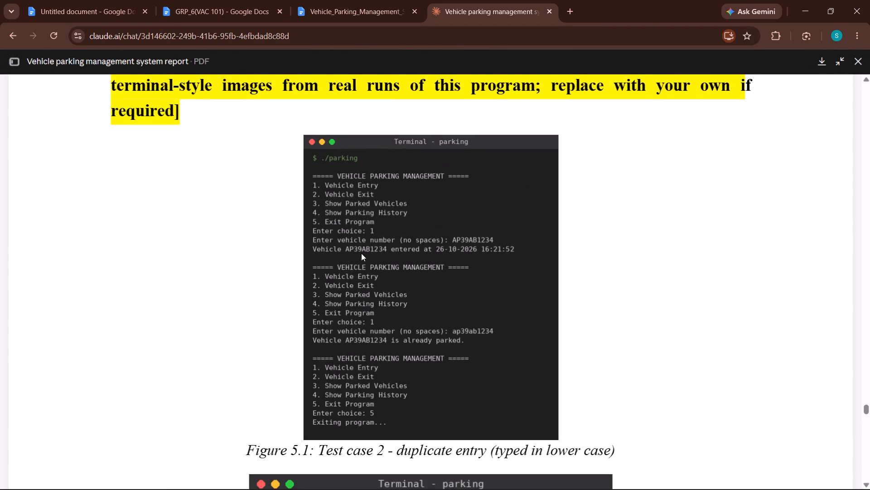
{"action": "scroll", "coordinate": [362, 253], "scroll_direction": "up", "scroll_amount": 18}
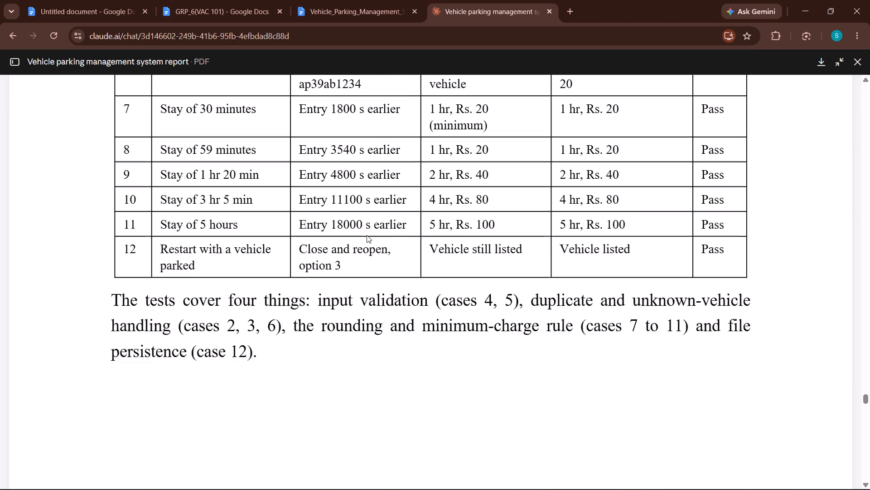
{"action": "scroll", "coordinate": [367, 235], "scroll_direction": "up", "scroll_amount": 7}
{"action": "scroll", "coordinate": [369, 230], "scroll_direction": "down", "scroll_amount": 7}
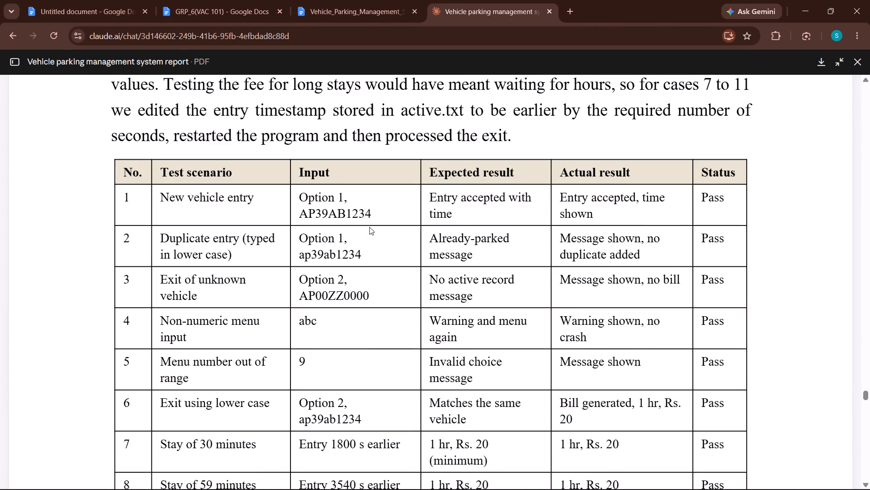
{"action": "scroll", "coordinate": [369, 227], "scroll_direction": "down", "scroll_amount": 3}
{"action": "scroll", "coordinate": [369, 227], "scroll_direction": "up", "scroll_amount": 8}
{"action": "scroll", "coordinate": [369, 227], "scroll_direction": "down", "scroll_amount": 2}
Switch to the untitled Google Docs report and remove the blank line below the TEST CASES heading.
{"action": "left_click", "coordinate": [377, 0]}
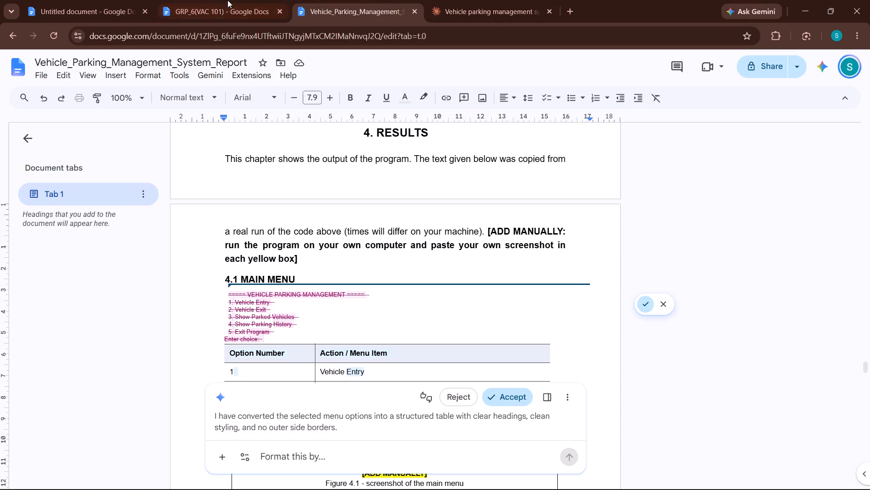
{"action": "left_click", "coordinate": [216, 0]}
{"action": "left_click", "coordinate": [53, 0]}
{"action": "scroll", "coordinate": [474, 288], "scroll_direction": "up", "scroll_amount": 1}
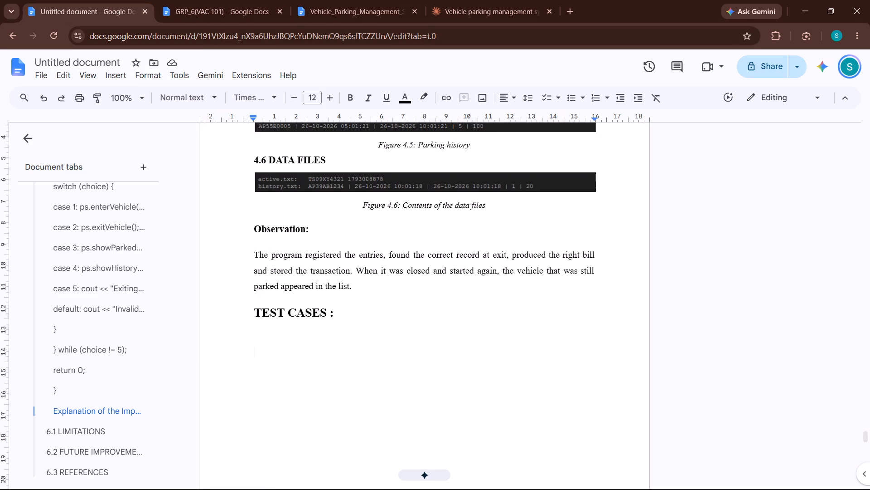
{"action": "scroll", "coordinate": [474, 288], "scroll_direction": "up", "scroll_amount": 2}
{"action": "scroll", "coordinate": [474, 288], "scroll_direction": "down", "scroll_amount": 4}
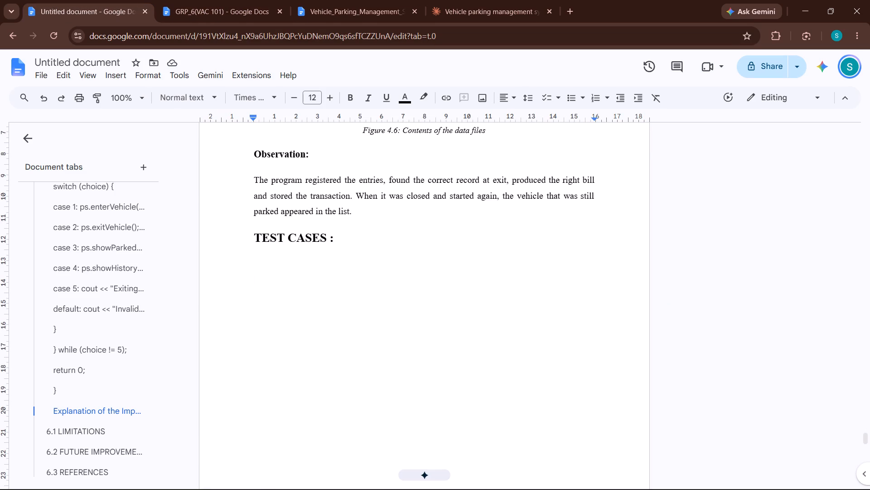
{"action": "key", "text": "BackSpace"}
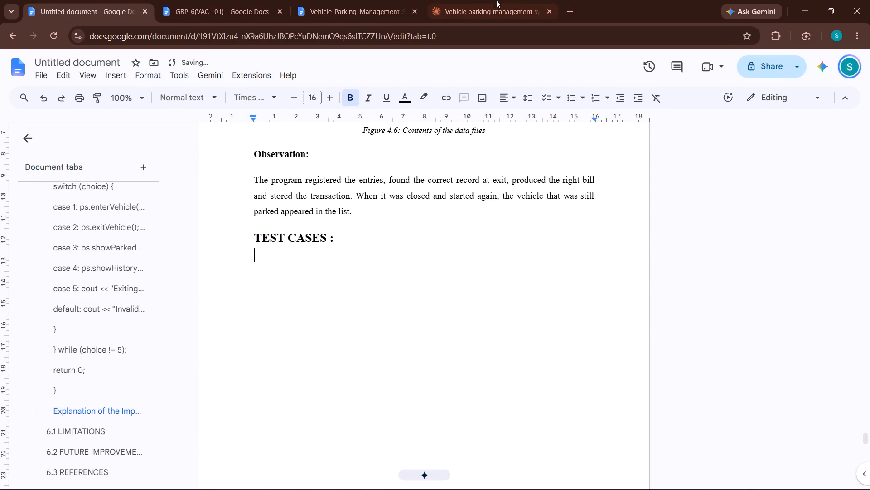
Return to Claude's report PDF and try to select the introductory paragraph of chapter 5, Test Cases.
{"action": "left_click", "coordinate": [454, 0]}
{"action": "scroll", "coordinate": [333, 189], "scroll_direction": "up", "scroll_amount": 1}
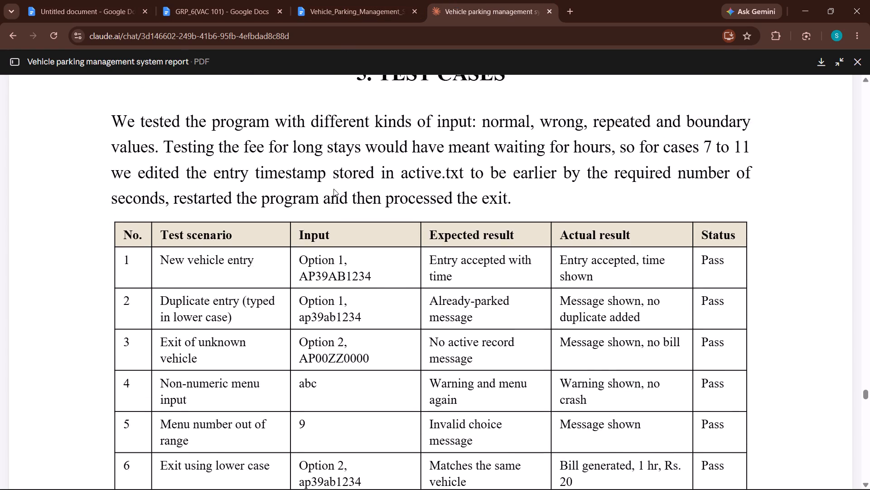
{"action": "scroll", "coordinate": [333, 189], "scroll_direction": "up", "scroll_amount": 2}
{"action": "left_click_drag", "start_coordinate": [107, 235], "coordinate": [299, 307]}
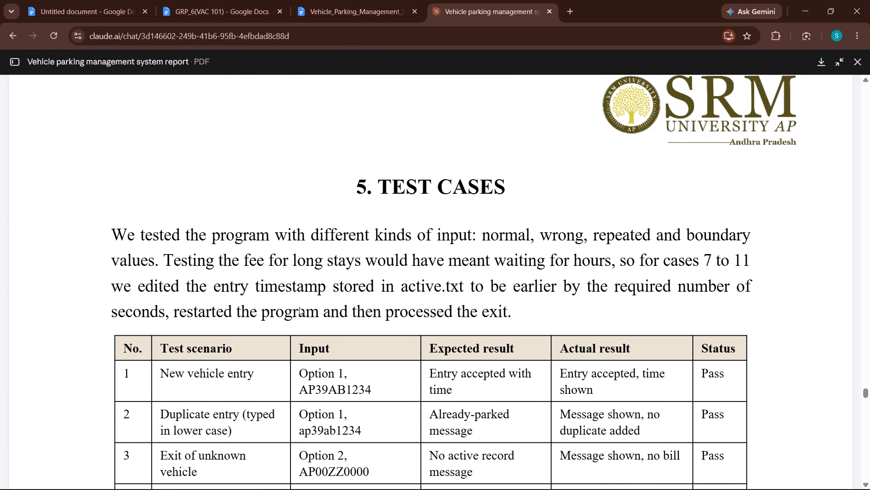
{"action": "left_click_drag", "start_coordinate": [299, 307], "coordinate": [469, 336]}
Examine the full test case table and its closing paragraph in chapter 5 of the PDF.
{"action": "scroll", "coordinate": [670, 299], "scroll_direction": "down", "scroll_amount": 8}
{"action": "scroll", "coordinate": [667, 283], "scroll_direction": "up", "scroll_amount": 2}
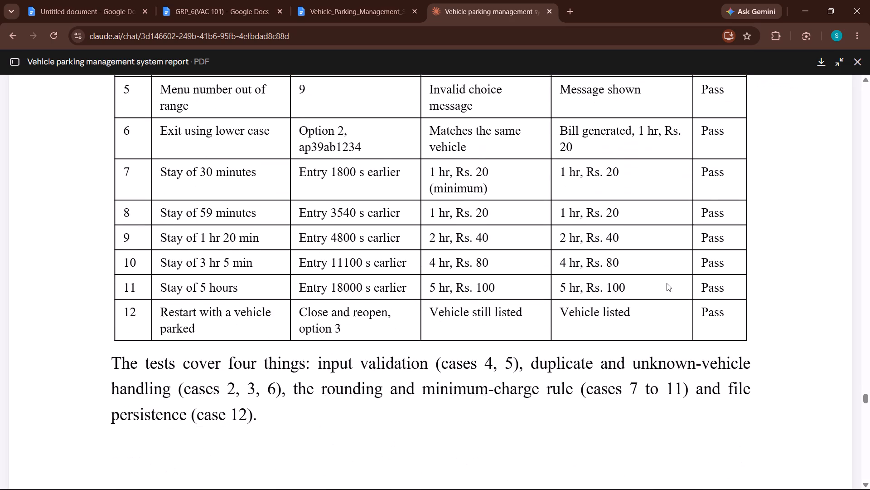
{"action": "scroll", "coordinate": [667, 283], "scroll_direction": "up", "scroll_amount": 3}
{"action": "scroll", "coordinate": [609, 255], "scroll_direction": "down", "scroll_amount": 2}
{"action": "scroll", "coordinate": [609, 255], "scroll_direction": "up", "scroll_amount": 2}
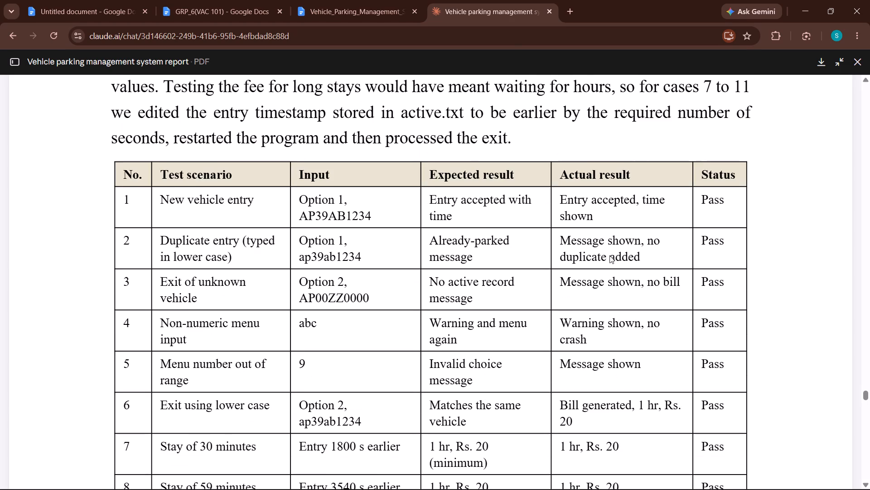
{"action": "scroll", "coordinate": [220, 0], "scroll_direction": "up", "scroll_amount": 1}
Switch to the Vehicle_Parking_Management_System_Report document and reject the pending Gemini suggestion that converts the main menu options into a table.
{"action": "left_click", "coordinate": [220, 0]}
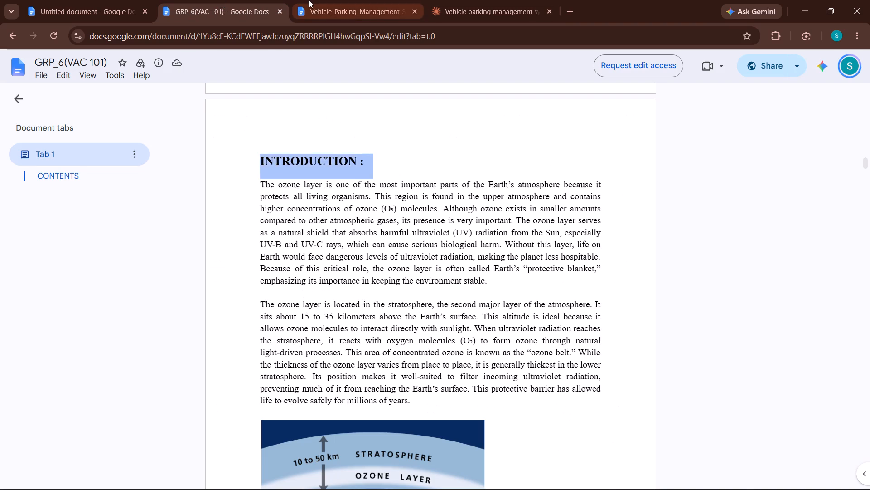
{"action": "left_click", "coordinate": [309, 0]}
{"action": "left_click", "coordinate": [485, 0]}
{"action": "left_click", "coordinate": [246, 0]}
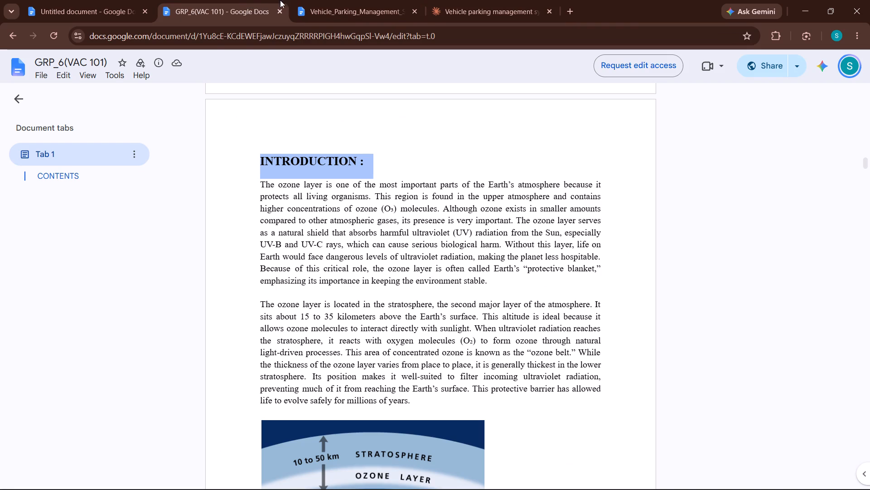
{"action": "left_click", "coordinate": [338, 0]}
{"action": "scroll", "coordinate": [403, 268], "scroll_direction": "down", "scroll_amount": 19}
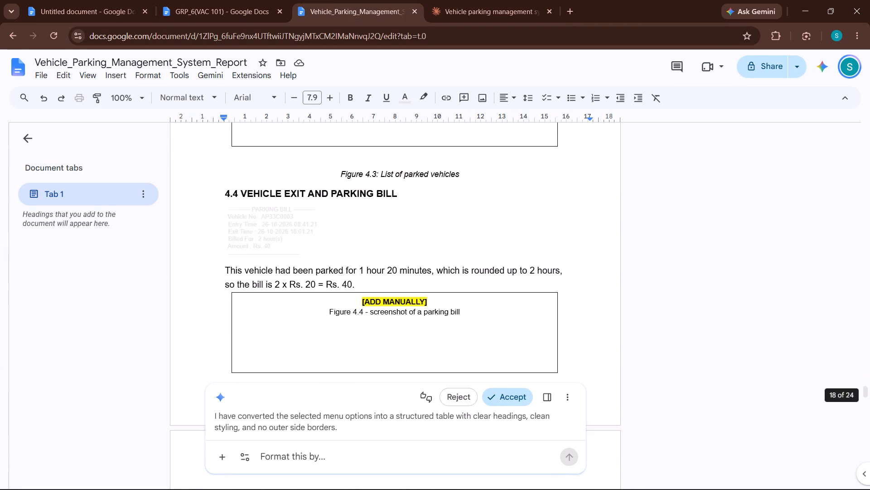
{"action": "scroll", "coordinate": [407, 262], "scroll_direction": "up", "scroll_amount": 18}
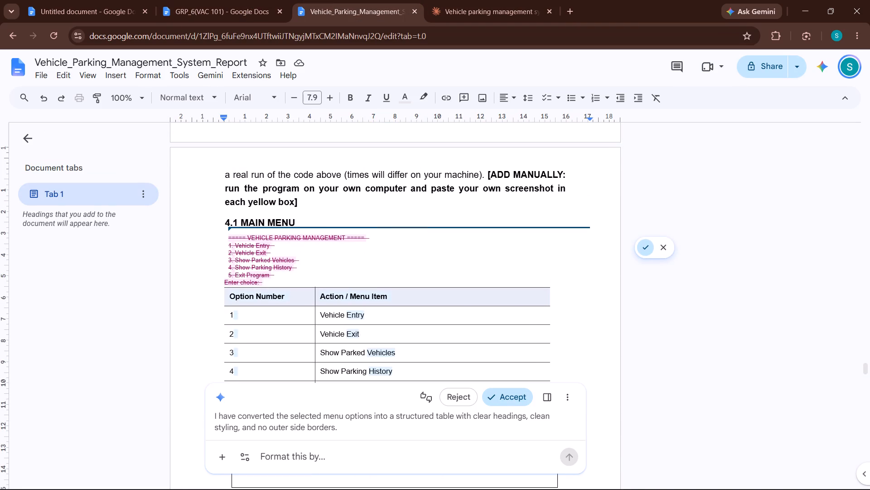
{"action": "scroll", "coordinate": [407, 262], "scroll_direction": "down", "scroll_amount": 20}
{"action": "scroll", "coordinate": [407, 262], "scroll_direction": "down", "scroll_amount": 9}
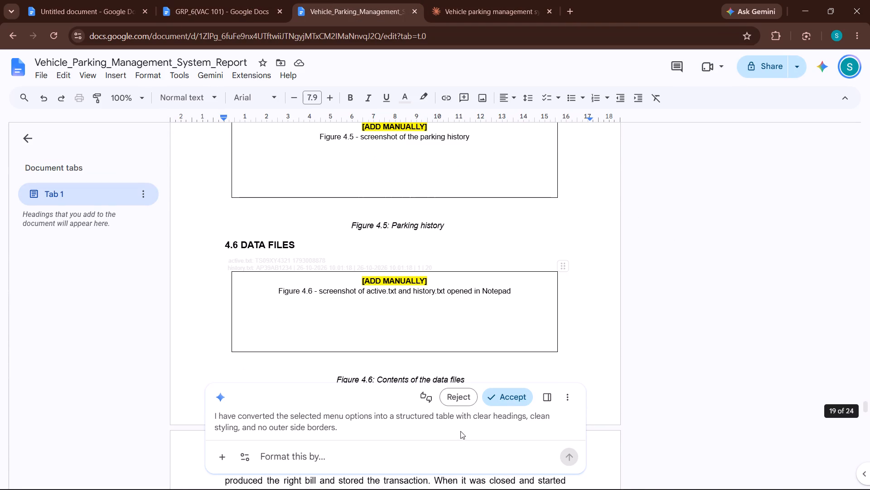
{"action": "left_click", "coordinate": [456, 398]}
Examine chapter 5's test case table and the closing paragraph below it in the Vehicle_Parking_Management_System_Report document.
{"action": "scroll", "coordinate": [387, 303], "scroll_direction": "down", "scroll_amount": 9}
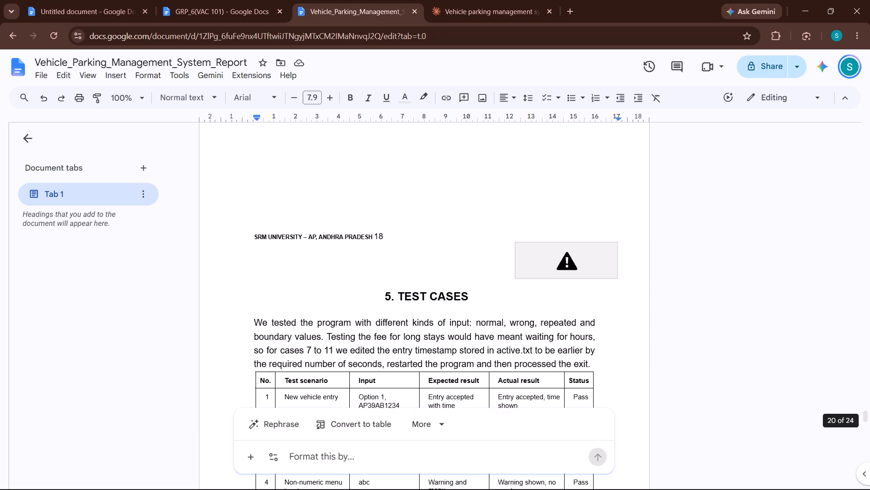
{"action": "scroll", "coordinate": [387, 303], "scroll_direction": "down", "scroll_amount": 5}
{"action": "scroll", "coordinate": [387, 303], "scroll_direction": "up", "scroll_amount": 3}
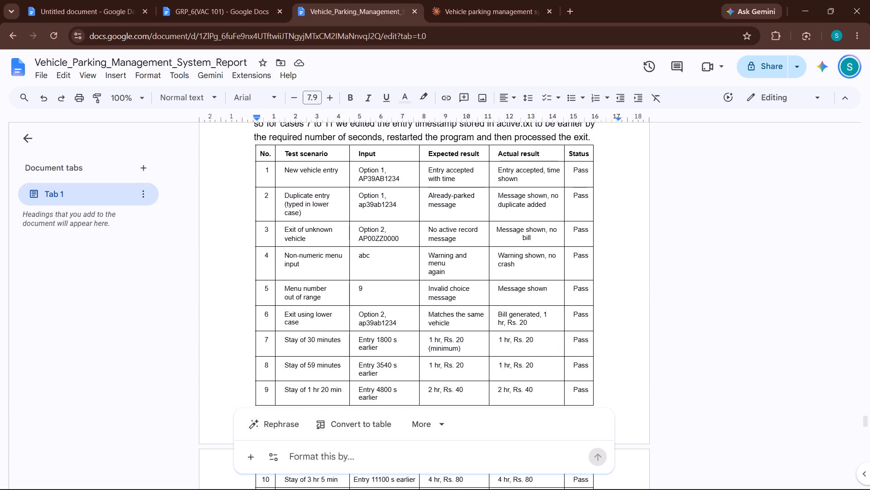
{"action": "scroll", "coordinate": [277, 287], "scroll_direction": "down", "scroll_amount": 3}
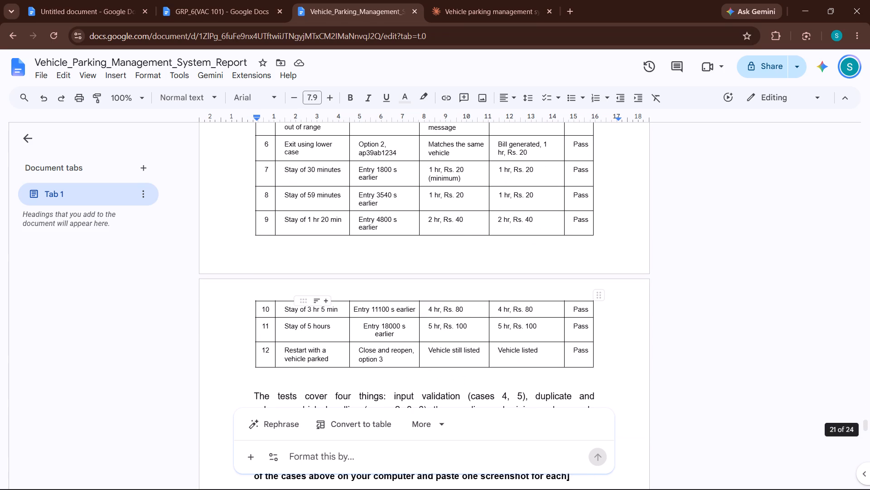
{"action": "scroll", "coordinate": [570, 373], "scroll_direction": "up", "scroll_amount": 2}
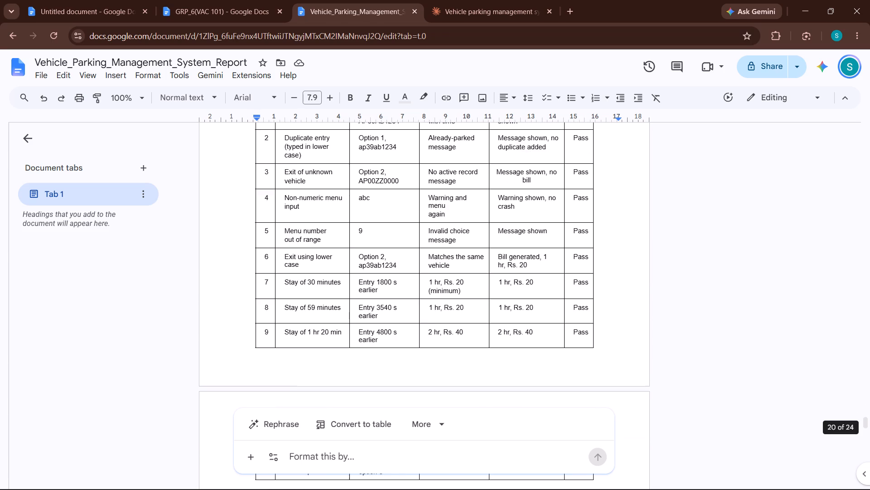
{"action": "scroll", "coordinate": [570, 373], "scroll_direction": "up", "scroll_amount": 1}
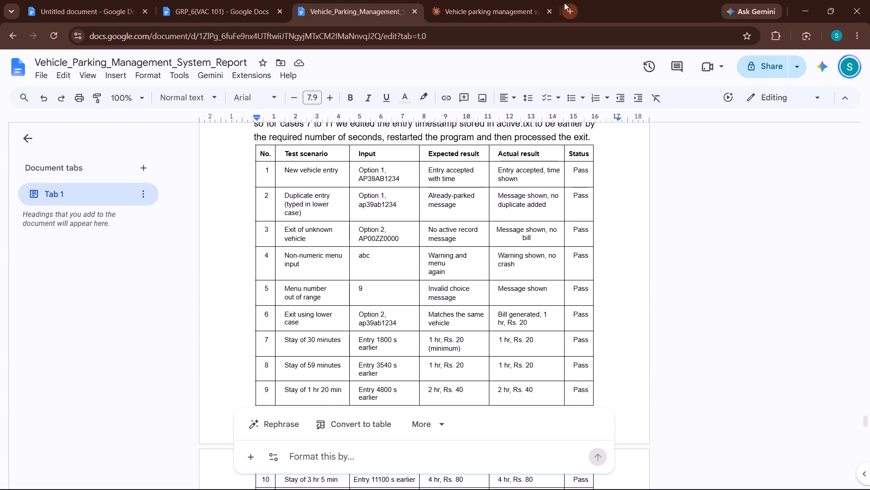
{"action": "left_click", "coordinate": [500, 0]}
{"action": "left_click", "coordinate": [372, 0]}
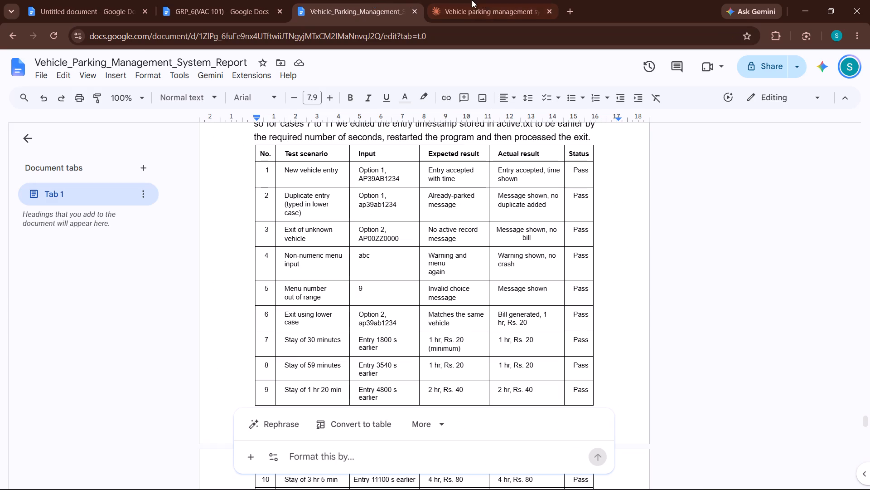
{"action": "left_click", "coordinate": [483, 0]}
{"action": "left_click", "coordinate": [353, 0]}
{"action": "scroll", "coordinate": [409, 224], "scroll_direction": "down", "scroll_amount": 4}
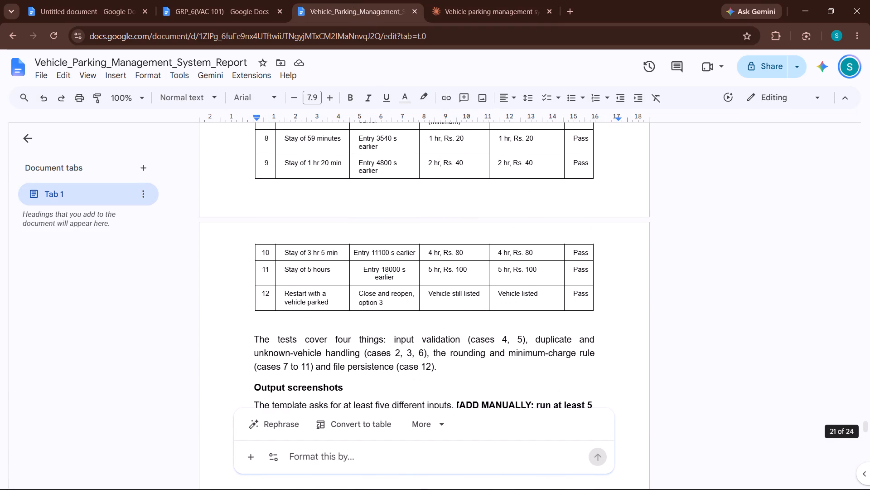
{"action": "scroll", "coordinate": [391, 230], "scroll_direction": "up", "scroll_amount": 7}
Copy the introductory paragraph below the 5. TEST CASES heading.
{"action": "left_click", "coordinate": [289, 244]}
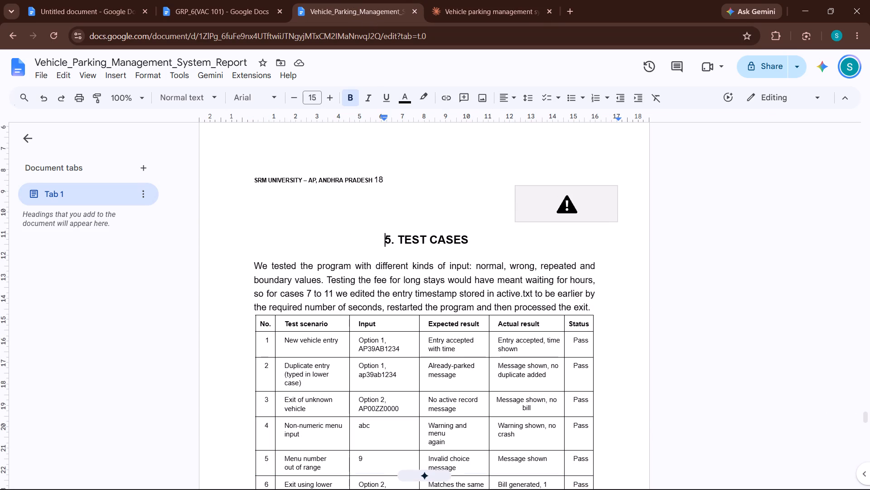
{"action": "left_click", "coordinate": [250, 257]}
{"action": "left_click_drag", "start_coordinate": [240, 275], "coordinate": [271, 279]}
{"action": "left_click_drag", "start_coordinate": [246, 256], "coordinate": [314, 272]}
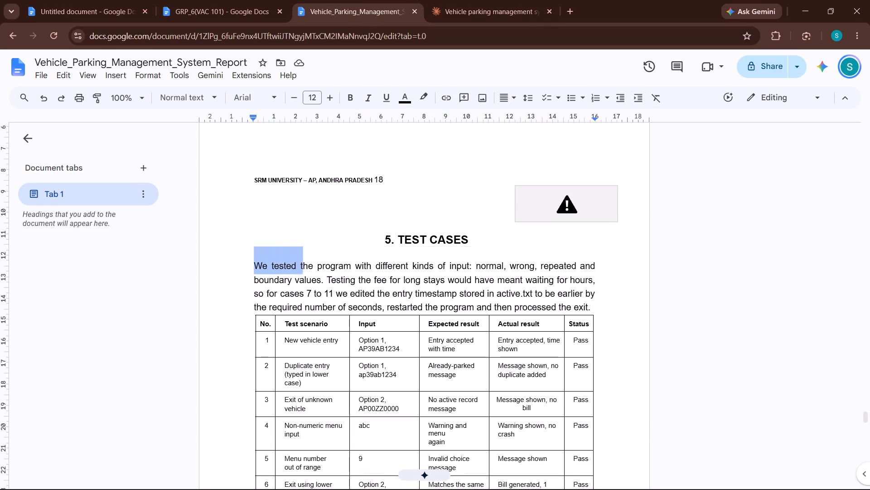
{"action": "left_click_drag", "start_coordinate": [314, 272], "coordinate": [652, 109]}
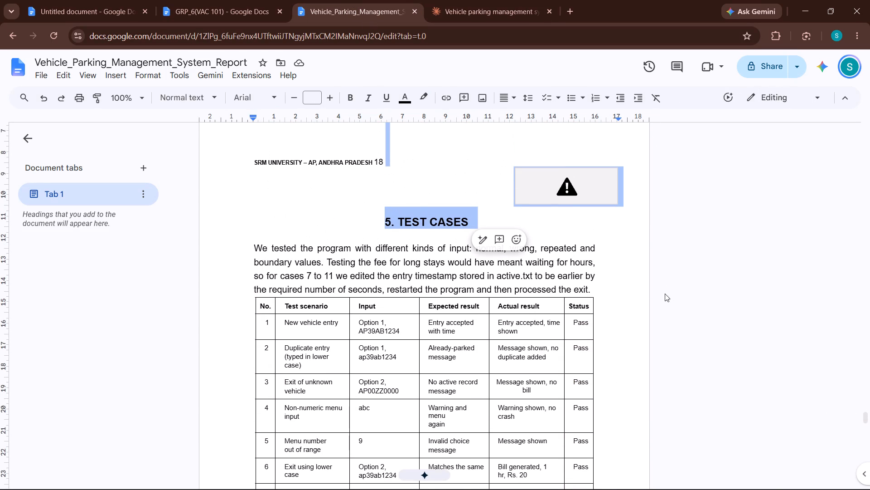
{"action": "left_click_drag", "start_coordinate": [592, 291], "coordinate": [242, 248]}
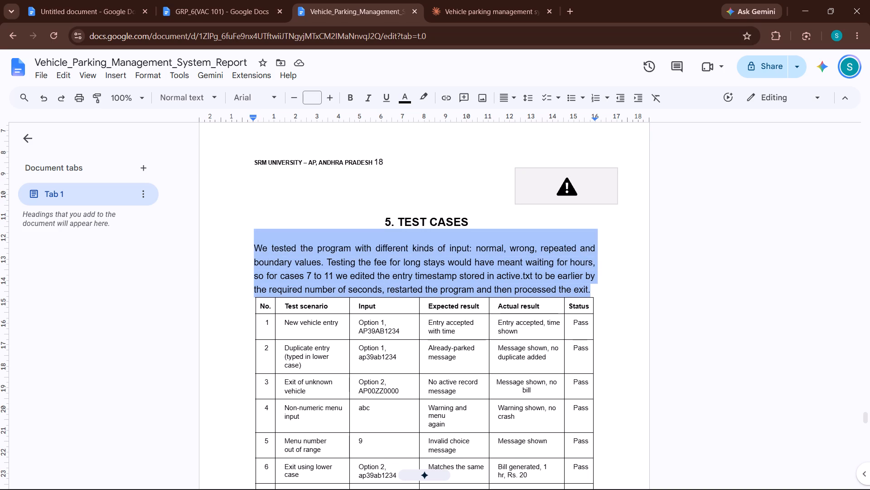
{"action": "left_click_drag", "start_coordinate": [242, 248], "coordinate": [242, 250]}
{"action": "key", "text": "ctrl+c"}
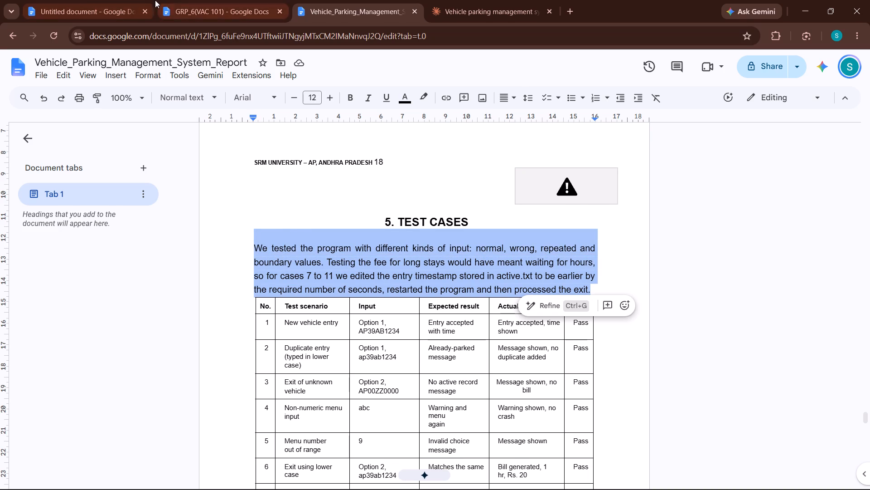
In the untitled report, format the empty line below TEST CASES as 12 pt, non-bold and justified.
{"action": "left_click", "coordinate": [76, 0]}
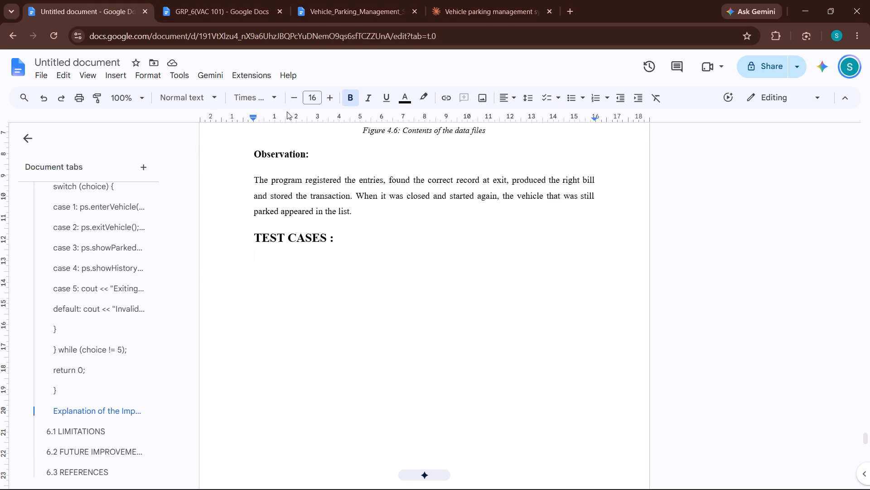
{"action": "triple_click", "coordinate": [295, 101]}
{"action": "left_click", "coordinate": [295, 101]}
{"action": "left_click", "coordinate": [355, 98]}
{"action": "left_click", "coordinate": [513, 99]}
{"action": "left_click", "coordinate": [551, 118]}
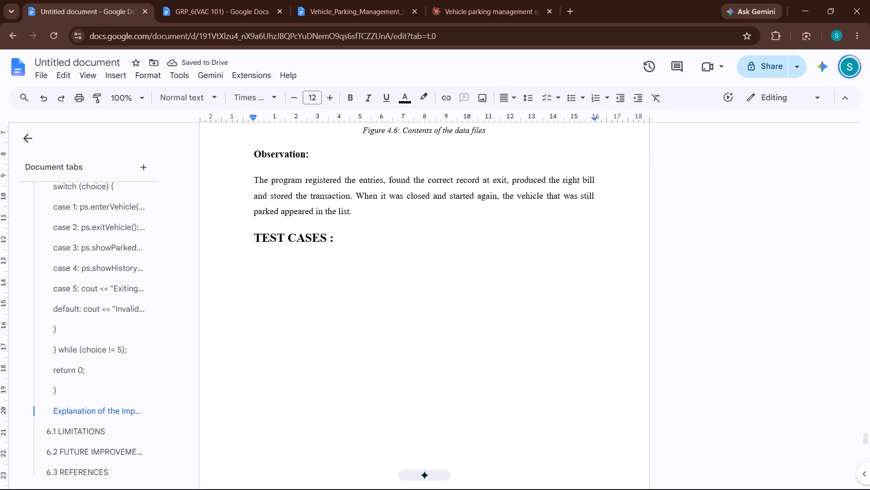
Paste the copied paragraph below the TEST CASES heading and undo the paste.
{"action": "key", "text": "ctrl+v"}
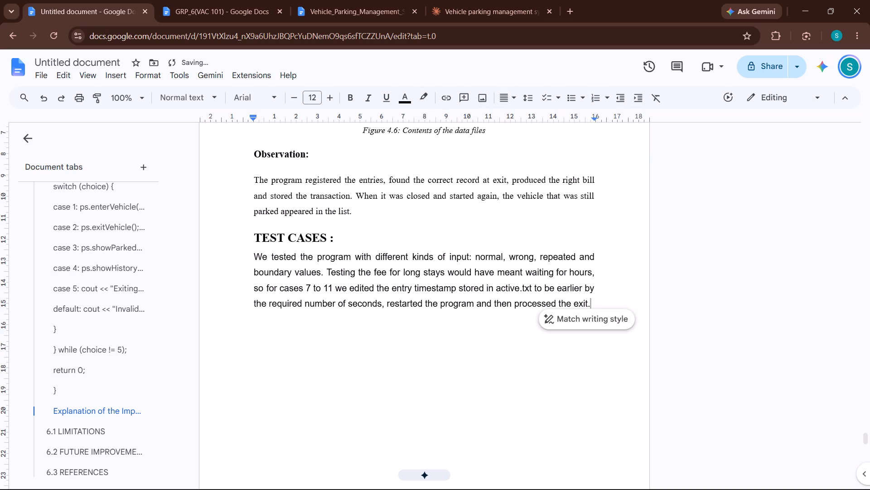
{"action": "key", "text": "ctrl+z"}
Paste the copied introductory paragraph below the TEST CASES heading and set its font to Times New Roman.
{"action": "left_click", "coordinate": [266, 98]}
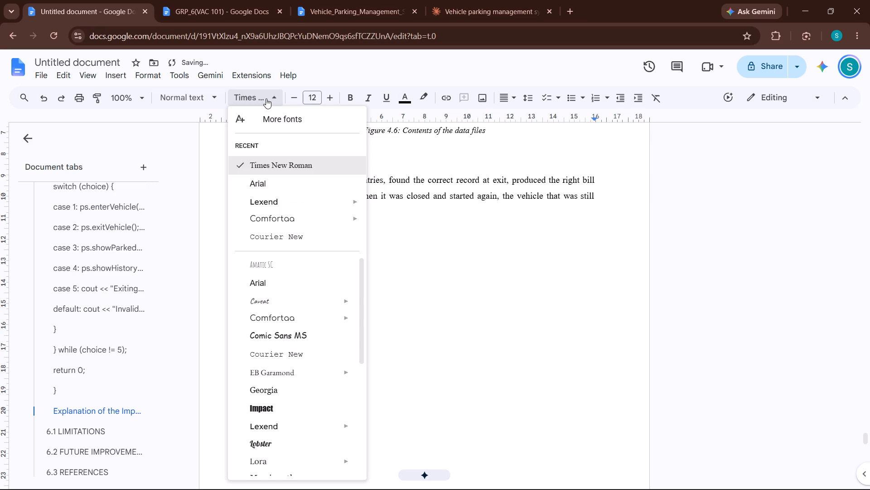
{"action": "left_click", "coordinate": [275, 161]}
{"action": "key", "text": "ctrl+v"}
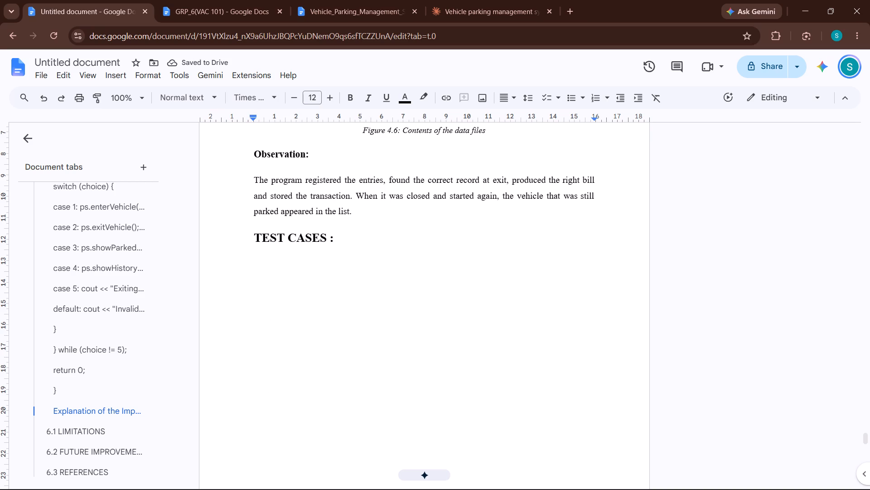
{"action": "left_click", "coordinate": [566, 333]}
{"action": "left_click", "coordinate": [597, 331]}
{"action": "left_click_drag", "start_coordinate": [597, 331], "coordinate": [381, 333]}
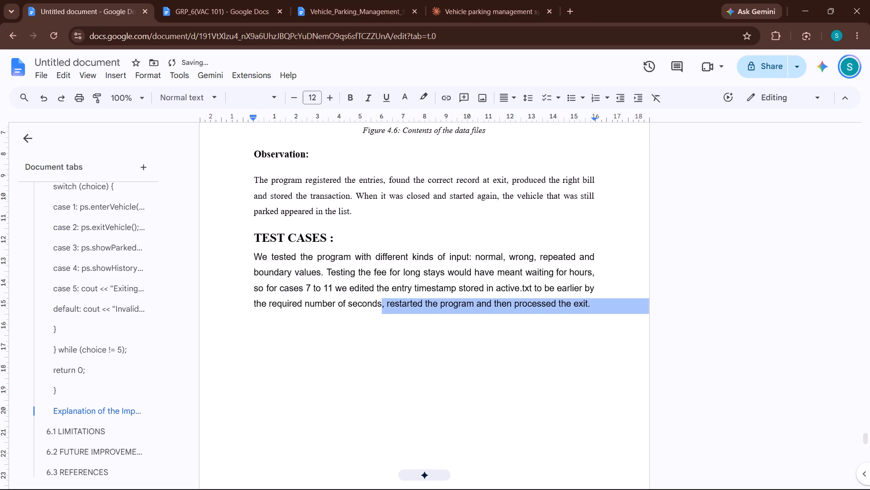
{"action": "left_click_drag", "start_coordinate": [381, 333], "coordinate": [253, 260]}
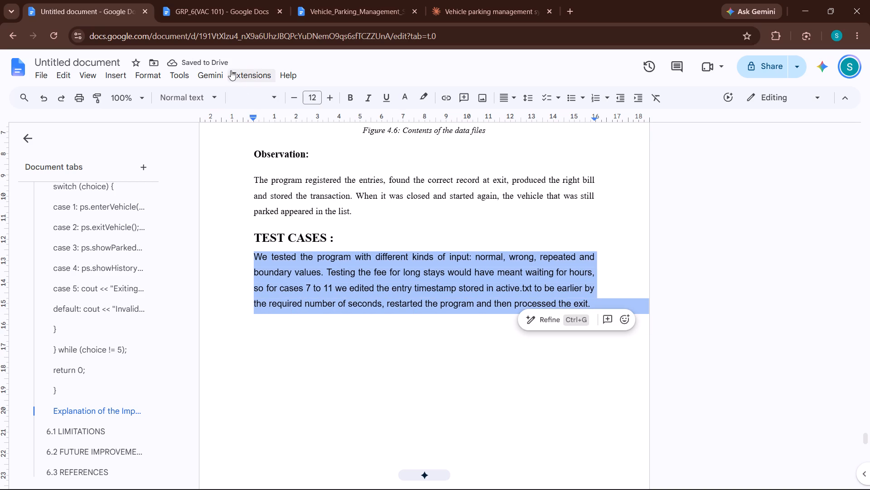
{"action": "left_click", "coordinate": [258, 101]}
{"action": "left_click", "coordinate": [273, 162]}
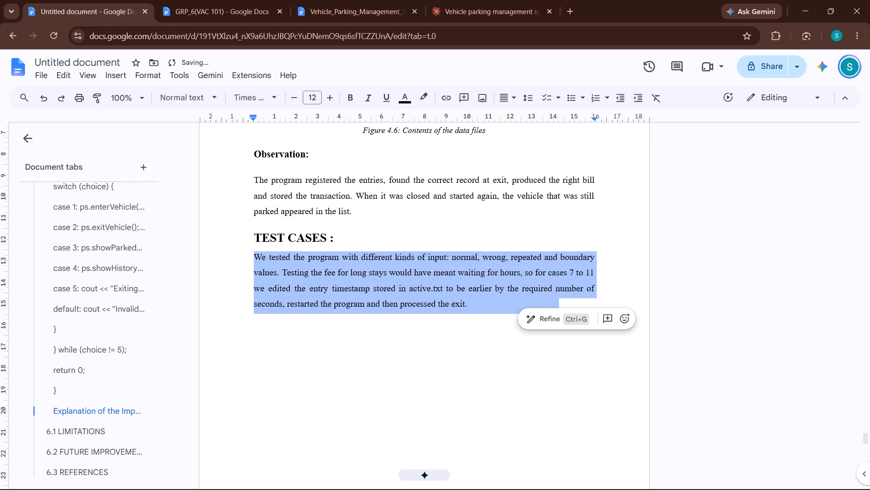
{"action": "double_click", "coordinate": [516, 101]}
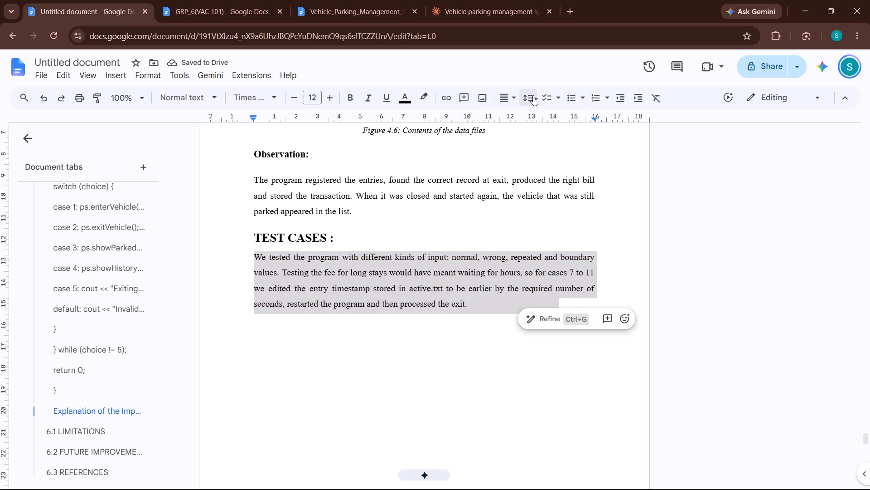
{"action": "left_click", "coordinate": [533, 95]}
{"action": "left_click", "coordinate": [533, 95]}
Start a new line after the TEST CASES introductory paragraph.
{"action": "left_click", "coordinate": [490, 311]}
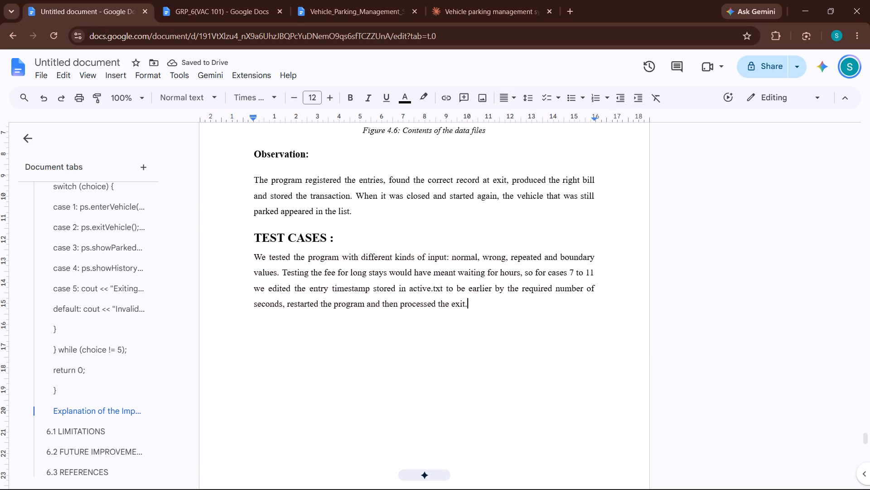
{"action": "key", "text": "Return"}
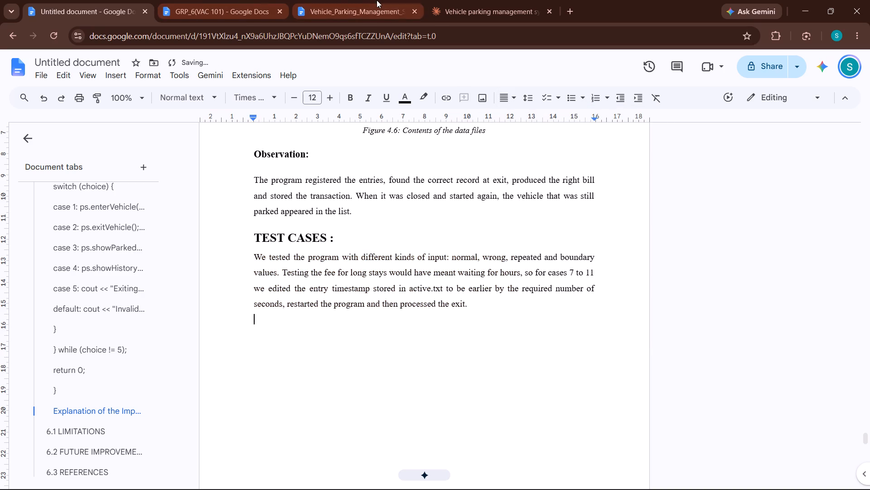
Copy the full test case table, rows 1 to 12, from Vehicle_Parking_Management_System_Report and paste it below the introductory paragraph in the untitled report.
{"action": "left_click", "coordinate": [377, 0]}
{"action": "left_click", "coordinate": [298, 336]}
{"action": "left_click", "coordinate": [259, 323]}
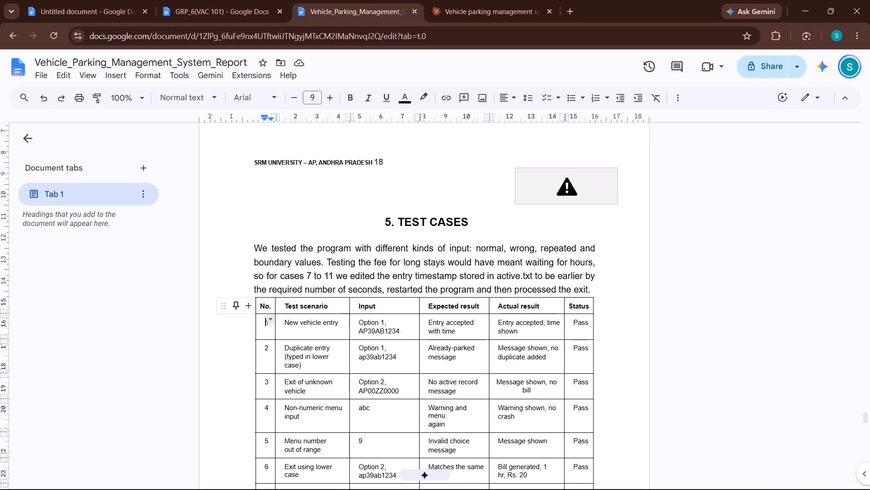
{"action": "left_click_drag", "start_coordinate": [259, 304], "coordinate": [464, 438]}
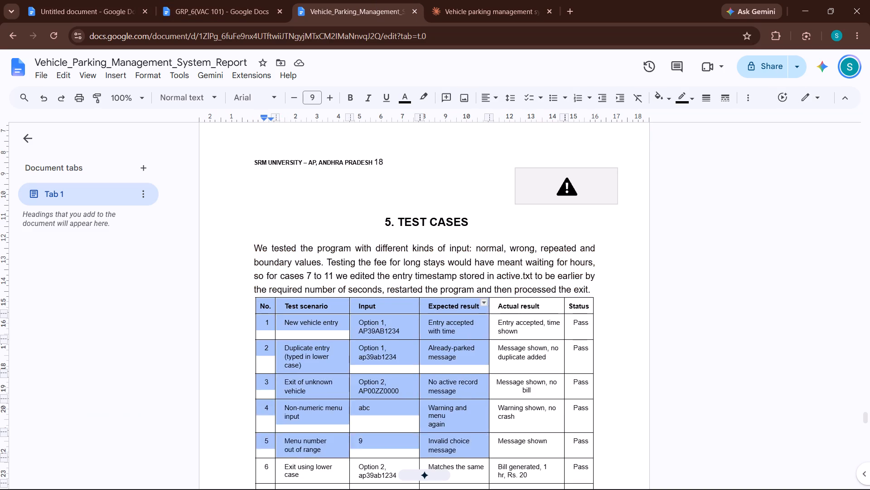
{"action": "left_click_drag", "start_coordinate": [464, 438], "coordinate": [582, 392]}
{"action": "scroll", "coordinate": [524, 466], "scroll_direction": "down", "scroll_amount": 3}
{"action": "scroll", "coordinate": [558, 419], "scroll_direction": "down", "scroll_amount": 2}
{"action": "key", "text": "ctrl+c"}
{"action": "left_click", "coordinate": [198, 0]}
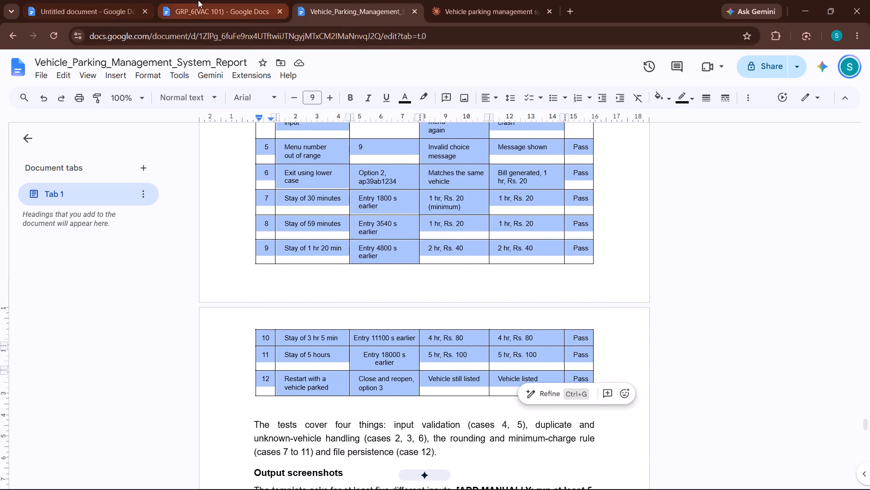
{"action": "left_click", "coordinate": [101, 0]}
{"action": "key", "text": "ctrl+v"}
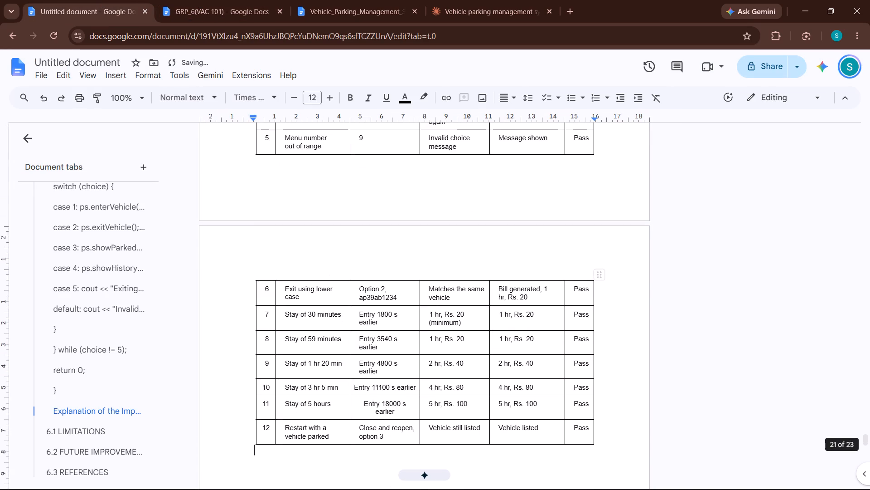
Remove the blank line between the TEST CASES introductory paragraph and the test case table.
{"action": "scroll", "coordinate": [310, 363], "scroll_direction": "up", "scroll_amount": 6}
{"action": "scroll", "coordinate": [310, 364], "scroll_direction": "down", "scroll_amount": 4}
{"action": "scroll", "coordinate": [287, 344], "scroll_direction": "up", "scroll_amount": 1}
{"action": "left_click", "coordinate": [208, 252]}
{"action": "scroll", "coordinate": [208, 252], "scroll_direction": "up", "scroll_amount": 1}
{"action": "left_click", "coordinate": [206, 246]}
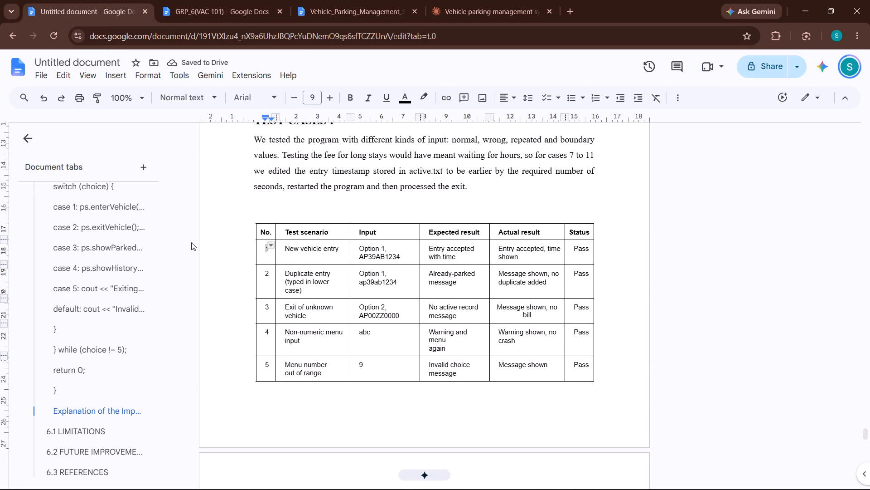
{"action": "left_click", "coordinate": [231, 217]}
{"action": "key", "text": "BackSpace"}
{"action": "key", "text": "BackSpace"}
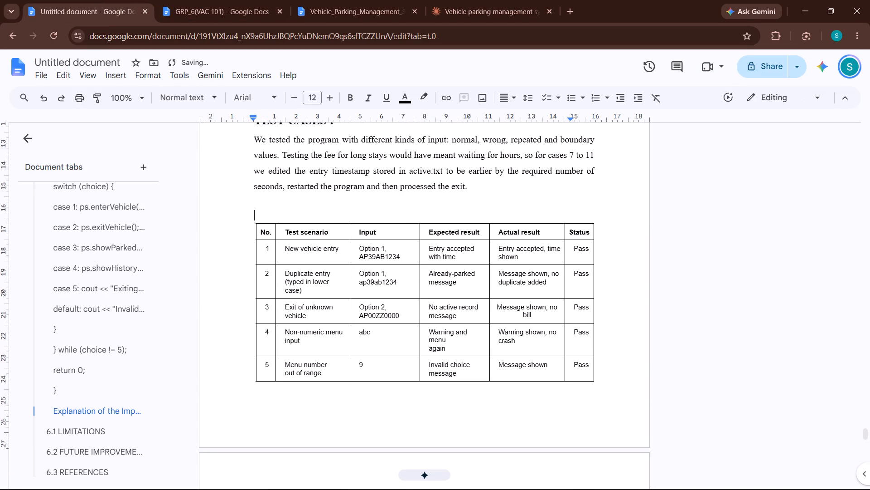
{"action": "key", "text": "BackSpace"}
Format the test case table's header row, No. to Status, as bold 10 pt Times New Roman.
{"action": "left_click", "coordinate": [256, 207]}
{"action": "left_click", "coordinate": [257, 207]}
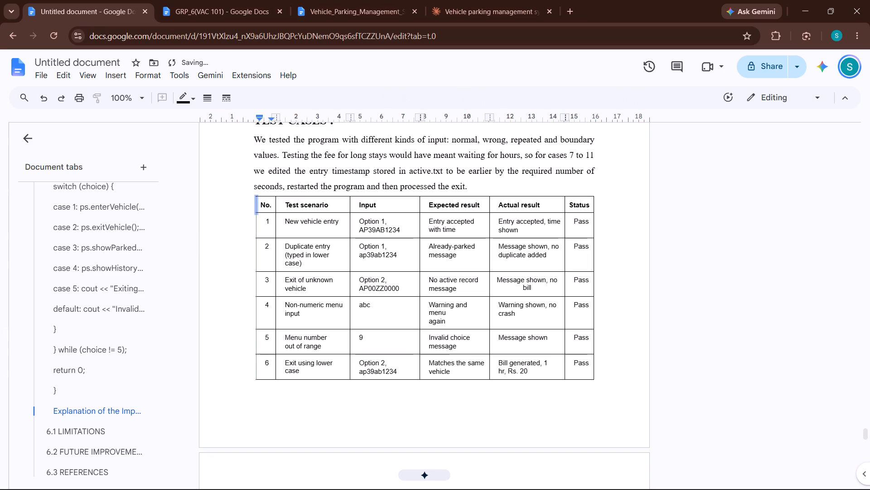
{"action": "left_click_drag", "start_coordinate": [261, 205], "coordinate": [542, 211]}
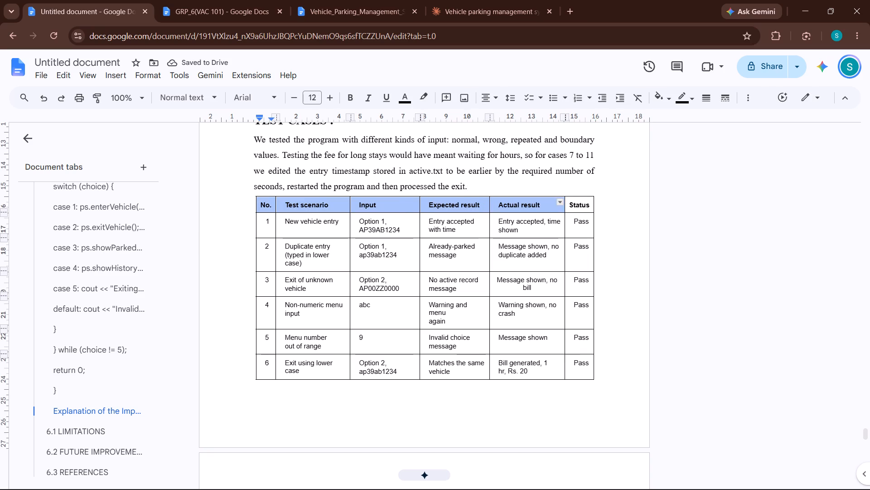
{"action": "left_click_drag", "start_coordinate": [542, 211], "coordinate": [614, 209]}
{"action": "left_click", "coordinate": [331, 99]}
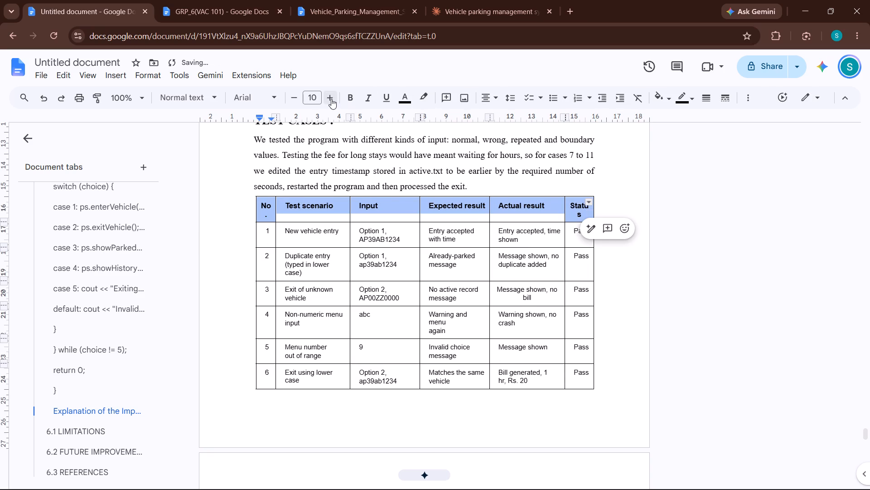
{"action": "left_click", "coordinate": [350, 99]}
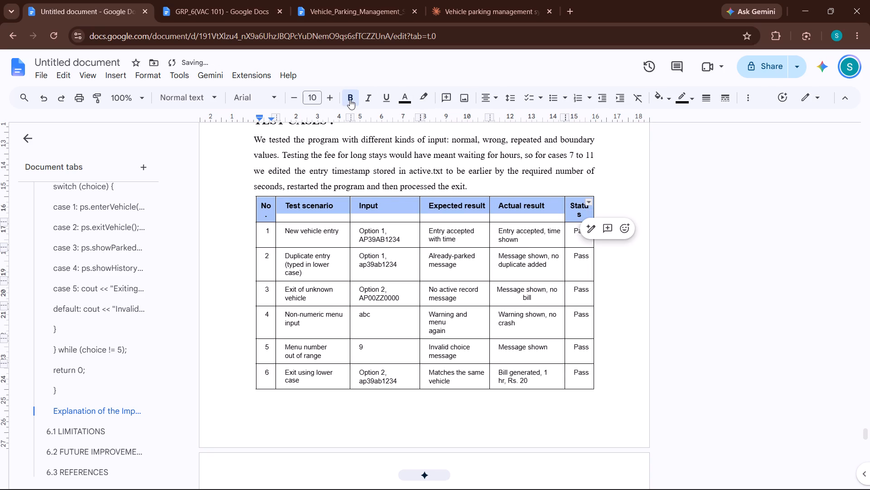
{"action": "left_click", "coordinate": [350, 99]}
{"action": "left_click", "coordinate": [350, 99]}
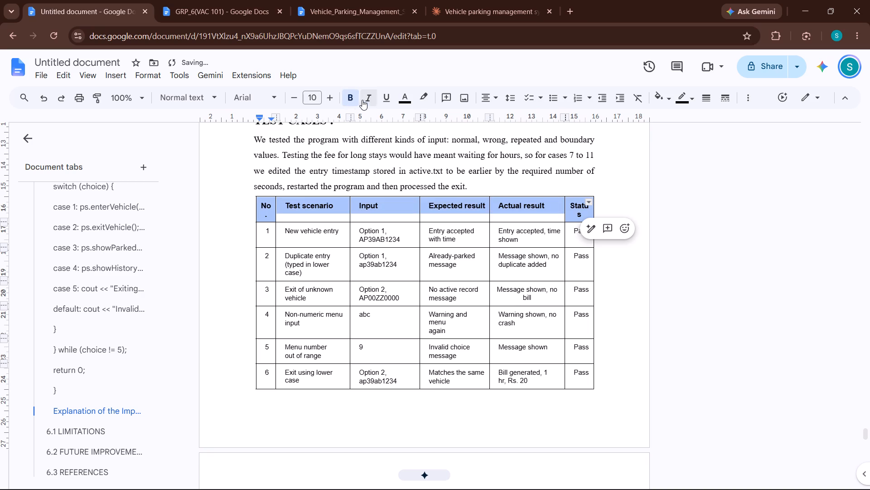
{"action": "left_click", "coordinate": [363, 99]}
{"action": "left_click", "coordinate": [363, 99]}
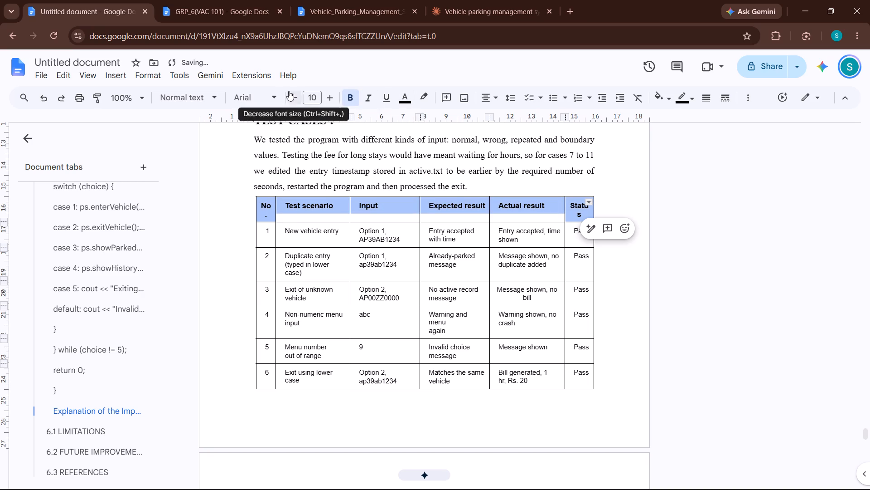
{"action": "left_click", "coordinate": [261, 92]}
{"action": "left_click", "coordinate": [277, 170]}
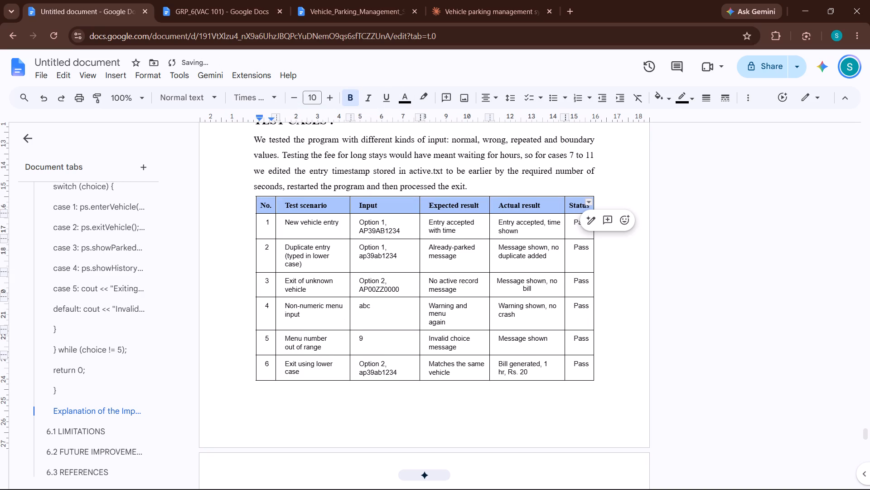
Format the row numbers 1 to 12 in the test case table's No. column as bold 10 pt Times New Roman.
{"action": "left_click_drag", "start_coordinate": [263, 224], "coordinate": [263, 415]}
{"action": "scroll", "coordinate": [261, 402], "scroll_direction": "down", "scroll_amount": 2}
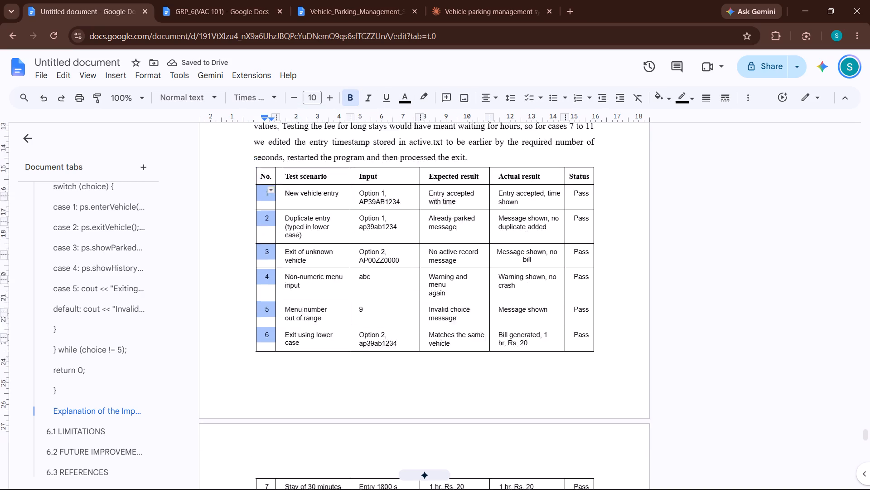
{"action": "left_click_drag", "start_coordinate": [263, 415], "coordinate": [259, 353]}
{"action": "scroll", "coordinate": [266, 422], "scroll_direction": "down", "scroll_amount": 3}
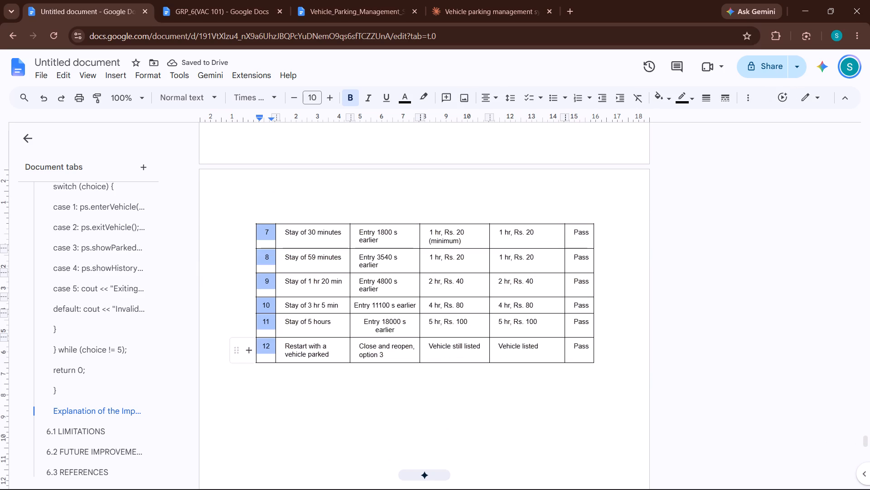
{"action": "left_click_drag", "start_coordinate": [259, 353], "coordinate": [260, 353]}
{"action": "left_click", "coordinate": [265, 93]}
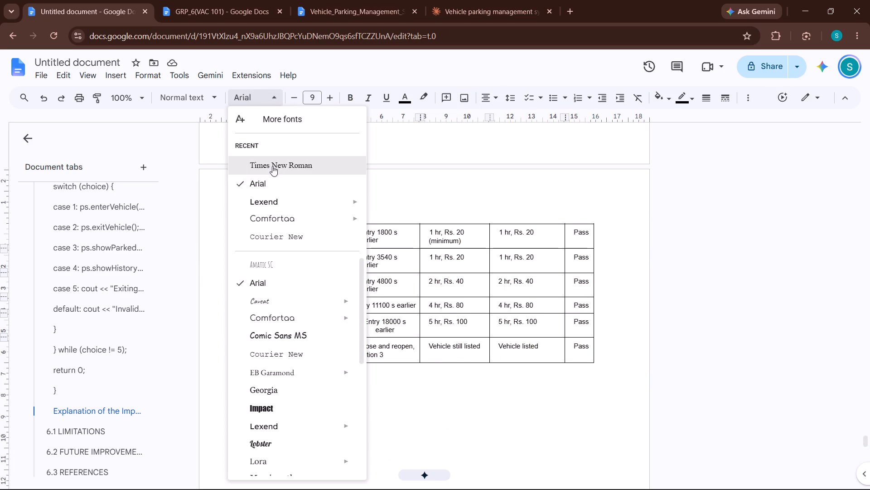
{"action": "left_click", "coordinate": [272, 166]}
{"action": "left_click", "coordinate": [343, 103]}
{"action": "left_click", "coordinate": [326, 103]}
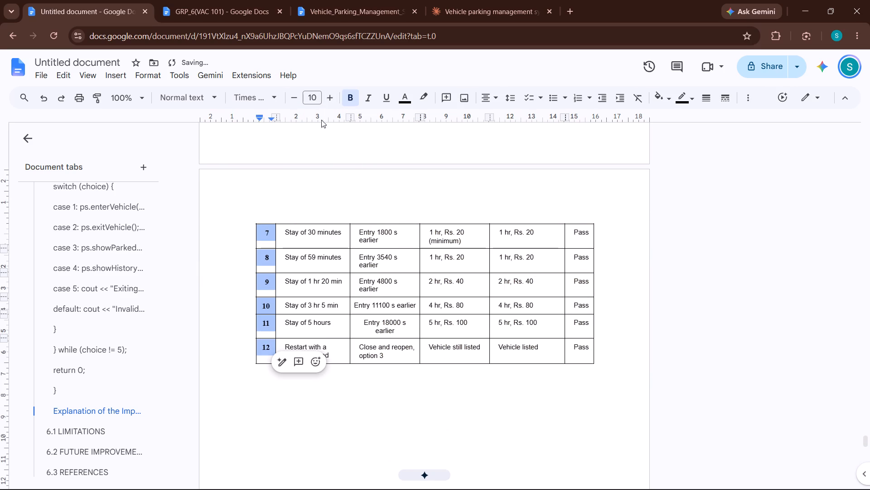
{"action": "scroll", "coordinate": [322, 208], "scroll_direction": "up", "scroll_amount": 5}
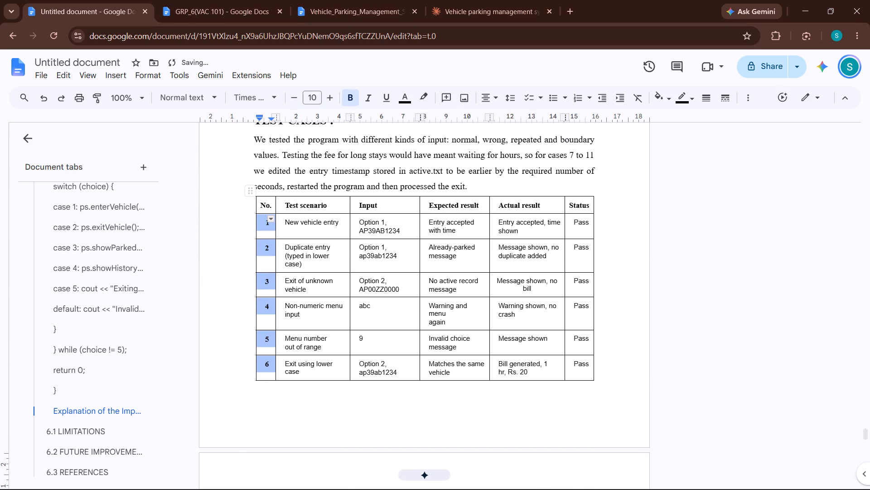
{"action": "left_click", "coordinate": [202, 167]}
Check how the test case table is formatted in the PDF version of the report, and return to the untitled report.
{"action": "left_click", "coordinate": [390, 0]}
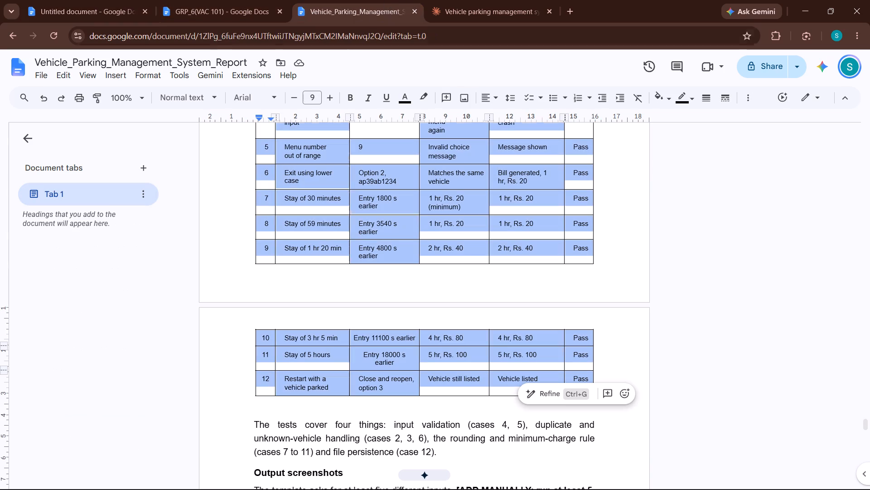
{"action": "left_click", "coordinate": [78, 0]}
{"action": "key", "text": "alt+Tab"}
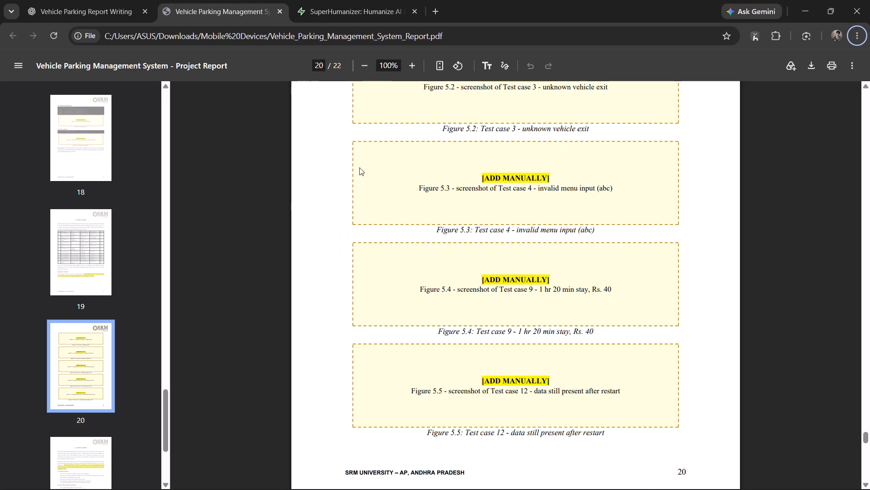
{"action": "scroll", "coordinate": [407, 229], "scroll_direction": "up", "scroll_amount": 14}
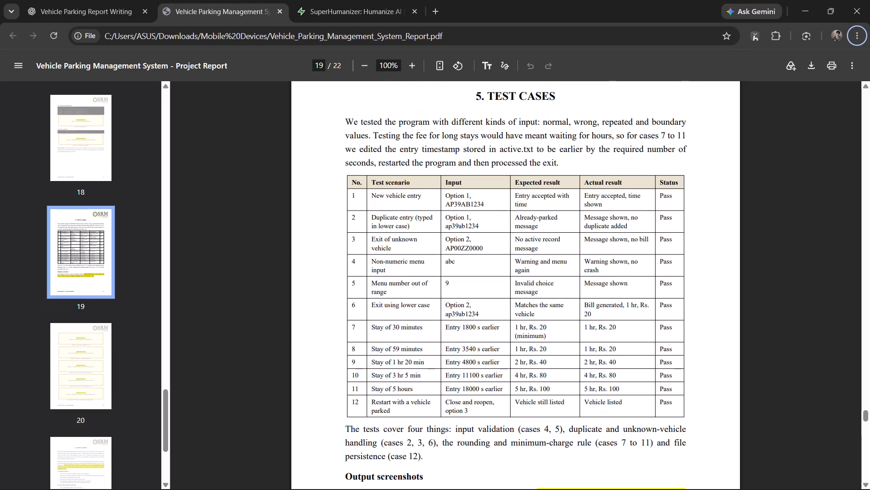
{"action": "key", "text": "alt+Tab"}
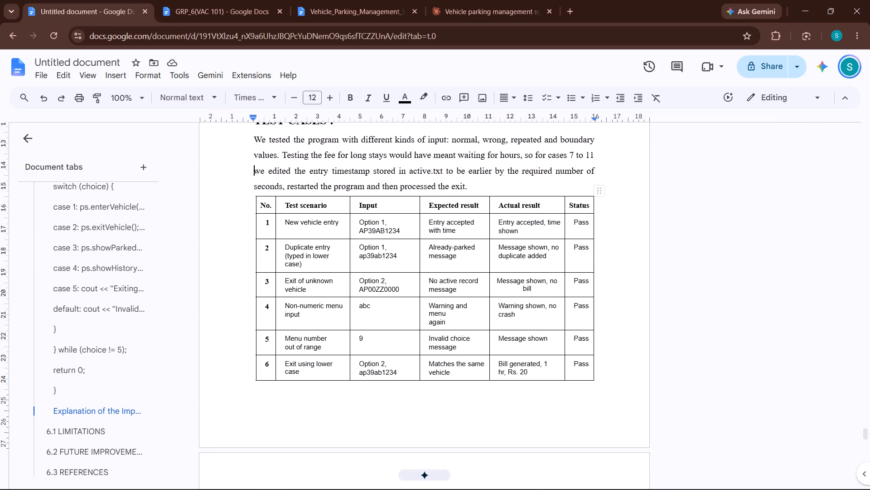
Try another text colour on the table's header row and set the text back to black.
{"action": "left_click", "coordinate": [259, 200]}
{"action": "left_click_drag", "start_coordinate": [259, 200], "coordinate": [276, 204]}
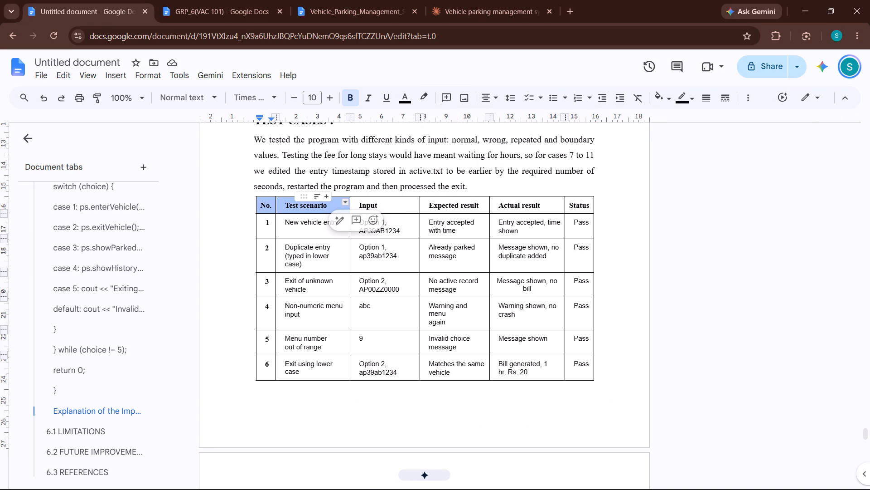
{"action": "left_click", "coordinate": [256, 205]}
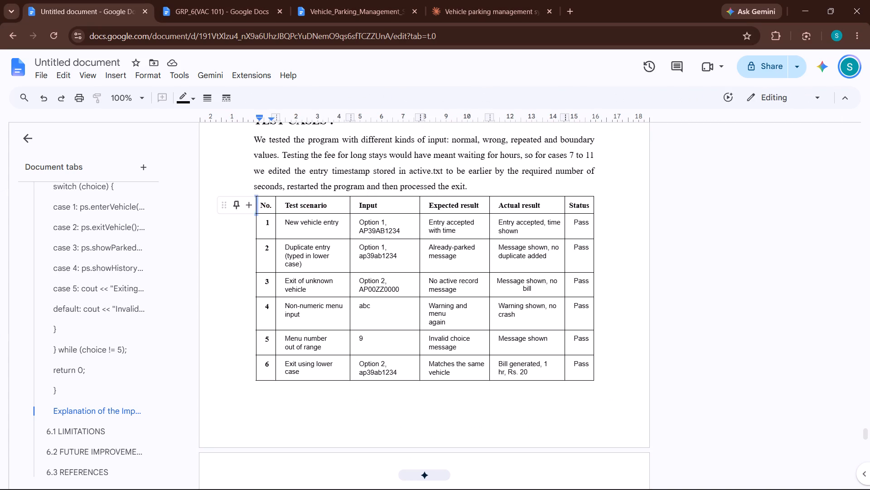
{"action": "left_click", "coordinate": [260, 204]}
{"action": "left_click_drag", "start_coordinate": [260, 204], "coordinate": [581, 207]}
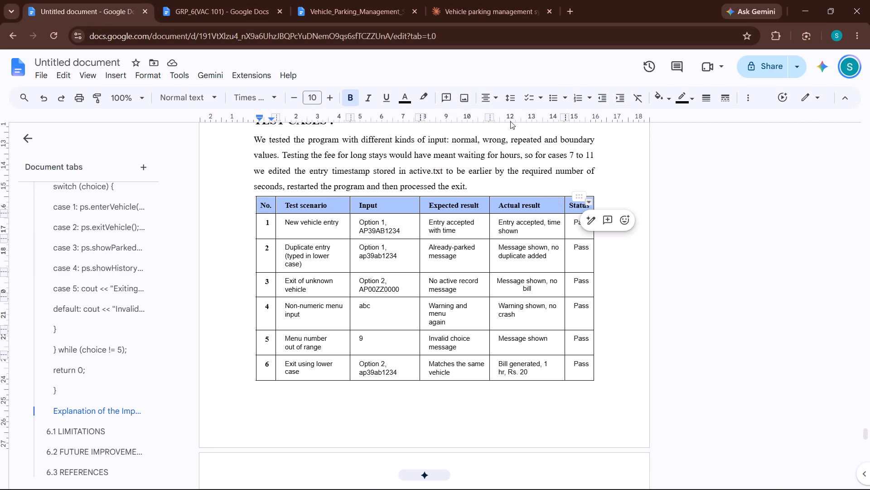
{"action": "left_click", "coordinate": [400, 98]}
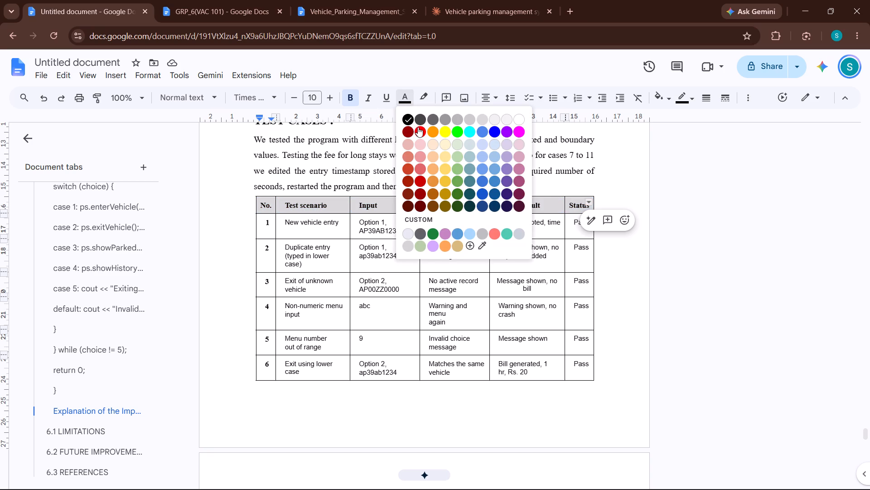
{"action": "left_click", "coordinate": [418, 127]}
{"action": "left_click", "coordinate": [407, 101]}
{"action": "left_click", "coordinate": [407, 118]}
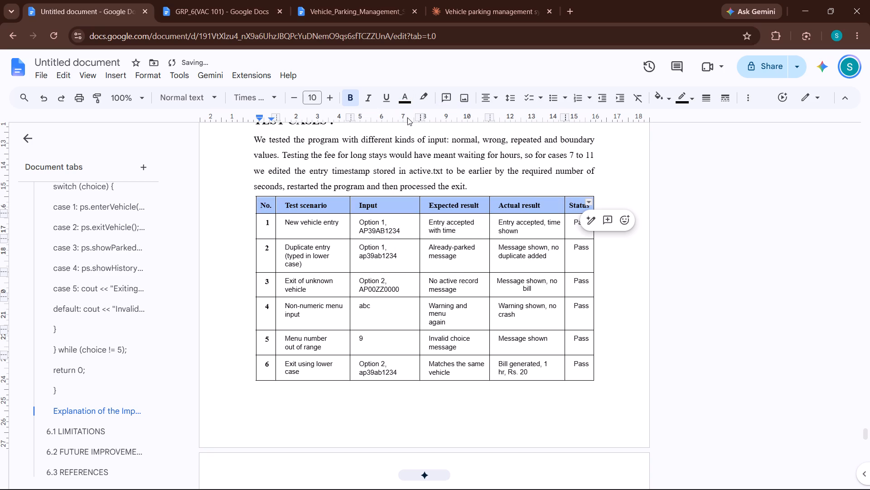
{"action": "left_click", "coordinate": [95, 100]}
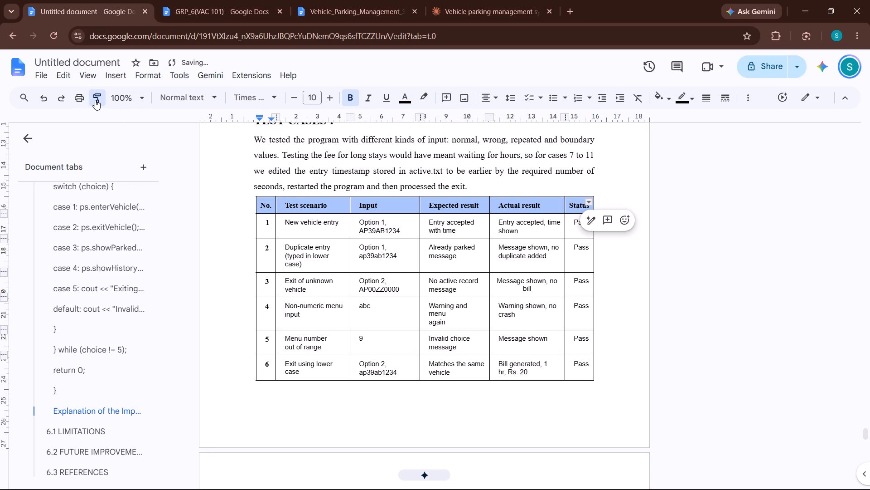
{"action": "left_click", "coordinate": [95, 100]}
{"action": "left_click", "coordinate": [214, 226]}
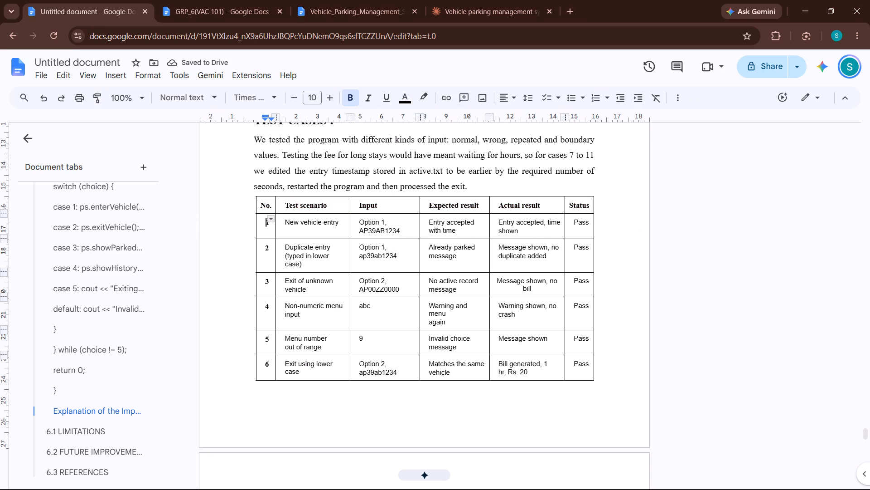
Set the border colour of the test case table's header row to dark grey.
{"action": "left_click_drag", "start_coordinate": [259, 204], "coordinate": [260, 204]}
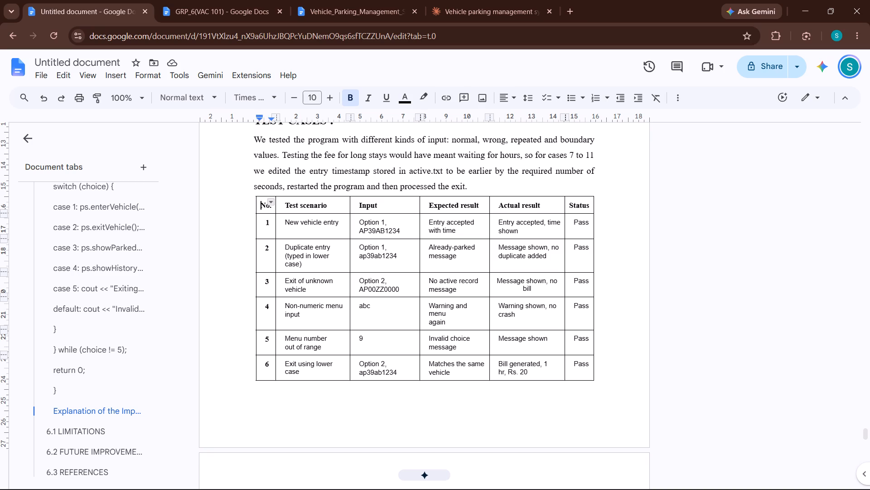
{"action": "left_click_drag", "start_coordinate": [260, 204], "coordinate": [580, 211]}
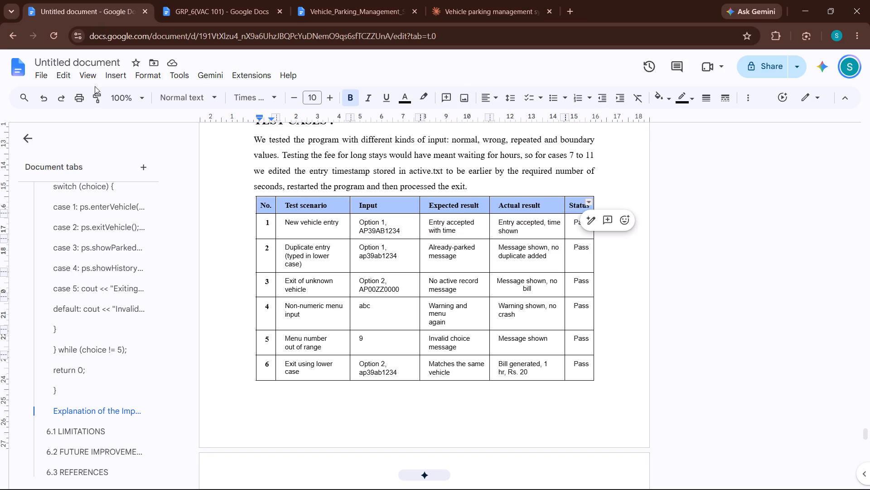
{"action": "left_click", "coordinate": [96, 96]}
{"action": "left_click", "coordinate": [97, 96]}
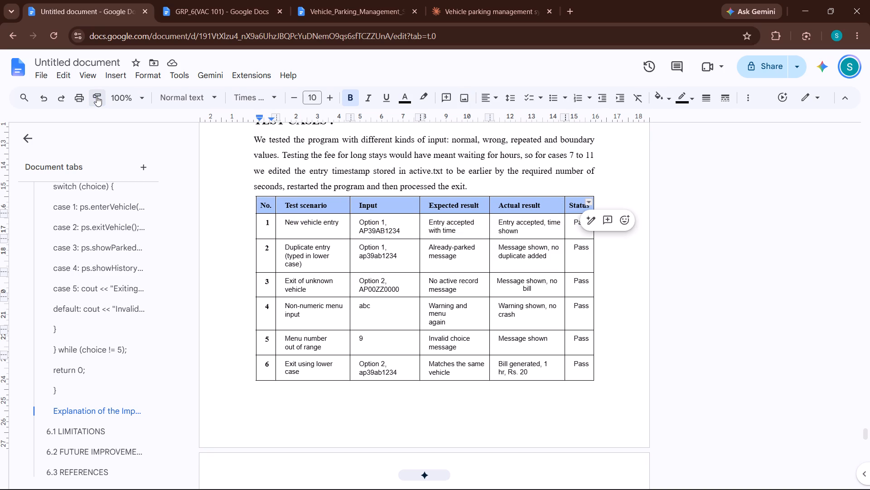
{"action": "left_click", "coordinate": [97, 96]}
{"action": "left_click", "coordinate": [686, 98]}
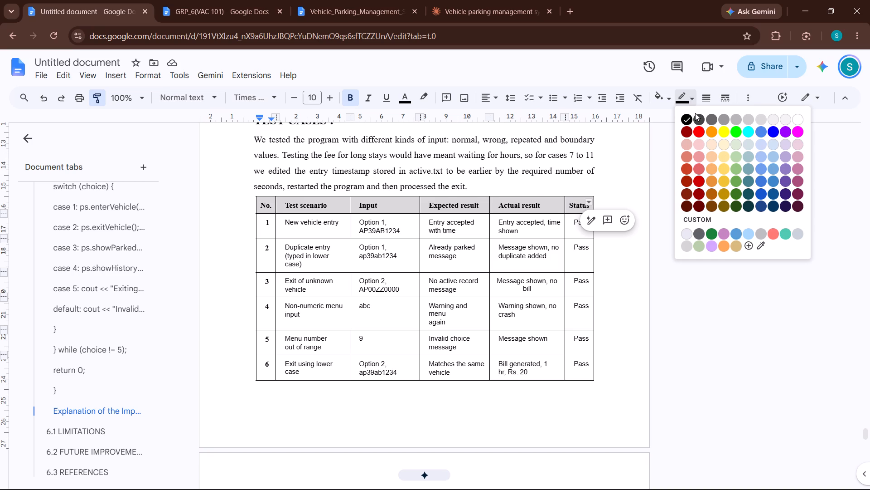
{"action": "left_click", "coordinate": [698, 117]}
{"action": "left_click", "coordinate": [678, 203]}
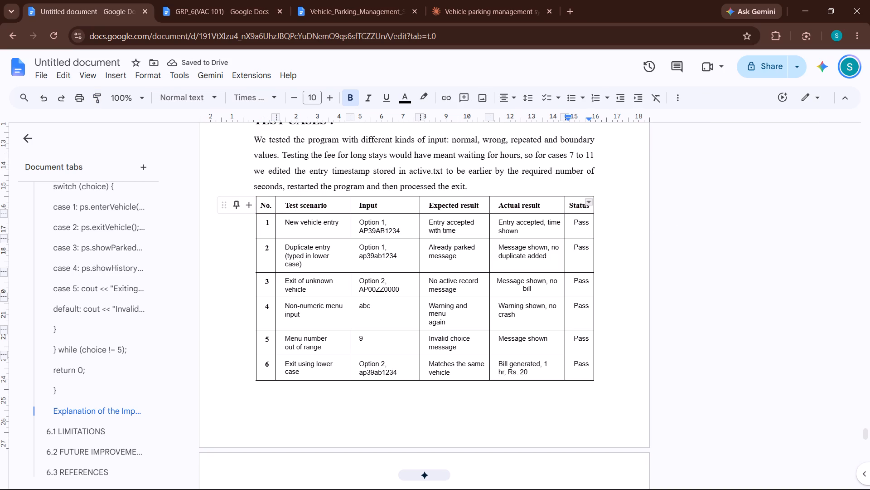
Fill the cells of the test case table's header row with dark grey.
{"action": "left_click_drag", "start_coordinate": [262, 207], "coordinate": [614, 224]}
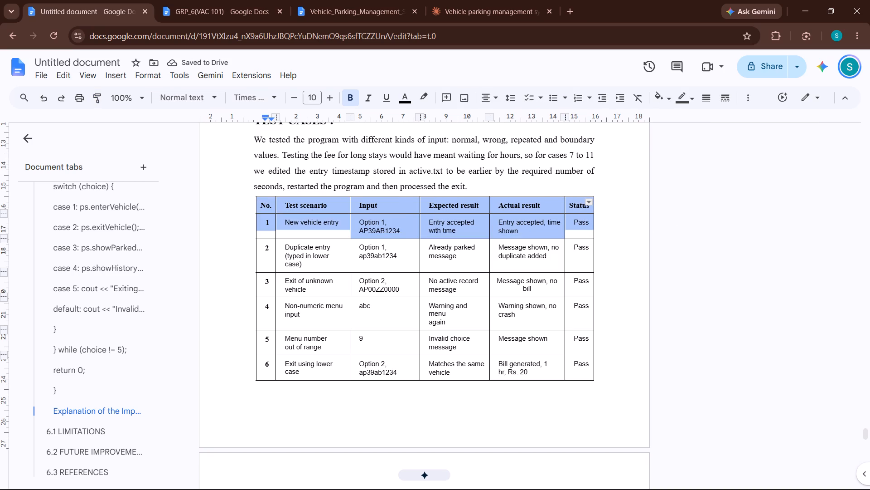
{"action": "left_click_drag", "start_coordinate": [614, 224], "coordinate": [603, 210]}
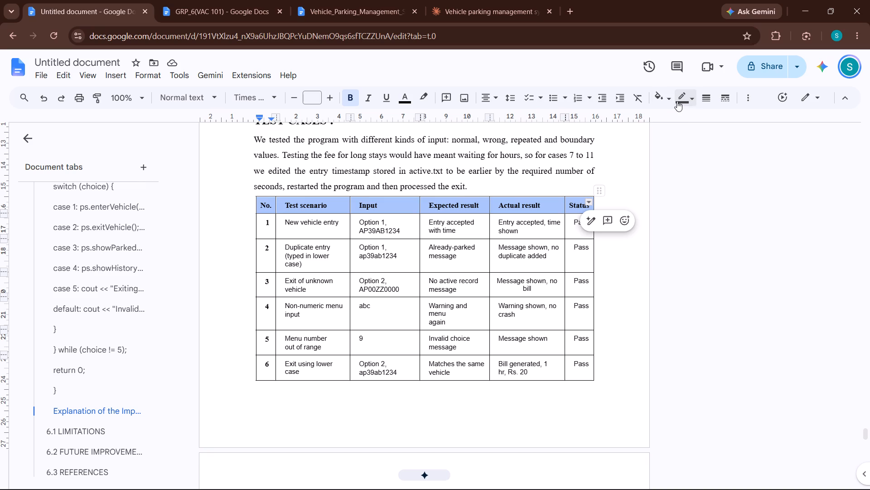
{"action": "left_click", "coordinate": [663, 98]}
{"action": "left_click", "coordinate": [690, 137]}
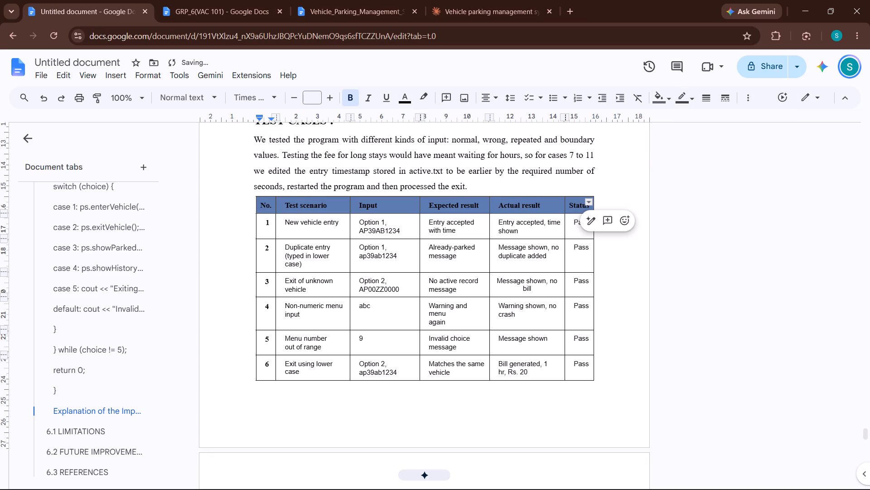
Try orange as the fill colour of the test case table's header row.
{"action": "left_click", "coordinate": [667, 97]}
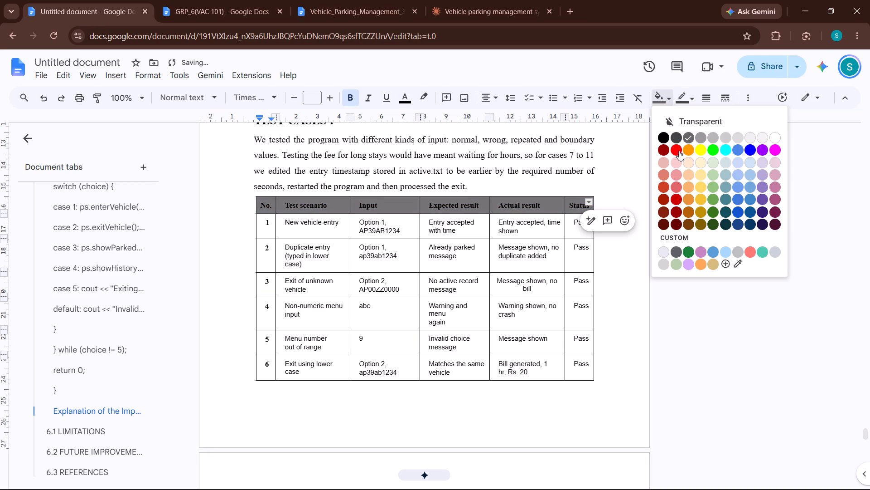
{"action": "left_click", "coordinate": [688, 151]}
Check the header shading in the PDF report and fill the test case table's header row with light yellow.
{"action": "left_click", "coordinate": [379, 0]}
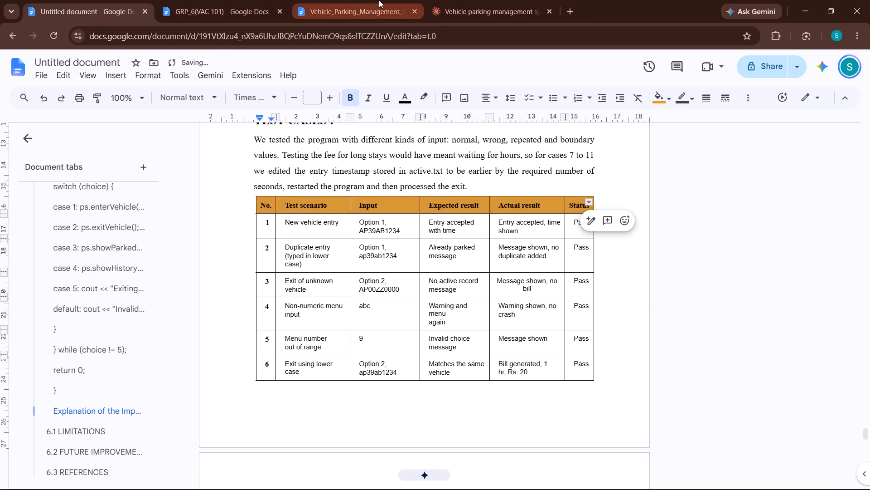
{"action": "left_click", "coordinate": [54, 0]}
{"action": "key", "text": "alt+Tab"}
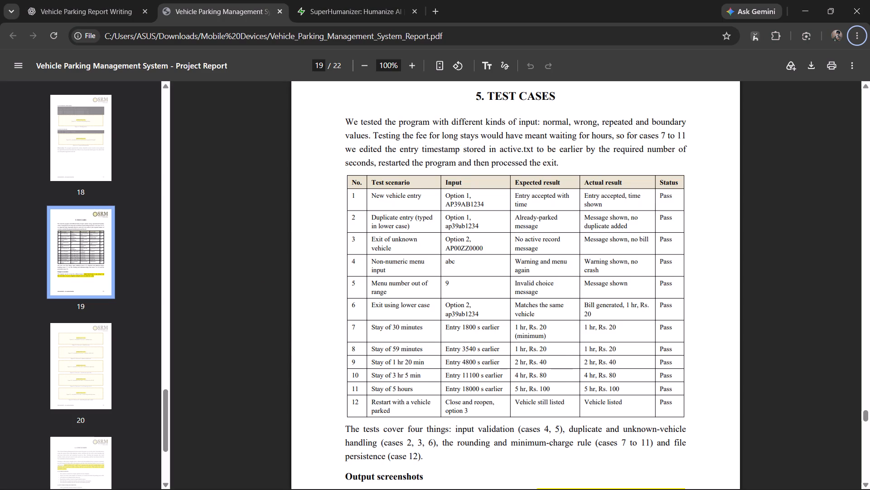
{"action": "key", "text": "alt+Tab"}
{"action": "left_click", "coordinate": [667, 96]}
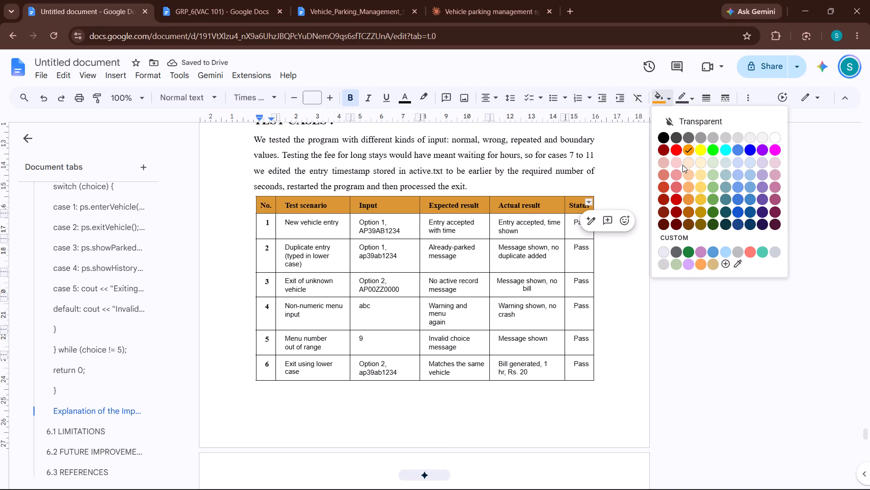
{"action": "left_click", "coordinate": [698, 173]}
{"action": "left_click", "coordinate": [617, 164]}
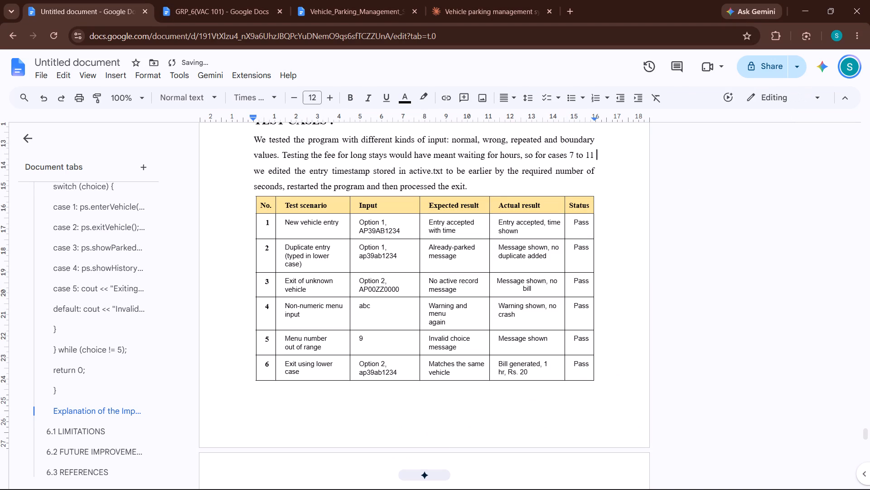
{"action": "scroll", "coordinate": [491, 205], "scroll_direction": "down", "scroll_amount": 3}
{"action": "scroll", "coordinate": [488, 231], "scroll_direction": "up", "scroll_amount": 3}
Set the font of the test case table's body cells, from Test scenario to Status in rows 1 to 12, to Times New Roman.
{"action": "left_click_drag", "start_coordinate": [285, 225], "coordinate": [569, 470]}
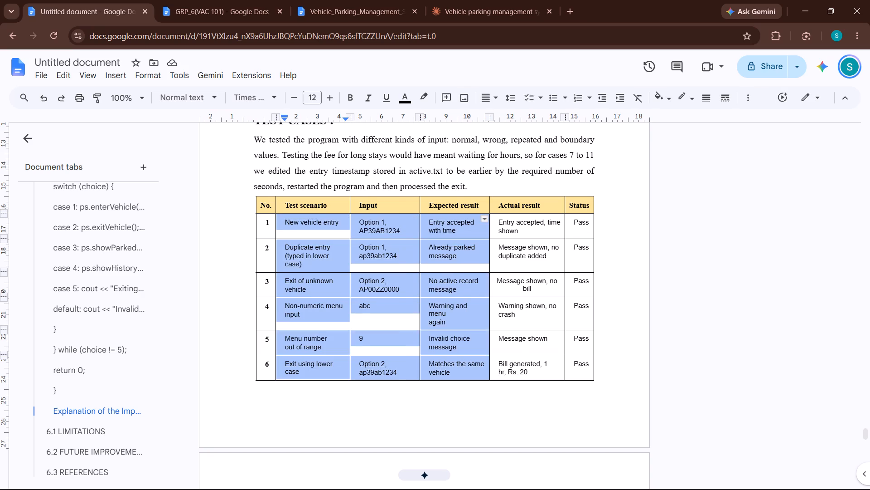
{"action": "left_click_drag", "start_coordinate": [569, 470], "coordinate": [647, 417]}
{"action": "scroll", "coordinate": [572, 452], "scroll_direction": "down", "scroll_amount": 1}
{"action": "scroll", "coordinate": [637, 409], "scroll_direction": "down", "scroll_amount": 4}
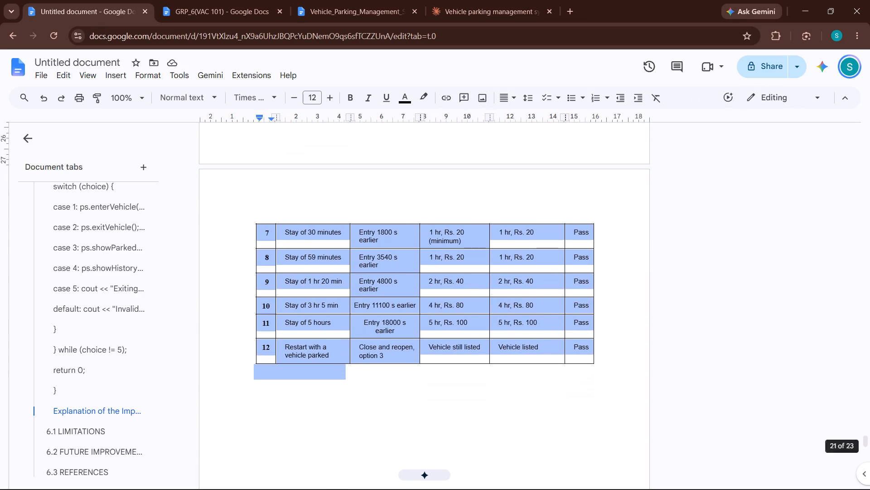
{"action": "left_click_drag", "start_coordinate": [647, 417], "coordinate": [610, 350]}
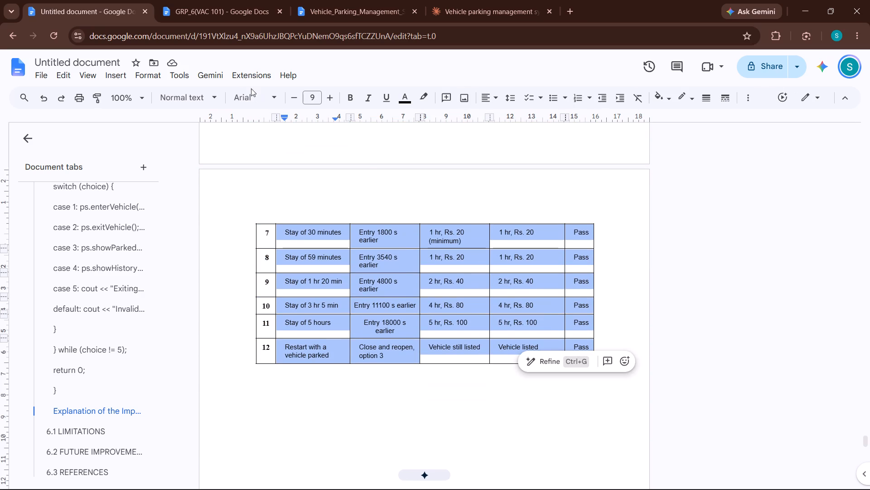
{"action": "left_click", "coordinate": [262, 101]}
{"action": "left_click", "coordinate": [283, 162]}
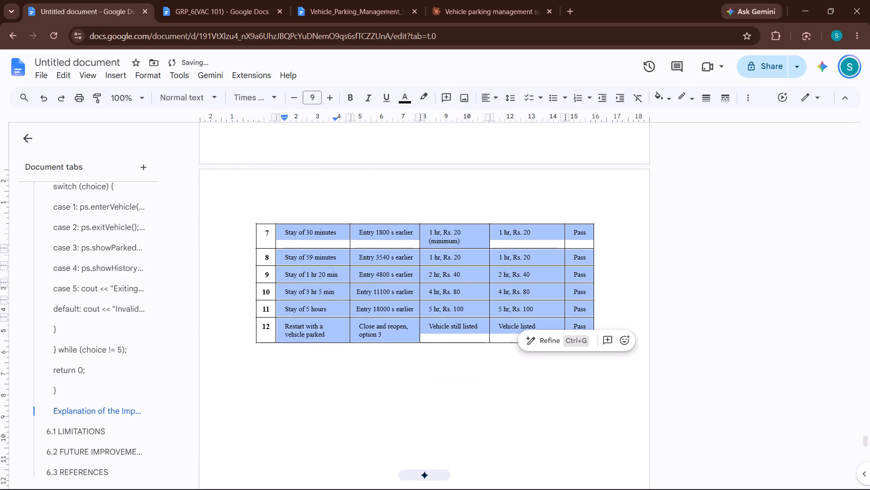
{"action": "left_click", "coordinate": [259, 203]}
Set the text in the Test scenario to Status cells of rows 1 to 12 to font size 10.
{"action": "scroll", "coordinate": [377, 248], "scroll_direction": "up", "scroll_amount": 4}
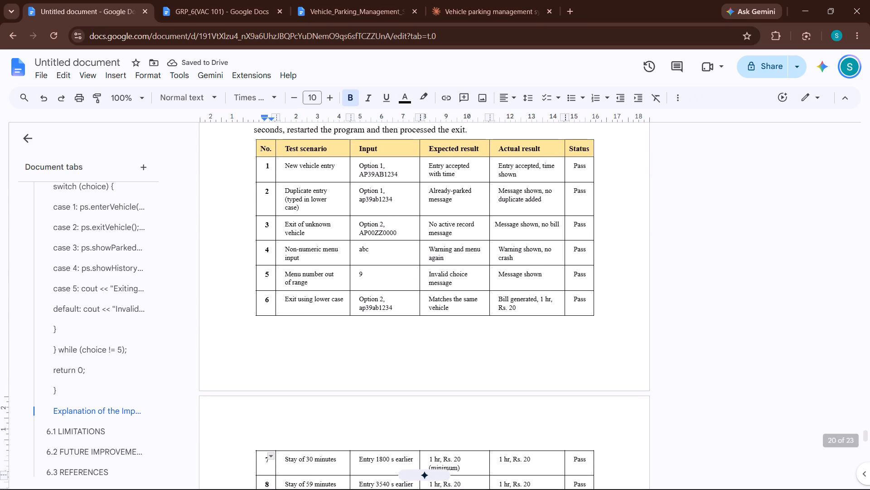
{"action": "left_click_drag", "start_coordinate": [285, 161], "coordinate": [574, 434]}
{"action": "scroll", "coordinate": [560, 459], "scroll_direction": "down", "scroll_amount": 1}
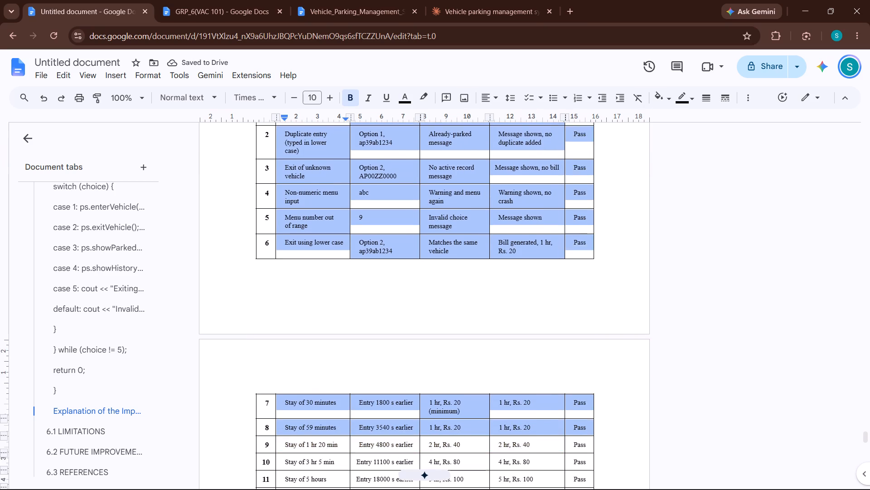
{"action": "left_click_drag", "start_coordinate": [574, 434], "coordinate": [588, 445]}
{"action": "scroll", "coordinate": [581, 433], "scroll_direction": "down", "scroll_amount": 1}
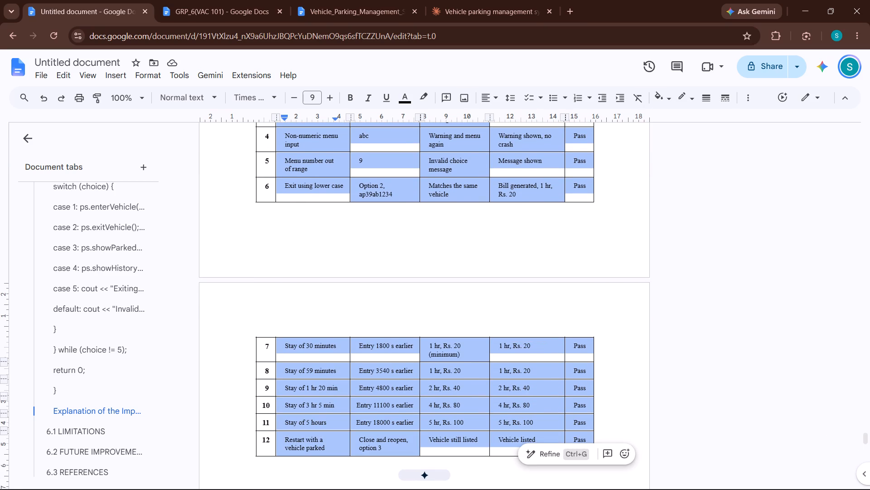
{"action": "left_click", "coordinate": [330, 98]}
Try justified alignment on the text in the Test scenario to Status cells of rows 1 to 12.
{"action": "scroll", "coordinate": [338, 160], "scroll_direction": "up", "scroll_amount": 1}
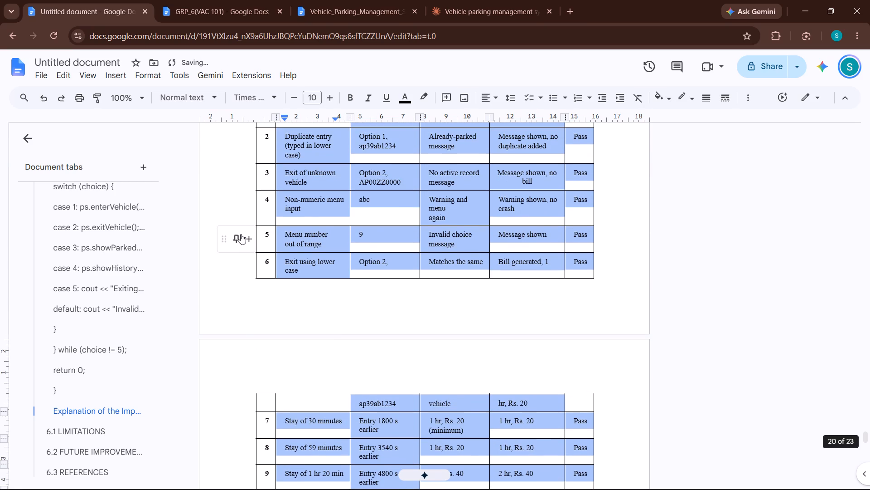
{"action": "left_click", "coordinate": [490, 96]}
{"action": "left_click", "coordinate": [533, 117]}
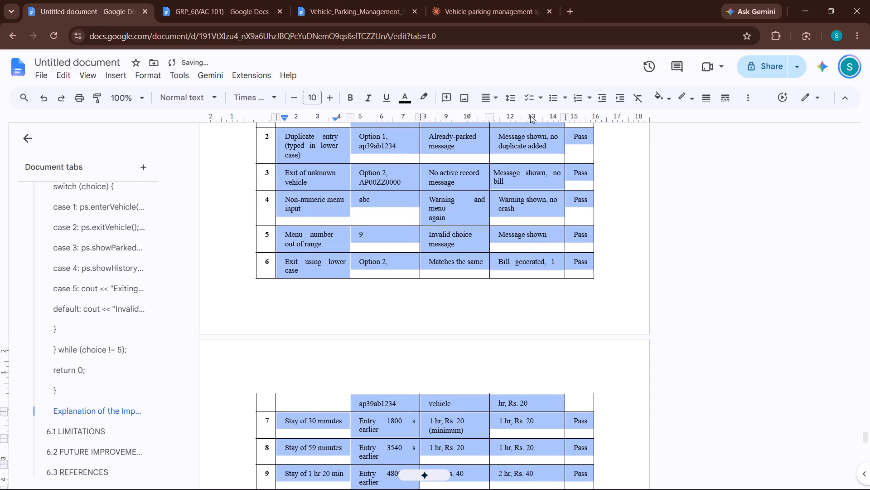
Left-align the text in the Test scenario to Status cells of rows 1 to 12.
{"action": "left_click", "coordinate": [492, 95]}
{"action": "left_click", "coordinate": [493, 118]}
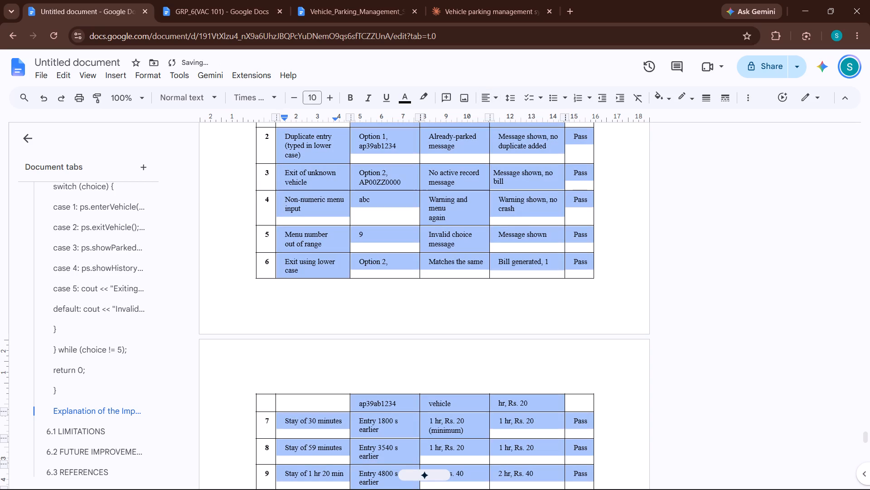
Open the line and paragraph spacing options for the test case table's selected body cells.
{"action": "left_click", "coordinate": [510, 100]}
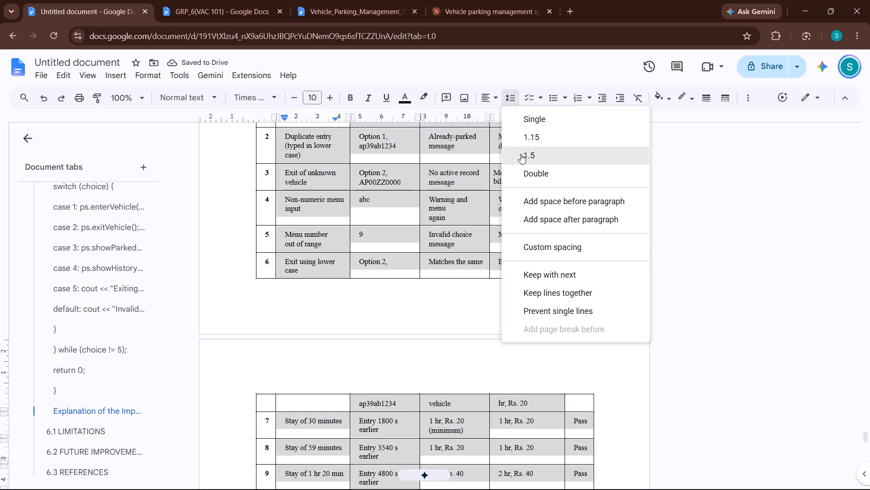
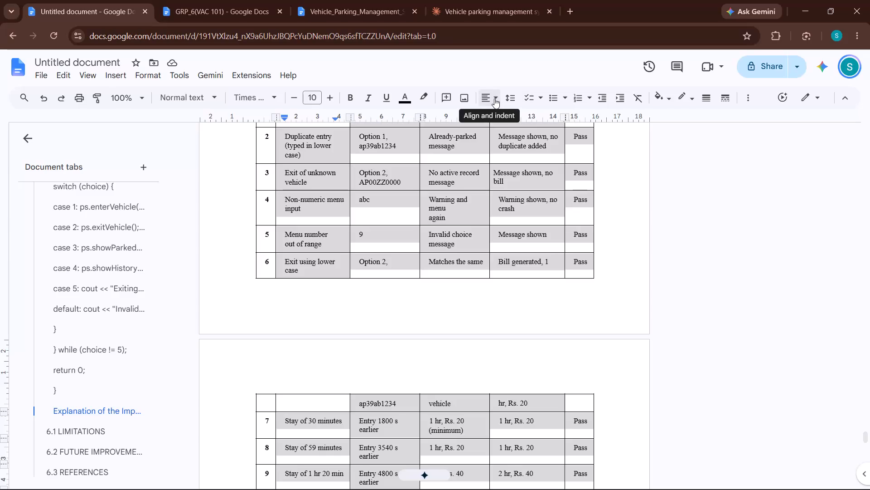
Centre-align the text in the Test scenario to Status cells of rows 1 to 12.
{"action": "left_click", "coordinate": [494, 98]}
{"action": "left_click", "coordinate": [509, 119]}
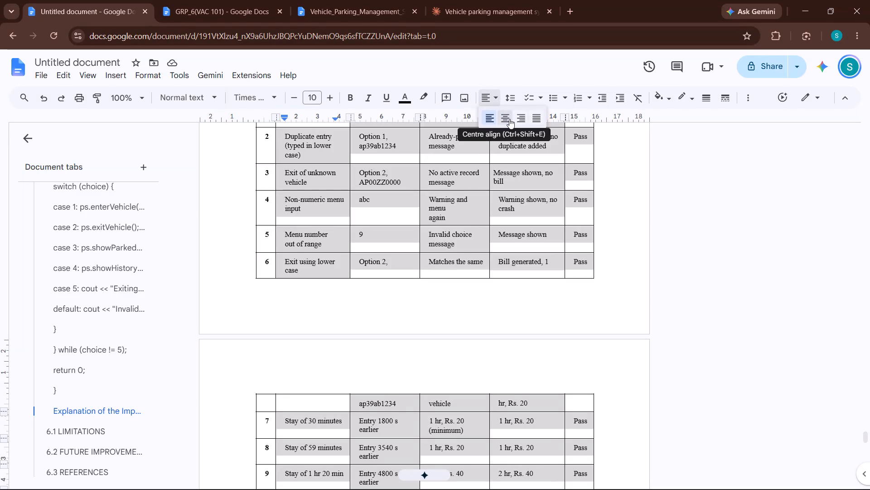
{"action": "left_click", "coordinate": [231, 200]}
{"action": "scroll", "coordinate": [303, 210], "scroll_direction": "up", "scroll_amount": 1}
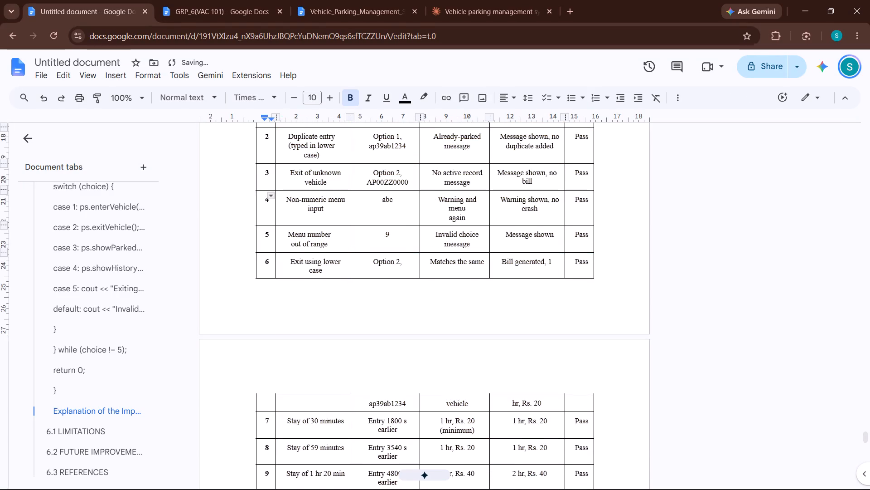
{"action": "scroll", "coordinate": [303, 210], "scroll_direction": "up", "scroll_amount": 1}
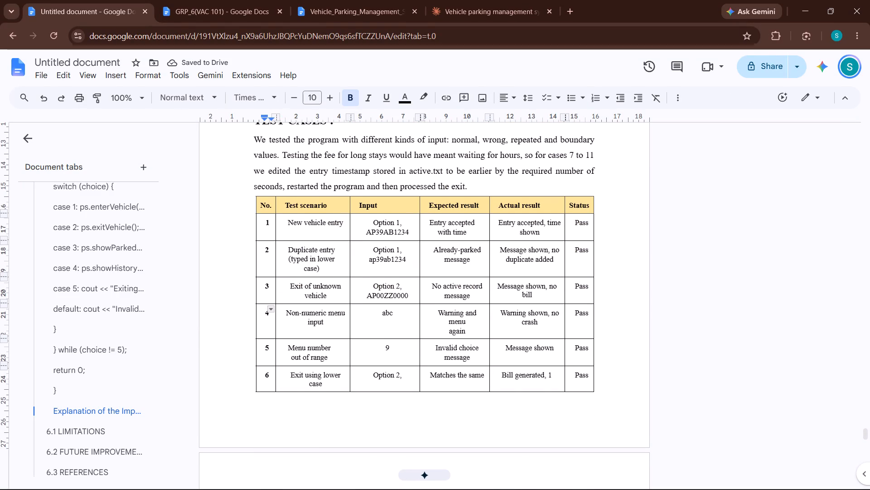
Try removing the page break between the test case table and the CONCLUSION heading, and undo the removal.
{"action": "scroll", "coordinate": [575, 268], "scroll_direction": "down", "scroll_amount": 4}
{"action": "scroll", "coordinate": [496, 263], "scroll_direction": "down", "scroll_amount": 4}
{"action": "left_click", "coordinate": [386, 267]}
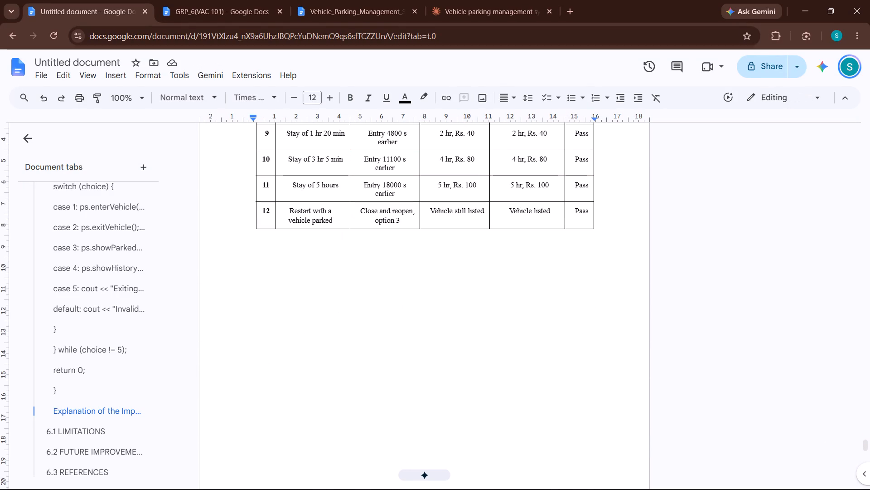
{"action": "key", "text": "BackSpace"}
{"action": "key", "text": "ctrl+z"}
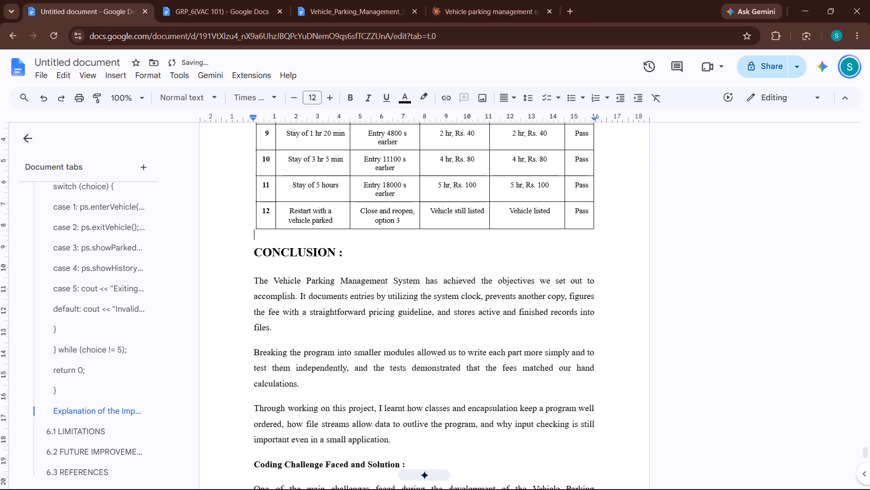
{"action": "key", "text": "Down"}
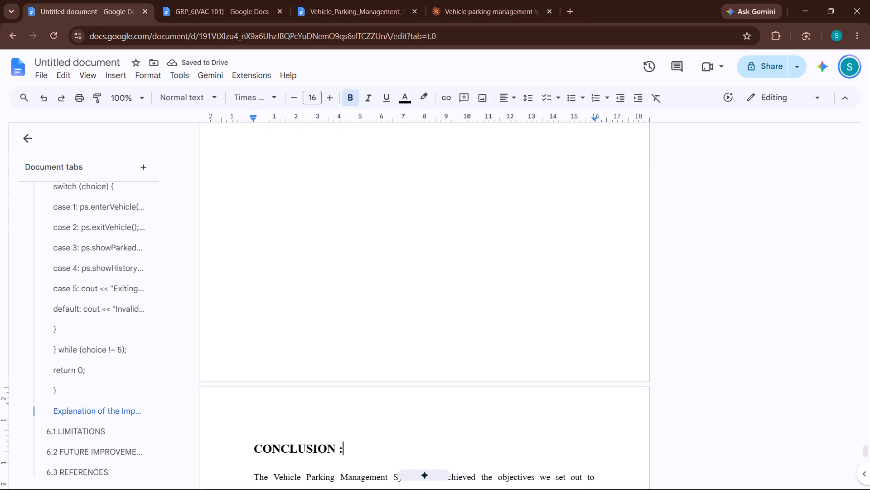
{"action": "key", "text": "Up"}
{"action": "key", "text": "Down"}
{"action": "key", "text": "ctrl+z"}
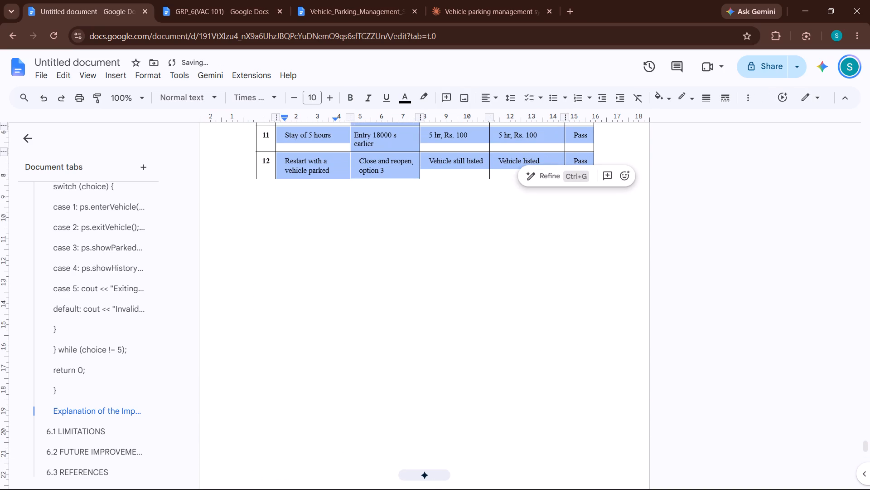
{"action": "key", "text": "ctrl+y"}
Replace the page break below the test case table with one placed directly before the CONCLUSION heading, leaving a blank line under the table.
{"action": "key", "text": "Down"}
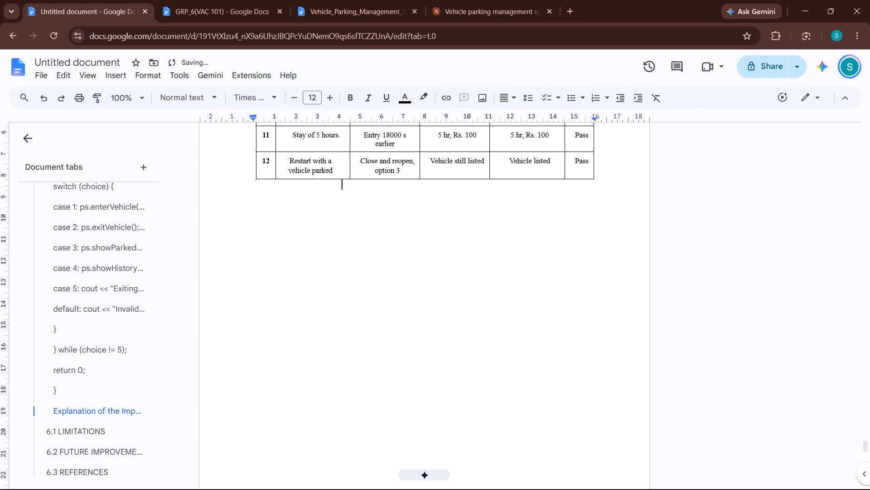
{"action": "key", "text": "BackSpace"}
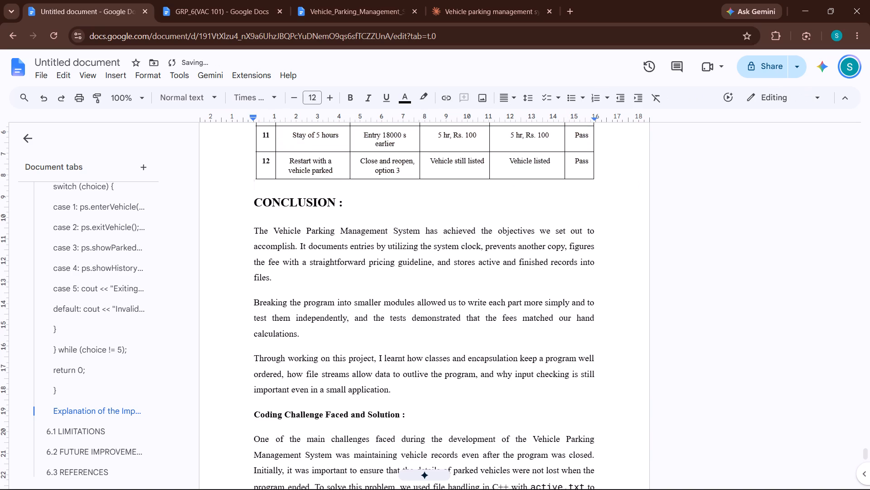
{"action": "key", "text": "Return"}
{"action": "key", "text": "BackSpace"}
{"action": "key", "text": "ctrl+Return"}
{"action": "key", "text": "BackSpace"}
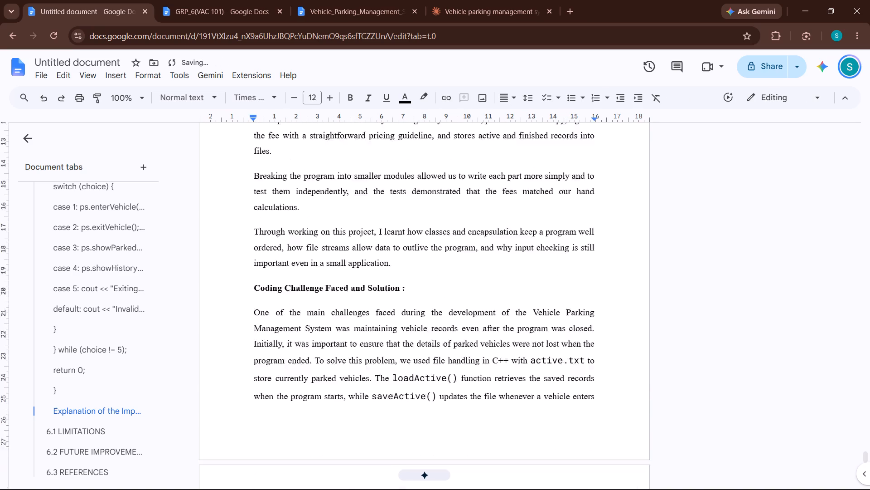
{"action": "key", "text": "ctrl+Return"}
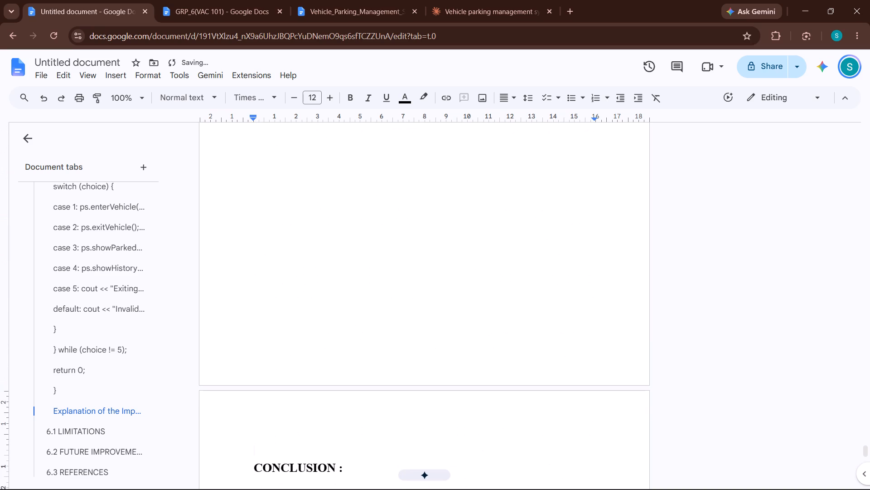
{"action": "key", "text": "ctrl+BackSpace"}
{"action": "key", "text": "Up"}
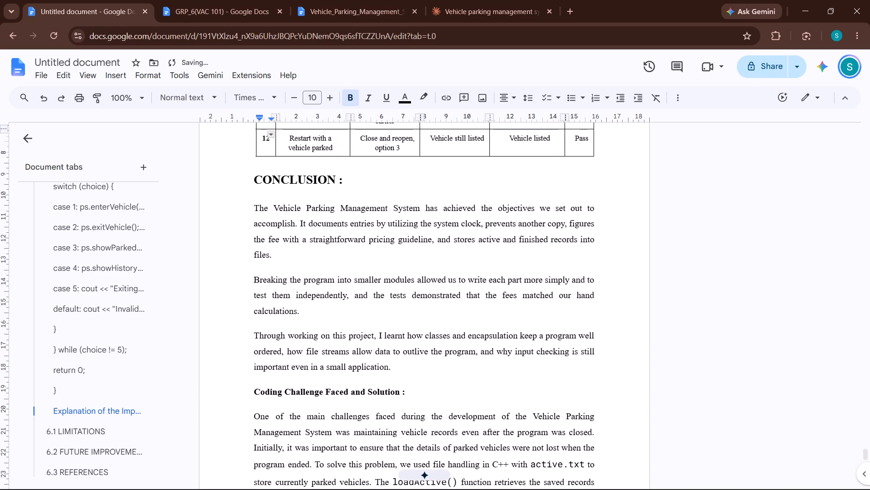
{"action": "key", "text": "Down"}
{"action": "key", "text": "Down"}
{"action": "key", "text": "ctrl+Return"}
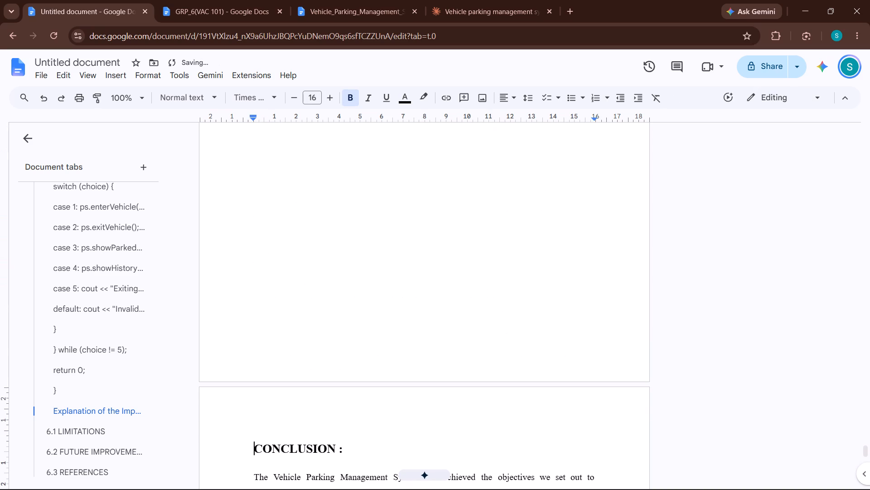
{"action": "key", "text": "Up"}
Copy the paragraph beginning "The tests cover four things" below the table in the PDF report and return to the untitled document.
{"action": "key", "text": "alt+Tab"}
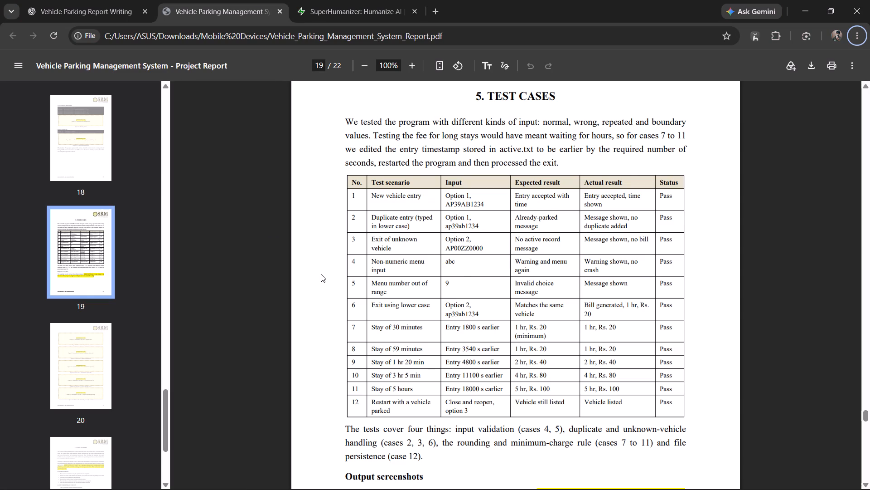
{"action": "scroll", "coordinate": [321, 274], "scroll_direction": "down", "scroll_amount": 3}
{"action": "left_click_drag", "start_coordinate": [343, 259], "coordinate": [430, 302]}
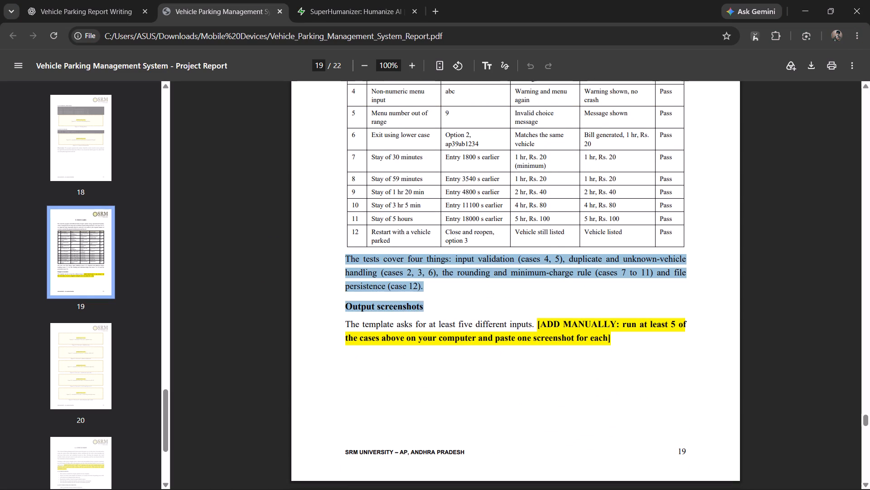
{"action": "left_click_drag", "start_coordinate": [430, 302], "coordinate": [429, 290]}
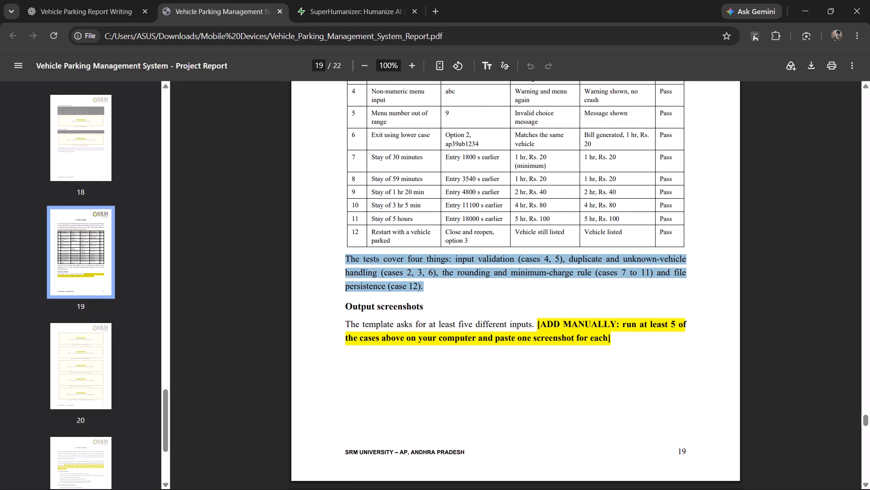
{"action": "key", "text": "ctrl+c"}
{"action": "key", "text": "alt+Tab"}
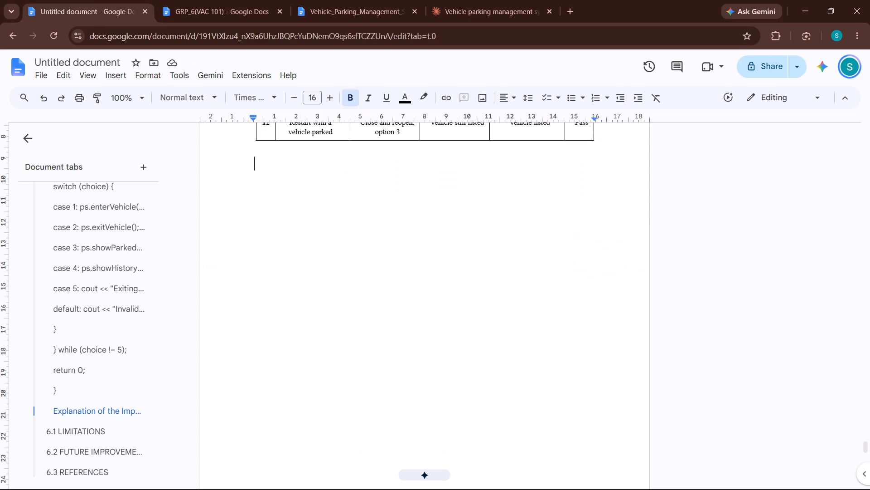
Format the blank line before the page break as 12-point, non-bold, justified text and adjust its line spacing.
{"action": "double_click", "coordinate": [297, 98]}
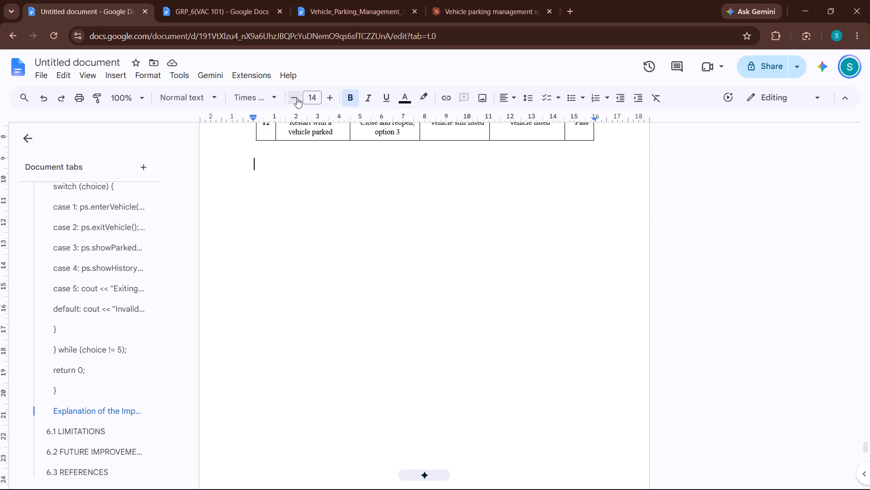
{"action": "double_click", "coordinate": [297, 98]}
{"action": "left_click", "coordinate": [358, 96]}
{"action": "left_click", "coordinate": [513, 99]}
{"action": "left_click", "coordinate": [553, 116]}
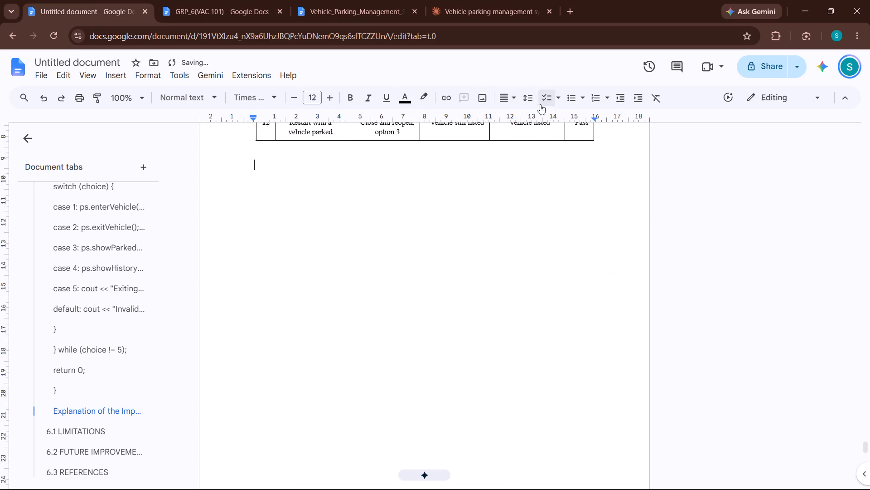
{"action": "left_click", "coordinate": [533, 98]}
{"action": "left_click", "coordinate": [550, 153]}
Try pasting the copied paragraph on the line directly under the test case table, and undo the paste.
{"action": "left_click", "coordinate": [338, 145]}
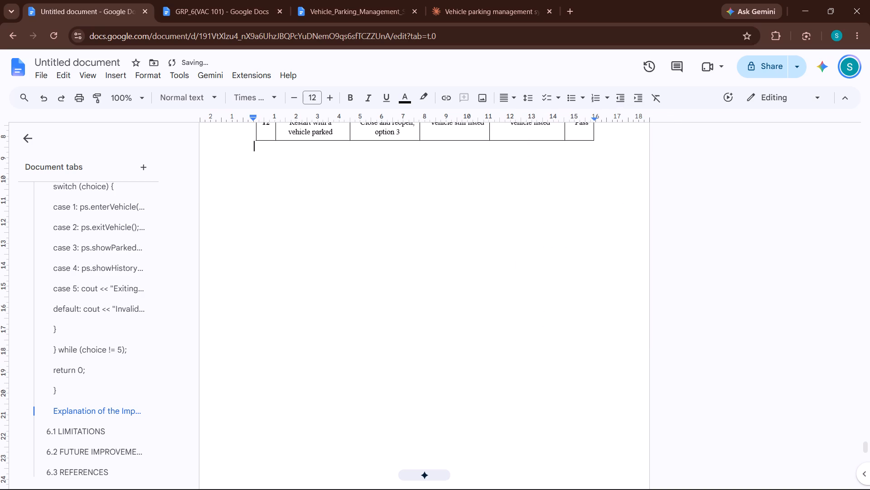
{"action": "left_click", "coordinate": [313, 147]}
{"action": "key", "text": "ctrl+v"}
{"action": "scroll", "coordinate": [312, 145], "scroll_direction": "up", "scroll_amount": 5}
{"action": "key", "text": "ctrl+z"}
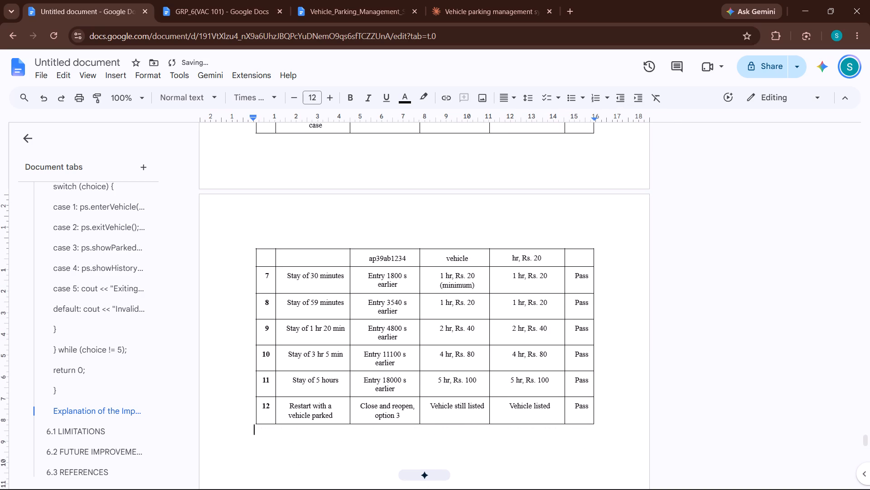
Paste the "The tests cover four things" paragraph on the blank line before the page break, using font size 12 without bold.
{"action": "key", "text": "Down"}
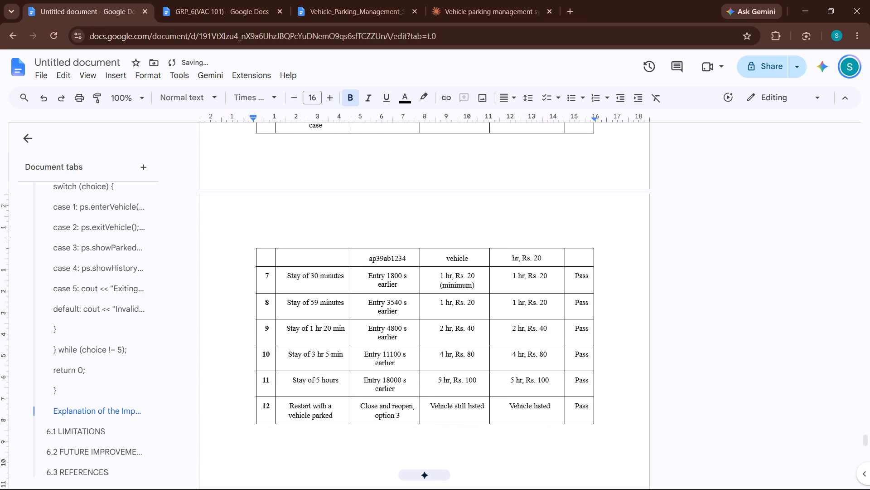
{"action": "double_click", "coordinate": [296, 95]}
{"action": "double_click", "coordinate": [296, 95]}
{"action": "left_click", "coordinate": [355, 98]}
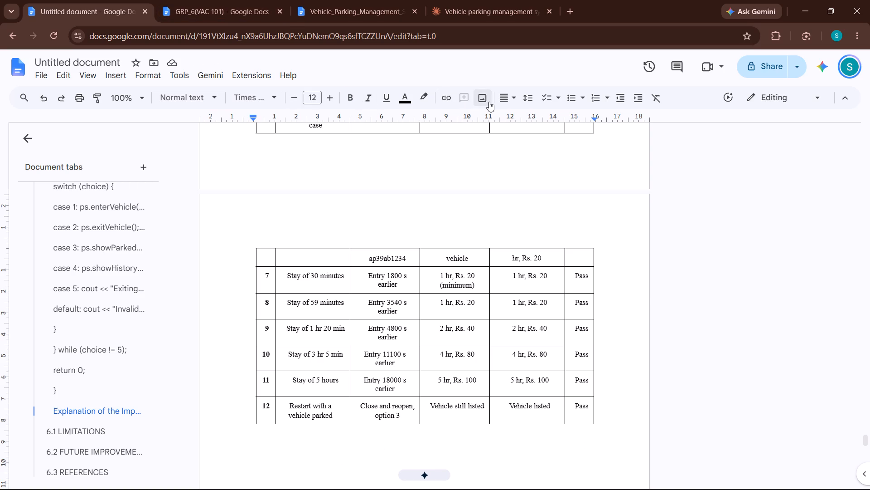
{"action": "key", "text": "ctrl+v"}
{"action": "scroll", "coordinate": [470, 117], "scroll_direction": "down", "scroll_amount": 3}
{"action": "scroll", "coordinate": [352, 243], "scroll_direction": "down", "scroll_amount": 2}
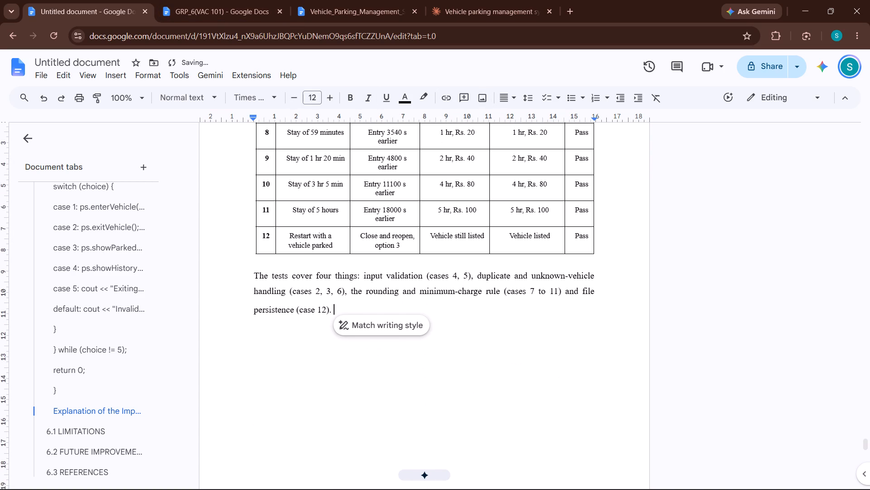
Copy the "Output screenshots" heading from the PDF report and paste it on a new line below the tests summary paragraph.
{"action": "key", "text": "Return"}
{"action": "key", "text": "alt+Tab"}
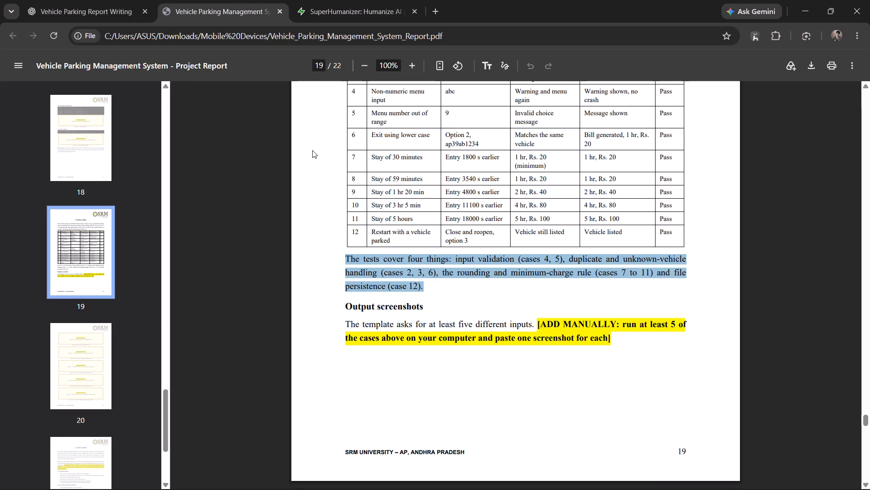
{"action": "scroll", "coordinate": [320, 170], "scroll_direction": "down", "scroll_amount": 2}
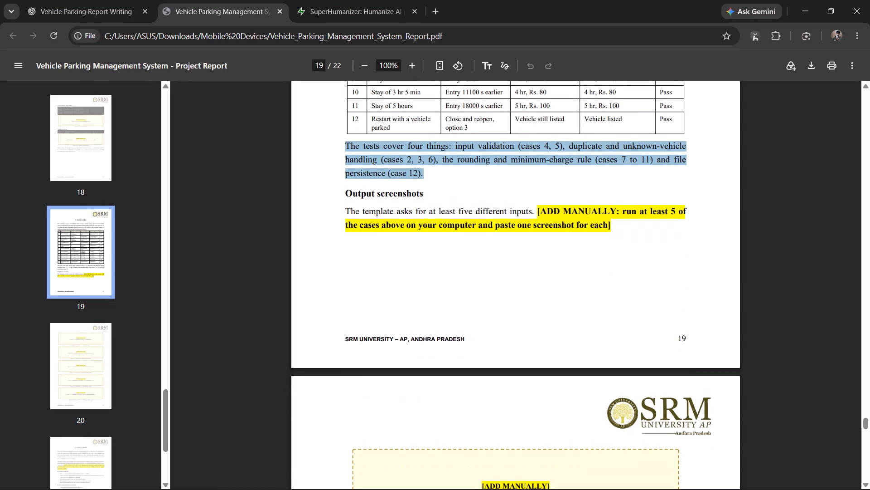
{"action": "left_click_drag", "start_coordinate": [343, 191], "coordinate": [424, 195]}
{"action": "key", "text": "ctrl+c"}
{"action": "key", "text": "alt+Tab"}
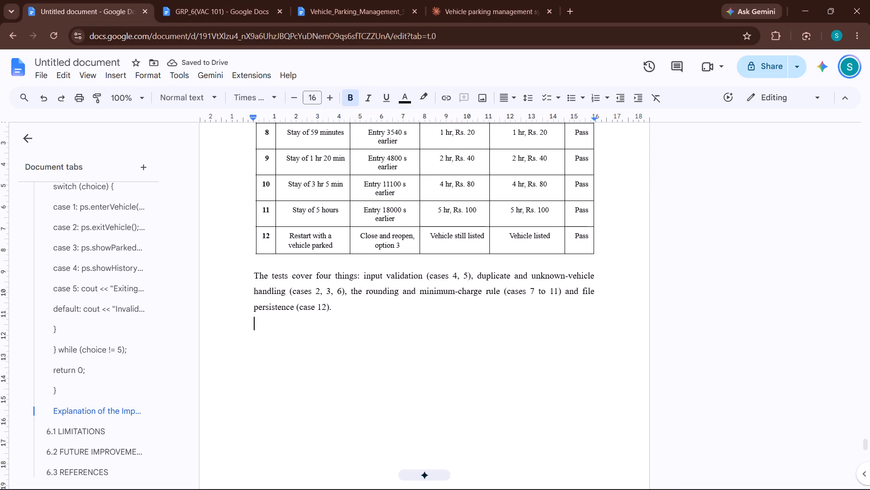
{"action": "key", "text": "ctrl+v"}
Set the "Output screenshots" heading to font size 13.
{"action": "left_click_drag", "start_coordinate": [355, 326], "coordinate": [355, 325]}
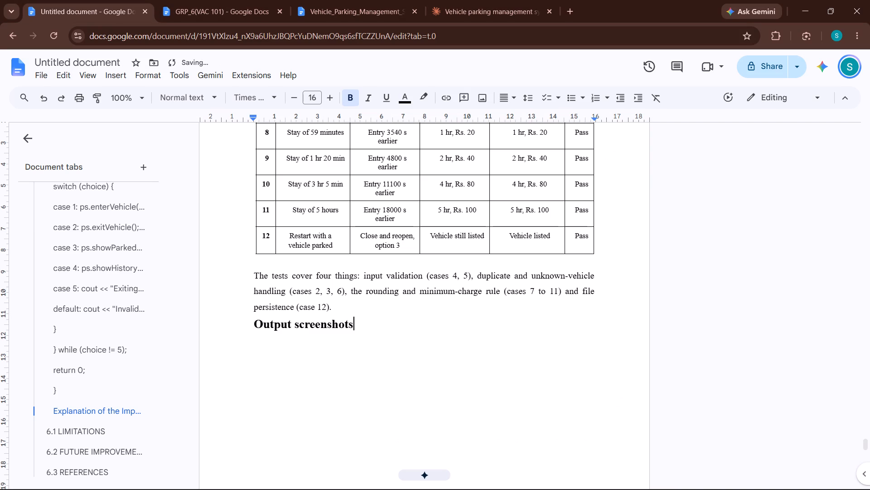
{"action": "left_click_drag", "start_coordinate": [355, 325], "coordinate": [243, 323]}
{"action": "left_click", "coordinate": [316, 98]}
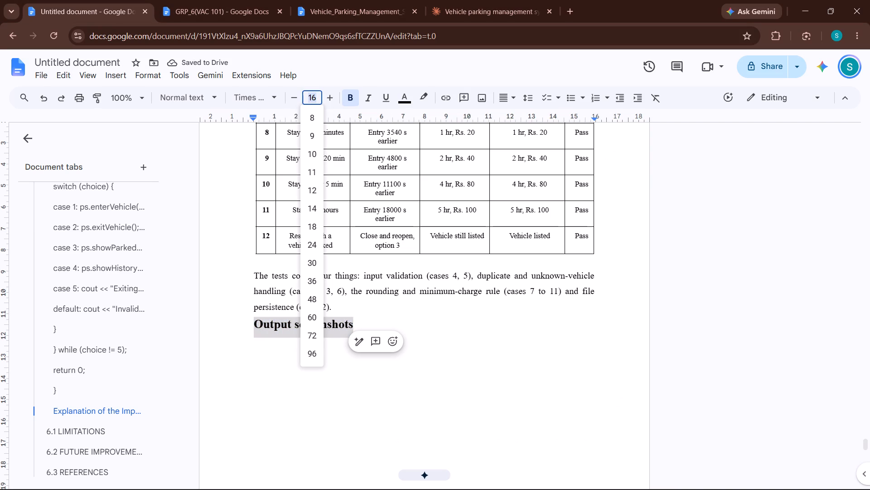
{"action": "left_click", "coordinate": [316, 98]}
{"action": "key", "text": "BackSpace"}
{"action": "key", "text": "3"}
{"action": "key", "text": "Return"}
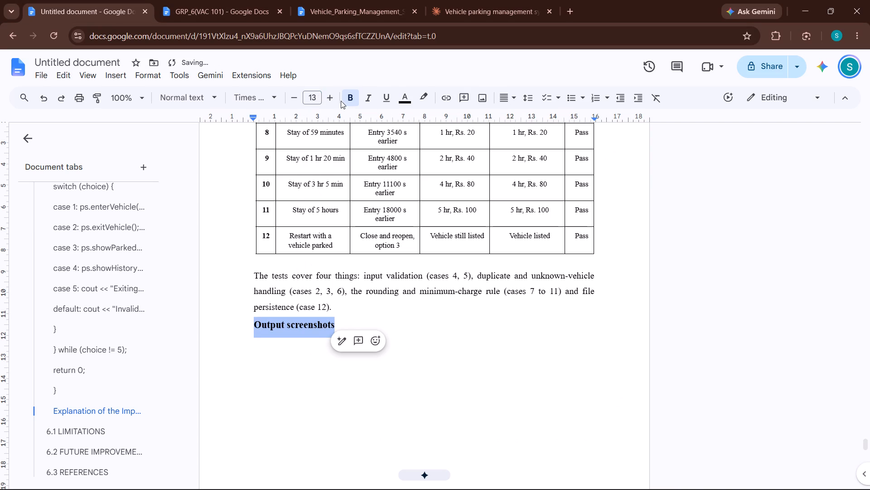
Compare the Output screenshots section in the older PDF report with the version in the Claude report preview.
{"action": "left_click", "coordinate": [377, 328]}
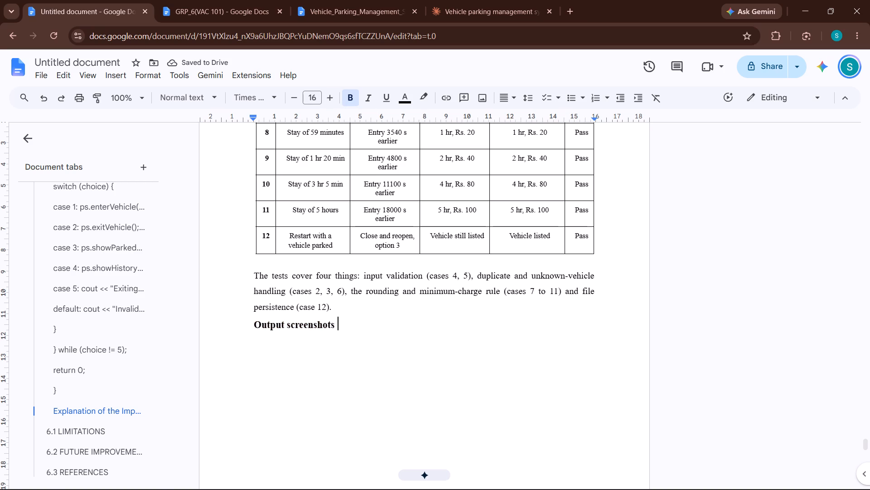
{"action": "key", "text": "alt+Tab"}
{"action": "scroll", "coordinate": [376, 318], "scroll_direction": "down", "scroll_amount": 3}
{"action": "scroll", "coordinate": [368, 305], "scroll_direction": "up", "scroll_amount": 3}
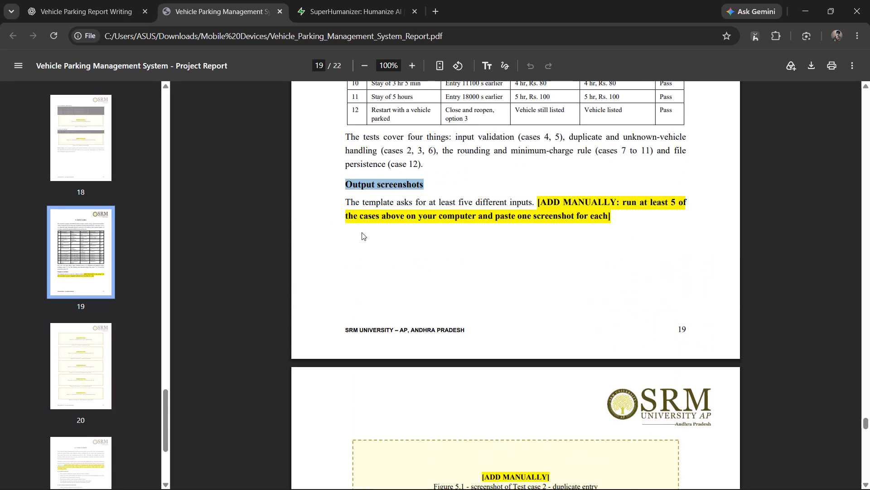
{"action": "key", "text": "alt+Tab"}
{"action": "left_click", "coordinate": [489, 0]}
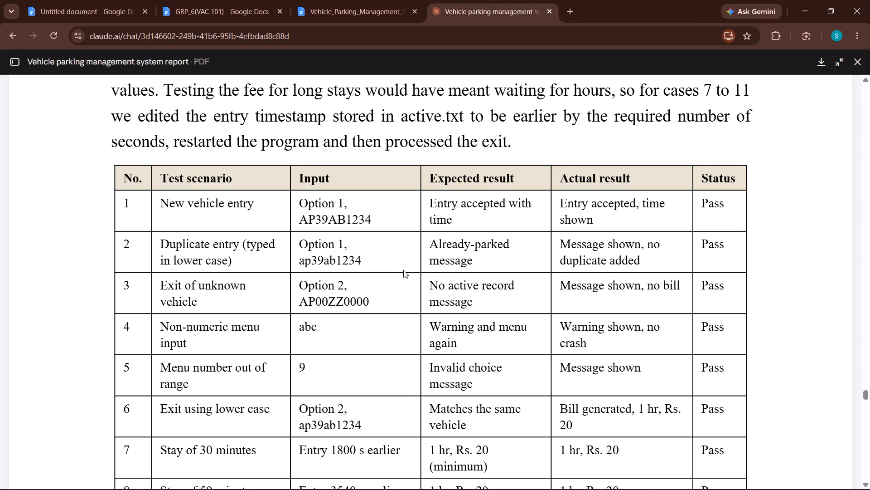
{"action": "scroll", "coordinate": [403, 271], "scroll_direction": "down", "scroll_amount": 10}
{"action": "scroll", "coordinate": [404, 268], "scroll_direction": "up", "scroll_amount": 2}
{"action": "scroll", "coordinate": [404, 270], "scroll_direction": "down", "scroll_amount": 9}
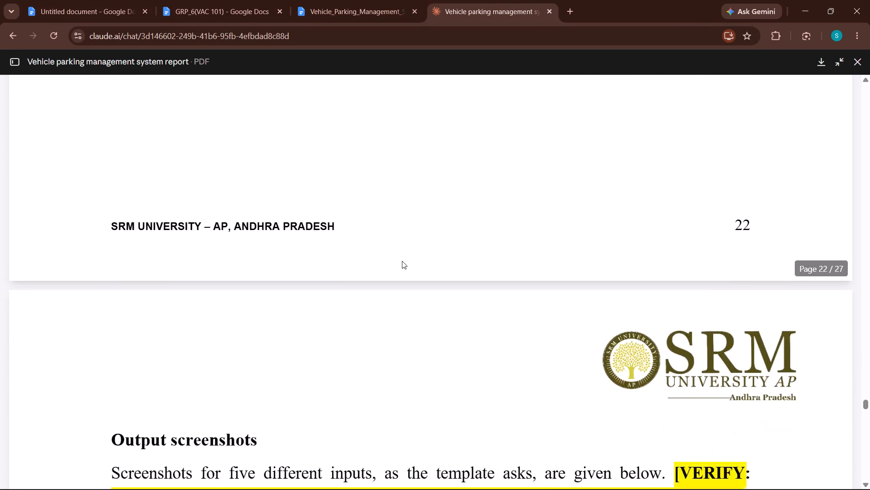
{"action": "left_click_drag", "start_coordinate": [116, 285], "coordinate": [466, 285]}
{"action": "scroll", "coordinate": [646, 280], "scroll_direction": "down", "scroll_amount": 1}
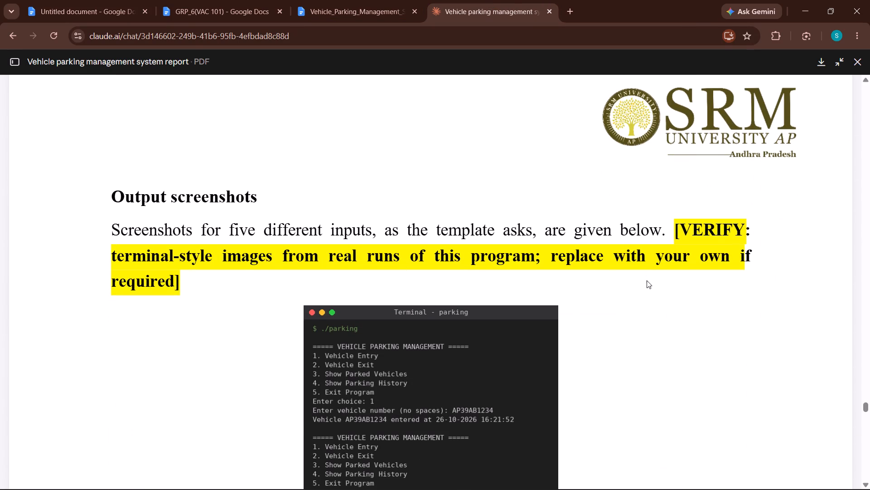
{"action": "scroll", "coordinate": [384, 248], "scroll_direction": "down", "scroll_amount": 1}
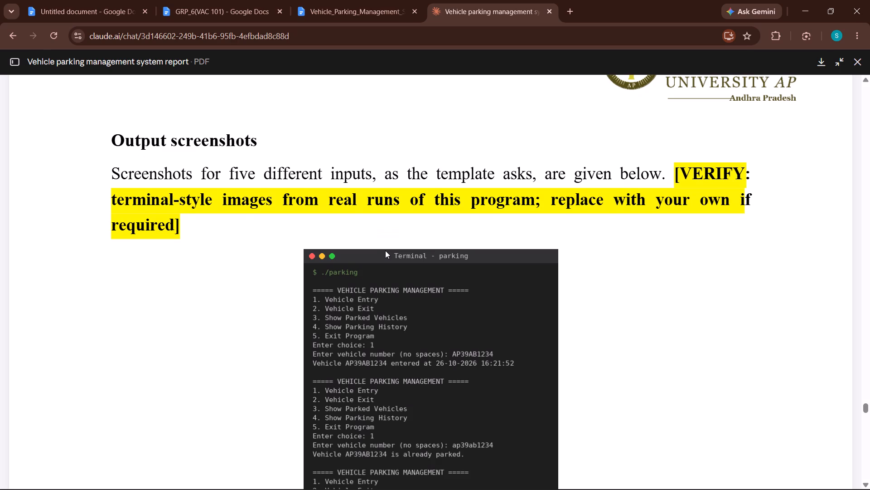
{"action": "scroll", "coordinate": [386, 250], "scroll_direction": "down", "scroll_amount": 1}
{"action": "scroll", "coordinate": [386, 250], "scroll_direction": "up", "scroll_amount": 1}
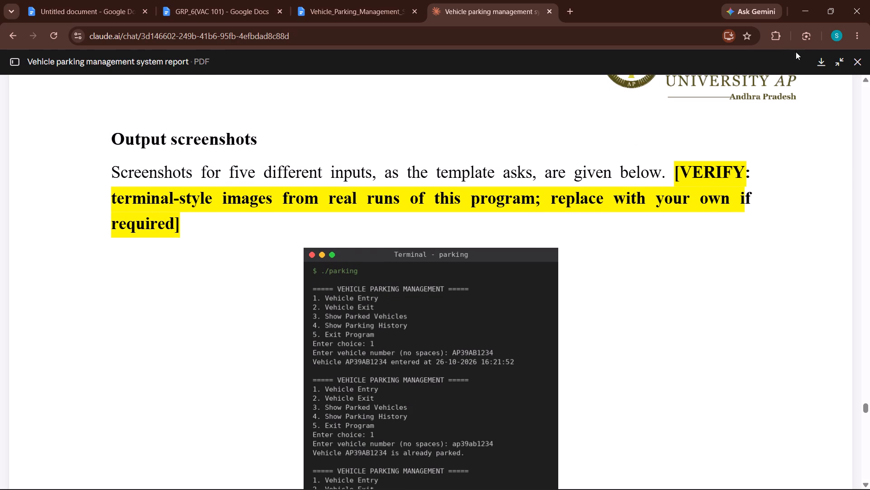
{"action": "scroll", "coordinate": [796, 54], "scroll_direction": "down", "scroll_amount": 1}
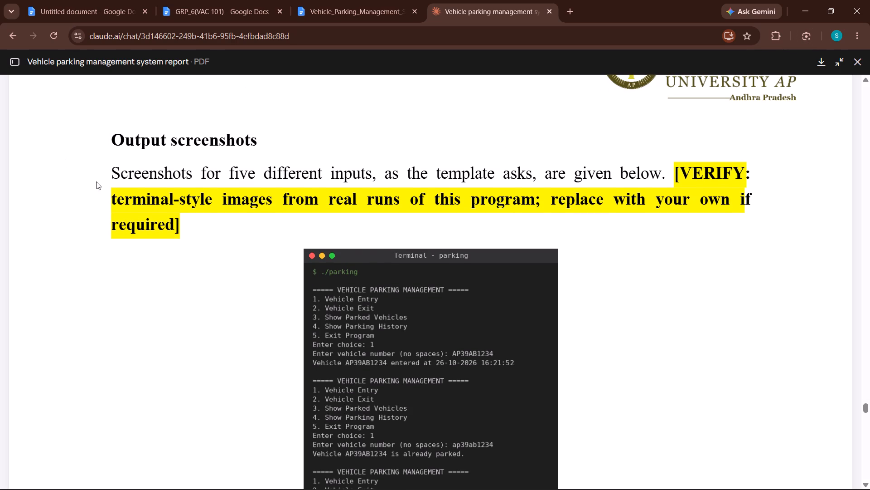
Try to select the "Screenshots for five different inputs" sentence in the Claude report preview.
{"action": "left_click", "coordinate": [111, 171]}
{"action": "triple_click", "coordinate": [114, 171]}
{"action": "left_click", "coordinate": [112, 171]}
Download the Vehicle parking management system report PDF from the Claude chat and open the downloaded file.
{"action": "left_click", "coordinate": [824, 65]}
{"action": "left_click", "coordinate": [674, 78]}
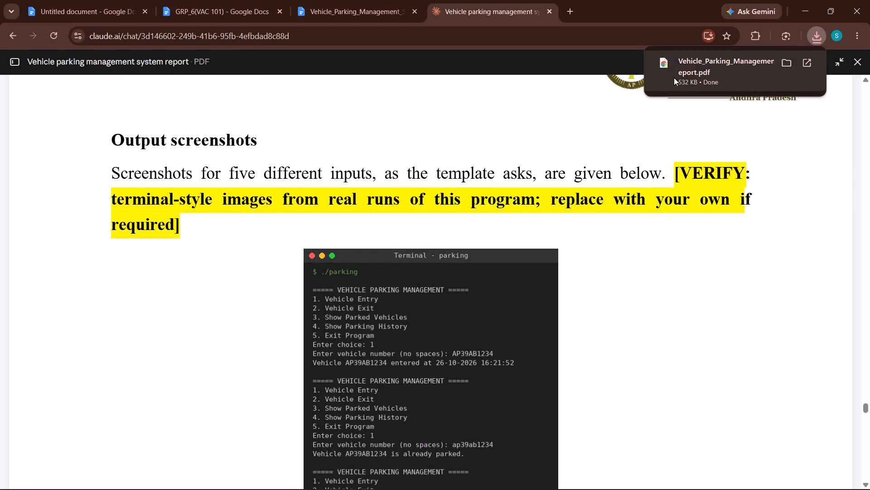
Look through the downloaded report's results pages to locate the "Output screenshots" section on page 23.
{"action": "scroll", "coordinate": [580, 178], "scroll_direction": "down", "scroll_amount": 4}
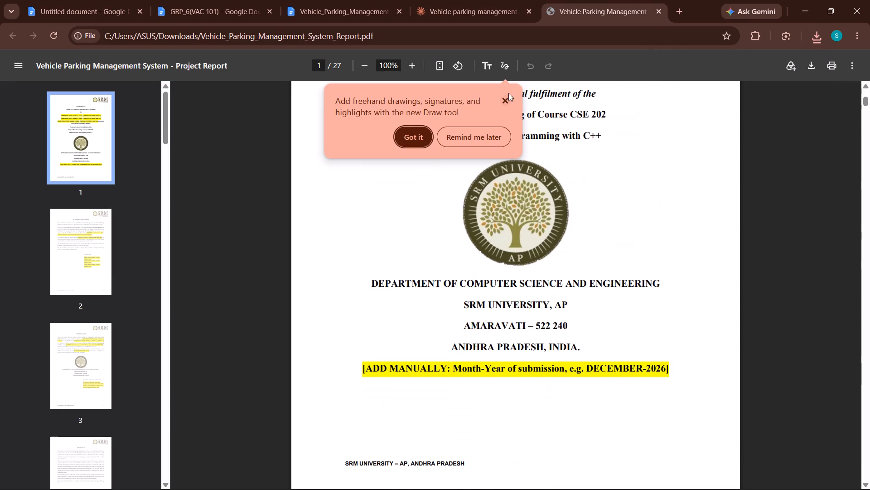
{"action": "left_click", "coordinate": [506, 104]}
{"action": "scroll", "coordinate": [513, 207], "scroll_direction": "down", "scroll_amount": 11}
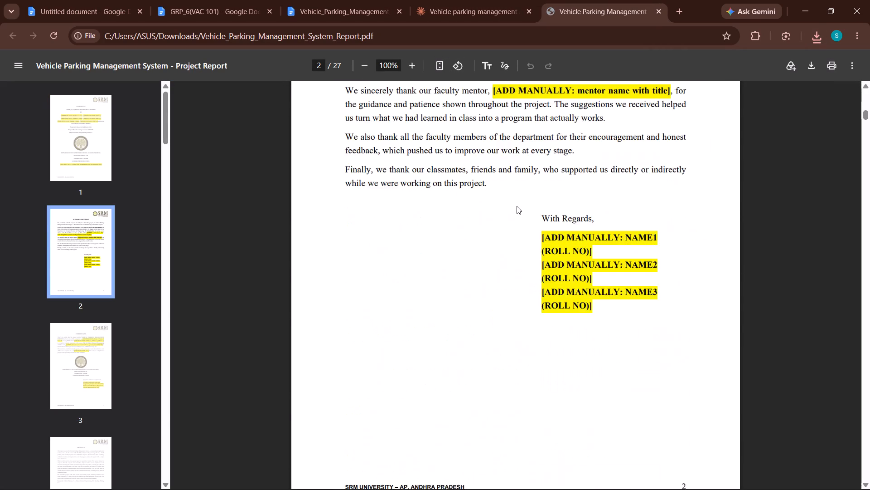
{"action": "scroll", "coordinate": [517, 206], "scroll_direction": "down", "scroll_amount": 20}
{"action": "scroll", "coordinate": [517, 206], "scroll_direction": "down", "scroll_amount": 13}
{"action": "scroll", "coordinate": [547, 187], "scroll_direction": "up", "scroll_amount": 1}
{"action": "scroll", "coordinate": [547, 187], "scroll_direction": "down", "scroll_amount": 10}
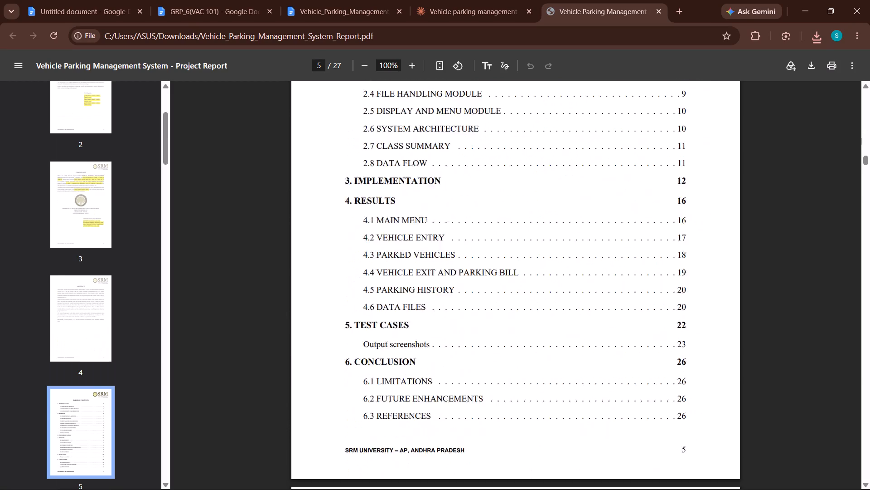
{"action": "scroll", "coordinate": [548, 181], "scroll_direction": "down", "scroll_amount": 8}
{"action": "scroll", "coordinate": [381, 251], "scroll_direction": "down", "scroll_amount": 6}
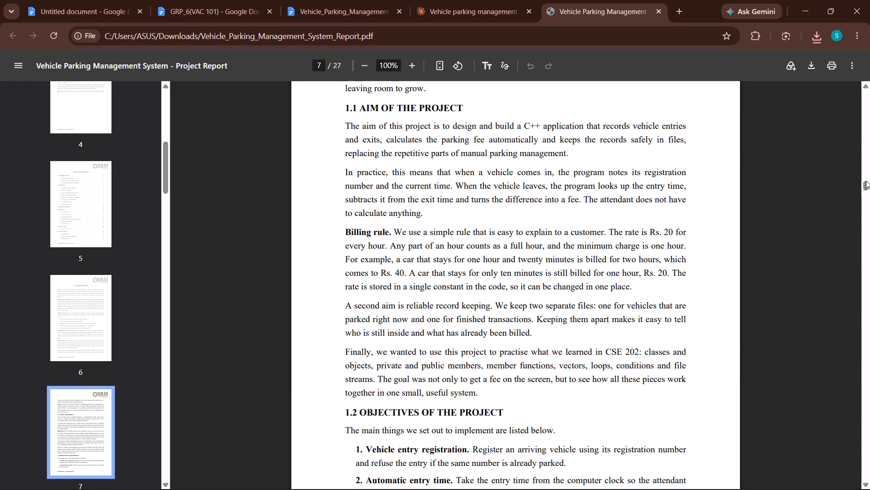
{"action": "left_click_drag", "start_coordinate": [866, 181], "coordinate": [869, 406]}
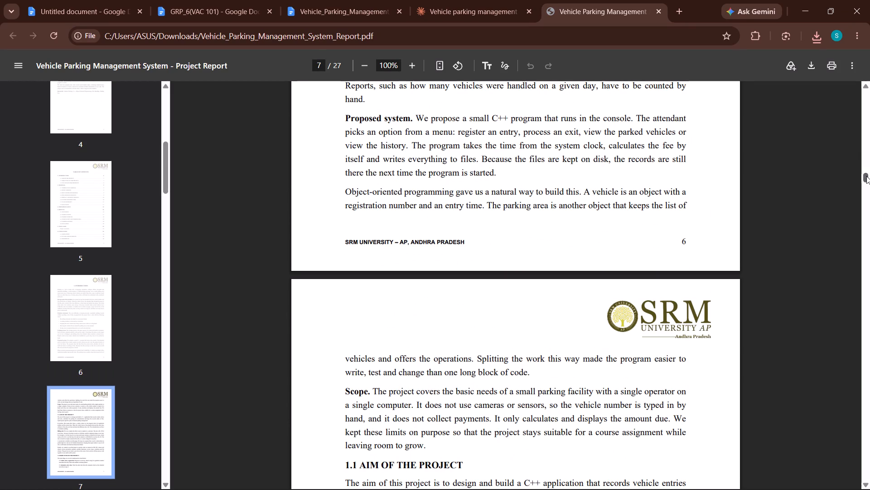
{"action": "left_click_drag", "start_coordinate": [866, 176], "coordinate": [869, 391]}
{"action": "scroll", "coordinate": [499, 275], "scroll_direction": "up", "scroll_amount": 9}
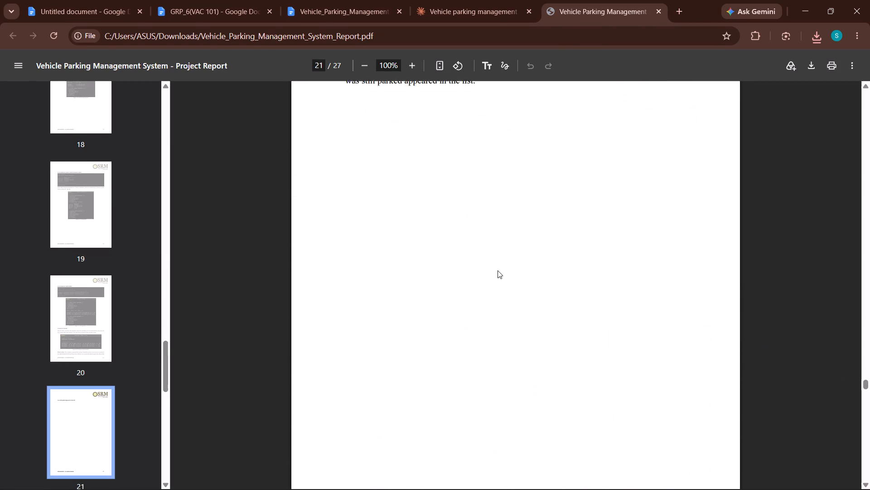
{"action": "scroll", "coordinate": [498, 270], "scroll_direction": "up", "scroll_amount": 10}
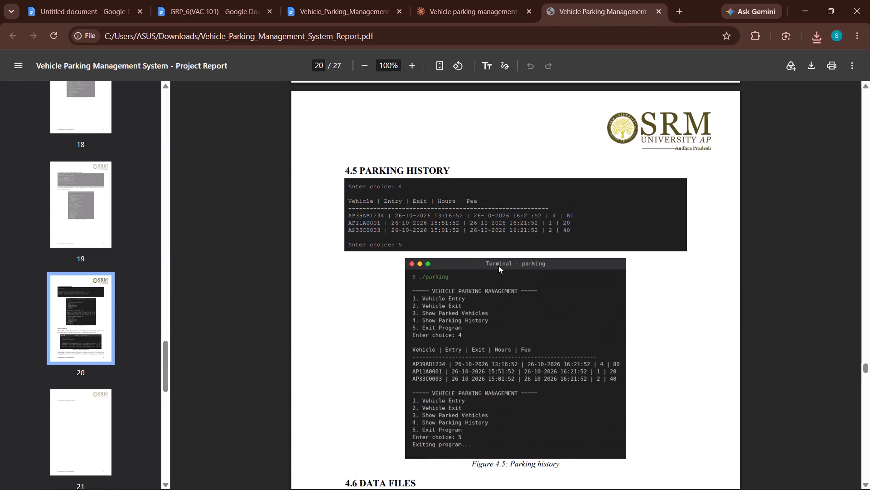
{"action": "scroll", "coordinate": [499, 263], "scroll_direction": "up", "scroll_amount": 9}
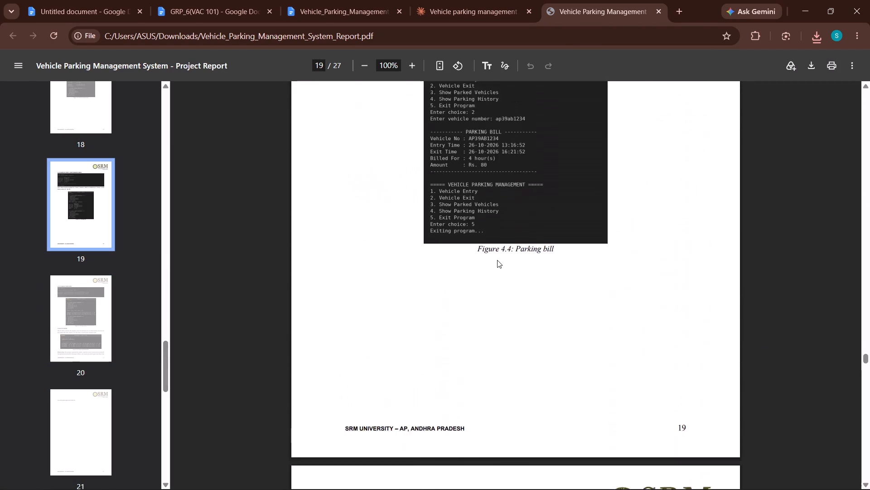
{"action": "scroll", "coordinate": [497, 260], "scroll_direction": "up", "scroll_amount": 2}
{"action": "scroll", "coordinate": [496, 258], "scroll_direction": "down", "scroll_amount": 1}
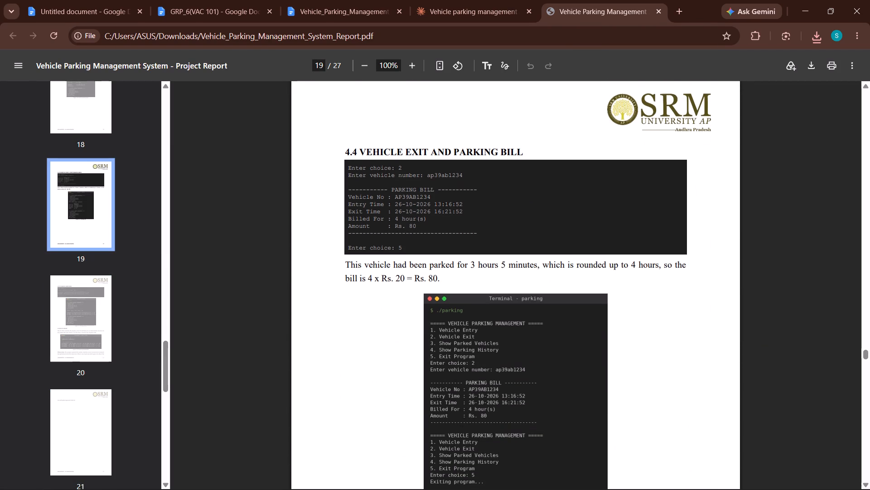
{"action": "scroll", "coordinate": [496, 258], "scroll_direction": "down", "scroll_amount": 15}
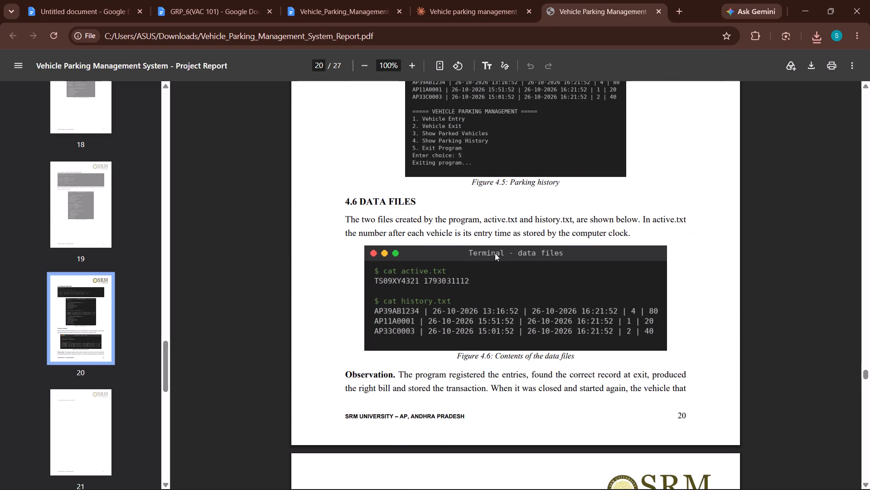
{"action": "scroll", "coordinate": [495, 253], "scroll_direction": "down", "scroll_amount": 7}
{"action": "scroll", "coordinate": [495, 253], "scroll_direction": "down", "scroll_amount": 20}
{"action": "scroll", "coordinate": [495, 253], "scroll_direction": "down", "scroll_amount": 6}
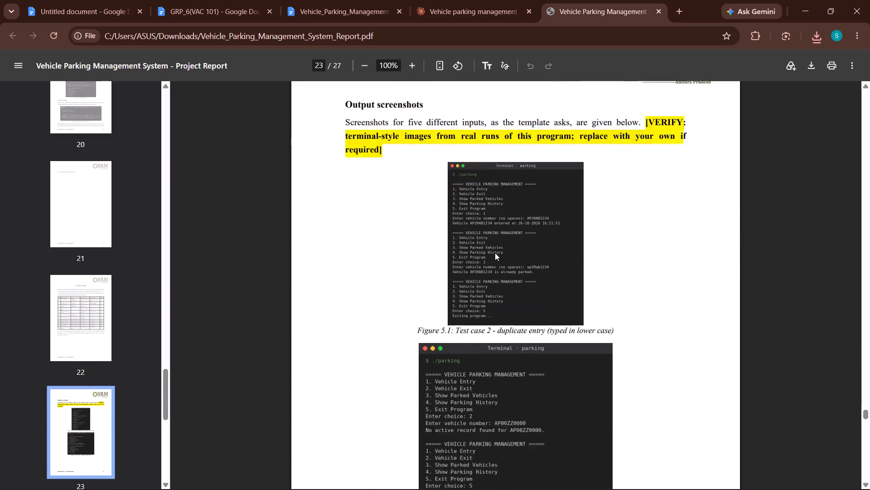
Copy the sentence "Screenshots for five different inputs, as the template asks, are given below." and add a line under "Output screenshots" in the untitled document.
{"action": "scroll", "coordinate": [495, 253], "scroll_direction": "up", "scroll_amount": 4}
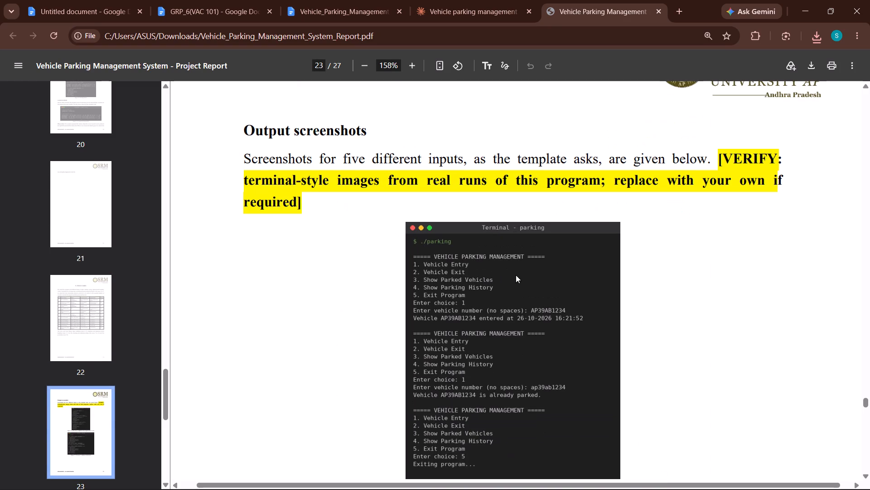
{"action": "scroll", "coordinate": [517, 280], "scroll_direction": "down", "scroll_amount": 2}
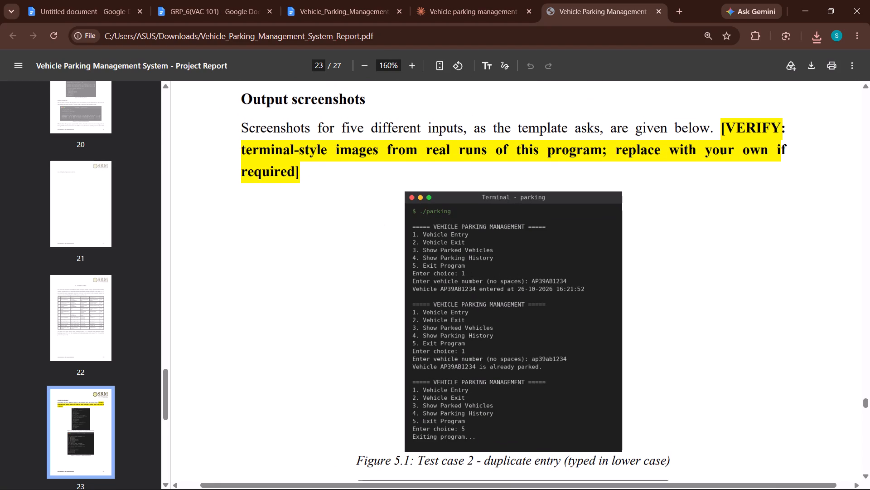
{"action": "left_click_drag", "start_coordinate": [234, 126], "coordinate": [713, 131]}
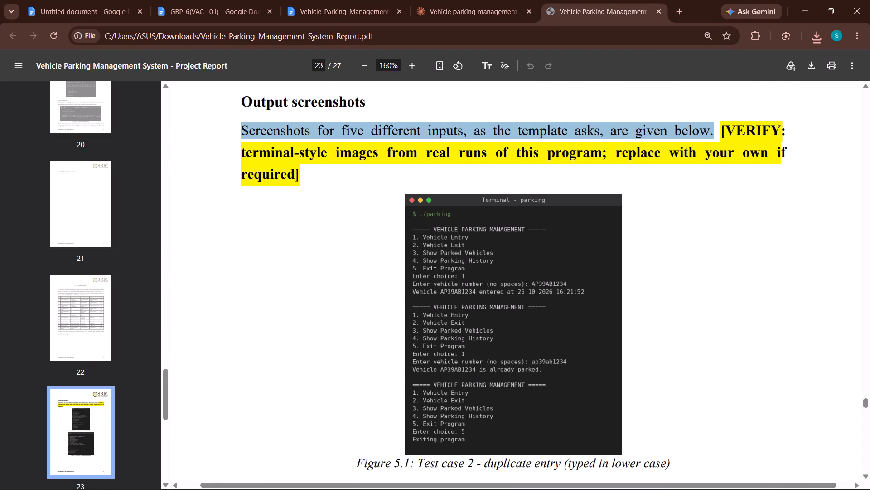
{"action": "left_click_drag", "start_coordinate": [713, 131], "coordinate": [713, 131]}
{"action": "key", "text": "ctrl+c"}
{"action": "key", "text": "alt+Tab"}
{"action": "key", "text": "alt+Tab"}
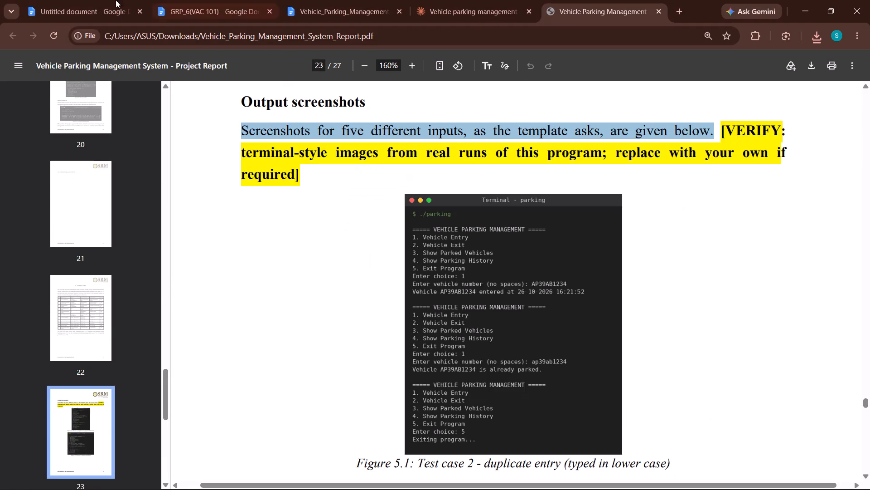
{"action": "left_click", "coordinate": [58, 0]}
{"action": "scroll", "coordinate": [58, 0], "scroll_direction": "up", "scroll_amount": 1}
{"action": "key", "text": "Return"}
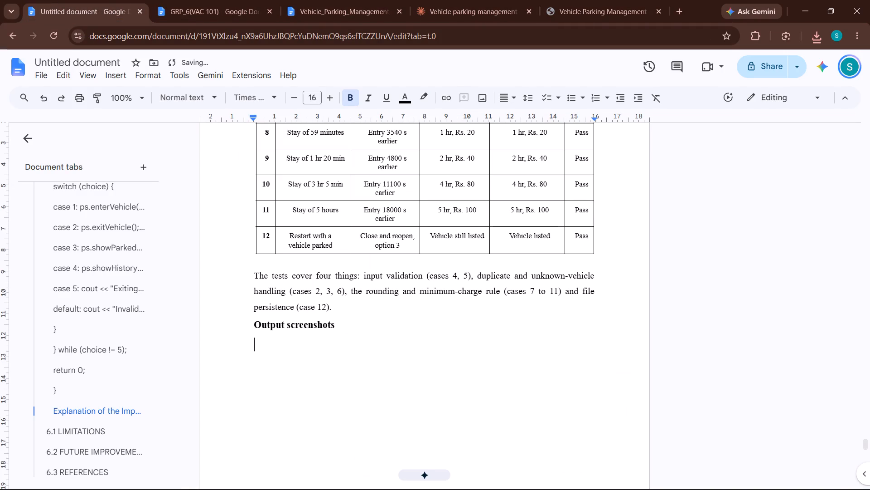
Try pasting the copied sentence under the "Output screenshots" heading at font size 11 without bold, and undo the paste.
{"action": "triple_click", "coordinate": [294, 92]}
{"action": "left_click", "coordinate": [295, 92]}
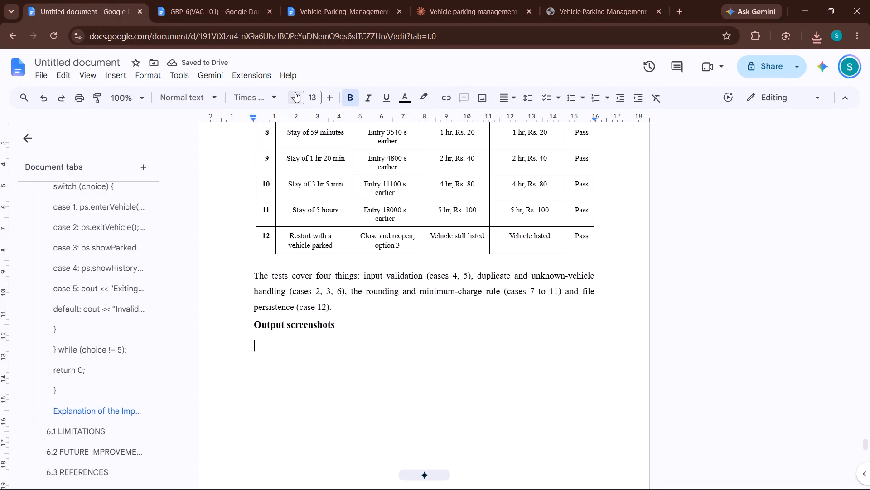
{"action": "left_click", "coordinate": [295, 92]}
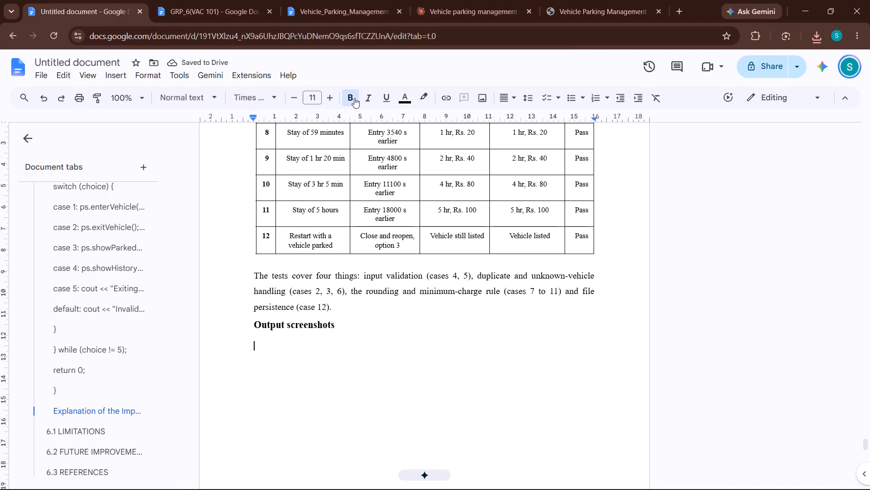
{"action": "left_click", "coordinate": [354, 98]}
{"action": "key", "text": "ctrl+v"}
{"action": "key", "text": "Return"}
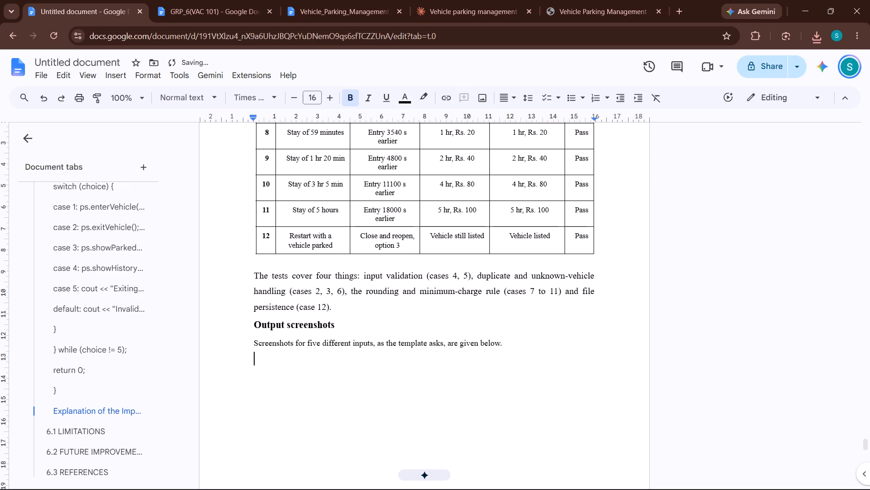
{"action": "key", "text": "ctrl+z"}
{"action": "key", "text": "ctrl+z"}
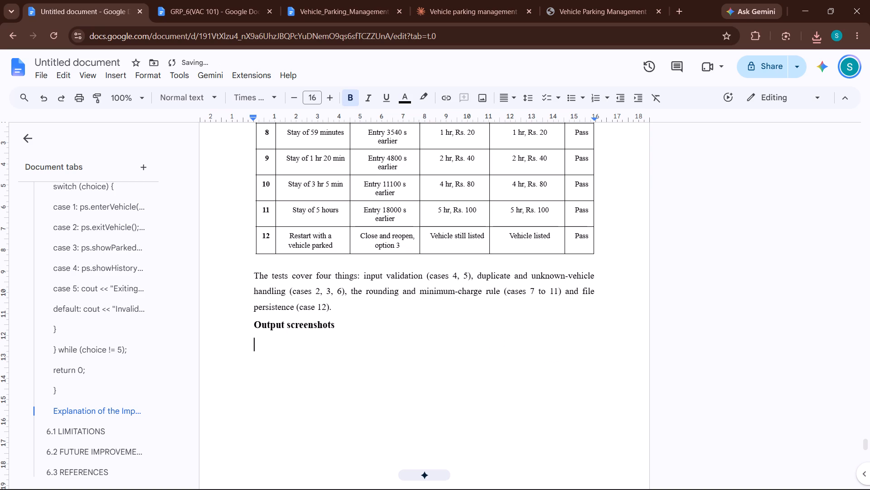
Paste the "Screenshots for five different inputs" sentence under the heading at font size 12 without bold, followed by a new line.
{"action": "triple_click", "coordinate": [294, 103]}
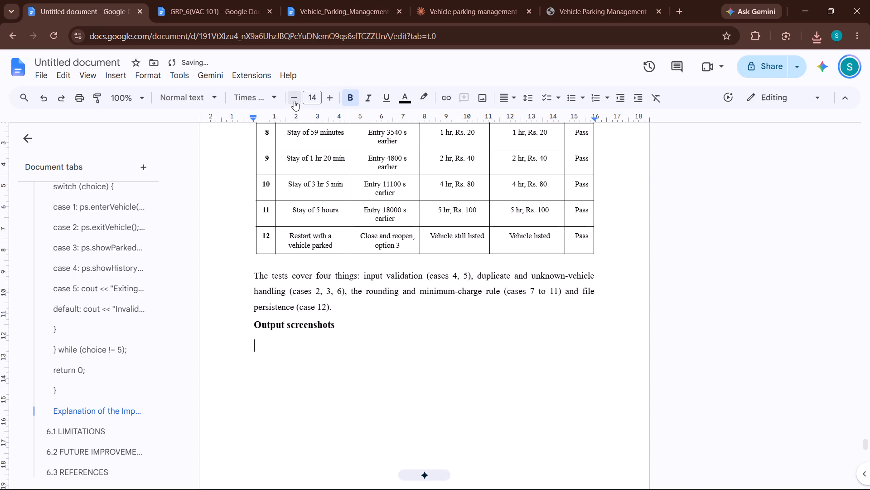
{"action": "double_click", "coordinate": [294, 101]}
{"action": "left_click", "coordinate": [332, 99]}
{"action": "left_click", "coordinate": [350, 101]}
{"action": "key", "text": "ctrl+c"}
{"action": "key", "text": "ctrl+v"}
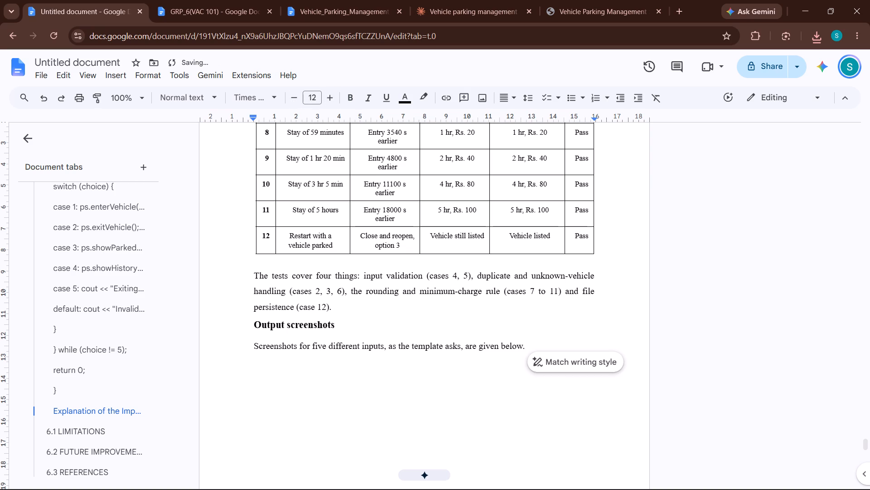
{"action": "key", "text": "Return"}
Copy the Figure 5.1 terminal image from the PDF report as an image and paste it below the "Screenshots for five different inputs" sentence.
{"action": "left_click", "coordinate": [573, 0]}
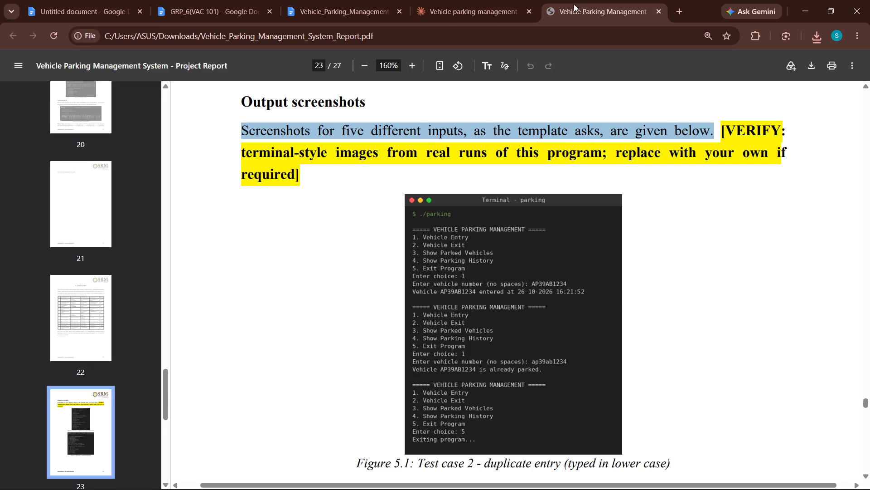
{"action": "left_click", "coordinate": [459, 202]}
{"action": "left_click", "coordinate": [788, 39]}
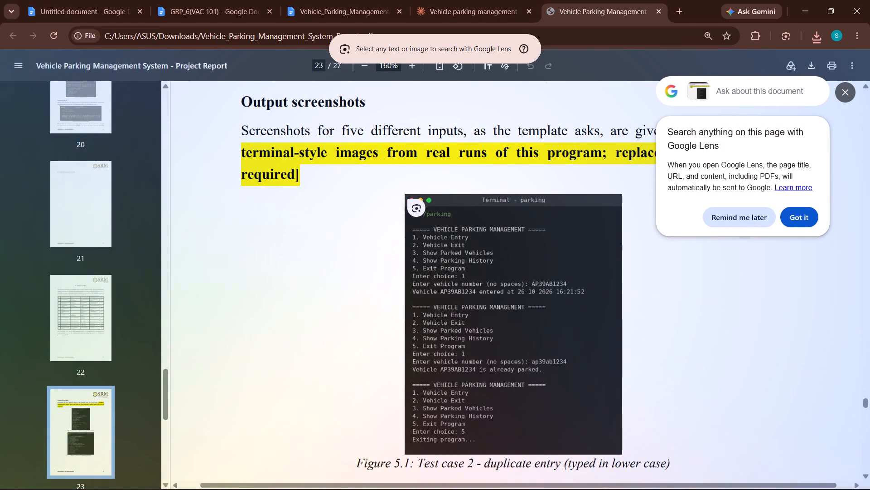
{"action": "left_click_drag", "start_coordinate": [406, 195], "coordinate": [615, 453]}
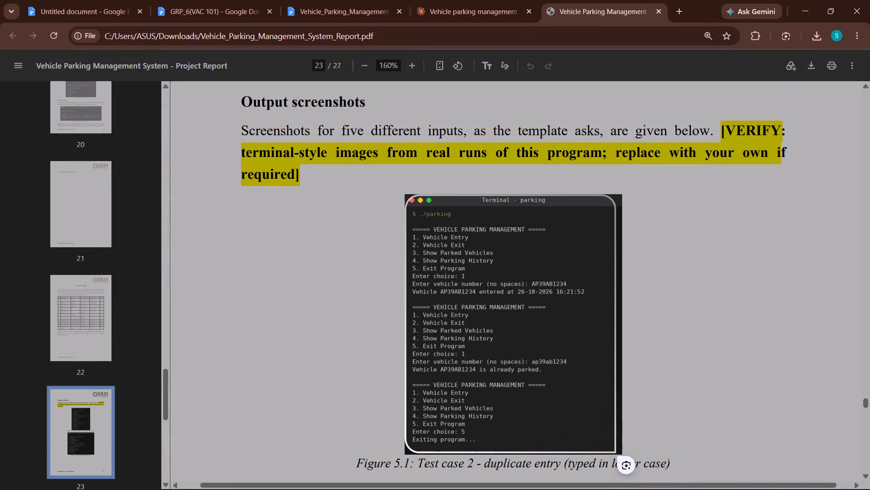
{"action": "left_click_drag", "start_coordinate": [615, 453], "coordinate": [622, 453]}
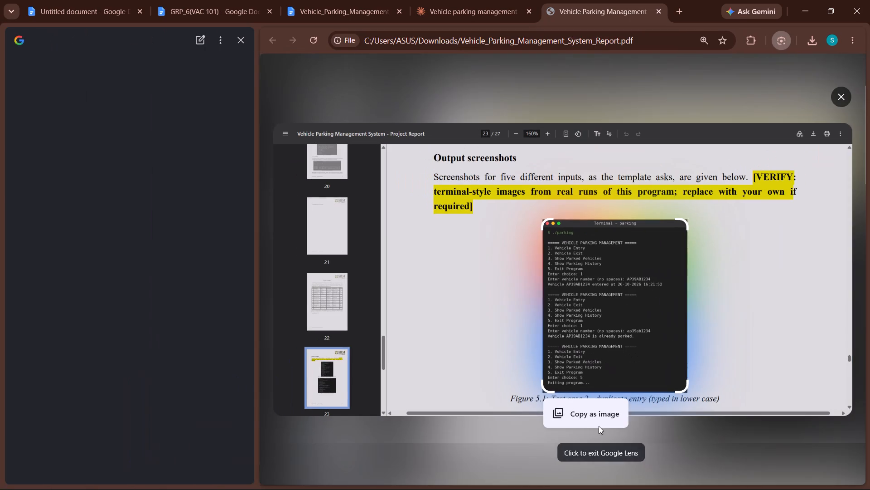
{"action": "left_click", "coordinate": [575, 461]}
{"action": "key", "text": "alt+Tab"}
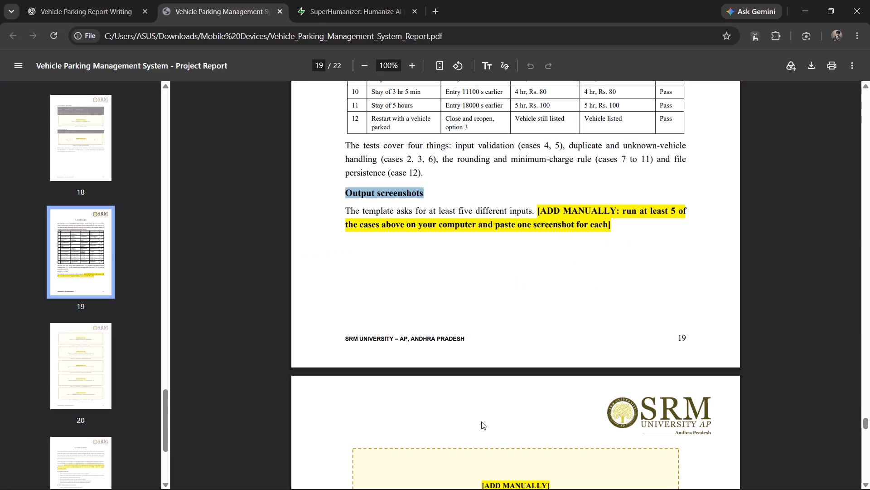
{"action": "key", "text": "alt+Tab"}
{"action": "left_click", "coordinate": [96, 0]}
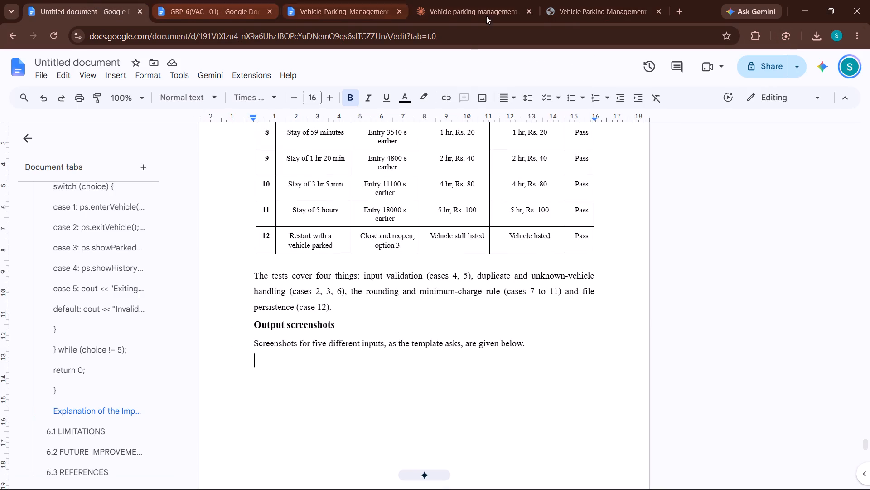
{"action": "key", "text": "ctrl+v"}
Shrink the pasted Figure 5.1 terminal image proportionally to about 7.4 cm wide so it fits directly below the sentence.
{"action": "scroll", "coordinate": [402, 307], "scroll_direction": "up", "scroll_amount": 3}
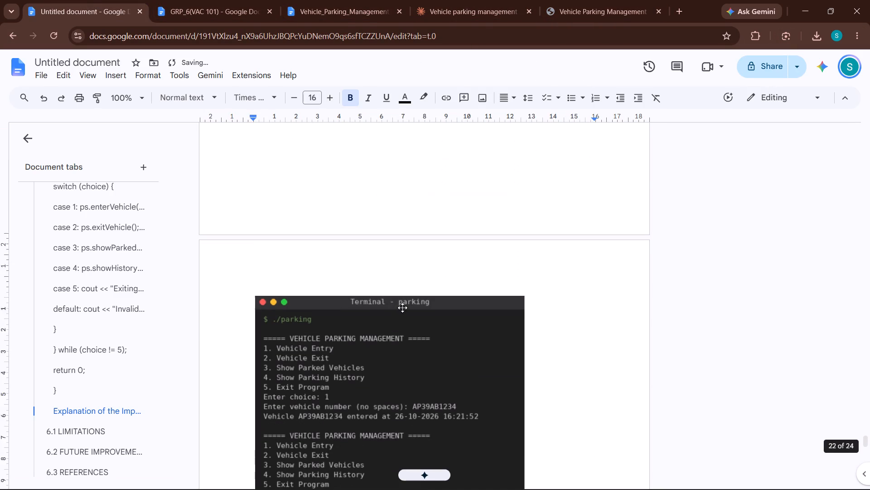
{"action": "scroll", "coordinate": [402, 308], "scroll_direction": "up", "scroll_amount": 6}
{"action": "scroll", "coordinate": [401, 303], "scroll_direction": "down", "scroll_amount": 8}
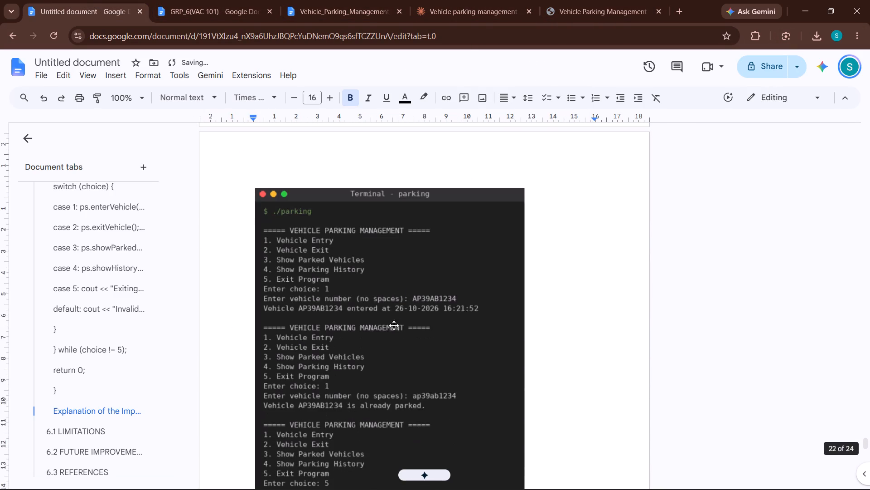
{"action": "left_click", "coordinate": [394, 325]}
{"action": "scroll", "coordinate": [432, 389], "scroll_direction": "down", "scroll_amount": 2}
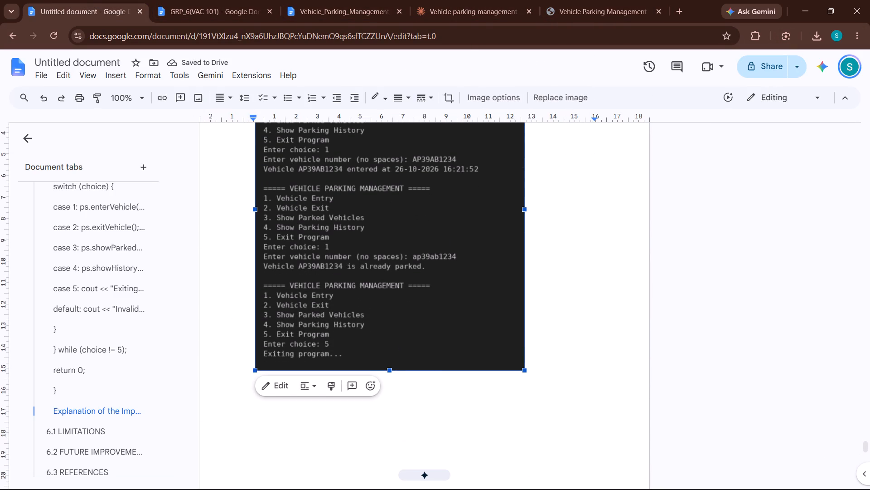
{"action": "left_click_drag", "start_coordinate": [523, 372], "coordinate": [403, 255]}
{"action": "scroll", "coordinate": [417, 285], "scroll_direction": "down", "scroll_amount": 10}
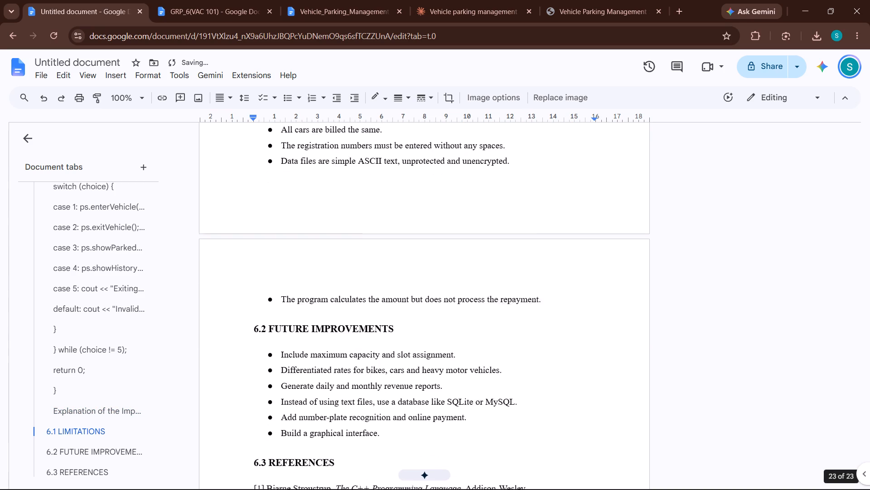
{"action": "scroll", "coordinate": [416, 282], "scroll_direction": "down", "scroll_amount": 10}
{"action": "scroll", "coordinate": [413, 280], "scroll_direction": "up", "scroll_amount": 14}
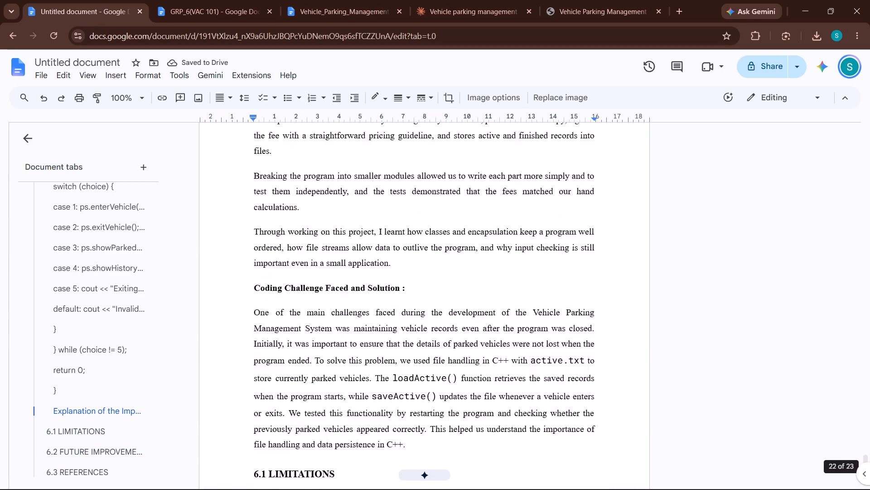
{"action": "scroll", "coordinate": [406, 274], "scroll_direction": "up", "scroll_amount": 13}
{"action": "scroll", "coordinate": [404, 272], "scroll_direction": "down", "scroll_amount": 3}
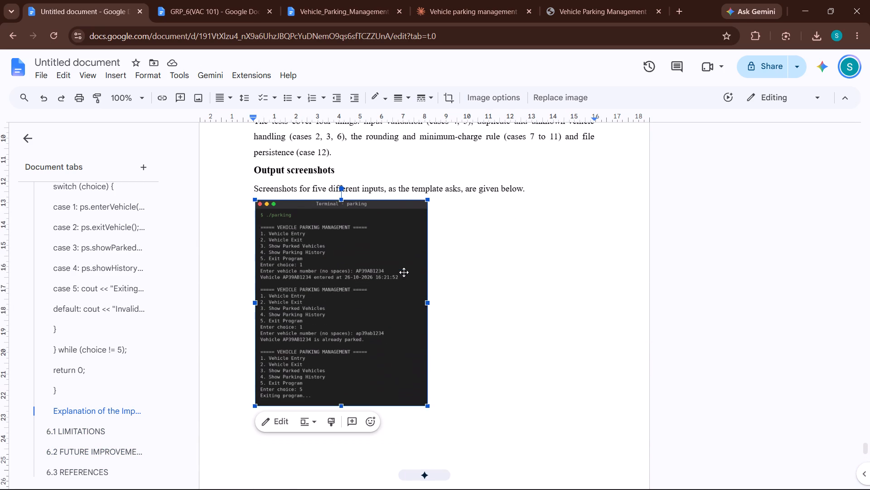
{"action": "left_click_drag", "start_coordinate": [428, 407], "coordinate": [404, 389]}
Center the Figure 5.1 terminal image horizontally on the page.
{"action": "left_click", "coordinate": [314, 299]}
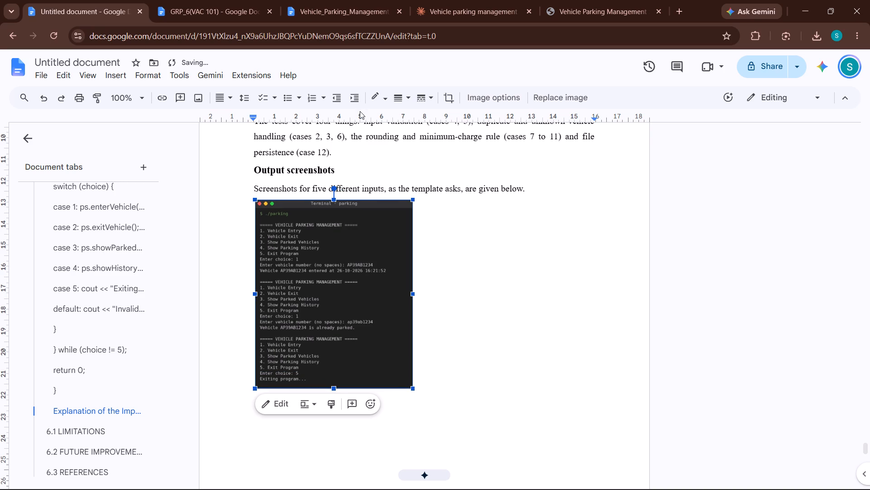
{"action": "left_click", "coordinate": [229, 97]}
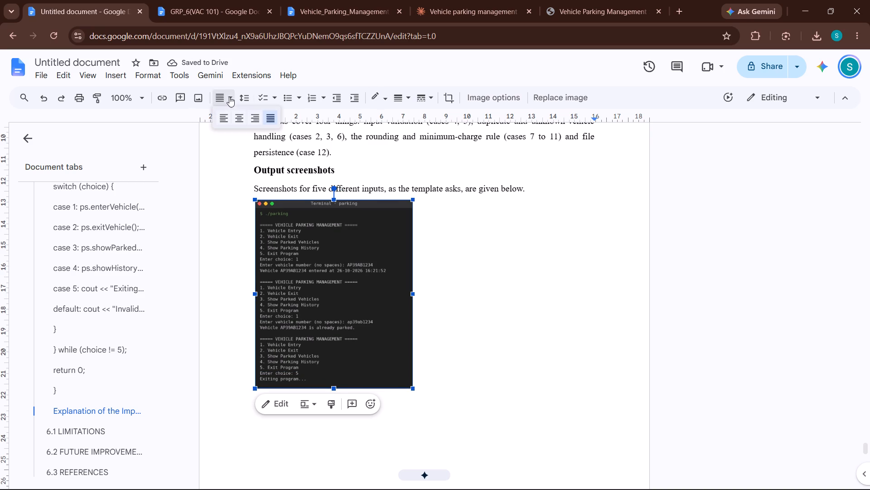
{"action": "left_click", "coordinate": [239, 116]}
Add a new line below the terminal image, formatted at font size 11, italic and without bold.
{"action": "left_click", "coordinate": [546, 274]}
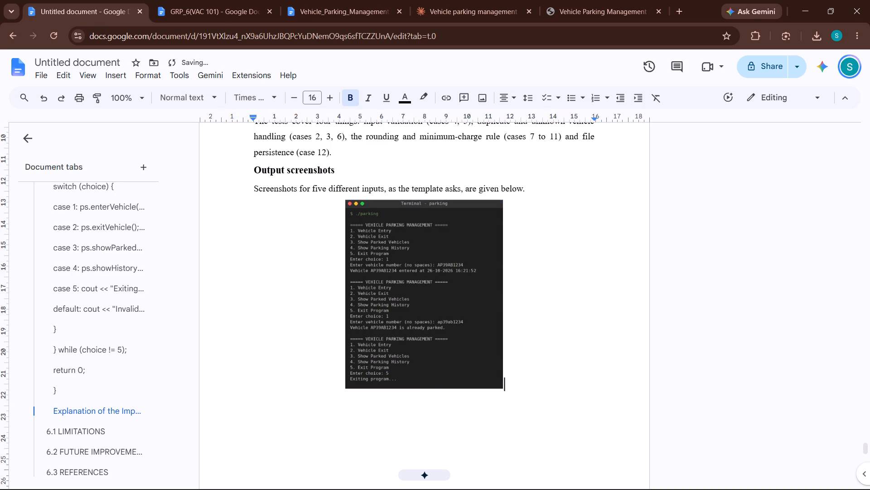
{"action": "key", "text": "Down"}
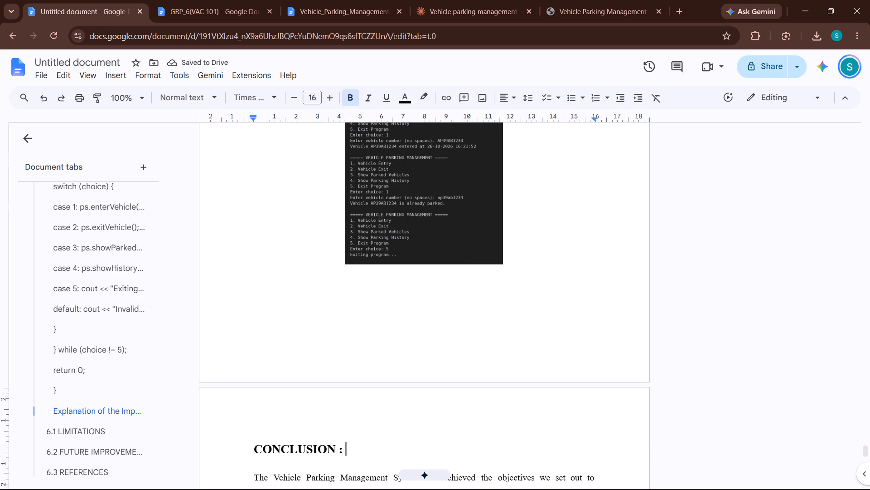
{"action": "key", "text": "Up"}
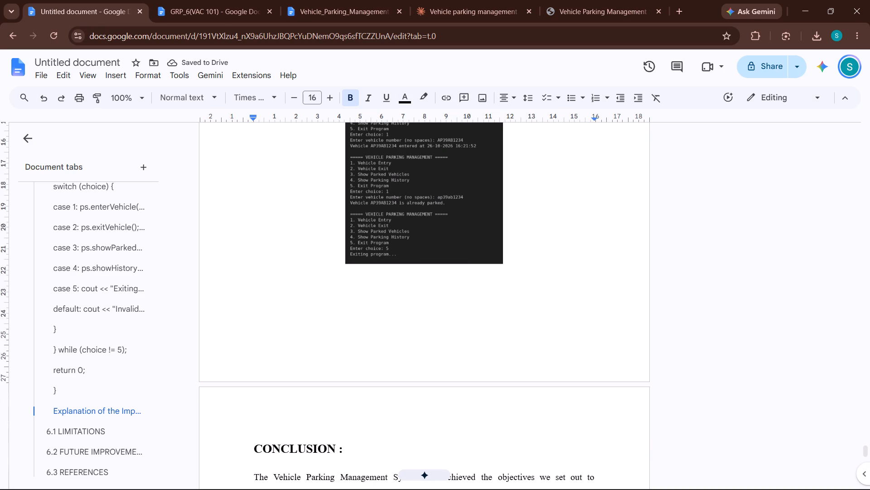
{"action": "key", "text": "Down"}
{"action": "key", "text": "Up"}
{"action": "key", "text": "Return"}
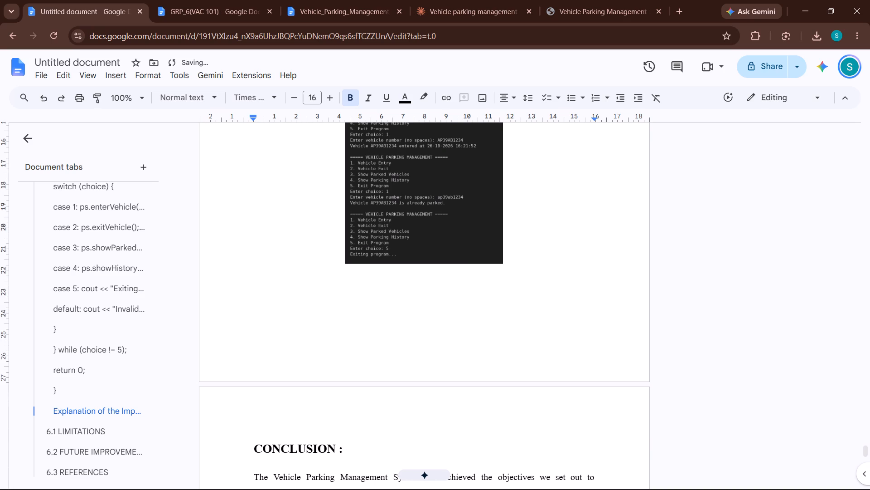
{"action": "triple_click", "coordinate": [290, 95]}
{"action": "double_click", "coordinate": [290, 95]}
{"action": "left_click", "coordinate": [349, 102]}
{"action": "left_click", "coordinate": [366, 102]}
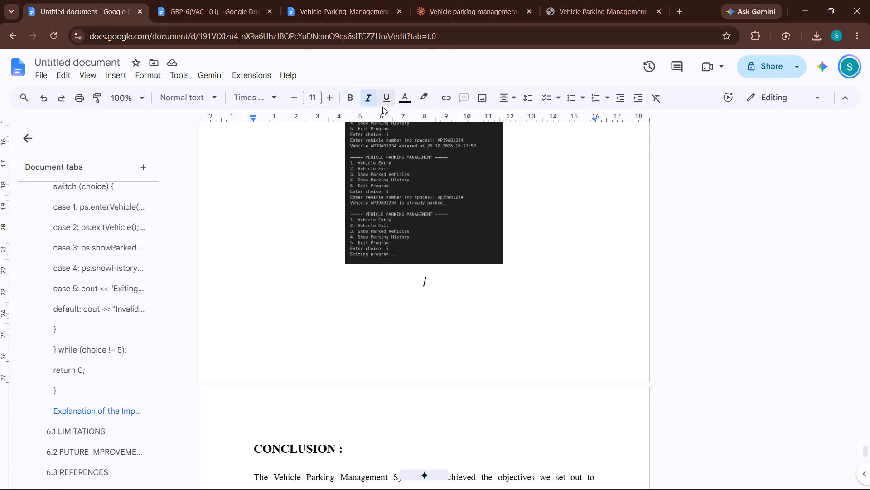
Move the Vehicle Parking Management System PDF report into its own browser window.
{"action": "key", "text": "alt+Tab"}
{"action": "key", "text": "alt+Tab"}
{"action": "left_click_drag", "start_coordinate": [594, 0], "coordinate": [583, 32]}
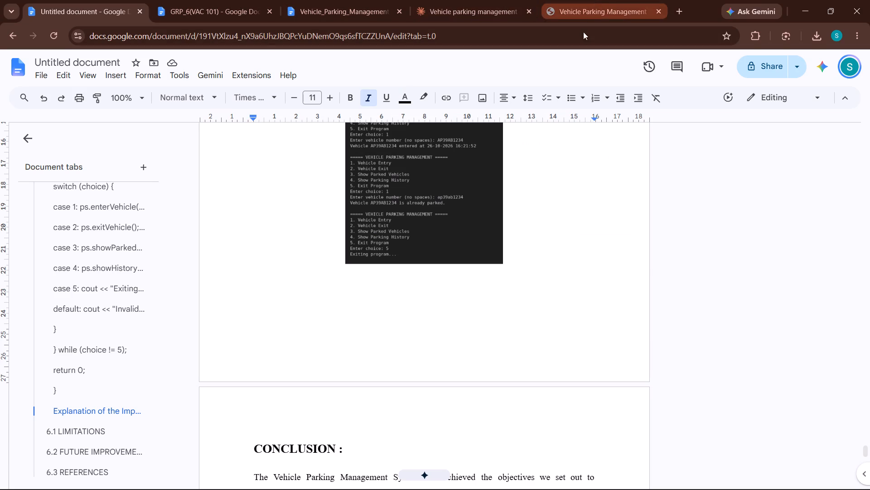
{"action": "left_click_drag", "start_coordinate": [583, 32], "coordinate": [563, 100]}
{"action": "left_click", "coordinate": [812, 108]}
Copy the caption "Figure 5.1: Test case 2 - duplicate entry (typed in lower case)" from the PDF and paste it below the terminal image.
{"action": "scroll", "coordinate": [478, 289], "scroll_direction": "down", "scroll_amount": 5}
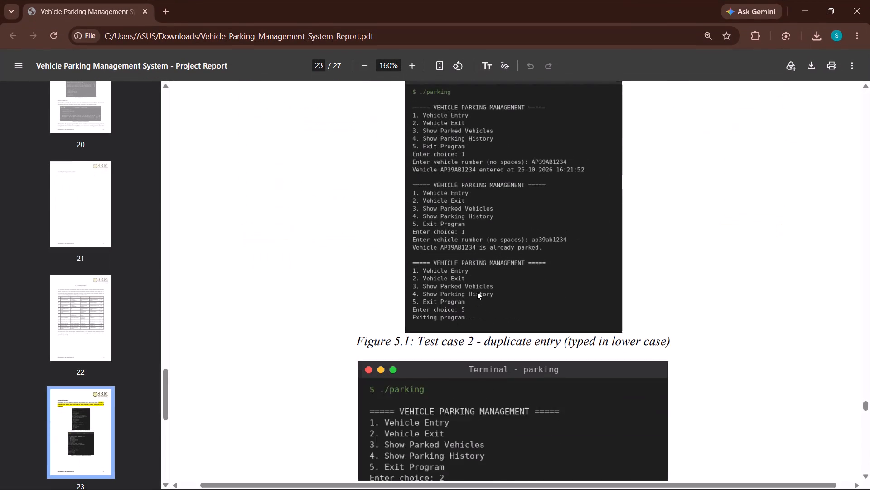
{"action": "left_click_drag", "start_coordinate": [358, 181], "coordinate": [681, 180]}
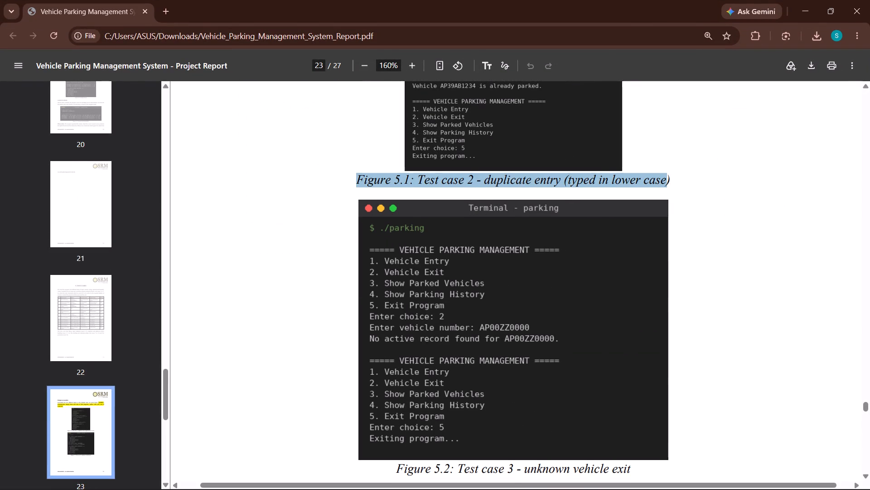
{"action": "left_click_drag", "start_coordinate": [681, 180], "coordinate": [682, 180]}
{"action": "key", "text": "ctrl+c"}
{"action": "key", "text": "alt+Tab"}
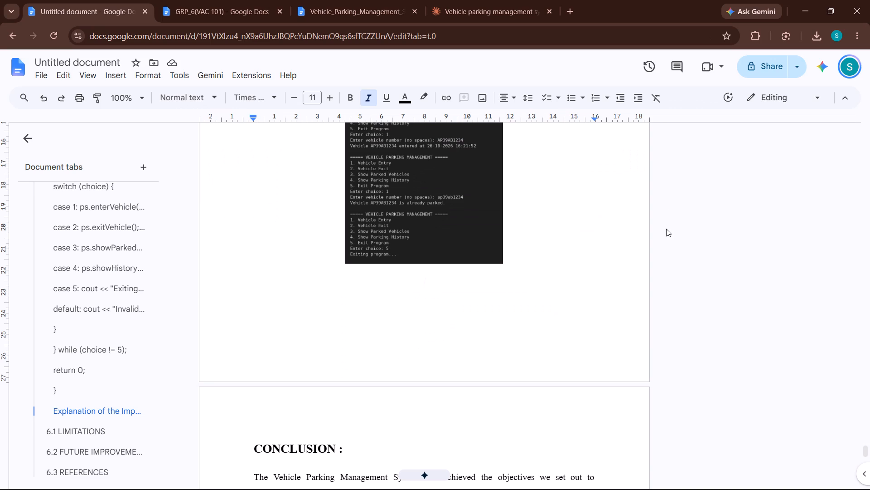
{"action": "key", "text": "ctrl+v"}
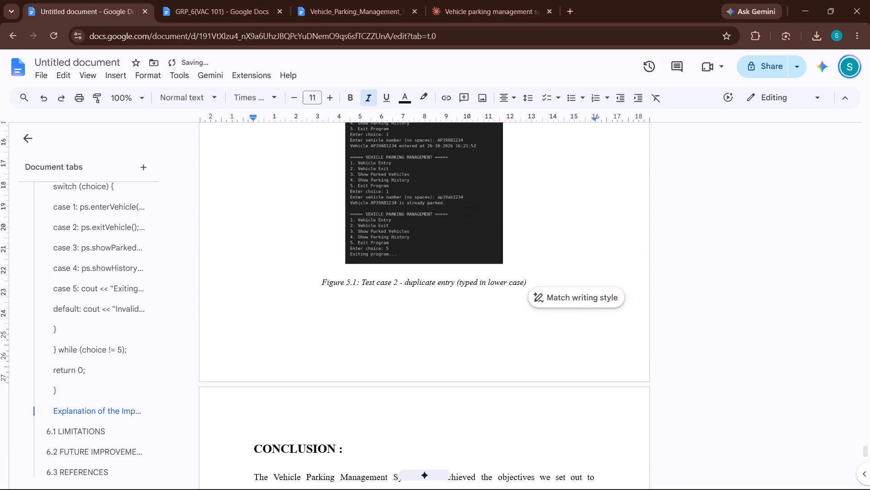
Insert a page break after the Figure 5.1 caption.
{"action": "key", "text": "ctrl+Return"}
{"action": "scroll", "coordinate": [540, 258], "scroll_direction": "down", "scroll_amount": 3}
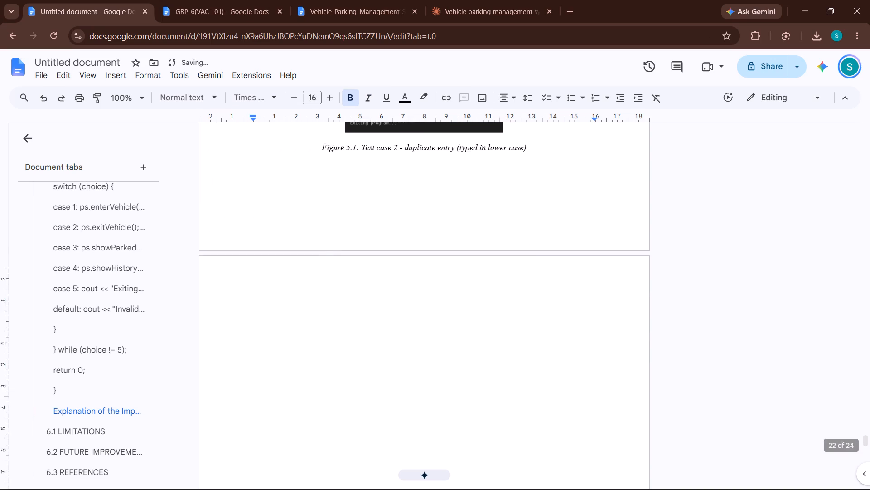
Copy the Figure 5.2 terminal image from the PDF report as an image and paste it onto the new page of the untitled document.
{"action": "key", "text": "alt+Tab"}
{"action": "scroll", "coordinate": [485, 233], "scroll_direction": "down", "scroll_amount": 2}
{"action": "scroll", "coordinate": [485, 233], "scroll_direction": "up", "scroll_amount": 1}
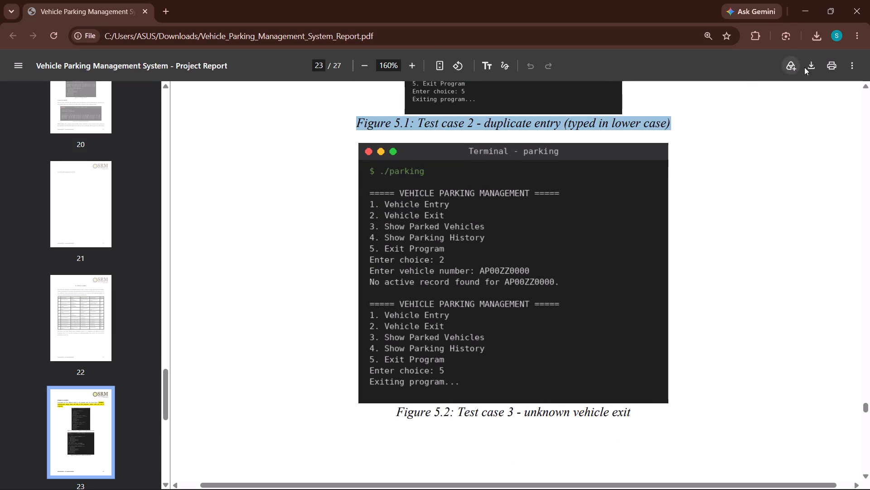
{"action": "left_click", "coordinate": [790, 39]}
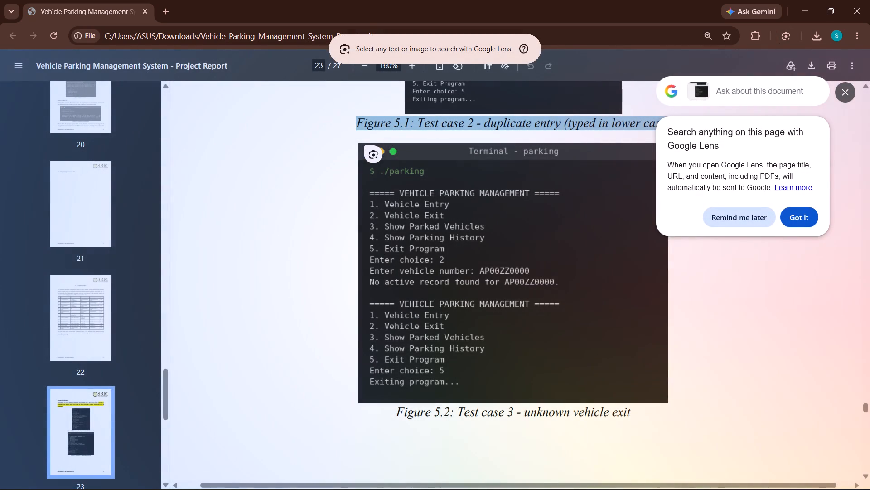
{"action": "left_click_drag", "start_coordinate": [360, 144], "coordinate": [633, 348]}
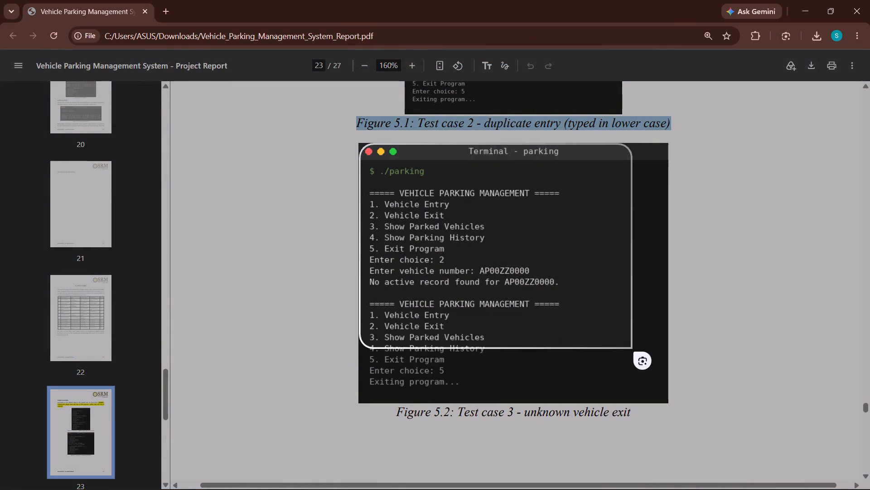
{"action": "left_click_drag", "start_coordinate": [633, 348], "coordinate": [666, 403]}
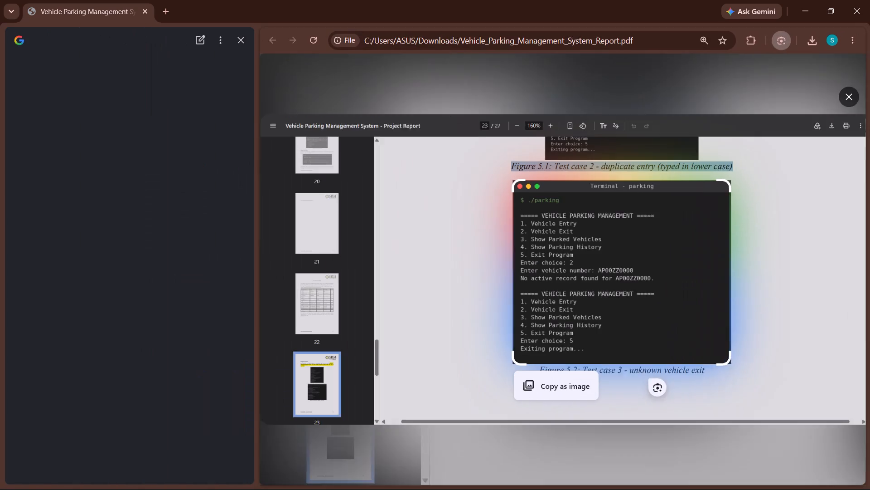
{"action": "left_click", "coordinate": [553, 393]}
{"action": "left_click", "coordinate": [555, 388]}
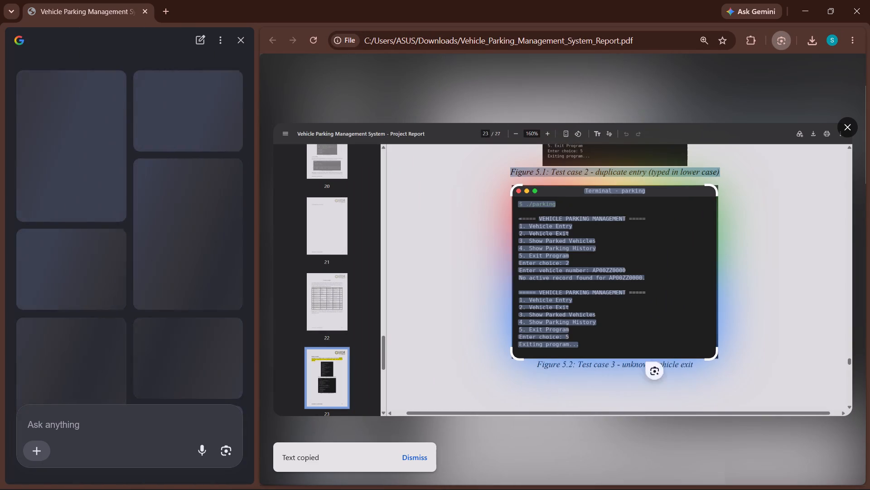
{"action": "left_click", "coordinate": [714, 358]}
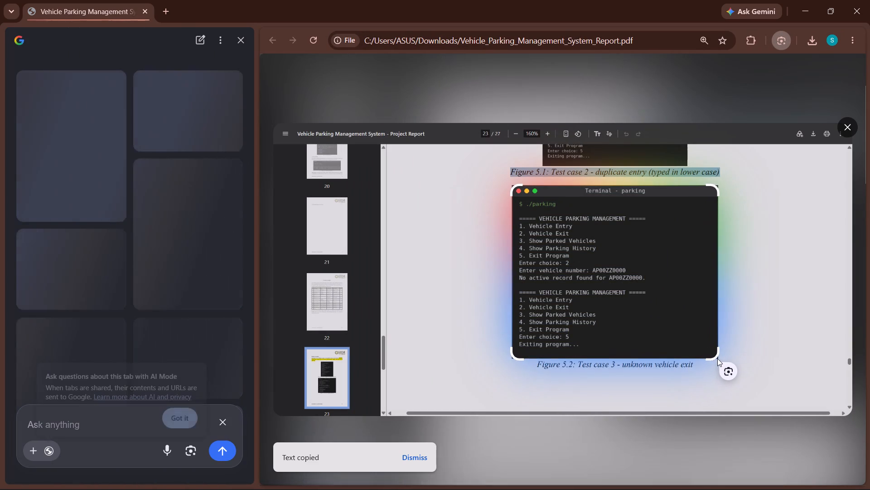
{"action": "left_click", "coordinate": [560, 423]}
{"action": "key", "text": "alt+Tab"}
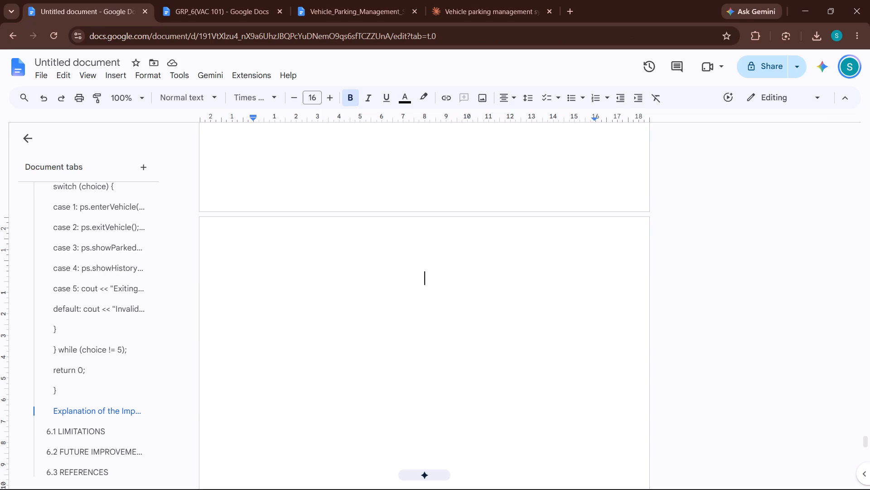
{"action": "key", "text": "ctrl+v"}
{"action": "left_click", "coordinate": [493, 377]}
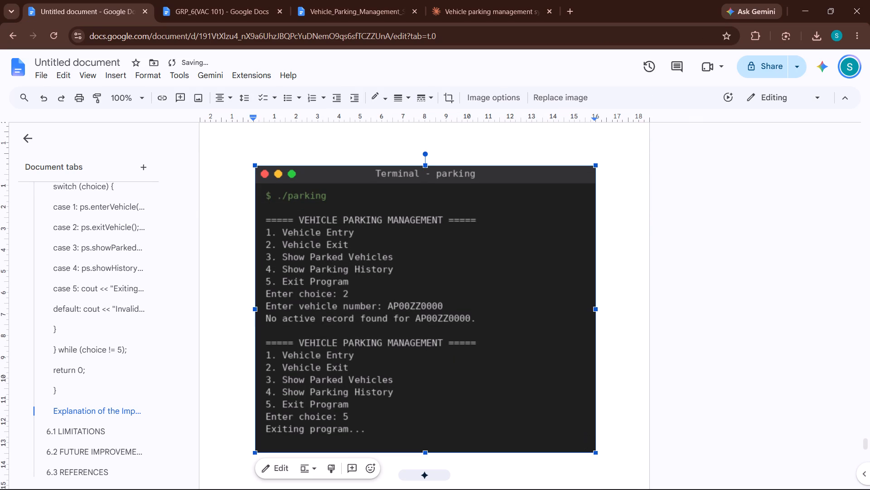
Shrink the Figure 5.2 terminal image to about 9.7 cm wide and centre it on the page.
{"action": "left_click_drag", "start_coordinate": [594, 453], "coordinate": [460, 273]}
{"action": "left_click", "coordinate": [231, 94]}
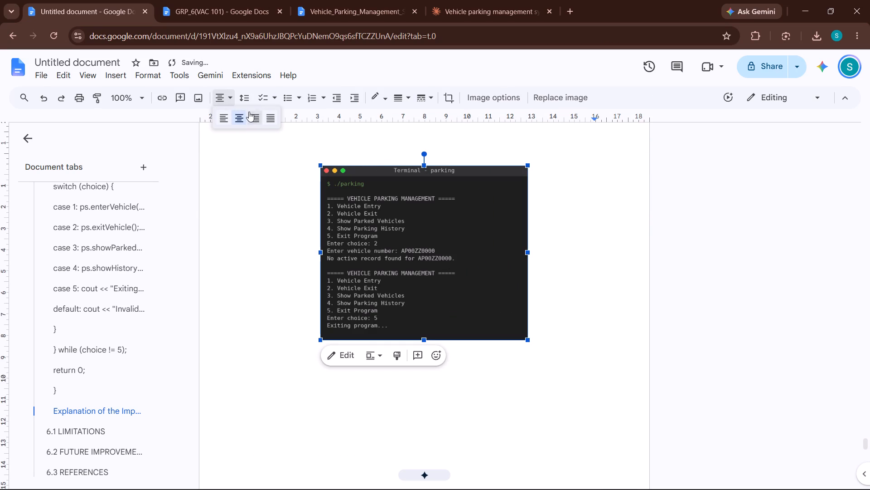
{"action": "left_click", "coordinate": [241, 116]}
{"action": "left_click", "coordinate": [566, 304]}
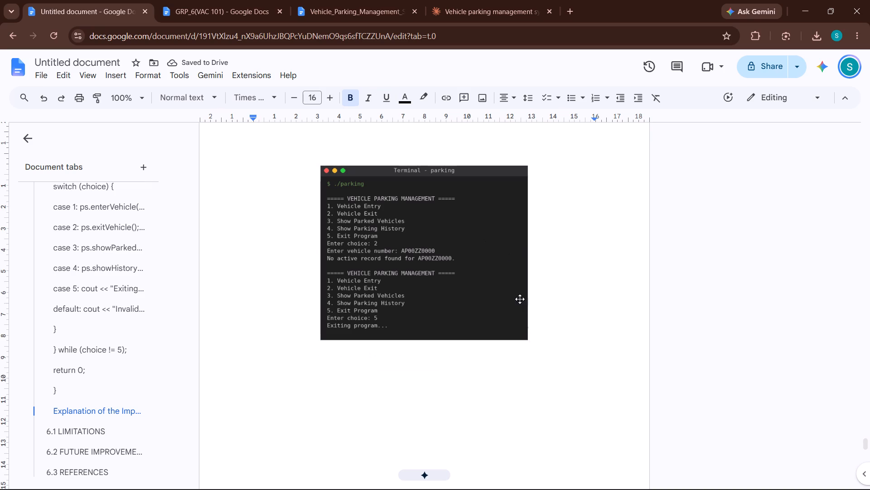
Add a new line below the Figure 5.2 image and set its text to 11 pt italic without bold.
{"action": "key", "text": "Down"}
{"action": "key", "text": "Up"}
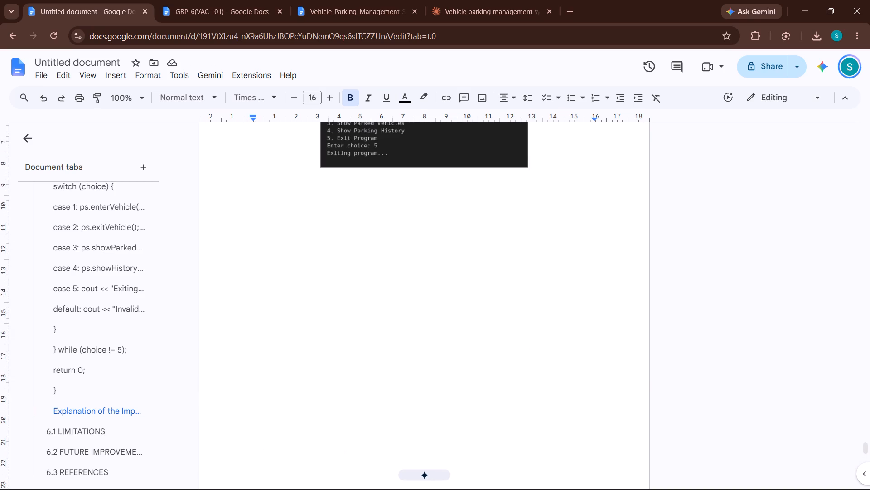
{"action": "key", "text": "Return"}
{"action": "triple_click", "coordinate": [295, 96]}
{"action": "left_click", "coordinate": [296, 96]}
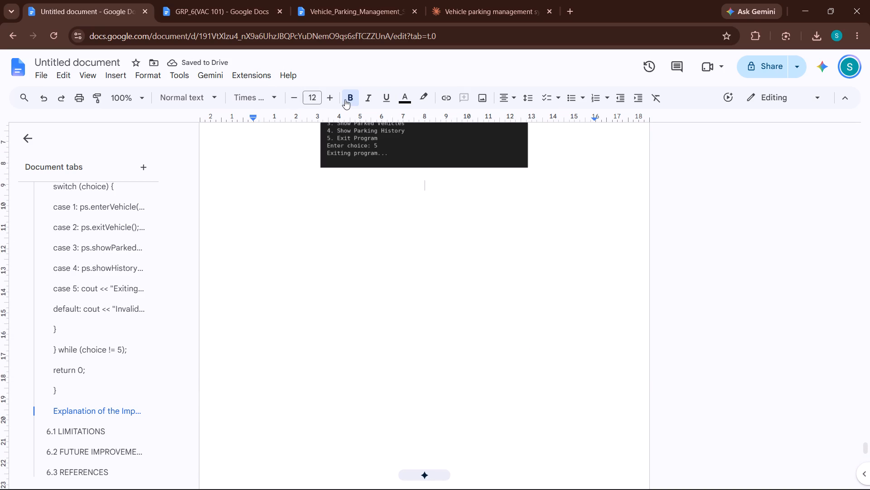
{"action": "left_click", "coordinate": [296, 95]}
{"action": "left_click", "coordinate": [368, 102]}
{"action": "left_click", "coordinate": [351, 94]}
Copy the caption "Figure 5.2: Test case 3 - unknown vehicle exit" from the PDF, paste it below the image, and start a new line.
{"action": "key", "text": "alt+Tab"}
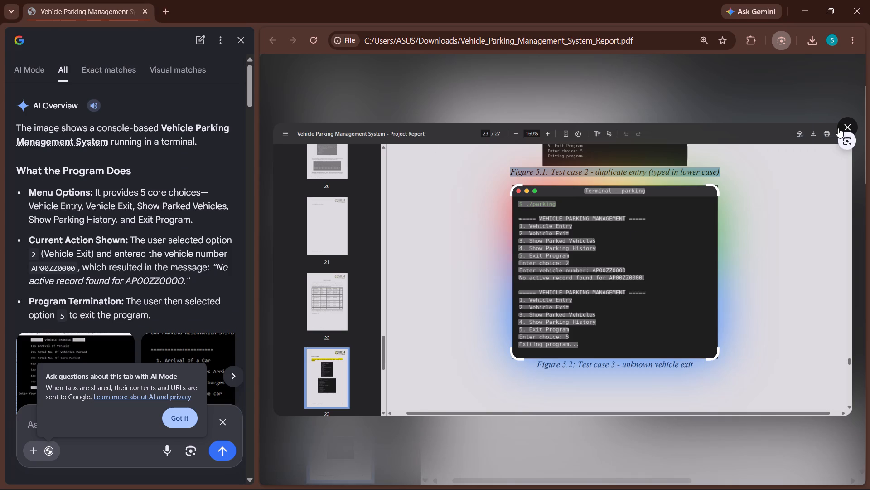
{"action": "left_click", "coordinate": [841, 128]}
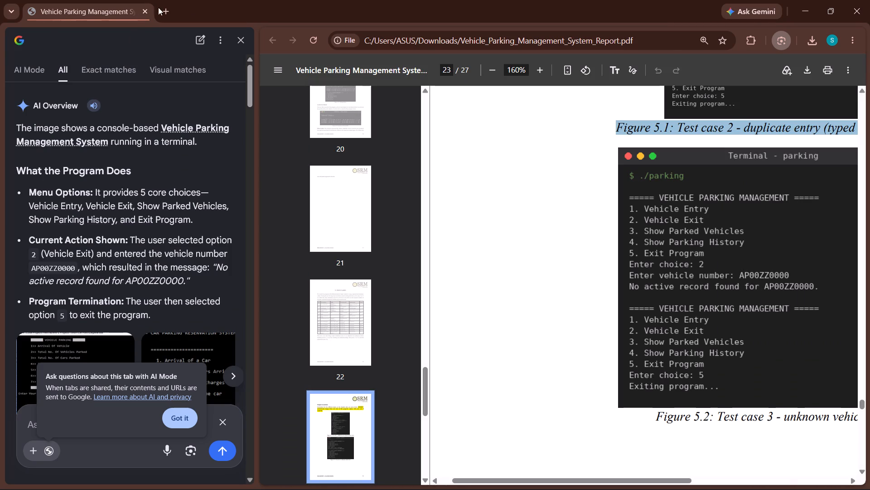
{"action": "left_click", "coordinate": [238, 43]}
{"action": "left_click_drag", "start_coordinate": [395, 416], "coordinate": [637, 406]}
{"action": "key", "text": "ctrl+c"}
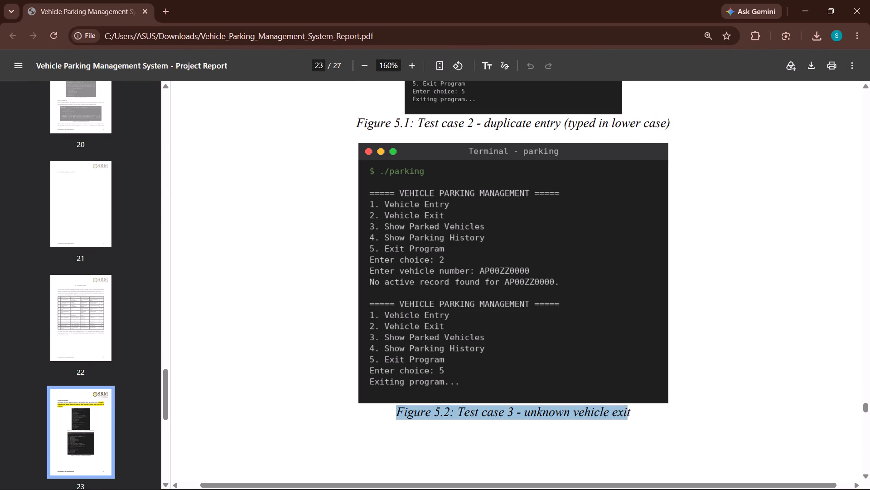
{"action": "key", "text": "alt+Tab"}
{"action": "key", "text": "ctrl+v"}
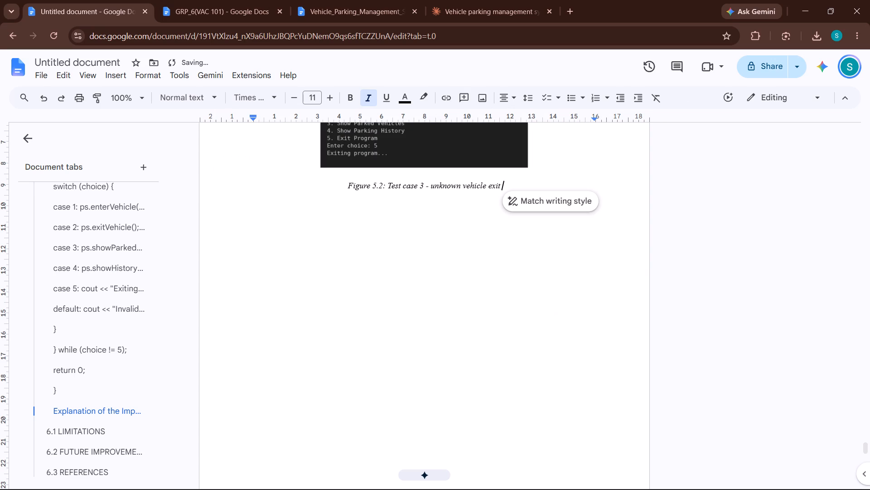
{"action": "key", "text": "Return"}
Look through the remaining terminal figures on pages 24 and 25 of the PDF report.
{"action": "key", "text": "alt+Tab"}
{"action": "scroll", "coordinate": [511, 350], "scroll_direction": "down", "scroll_amount": 5}
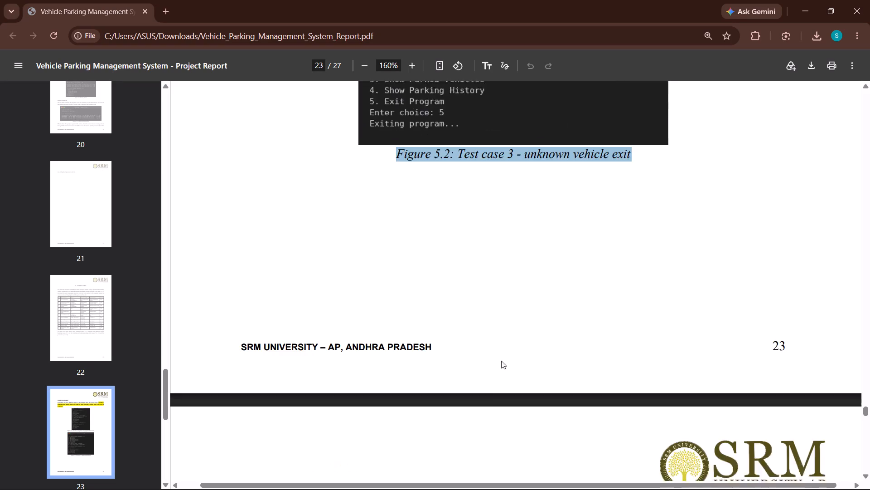
{"action": "scroll", "coordinate": [494, 357], "scroll_direction": "down", "scroll_amount": 5}
{"action": "left_click", "coordinate": [467, 333]}
{"action": "scroll", "coordinate": [467, 333], "scroll_direction": "down", "scroll_amount": 2}
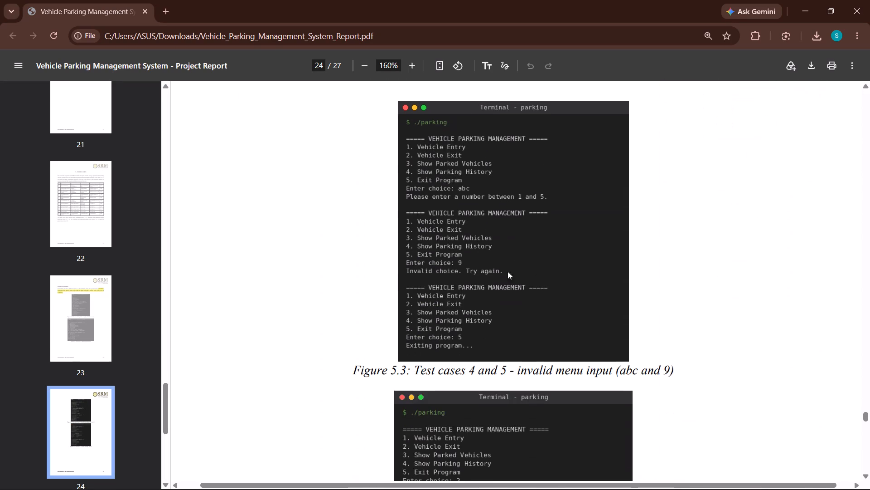
{"action": "scroll", "coordinate": [514, 263], "scroll_direction": "down", "scroll_amount": 12}
{"action": "scroll", "coordinate": [514, 272], "scroll_direction": "up", "scroll_amount": 8}
{"action": "scroll", "coordinate": [514, 272], "scroll_direction": "down", "scroll_amount": 13}
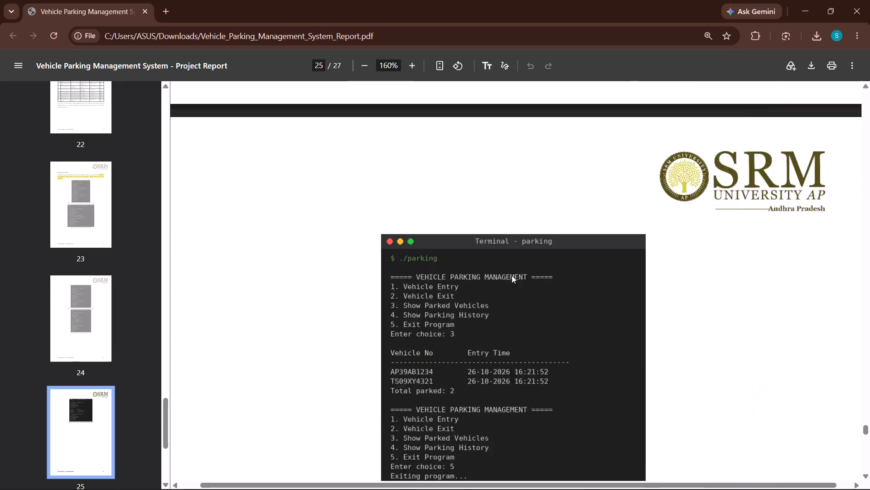
{"action": "scroll", "coordinate": [512, 275], "scroll_direction": "down", "scroll_amount": 13}
{"action": "scroll", "coordinate": [510, 271], "scroll_direction": "up", "scroll_amount": 15}
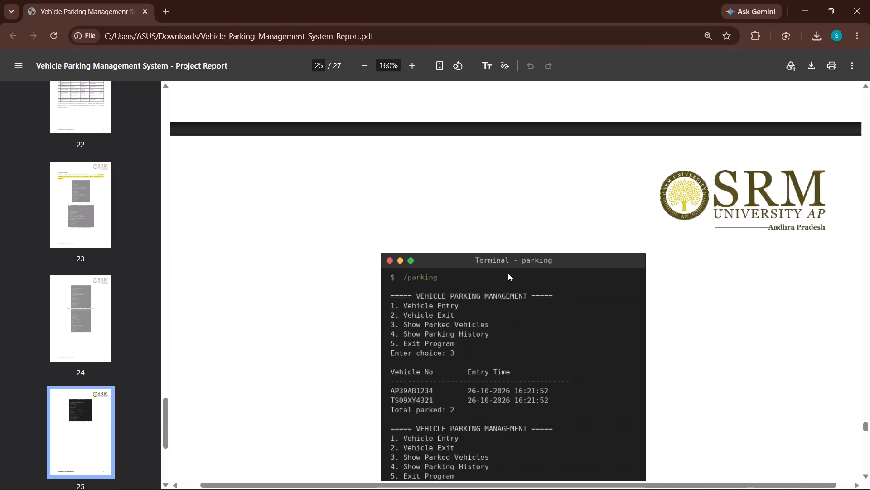
{"action": "scroll", "coordinate": [508, 273], "scroll_direction": "up", "scroll_amount": 17}
{"action": "scroll", "coordinate": [505, 282], "scroll_direction": "down", "scroll_amount": 2}
{"action": "scroll", "coordinate": [506, 283], "scroll_direction": "up", "scroll_amount": 1}
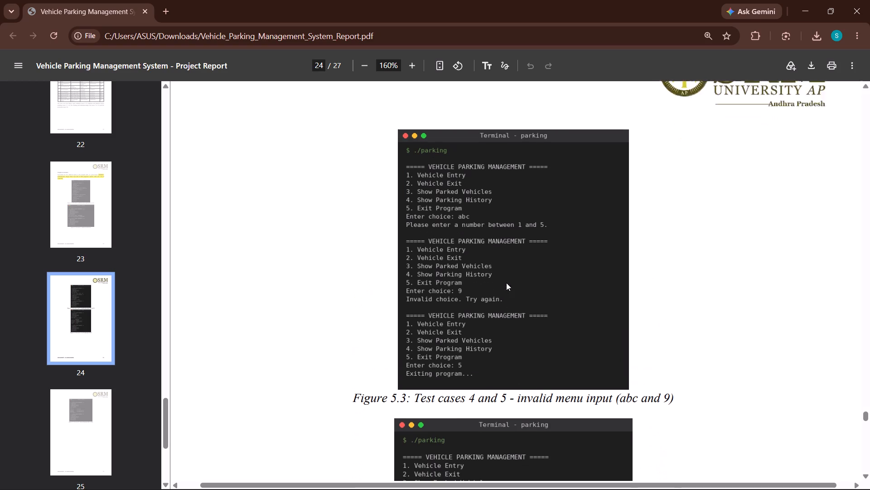
Copy the Figure 5.3 terminal image from the PDF report as an image and paste it below the Figure 5.2 caption.
{"action": "left_click", "coordinate": [793, 42]}
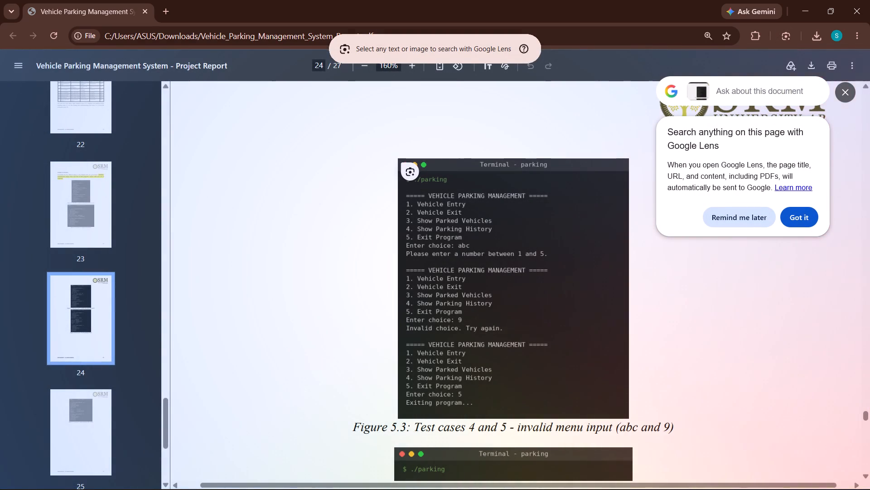
{"action": "left_click_drag", "start_coordinate": [399, 159], "coordinate": [623, 417]}
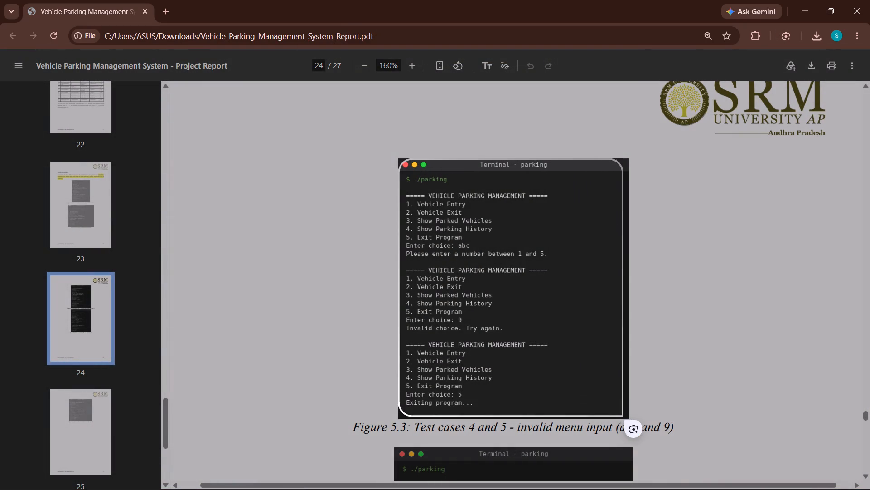
{"action": "left_click_drag", "start_coordinate": [623, 417], "coordinate": [628, 417]}
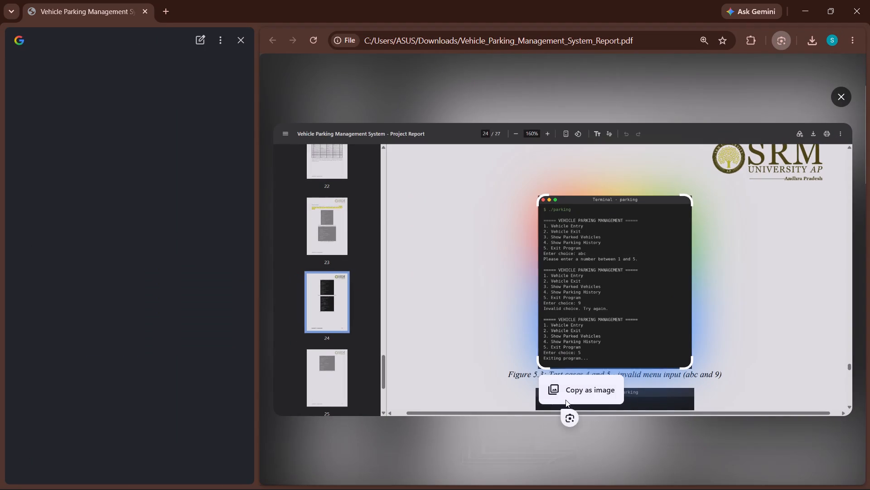
{"action": "left_click", "coordinate": [566, 399]}
{"action": "key", "text": "alt+Tab"}
{"action": "key", "text": "ctrl+v"}
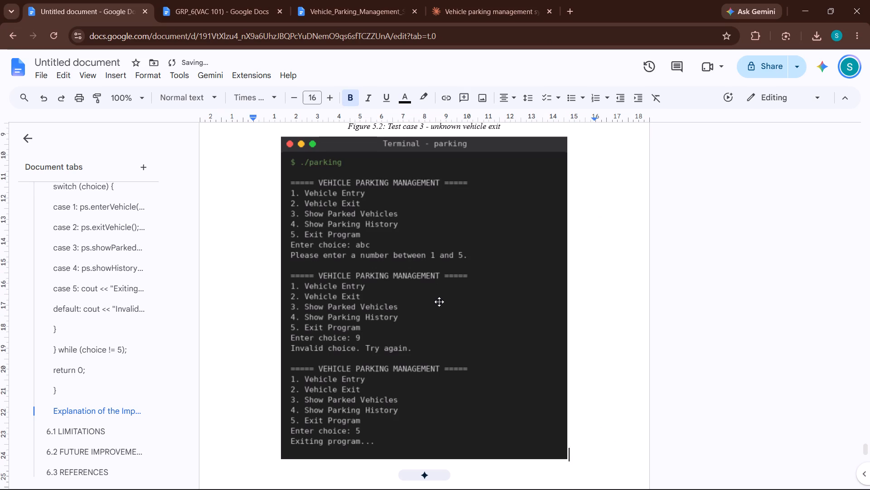
Resize the pasted Figure 5.3 terminal image to about 9.5 cm wide, close to the width of the image above it.
{"action": "left_click", "coordinate": [500, 376]}
{"action": "left_click_drag", "start_coordinate": [565, 453], "coordinate": [436, 275]}
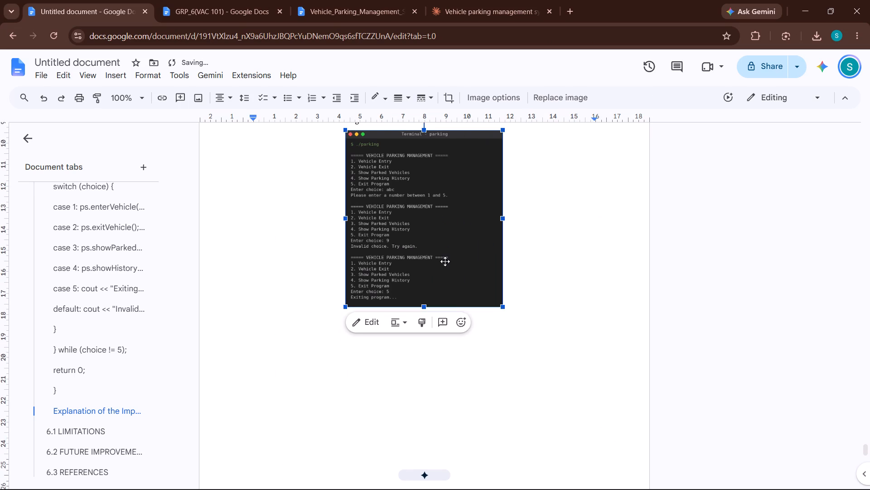
{"action": "scroll", "coordinate": [445, 261], "scroll_direction": "up", "scroll_amount": 3}
{"action": "scroll", "coordinate": [445, 261], "scroll_direction": "down", "scroll_amount": 1}
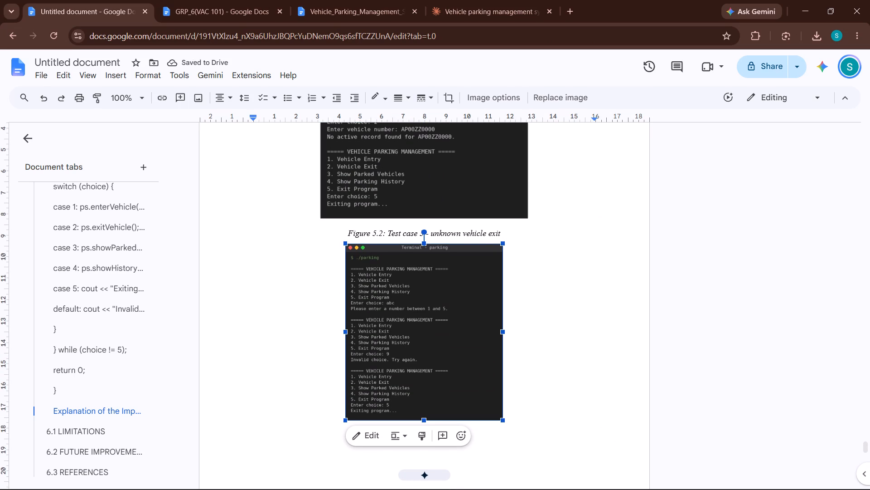
{"action": "left_click_drag", "start_coordinate": [506, 434], "coordinate": [510, 436]}
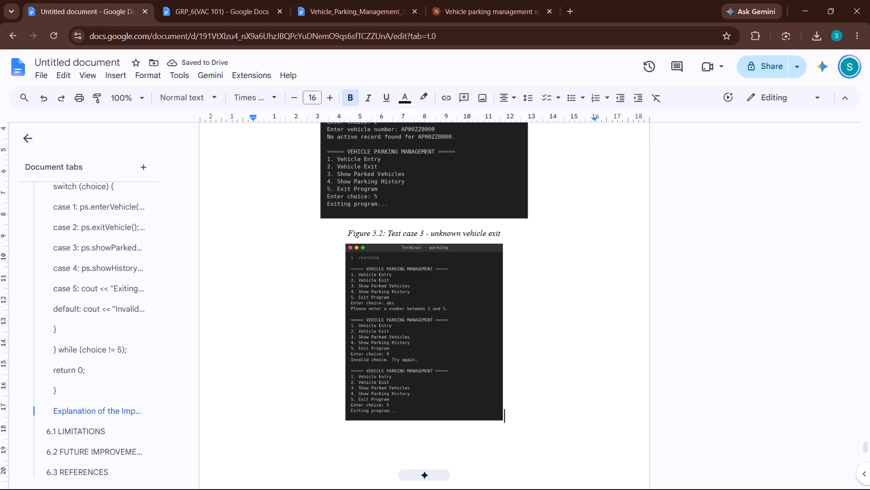
{"action": "left_click_drag", "start_coordinate": [510, 436], "coordinate": [518, 441]}
{"action": "left_click", "coordinate": [473, 421]}
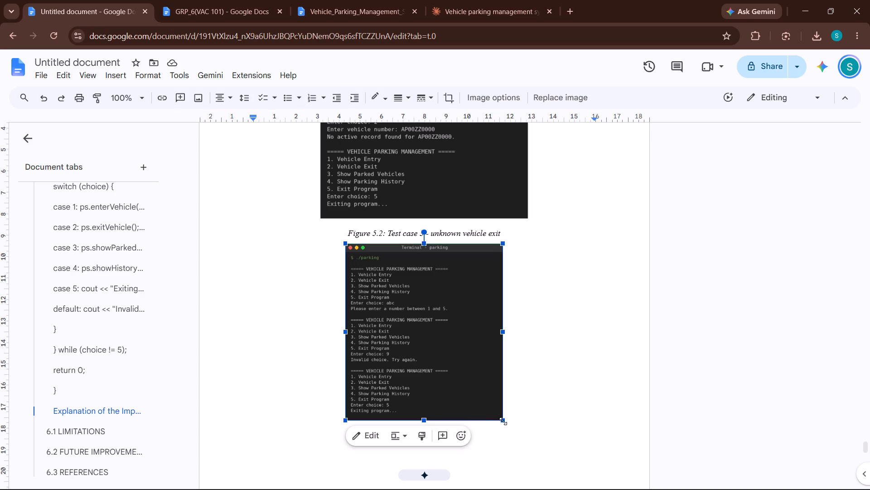
{"action": "left_click_drag", "start_coordinate": [503, 421], "coordinate": [535, 437]}
{"action": "left_click_drag", "start_coordinate": [442, 374], "coordinate": [430, 374]}
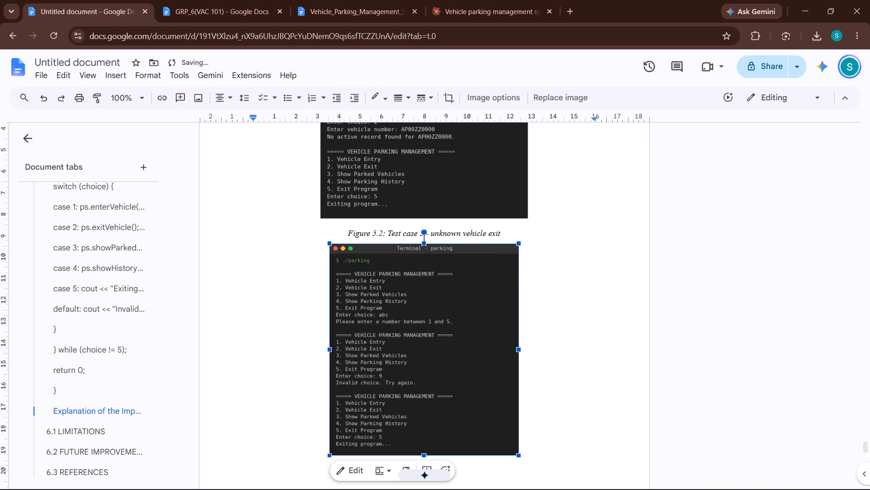
{"action": "left_click_drag", "start_coordinate": [517, 456], "coordinate": [528, 461]}
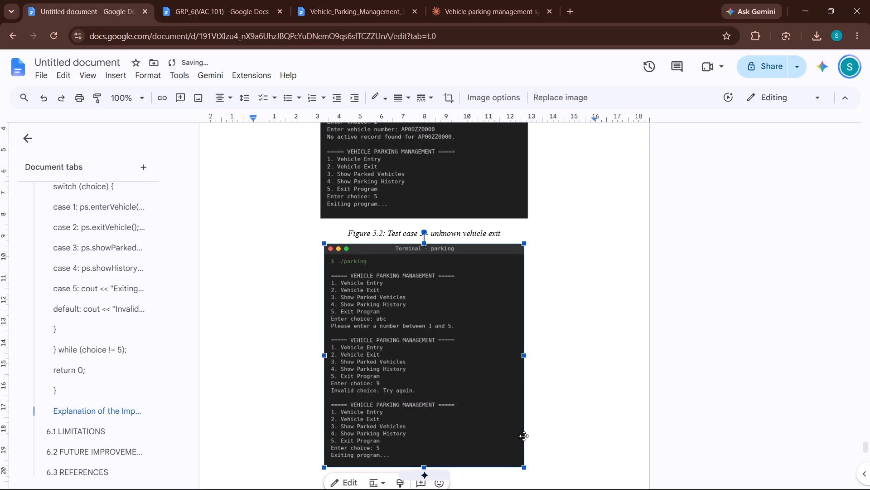
{"action": "left_click", "coordinate": [524, 466]}
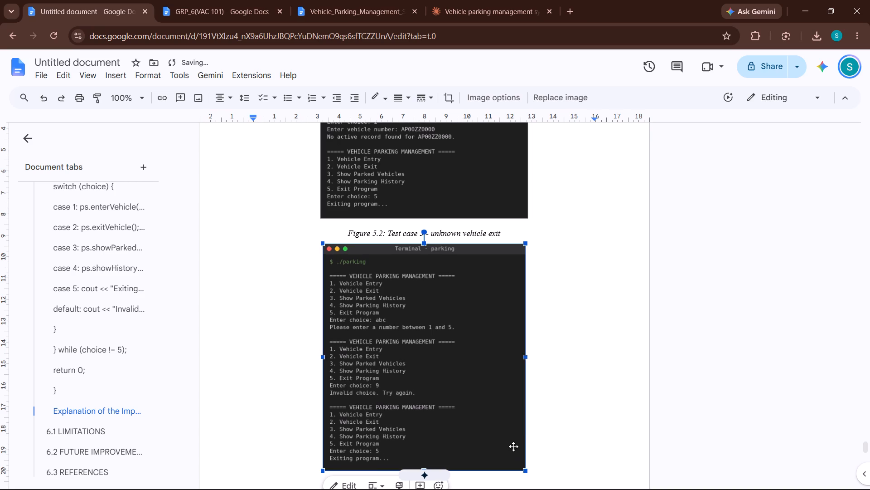
Copy the caption "Figure 5.3: Test cases 4 and 5 - invalid menu input (abc and 9)" from the PDF report.
{"action": "scroll", "coordinate": [511, 440], "scroll_direction": "down", "scroll_amount": 2}
{"action": "key", "text": "alt+Tab"}
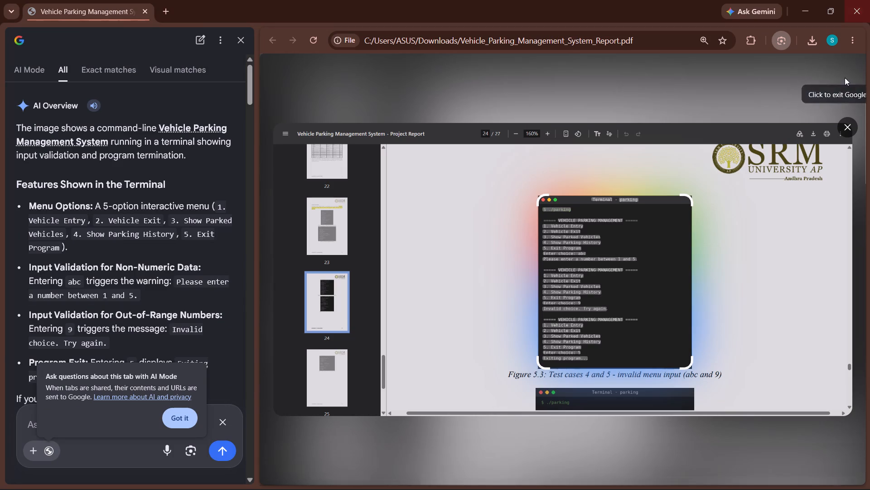
{"action": "left_click", "coordinate": [848, 124]}
{"action": "scroll", "coordinate": [652, 300], "scroll_direction": "down", "scroll_amount": 1}
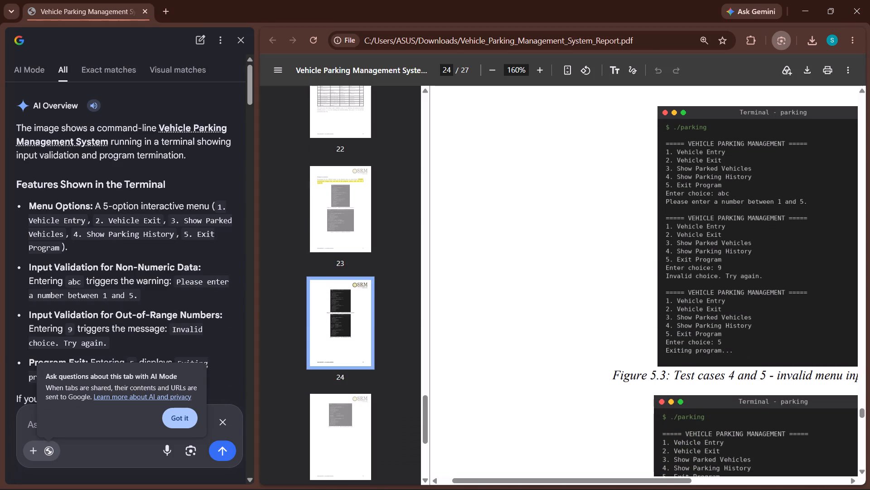
{"action": "left_click_drag", "start_coordinate": [613, 376], "coordinate": [869, 375]}
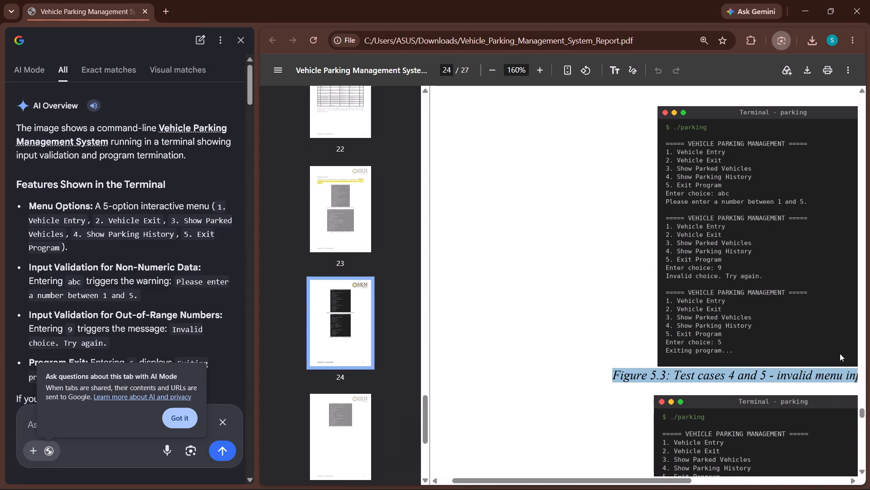
{"action": "left_click", "coordinate": [240, 38]}
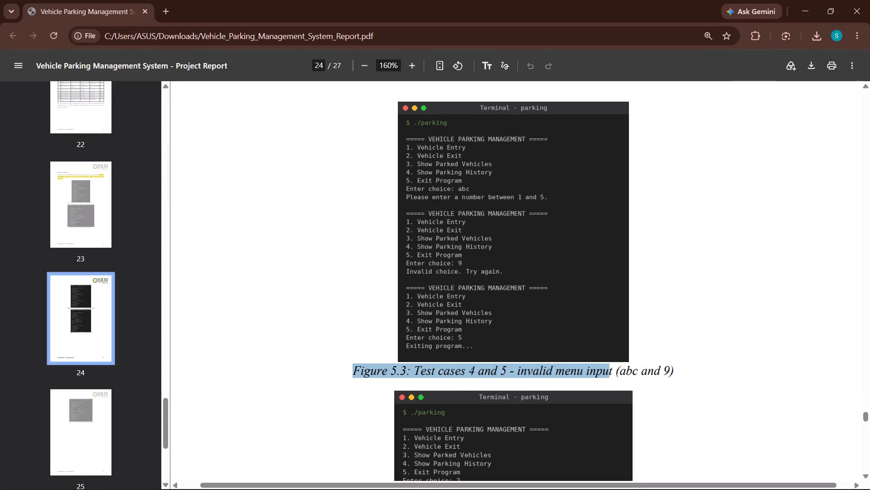
{"action": "left_click", "coordinate": [345, 371]}
{"action": "left_click_drag", "start_coordinate": [345, 371], "coordinate": [635, 373]}
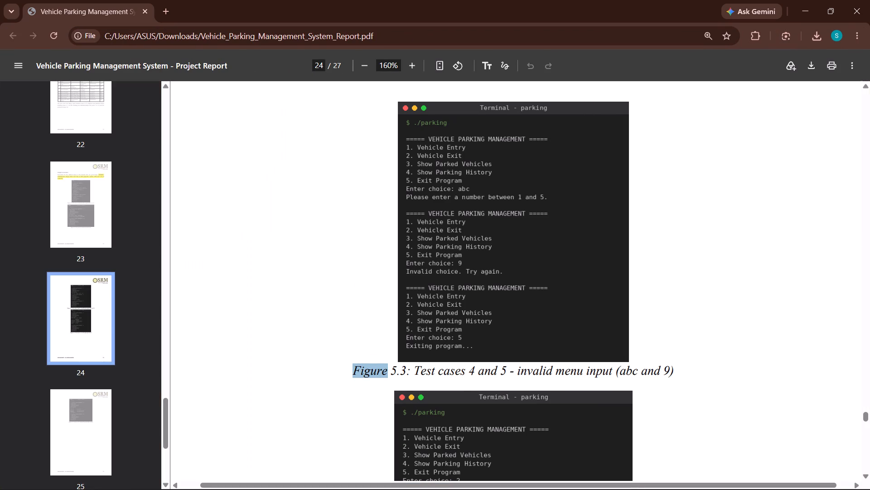
{"action": "left_click_drag", "start_coordinate": [677, 374], "coordinate": [346, 372]}
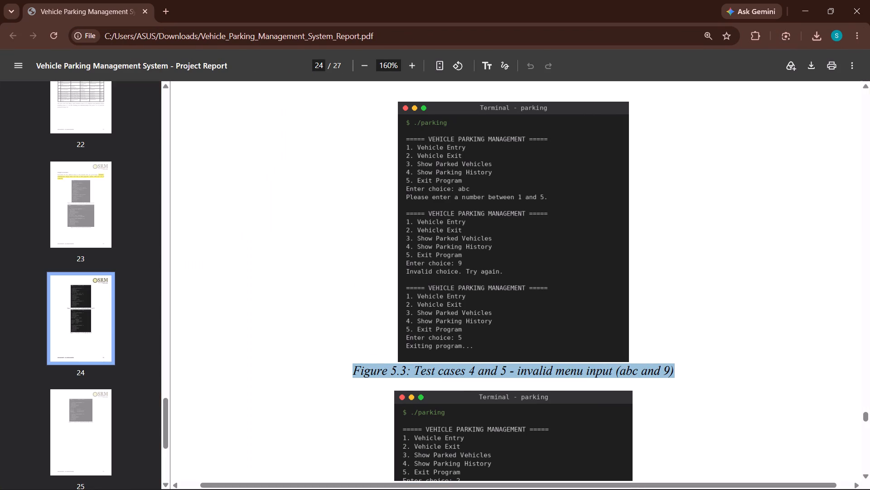
{"action": "key", "text": "ctrl+c"}
Add an empty centered line directly beneath the Figure 5.3 terminal image, above the CONCLUSION heading.
{"action": "key", "text": "alt+Tab"}
{"action": "left_click", "coordinate": [496, 385]}
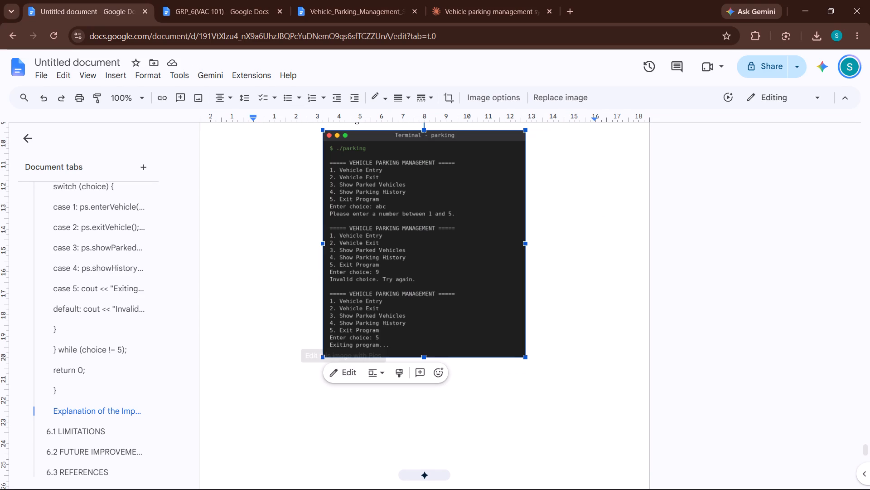
{"action": "left_click", "coordinate": [527, 357]}
{"action": "left_click", "coordinate": [507, 370]}
{"action": "left_click", "coordinate": [571, 291]}
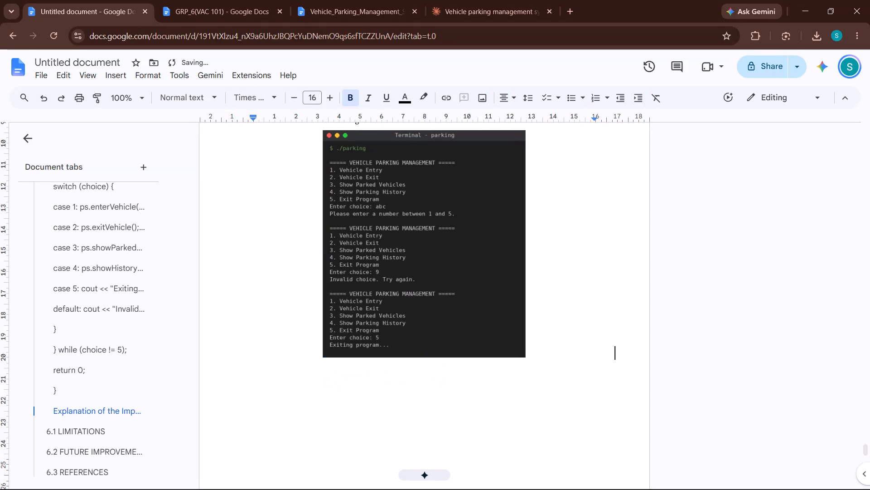
{"action": "key", "text": "Down"}
{"action": "key", "text": "Up"}
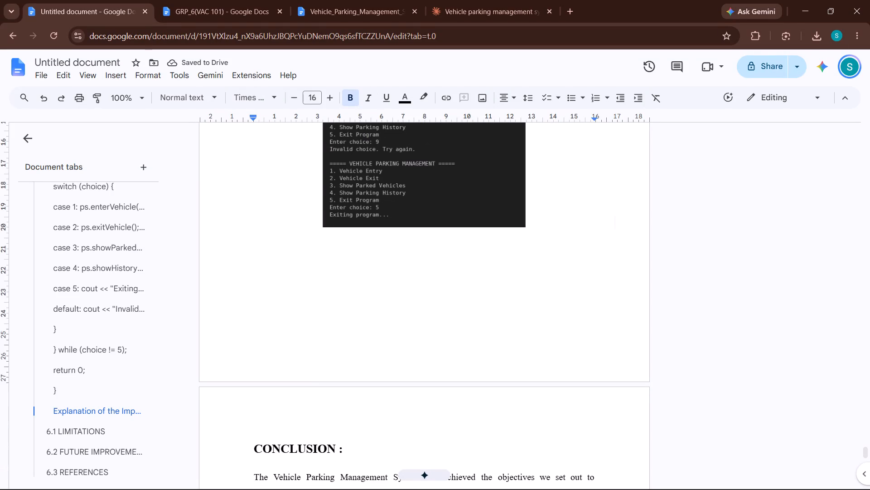
{"action": "key", "text": "Return"}
{"action": "key", "text": "BackSpace"}
{"action": "key", "text": "BackSpace"}
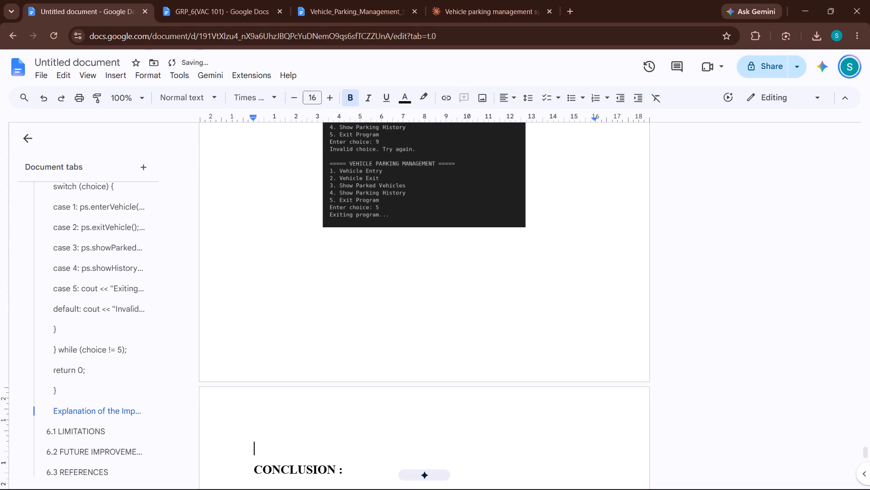
{"action": "key", "text": "Return"}
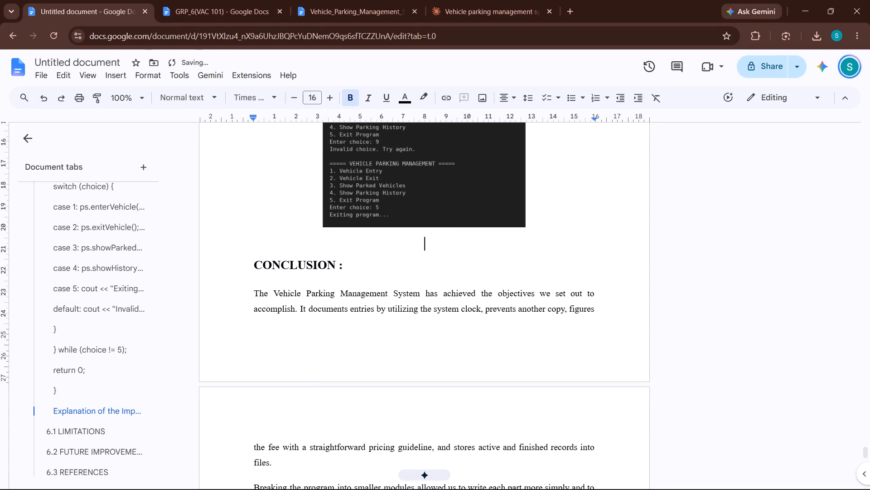
Paste the caption "Figure 5.3: Test cases 4 and 5 - invalid menu input (abc and 9)" beneath the image in 11 pt non-bold italic.
{"action": "key", "text": "alt+Tab"}
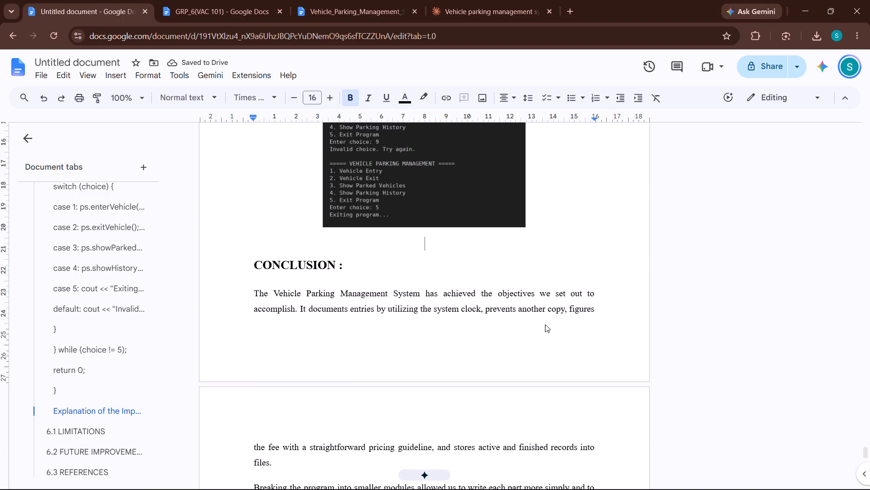
{"action": "key", "text": "ctrl+c"}
{"action": "key", "text": "alt+Tab"}
{"action": "triple_click", "coordinate": [291, 97]}
{"action": "left_click", "coordinate": [292, 98]}
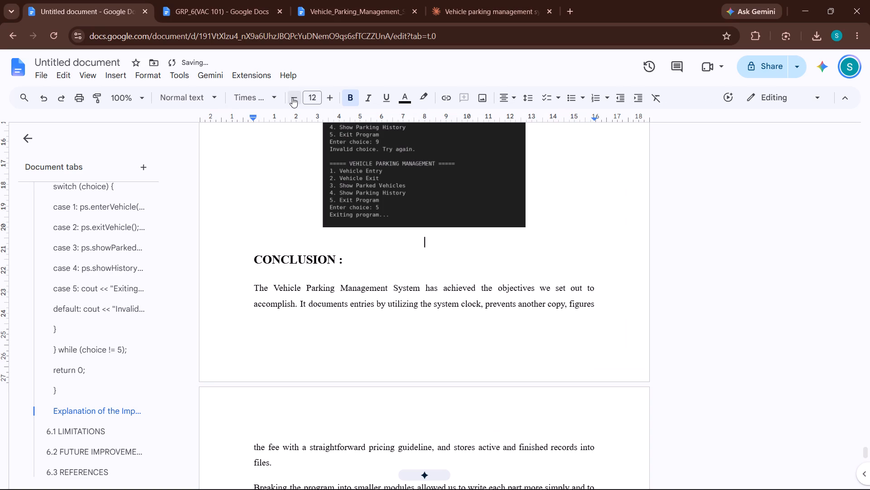
{"action": "left_click", "coordinate": [292, 98]}
{"action": "left_click", "coordinate": [375, 98]}
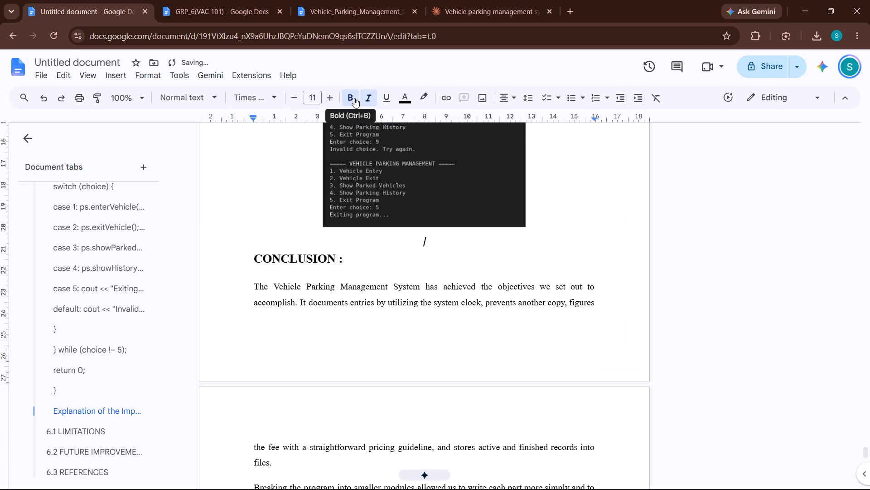
{"action": "left_click", "coordinate": [351, 98]}
{"action": "key", "text": "ctrl+v"}
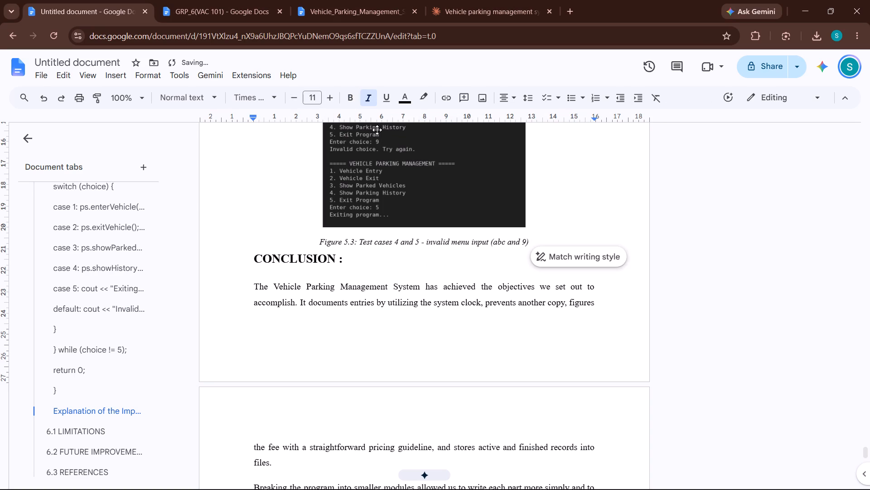
Add blank lines and a page break below the Figure 5.3 caption, placing the cursor at the top of the new blank page.
{"action": "key", "text": "Return"}
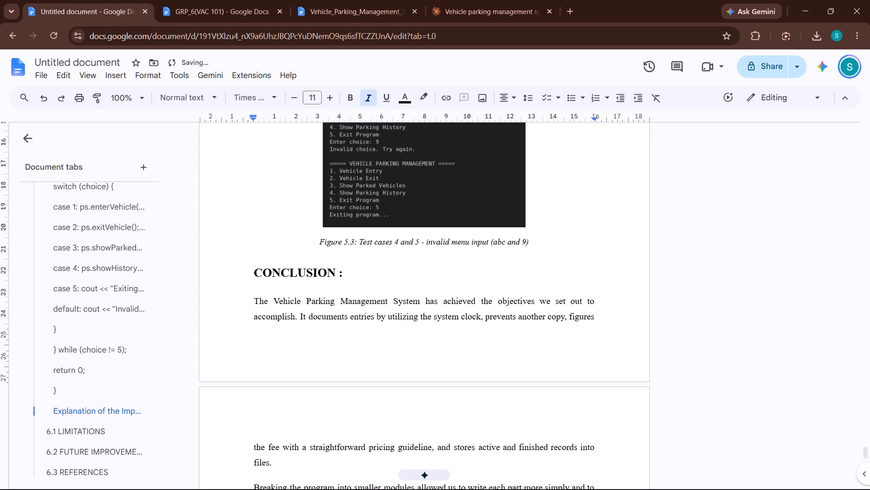
{"action": "key", "text": "Return"}
{"action": "key", "text": "Return"}
{"action": "key", "text": "Return"}
{"action": "key", "text": "Return"}
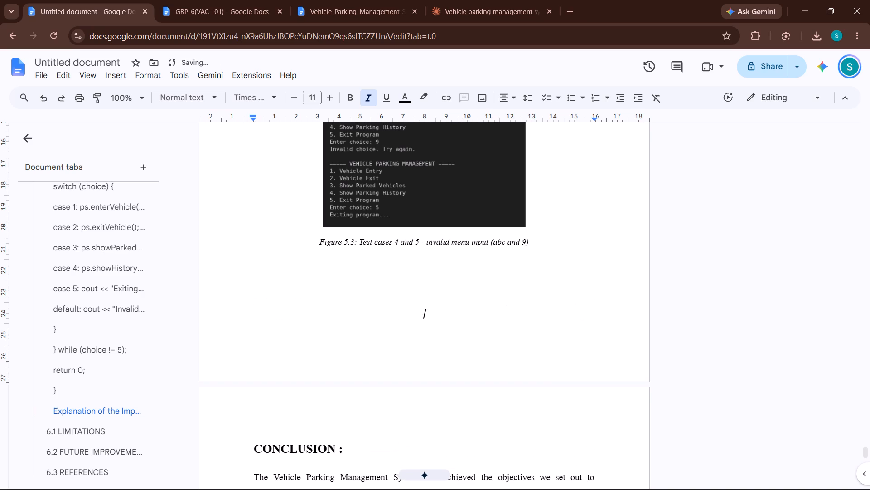
{"action": "key", "text": "Return"}
{"action": "key", "text": "ctrl+Return"}
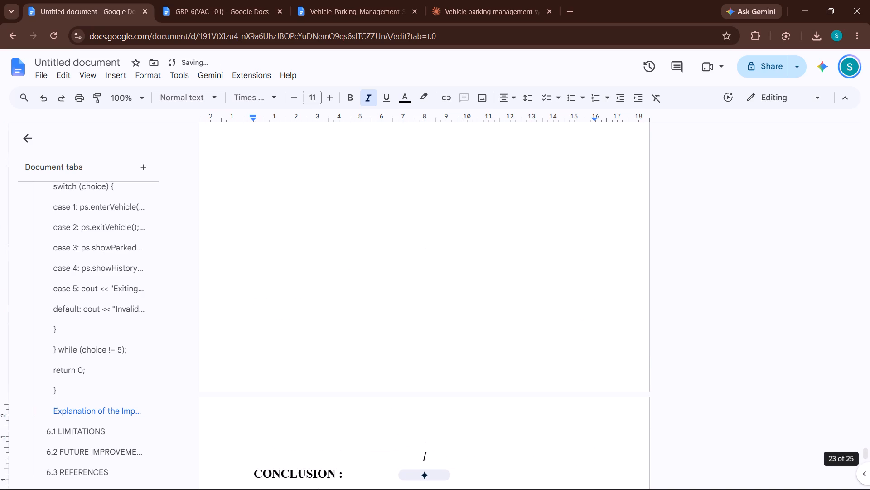
{"action": "key", "text": "Up"}
{"action": "key", "text": "Up"}
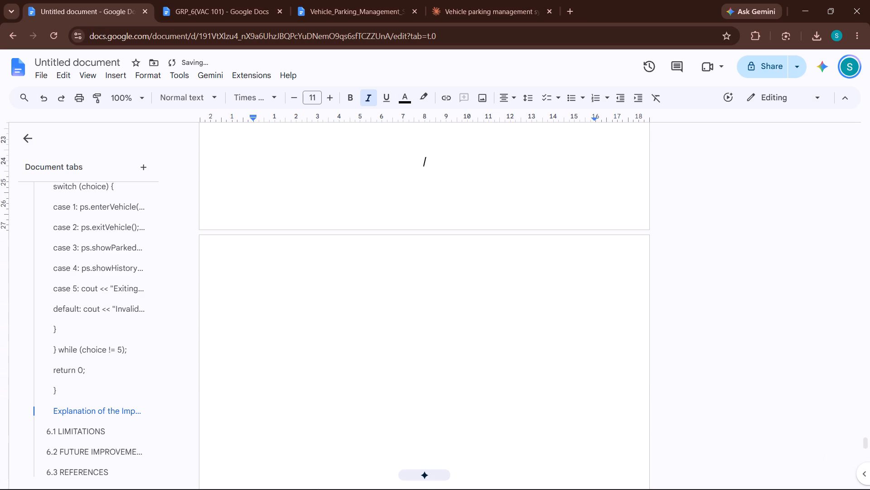
{"action": "key", "text": "Down"}
Copy the Figure 5.4 terminal image from page 24 of the PDF report as an image and paste it on the new page.
{"action": "key", "text": "alt+Tab"}
{"action": "scroll", "coordinate": [375, 132], "scroll_direction": "down", "scroll_amount": 4}
{"action": "left_click", "coordinate": [791, 34]}
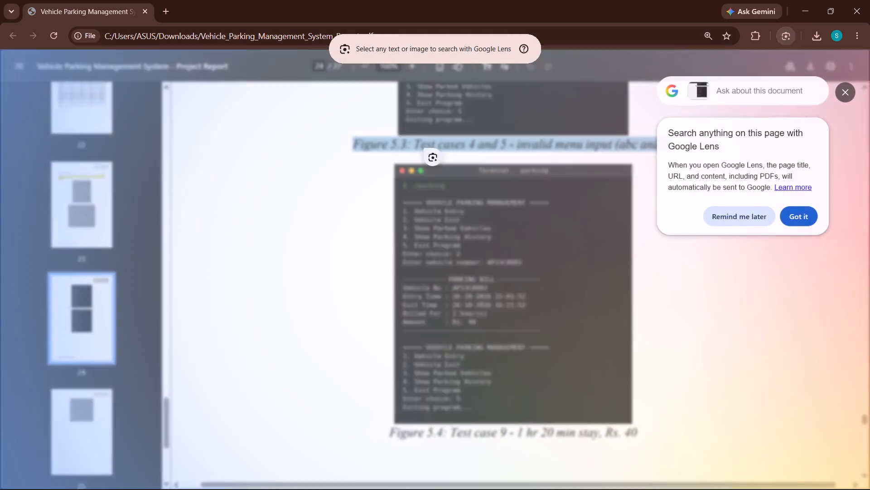
{"action": "left_click_drag", "start_coordinate": [395, 165], "coordinate": [609, 415]}
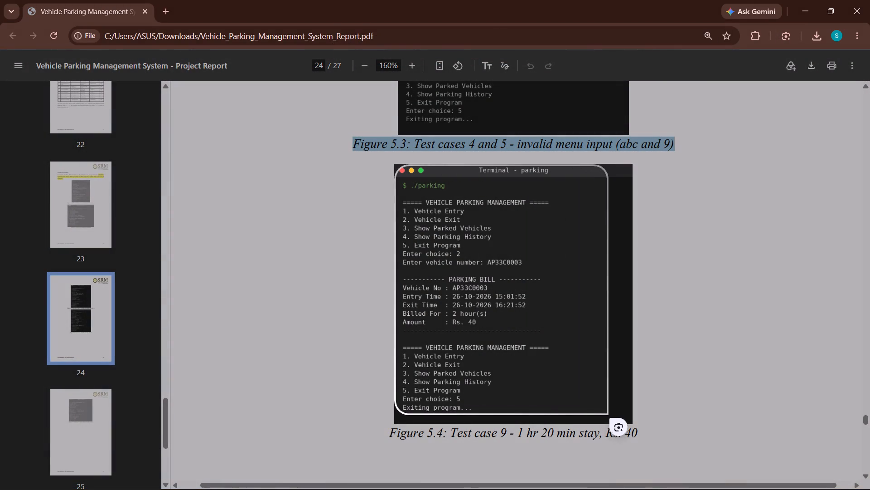
{"action": "left_click_drag", "start_coordinate": [609, 415], "coordinate": [632, 423]}
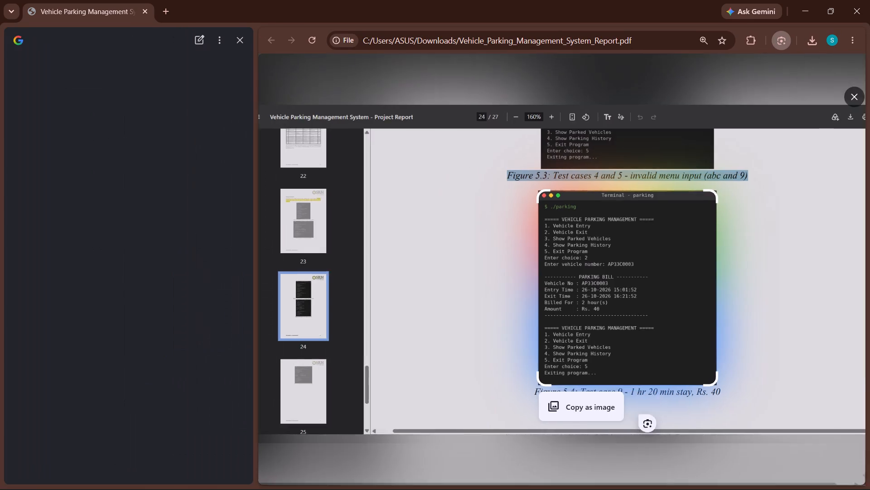
{"action": "left_click", "coordinate": [557, 402]}
{"action": "key", "text": "alt+Tab"}
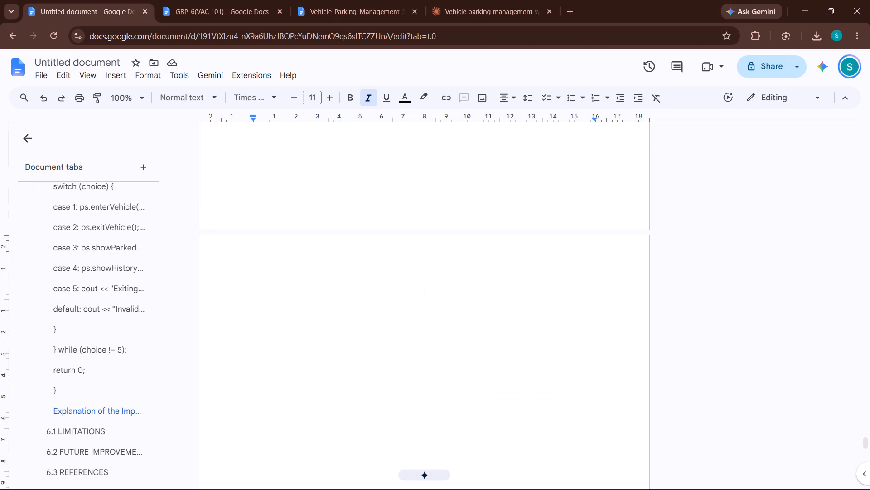
{"action": "key", "text": "ctrl+v"}
Resize the pasted Figure 5.4 terminal image to about 8.5 cm wide, comparing it with the figures on the previous page.
{"action": "left_click", "coordinate": [522, 396]}
{"action": "left_click_drag", "start_coordinate": [571, 454], "coordinate": [534, 384]}
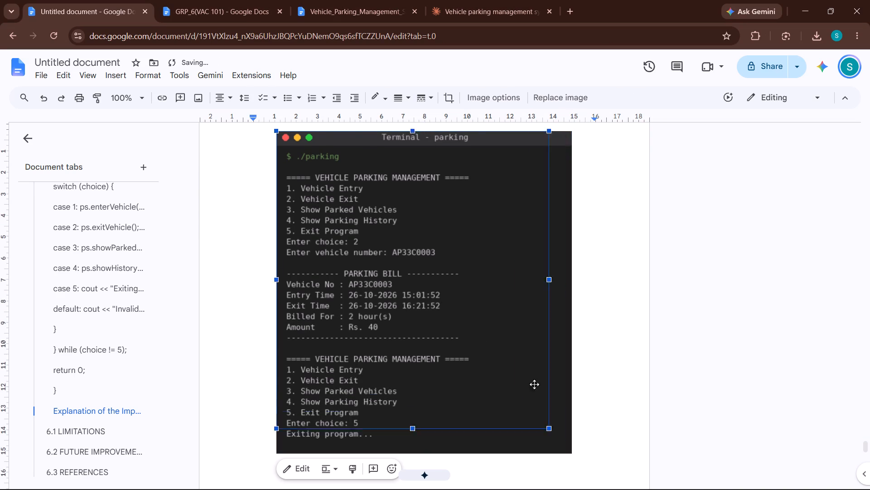
{"action": "left_click_drag", "start_coordinate": [534, 384], "coordinate": [471, 305]}
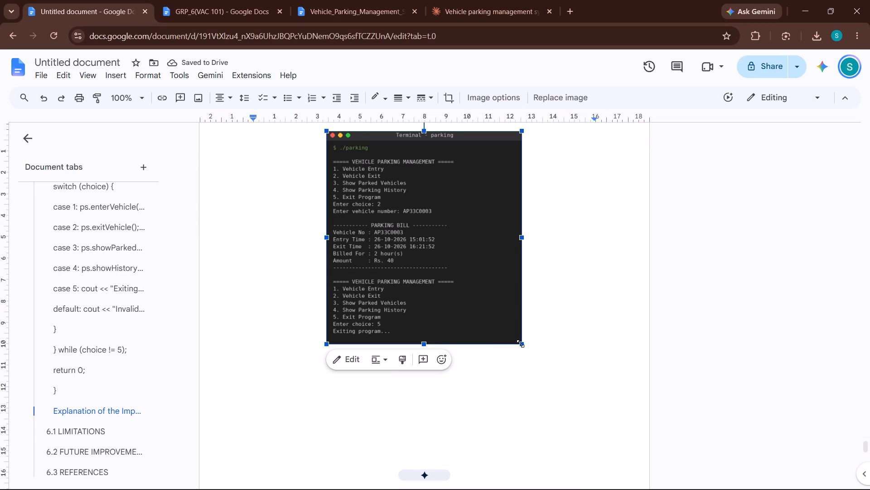
{"action": "left_click_drag", "start_coordinate": [520, 343], "coordinate": [499, 310]}
{"action": "scroll", "coordinate": [447, 267], "scroll_direction": "up", "scroll_amount": 10}
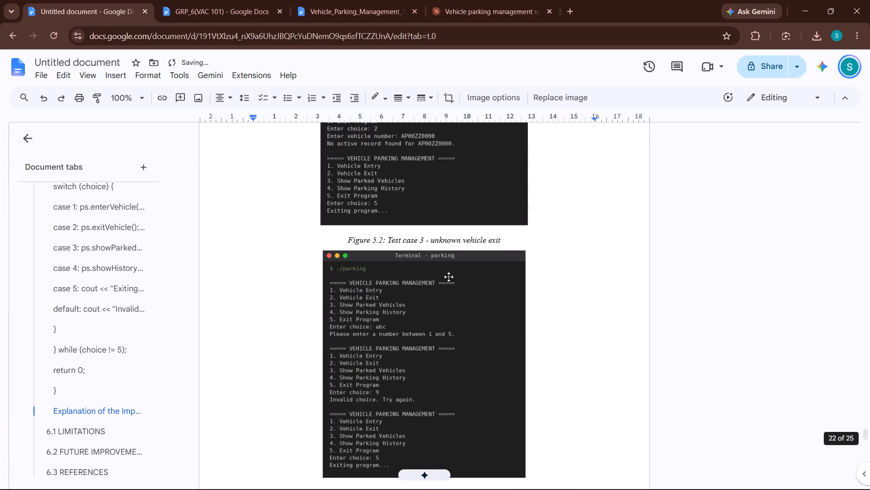
{"action": "scroll", "coordinate": [449, 277], "scroll_direction": "up", "scroll_amount": 2}
{"action": "scroll", "coordinate": [449, 279], "scroll_direction": "down", "scroll_amount": 6}
{"action": "scroll", "coordinate": [449, 283], "scroll_direction": "up", "scroll_amount": 7}
{"action": "scroll", "coordinate": [449, 283], "scroll_direction": "down", "scroll_amount": 13}
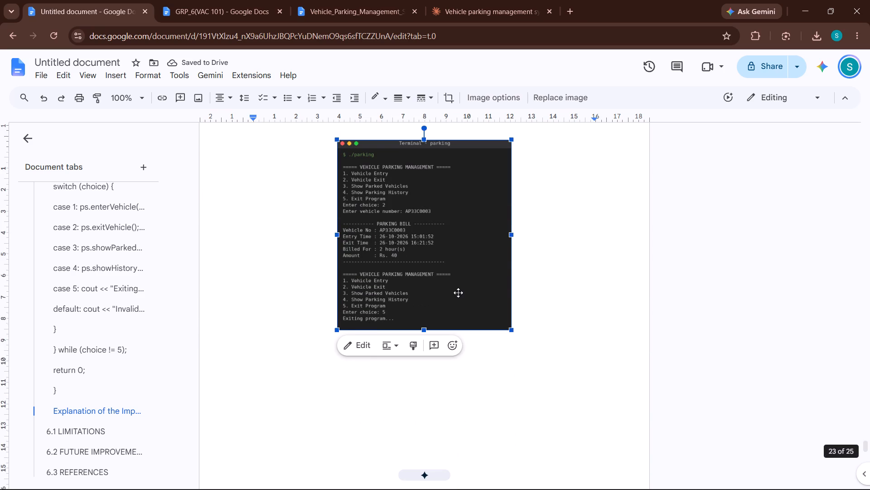
{"action": "left_click_drag", "start_coordinate": [511, 322], "coordinate": [517, 326]}
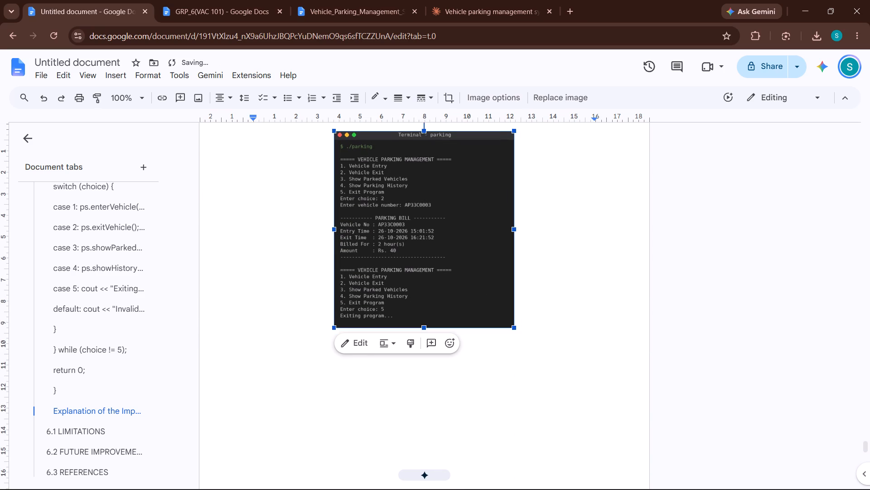
{"action": "left_click", "coordinate": [522, 334]}
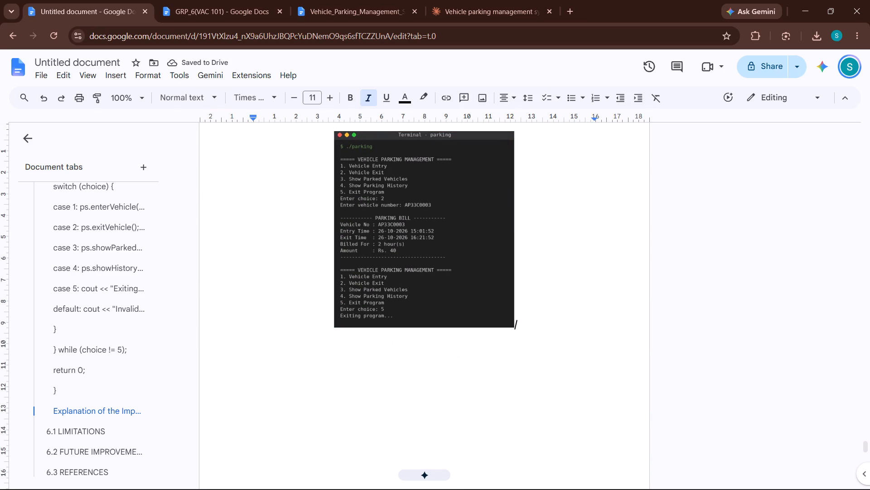
{"action": "left_click", "coordinate": [486, 317]}
{"action": "left_click", "coordinate": [514, 329]}
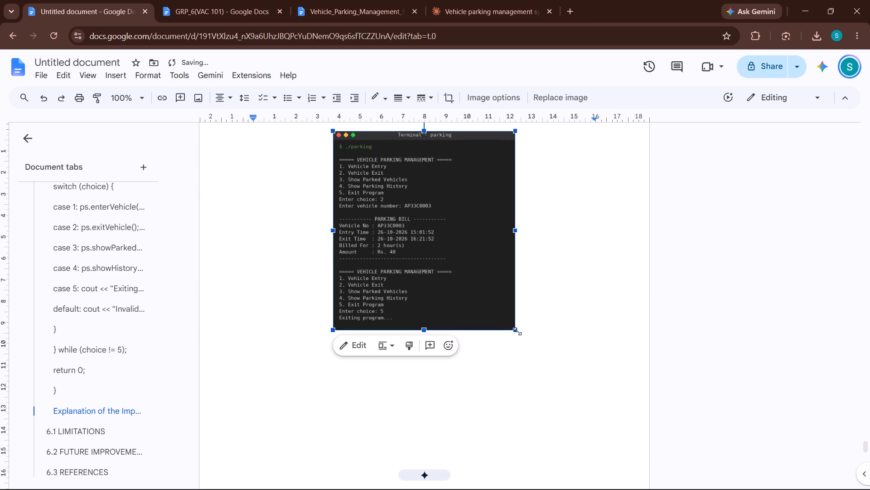
Copy the caption "Figure 5.4: Test case 9 - 1 hr 20 min stay, Rs. 40" from the PDF report and paste it below the image.
{"action": "left_click", "coordinate": [524, 324]}
{"action": "key", "text": "Down"}
{"action": "key", "text": "Up"}
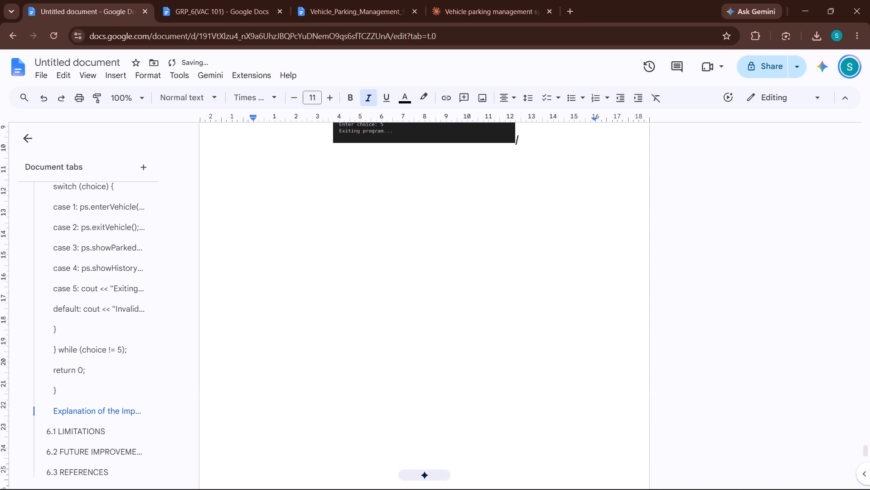
{"action": "key", "text": "Return"}
{"action": "key", "text": "alt+Tab"}
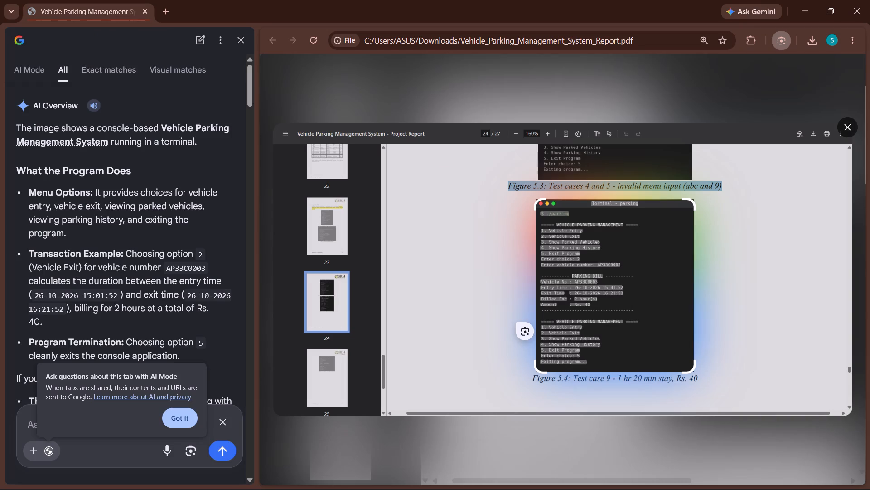
{"action": "left_click", "coordinate": [840, 122]}
{"action": "scroll", "coordinate": [724, 402], "scroll_direction": "down", "scroll_amount": 1}
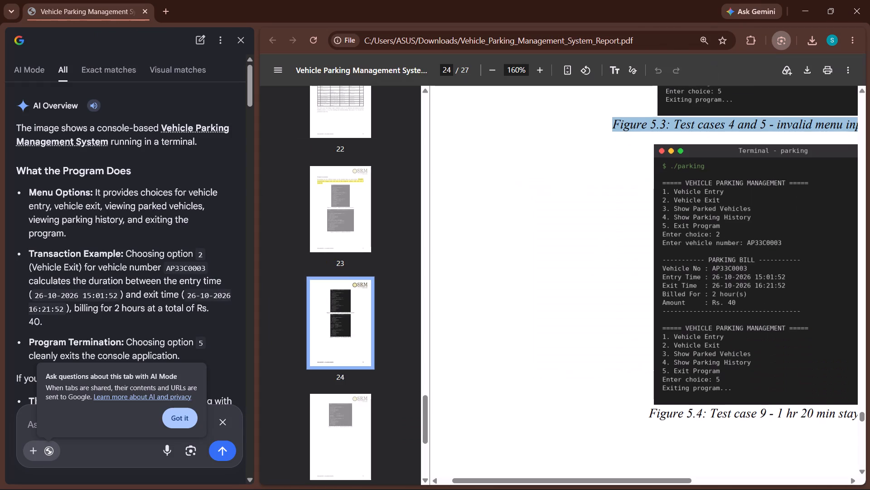
{"action": "left_click", "coordinate": [242, 46]}
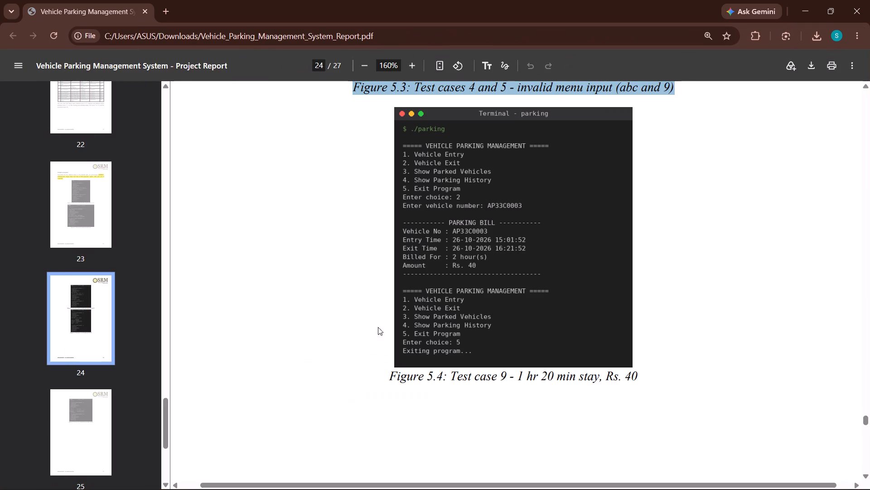
{"action": "left_click_drag", "start_coordinate": [388, 373], "coordinate": [730, 402]}
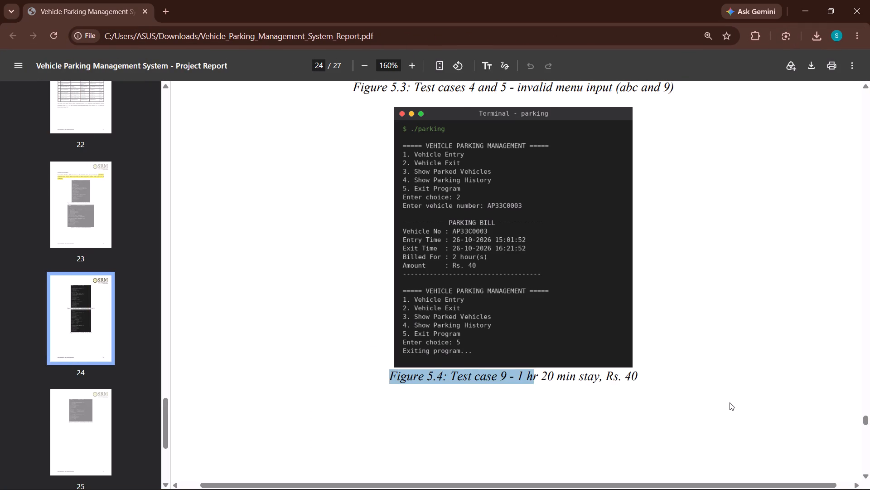
{"action": "left_click_drag", "start_coordinate": [730, 402], "coordinate": [725, 402]}
{"action": "left_click_drag", "start_coordinate": [724, 402], "coordinate": [648, 394]}
{"action": "left_click_drag", "start_coordinate": [643, 376], "coordinate": [382, 368]}
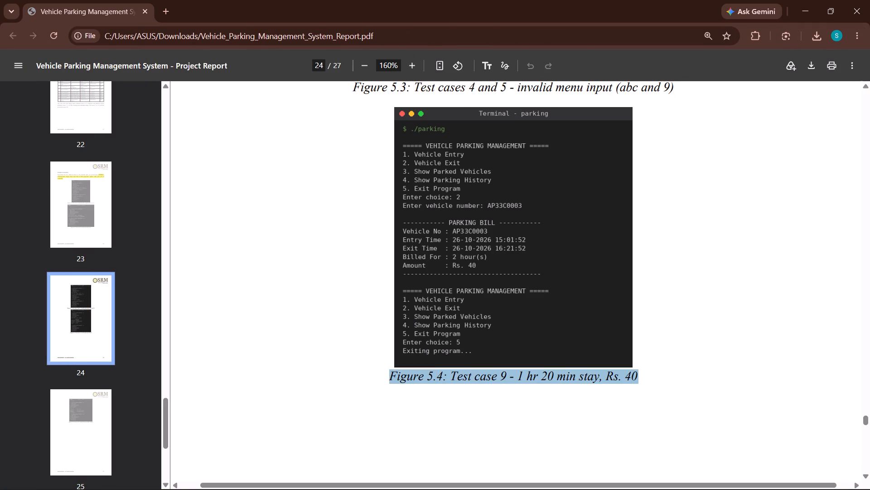
{"action": "left_click_drag", "start_coordinate": [382, 368], "coordinate": [383, 377]}
{"action": "key", "text": "ctrl+c"}
{"action": "key", "text": "alt+Tab"}
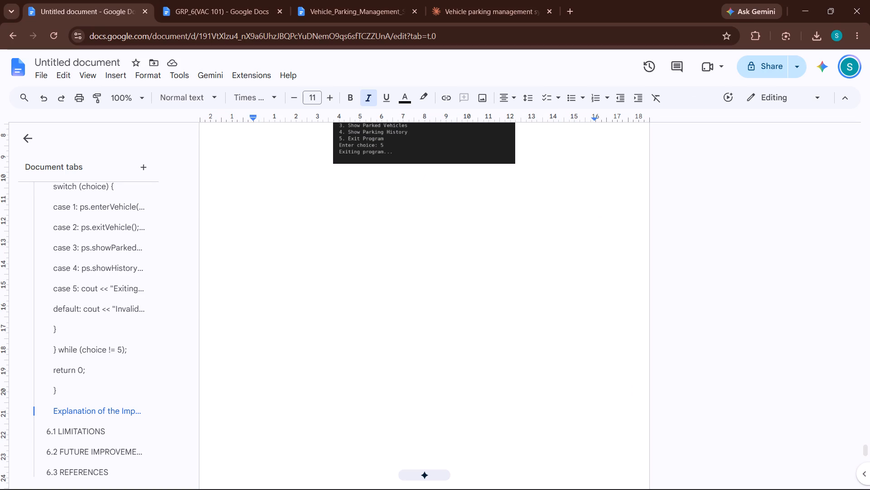
{"action": "key", "text": "ctrl+v"}
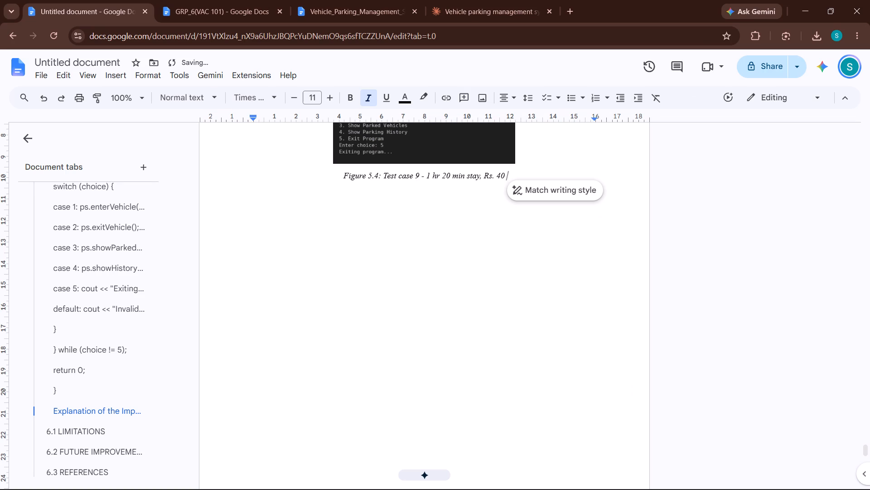
Copy the Figure 5.5 terminal image from page 25 of the PDF report as an image and paste it below the Figure 5.4 caption.
{"action": "key", "text": "Return"}
{"action": "key", "text": "alt+Tab"}
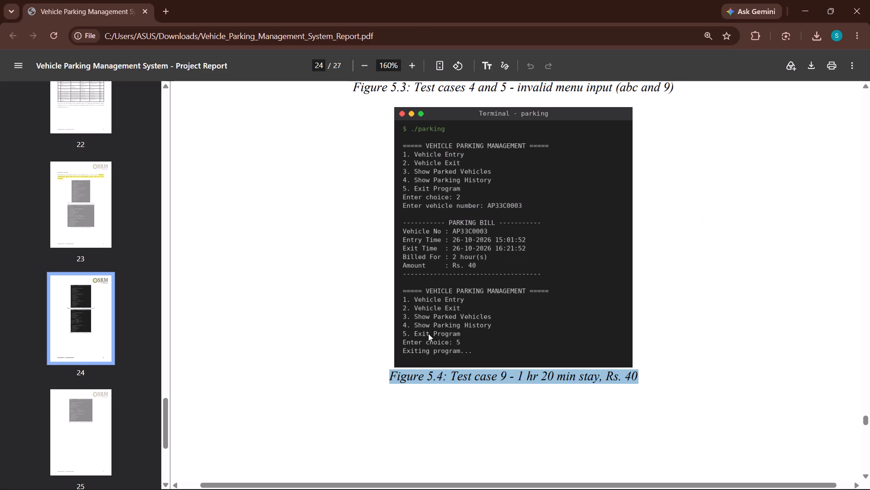
{"action": "scroll", "coordinate": [436, 331], "scroll_direction": "down", "scroll_amount": 19}
{"action": "scroll", "coordinate": [415, 284], "scroll_direction": "down", "scroll_amount": 7}
{"action": "scroll", "coordinate": [415, 284], "scroll_direction": "up", "scroll_amount": 15}
{"action": "scroll", "coordinate": [420, 283], "scroll_direction": "down", "scroll_amount": 2}
{"action": "left_click", "coordinate": [789, 37]}
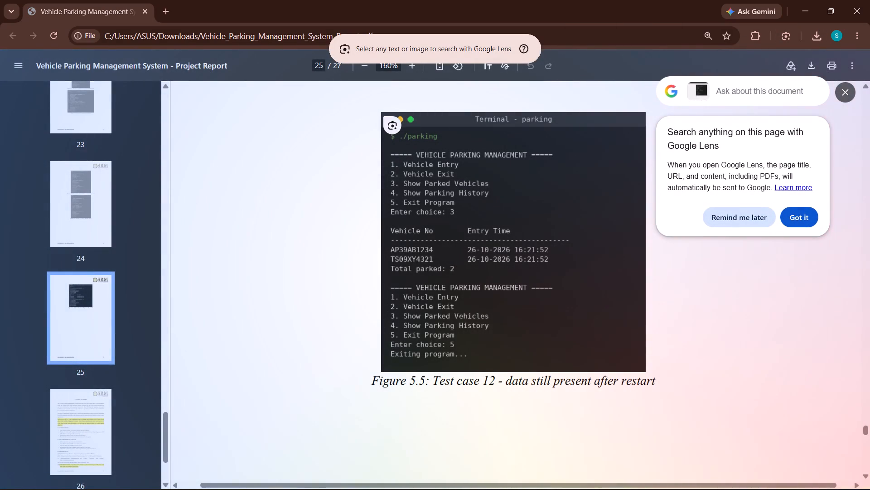
{"action": "left_click_drag", "start_coordinate": [382, 113], "coordinate": [642, 372]}
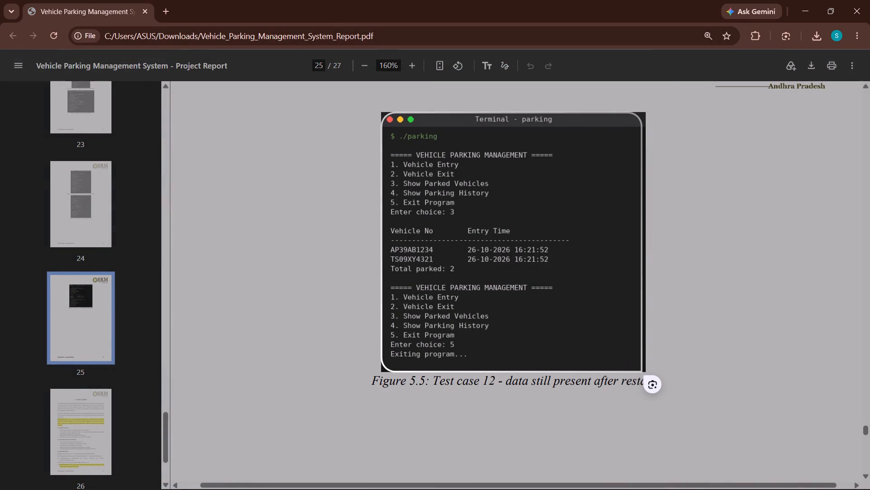
{"action": "left_click_drag", "start_coordinate": [642, 372], "coordinate": [645, 372]}
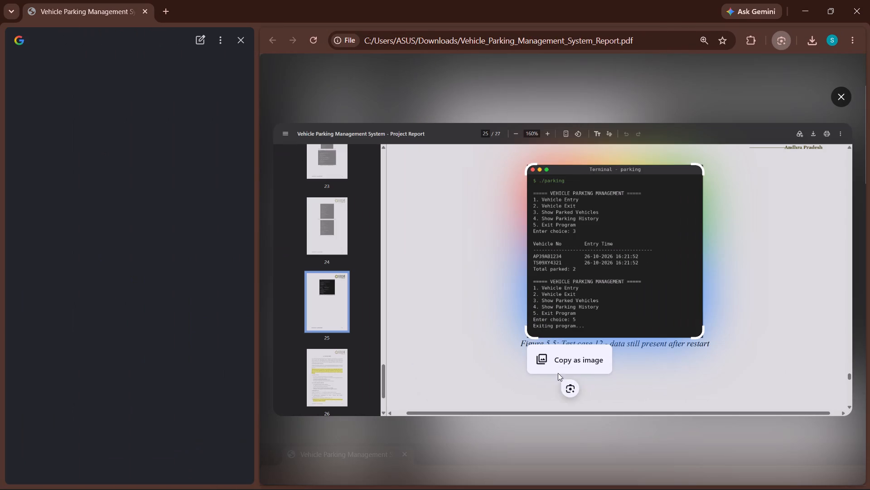
{"action": "left_click", "coordinate": [557, 363]}
{"action": "left_click", "coordinate": [841, 96]}
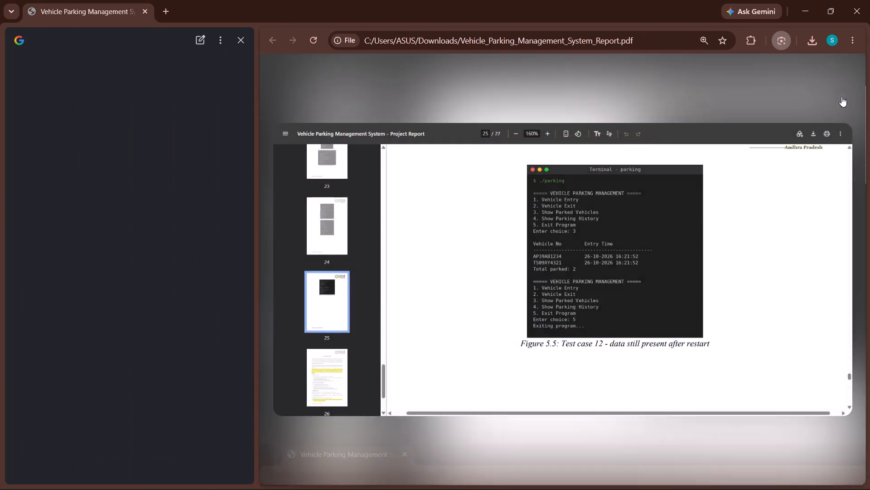
{"action": "key", "text": "alt+Tab"}
{"action": "key", "text": "ctrl+v"}
Resize the pasted Figure 5.5 terminal image to about 9.6 cm wide so it fits below Figure 5.4 on the same page.
{"action": "left_click", "coordinate": [400, 244]}
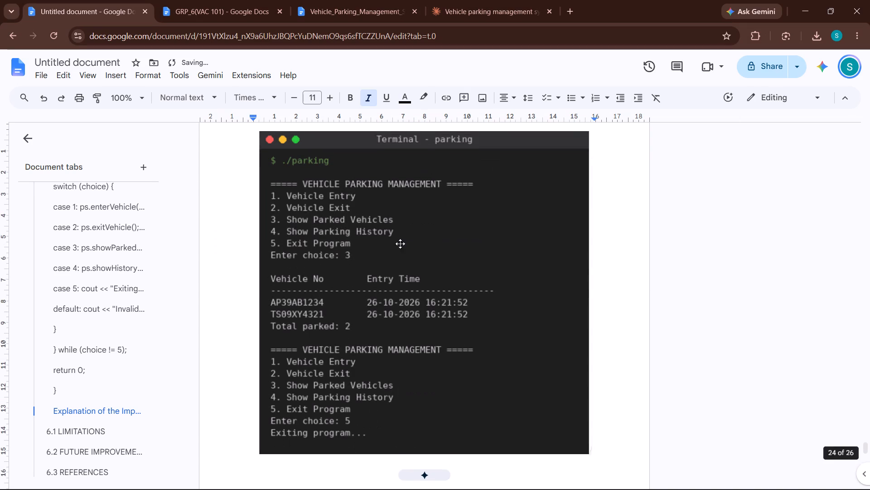
{"action": "left_click_drag", "start_coordinate": [589, 452], "coordinate": [477, 331]}
{"action": "scroll", "coordinate": [475, 328], "scroll_direction": "down", "scroll_amount": 4}
{"action": "scroll", "coordinate": [473, 326], "scroll_direction": "up", "scroll_amount": 13}
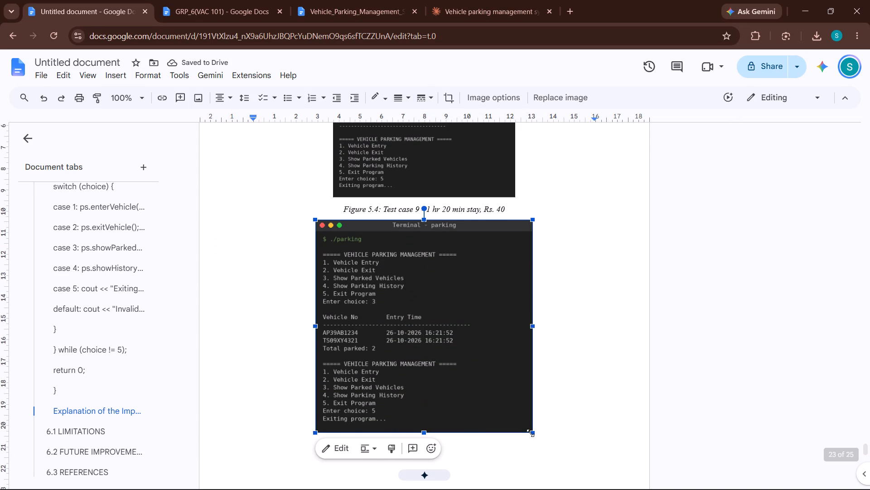
{"action": "left_click_drag", "start_coordinate": [530, 433], "coordinate": [517, 421]}
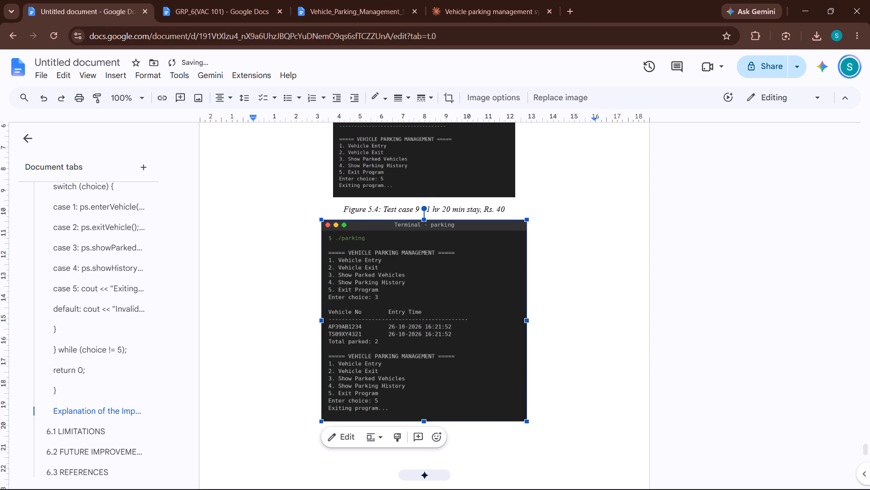
Copy the caption "Figure 5.5: Test case 12 - data still present after restart" from the PDF report and paste it below the image.
{"action": "left_click", "coordinate": [538, 398]}
{"action": "key", "text": "Return"}
{"action": "key", "text": "alt+Tab"}
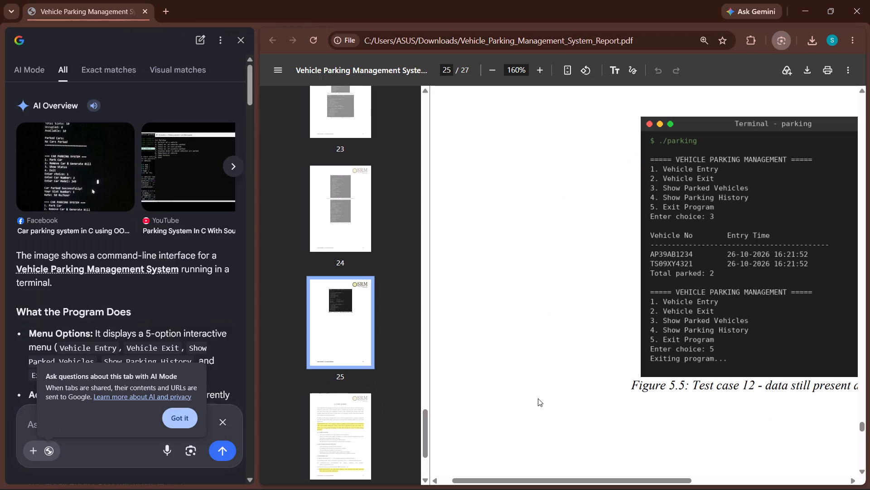
{"action": "left_click", "coordinate": [243, 42]}
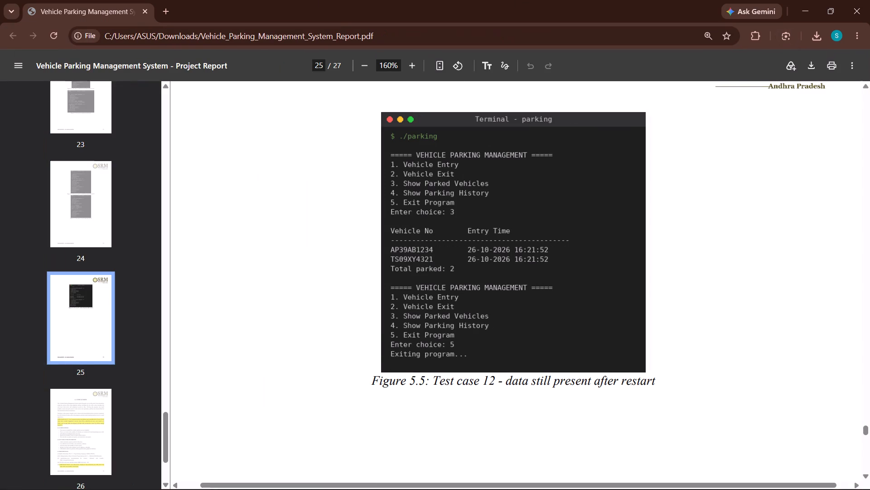
{"action": "left_click_drag", "start_coordinate": [368, 380], "coordinate": [658, 387]}
{"action": "key", "text": "ctrl+c"}
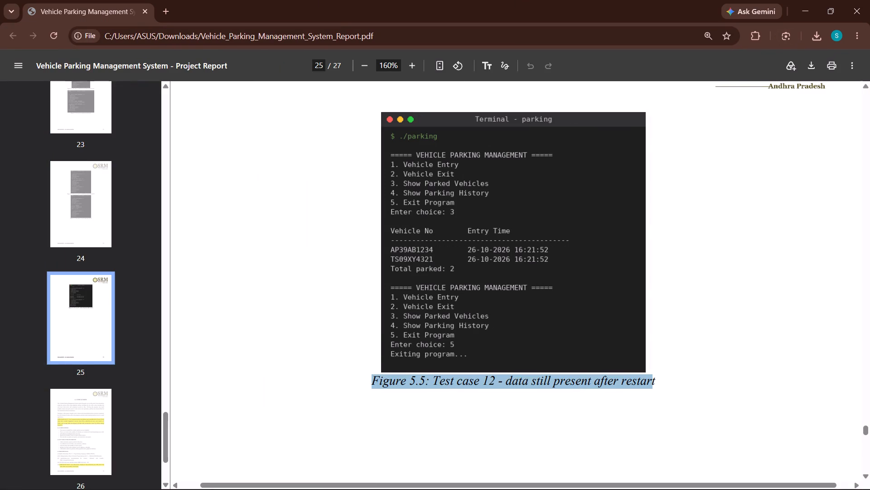
{"action": "key", "text": "alt+Tab"}
{"action": "key", "text": "ctrl+v"}
Review the document's figures from Figure 5.5 back to the Results chapter and the explanation of the important parts.
{"action": "scroll", "coordinate": [489, 383], "scroll_direction": "up", "scroll_amount": 2}
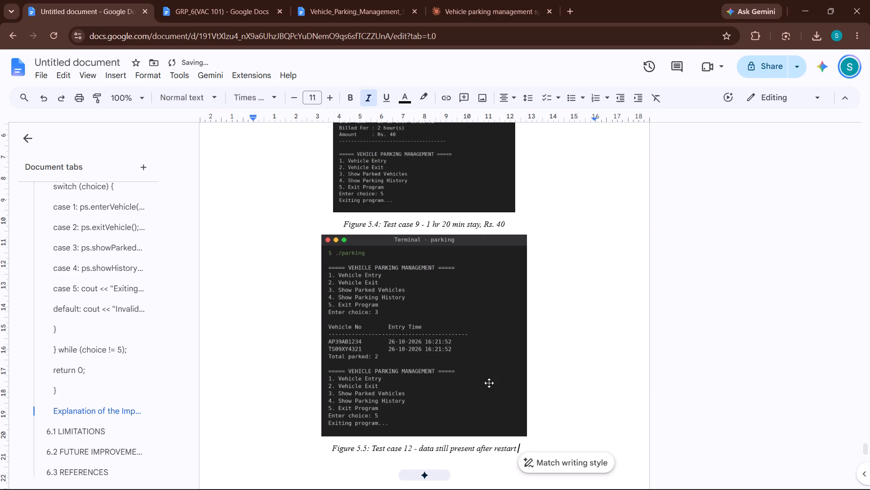
{"action": "scroll", "coordinate": [489, 383], "scroll_direction": "up", "scroll_amount": 3}
{"action": "scroll", "coordinate": [490, 377], "scroll_direction": "down", "scroll_amount": 5}
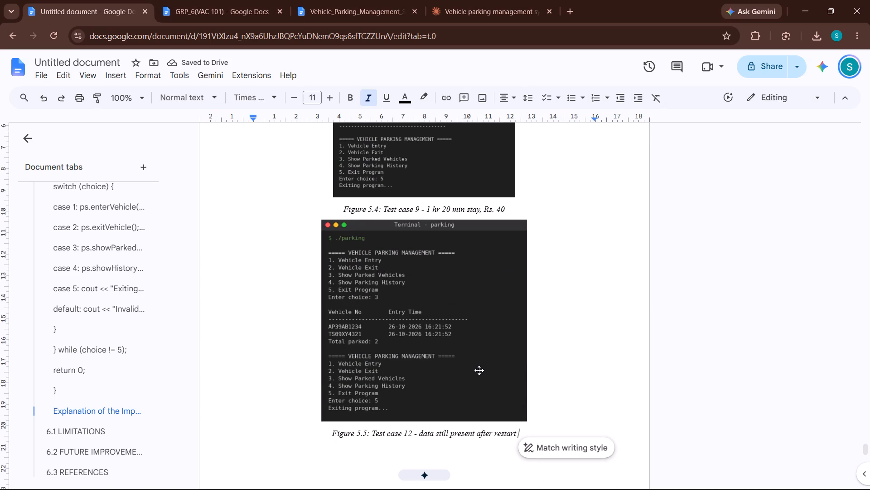
{"action": "scroll", "coordinate": [468, 351], "scroll_direction": "up", "scroll_amount": 17}
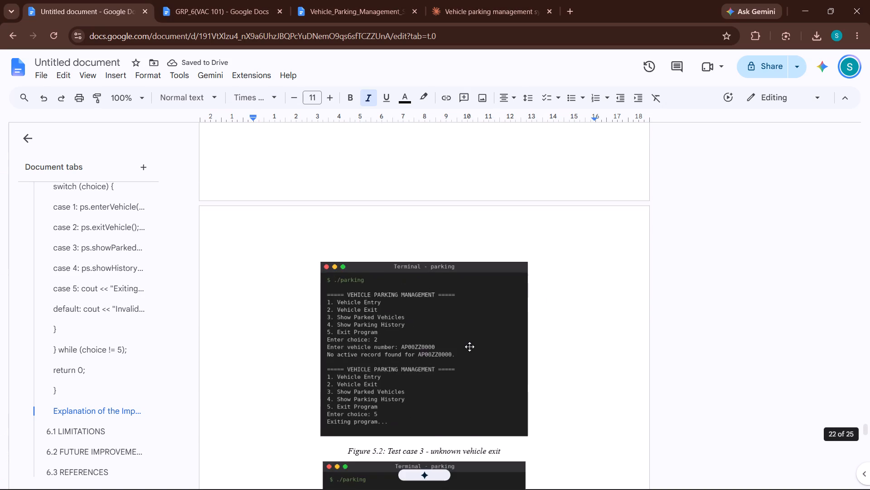
{"action": "scroll", "coordinate": [469, 347], "scroll_direction": "up", "scroll_amount": 20}
{"action": "scroll", "coordinate": [469, 347], "scroll_direction": "up", "scroll_amount": 8}
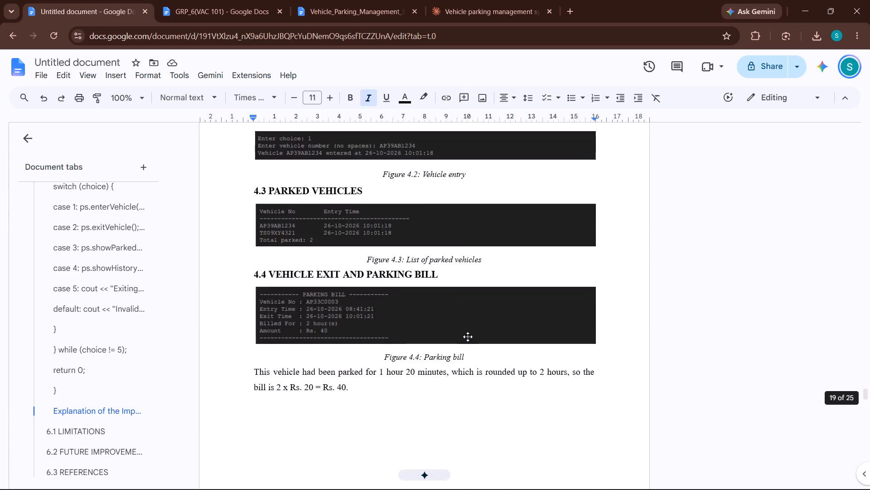
{"action": "scroll", "coordinate": [468, 337], "scroll_direction": "up", "scroll_amount": 10}
{"action": "scroll", "coordinate": [469, 333], "scroll_direction": "down", "scroll_amount": 1}
{"action": "scroll", "coordinate": [469, 333], "scroll_direction": "up", "scroll_amount": 5}
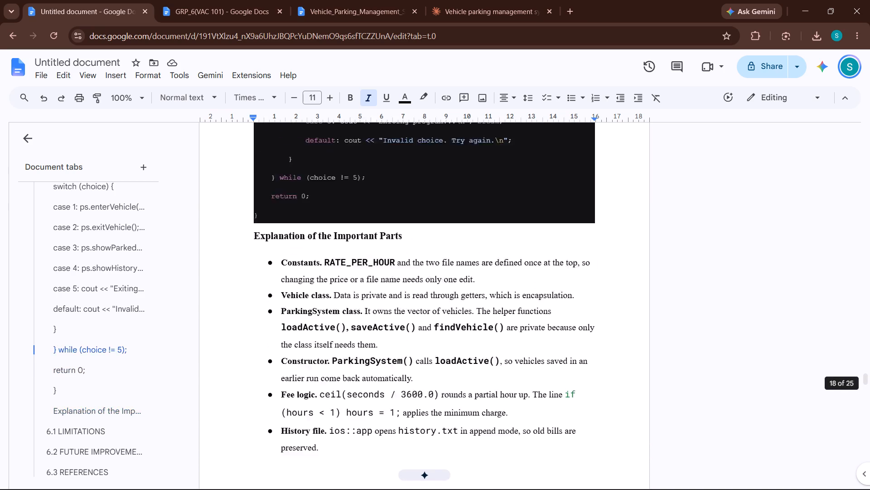
{"action": "scroll", "coordinate": [469, 332], "scroll_direction": "down", "scroll_amount": 11}
Look back through the PDF report's figures to the start of its Results chapter on page 16.
{"action": "key", "text": "alt+Tab"}
{"action": "scroll", "coordinate": [460, 323], "scroll_direction": "up", "scroll_amount": 3}
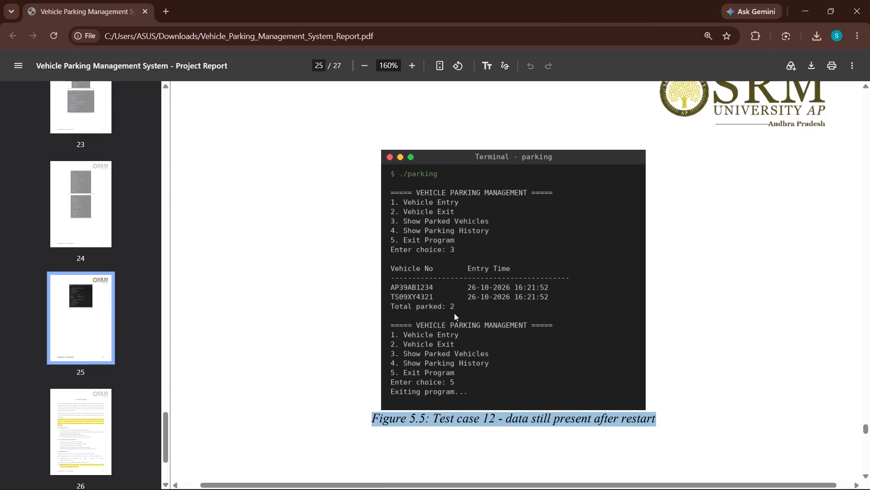
{"action": "scroll", "coordinate": [454, 313], "scroll_direction": "up", "scroll_amount": 20}
{"action": "scroll", "coordinate": [454, 313], "scroll_direction": "up", "scroll_amount": 19}
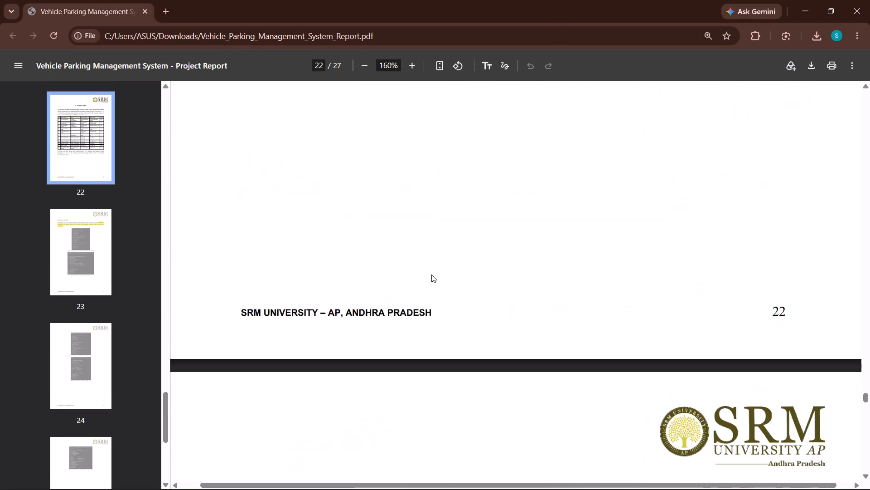
{"action": "scroll", "coordinate": [431, 274], "scroll_direction": "up", "scroll_amount": 20}
{"action": "scroll", "coordinate": [431, 274], "scroll_direction": "up", "scroll_amount": 19}
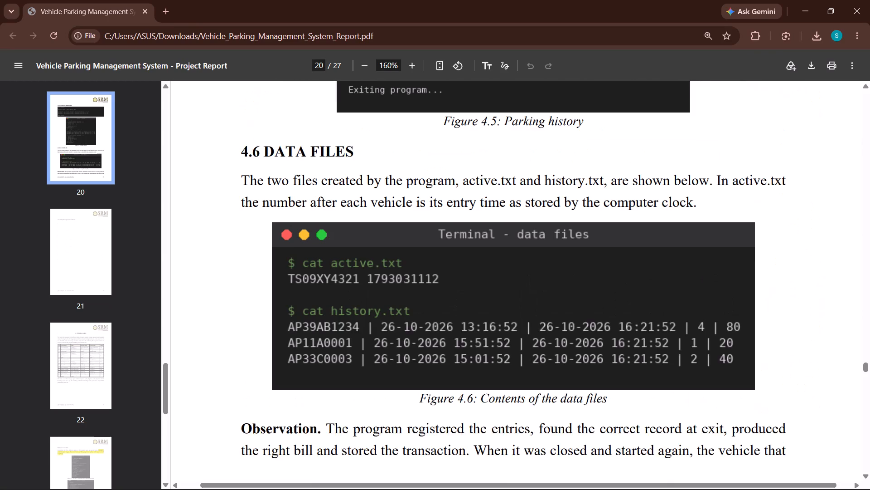
{"action": "scroll", "coordinate": [431, 269], "scroll_direction": "up", "scroll_amount": 20}
{"action": "scroll", "coordinate": [431, 269], "scroll_direction": "up", "scroll_amount": 13}
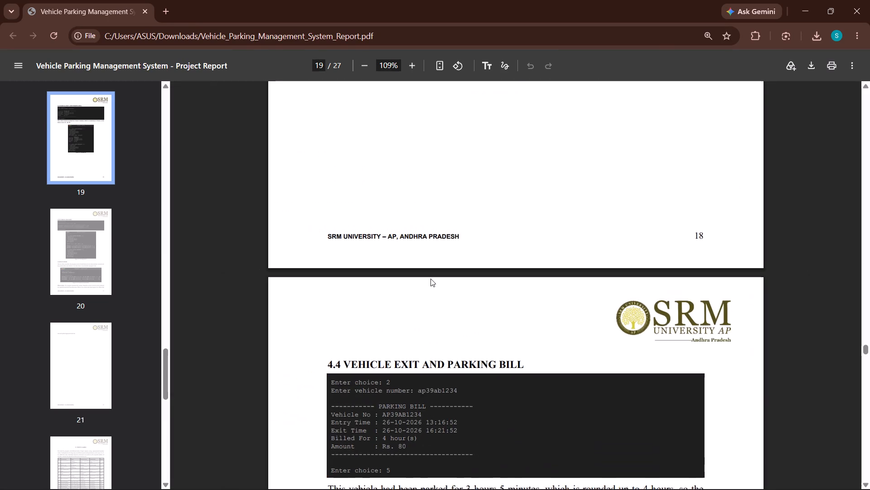
{"action": "scroll", "coordinate": [430, 279], "scroll_direction": "up", "scroll_amount": 13}
{"action": "scroll", "coordinate": [431, 269], "scroll_direction": "up", "scroll_amount": 13}
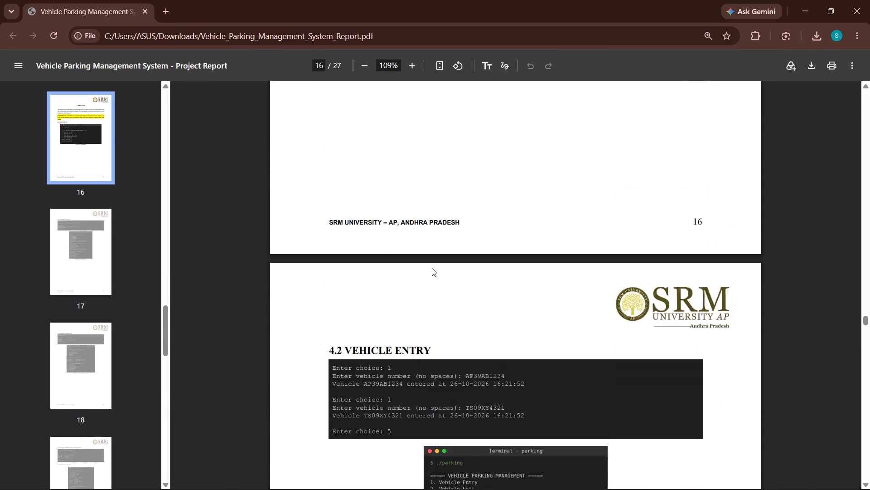
{"action": "scroll", "coordinate": [432, 268], "scroll_direction": "up", "scroll_amount": 13}
{"action": "scroll", "coordinate": [432, 268], "scroll_direction": "down", "scroll_amount": 6}
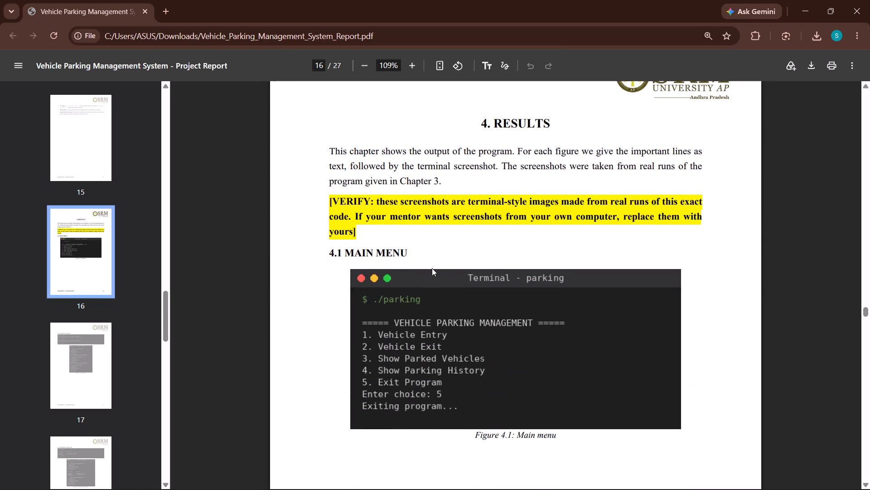
Compare the document's 4.1 Main Menu and 4.2 Vehicle Entry figures with the corresponding figures in the PDF report.
{"action": "key", "text": "alt+Tab"}
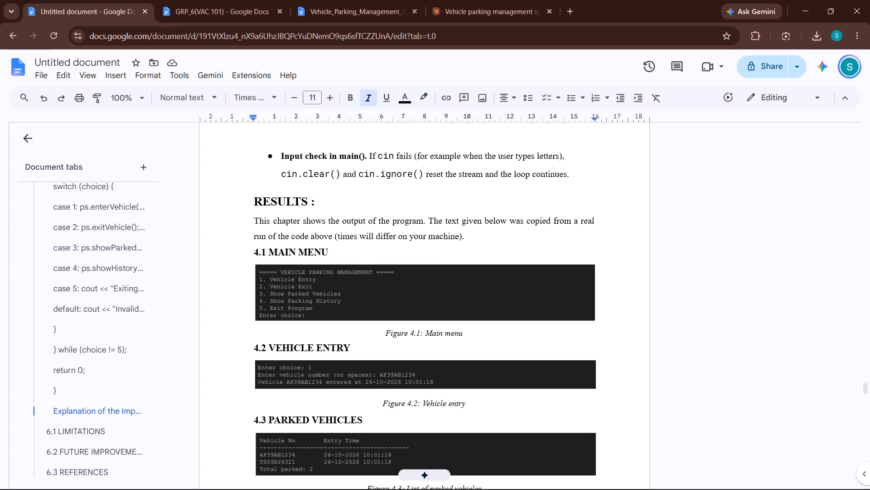
{"action": "left_click", "coordinate": [343, 289]}
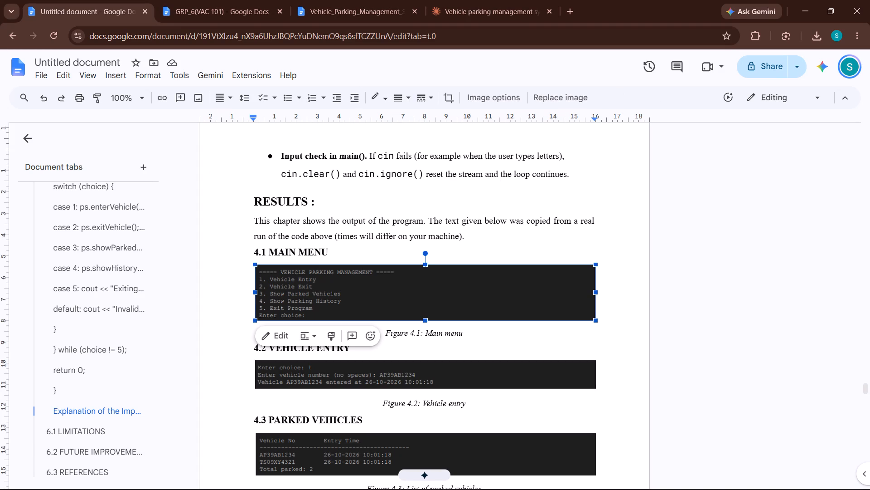
{"action": "left_click", "coordinate": [238, 293]}
{"action": "key", "text": "alt+Tab"}
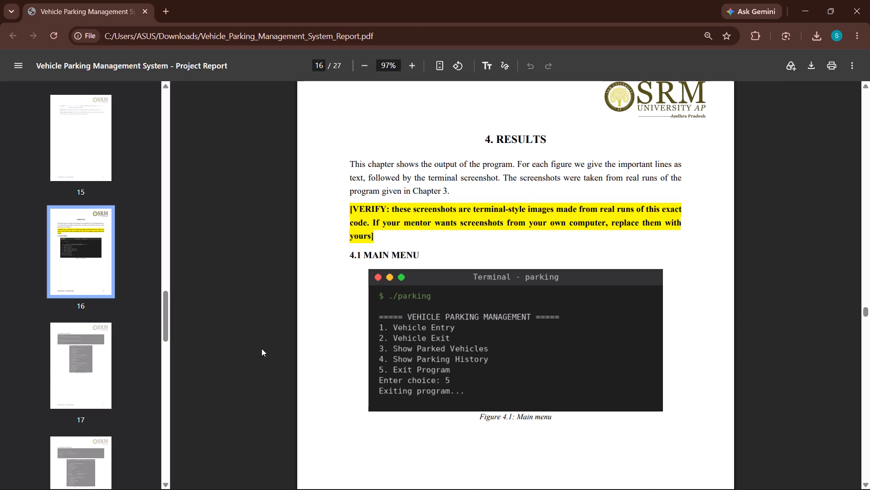
{"action": "scroll", "coordinate": [356, 331], "scroll_direction": "down", "scroll_amount": 10}
{"action": "key", "text": "alt+Tab"}
{"action": "scroll", "coordinate": [379, 358], "scroll_direction": "down", "scroll_amount": 2}
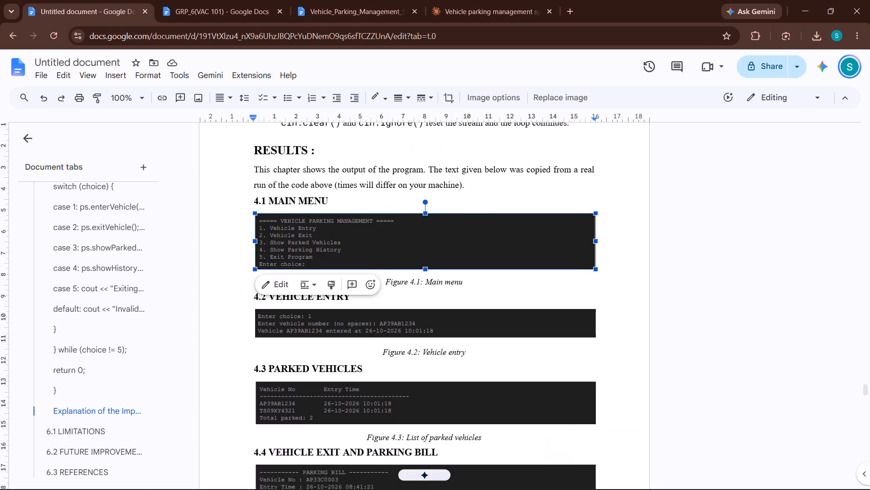
{"action": "key", "text": "alt+Tab"}
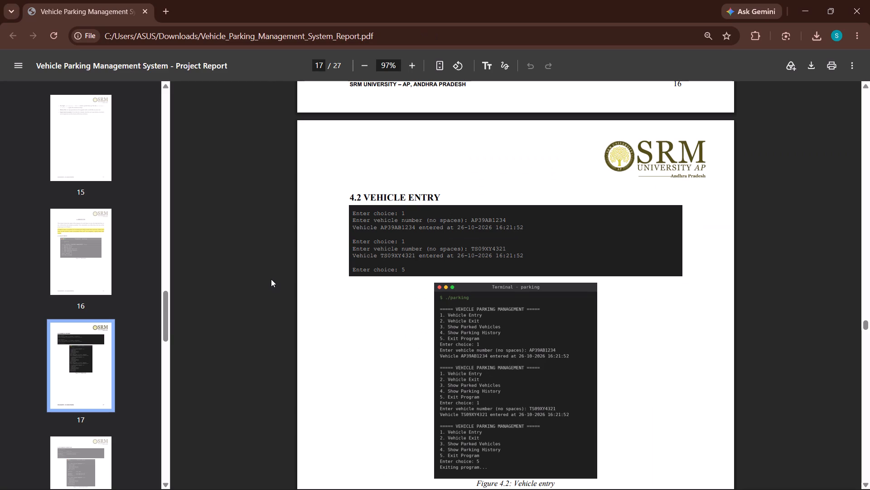
{"action": "key", "text": "alt+Tab"}
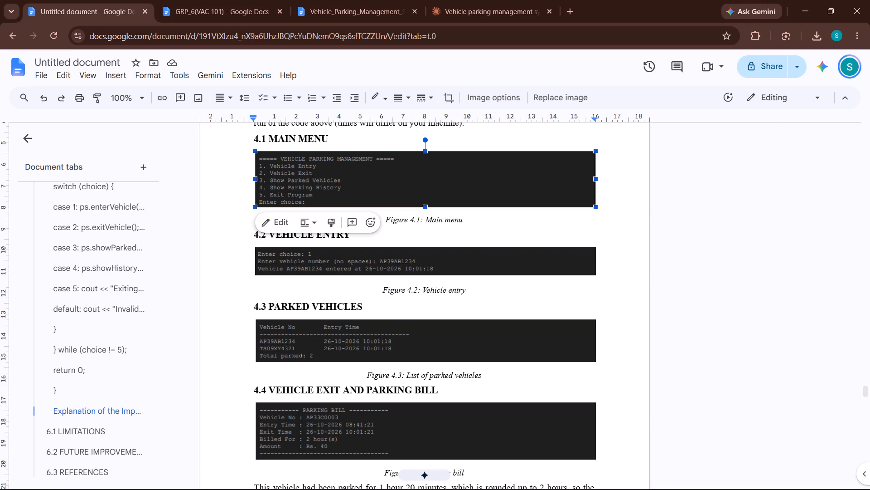
{"action": "key", "text": "alt+Tab"}
{"action": "scroll", "coordinate": [273, 286], "scroll_direction": "down", "scroll_amount": 3}
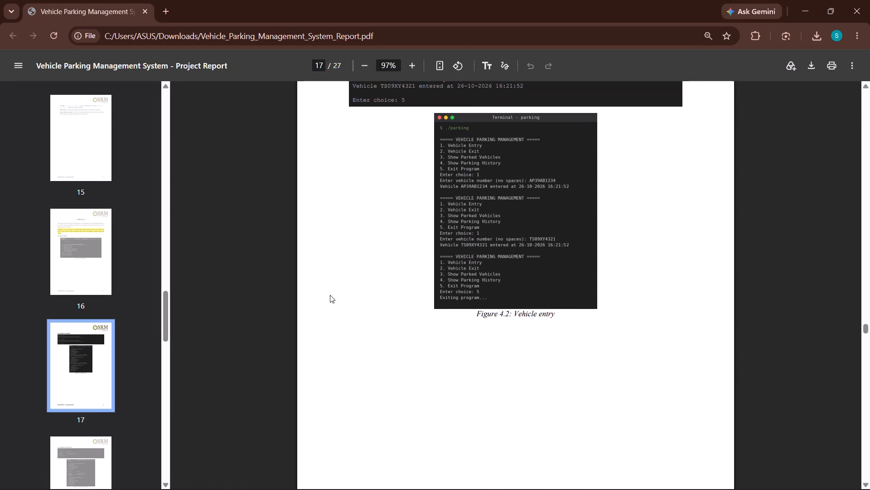
Compare the document's sections 4.3 Parked Vehicles through 4.6 Data Files with the same sections in the PDF report.
{"action": "scroll", "coordinate": [401, 297], "scroll_direction": "down", "scroll_amount": 7}
{"action": "key", "text": "alt+Tab"}
{"action": "scroll", "coordinate": [402, 298], "scroll_direction": "down", "scroll_amount": 1}
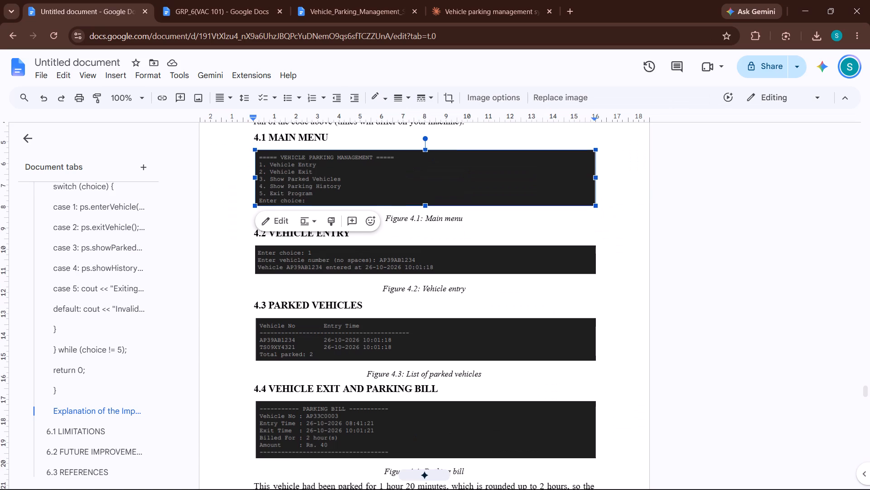
{"action": "scroll", "coordinate": [402, 298], "scroll_direction": "down", "scroll_amount": 1}
{"action": "key", "text": "alt+Tab"}
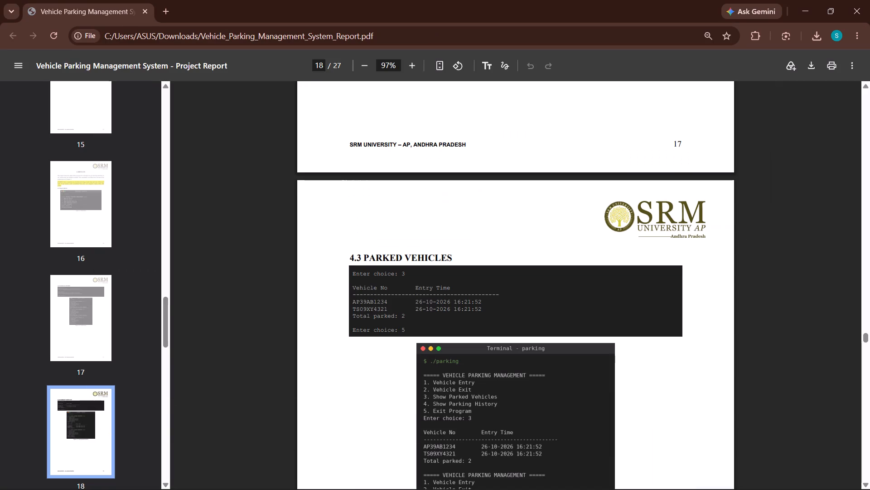
{"action": "scroll", "coordinate": [390, 303], "scroll_direction": "down", "scroll_amount": 3}
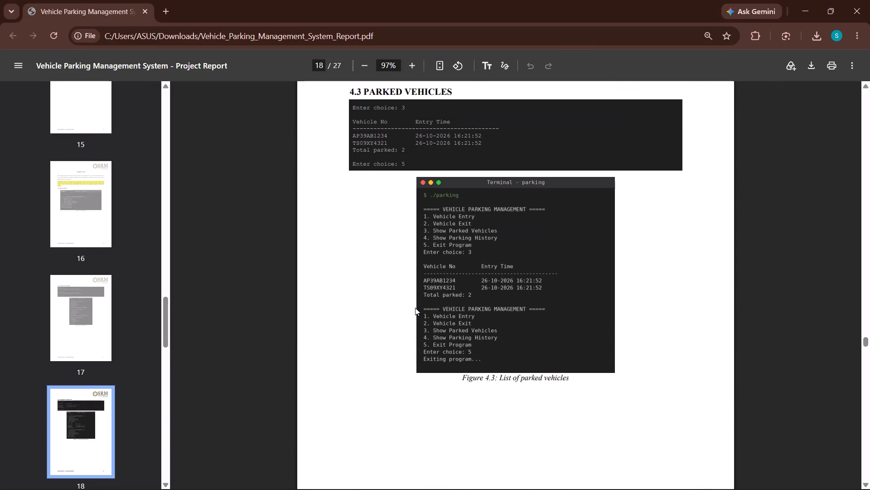
{"action": "key", "text": "alt+Tab"}
{"action": "scroll", "coordinate": [408, 305], "scroll_direction": "down", "scroll_amount": 5}
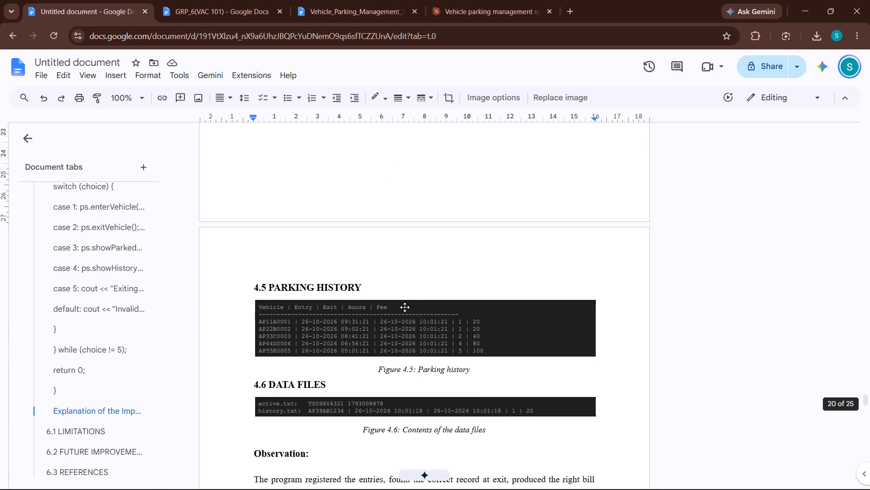
{"action": "key", "text": "alt+Tab"}
{"action": "scroll", "coordinate": [404, 307], "scroll_direction": "down", "scroll_amount": 10}
{"action": "scroll", "coordinate": [404, 304], "scroll_direction": "down", "scroll_amount": 15}
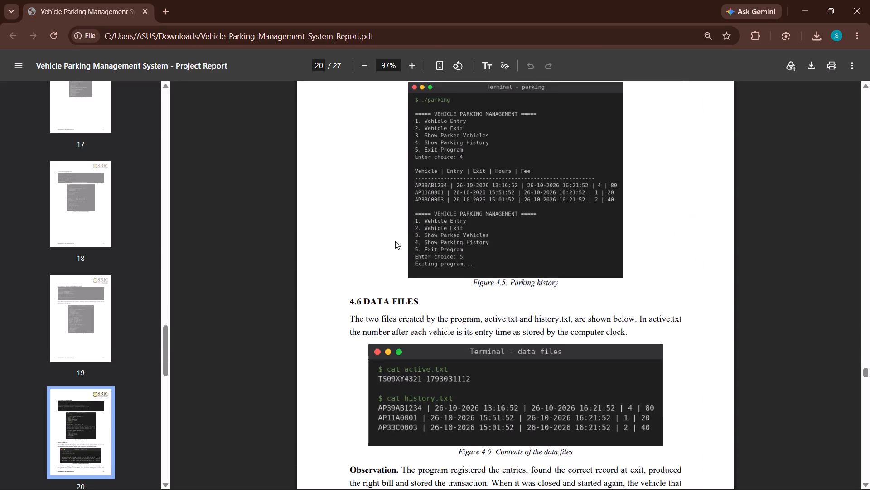
{"action": "scroll", "coordinate": [395, 241], "scroll_direction": "down", "scroll_amount": 4}
{"action": "scroll", "coordinate": [382, 226], "scroll_direction": "up", "scroll_amount": 4}
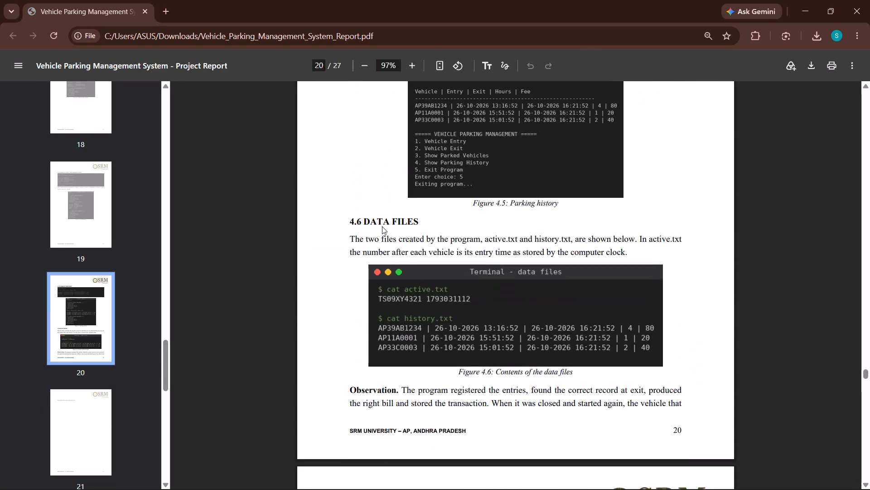
Compare the document's 4.6 Data Files figure and the text around it with the same section in the PDF report.
{"action": "key", "text": "alt+Tab"}
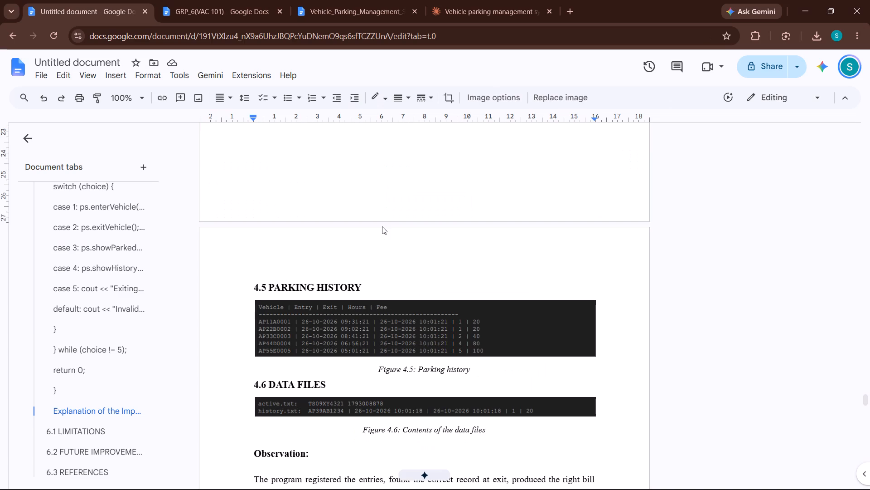
{"action": "scroll", "coordinate": [382, 226], "scroll_direction": "down", "scroll_amount": 3}
{"action": "left_click", "coordinate": [381, 235]}
{"action": "key", "text": "alt+Tab"}
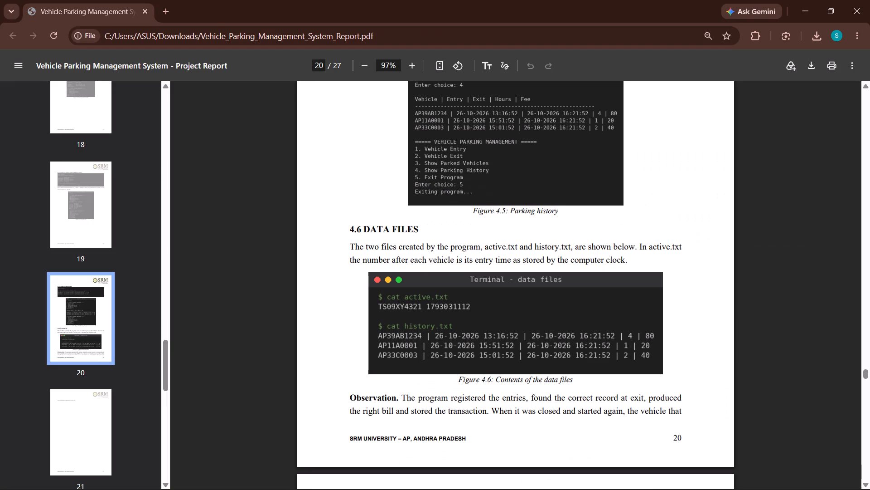
{"action": "key", "text": "alt+Tab"}
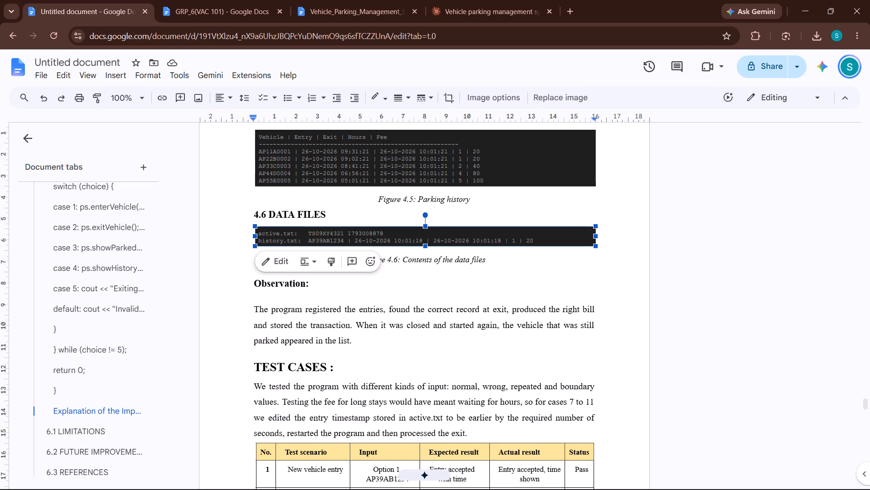
{"action": "key", "text": "alt+Tab"}
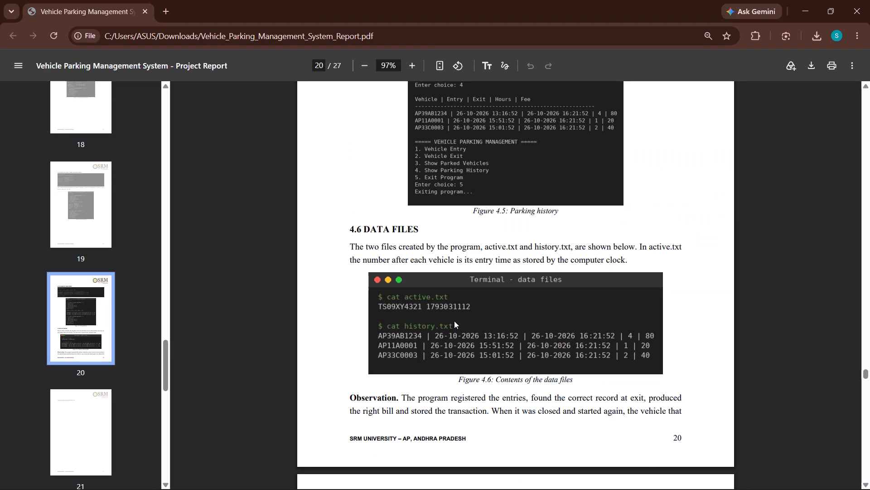
{"action": "key", "text": "alt+Tab"}
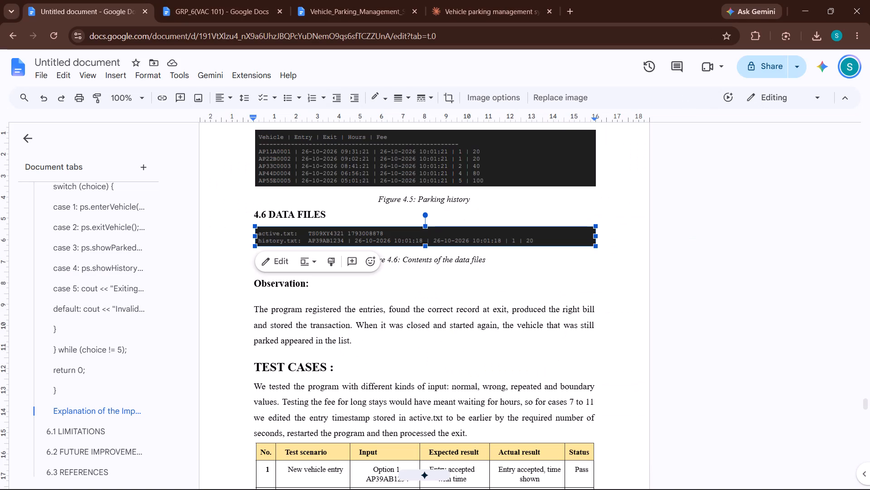
{"action": "key", "text": "alt+Tab"}
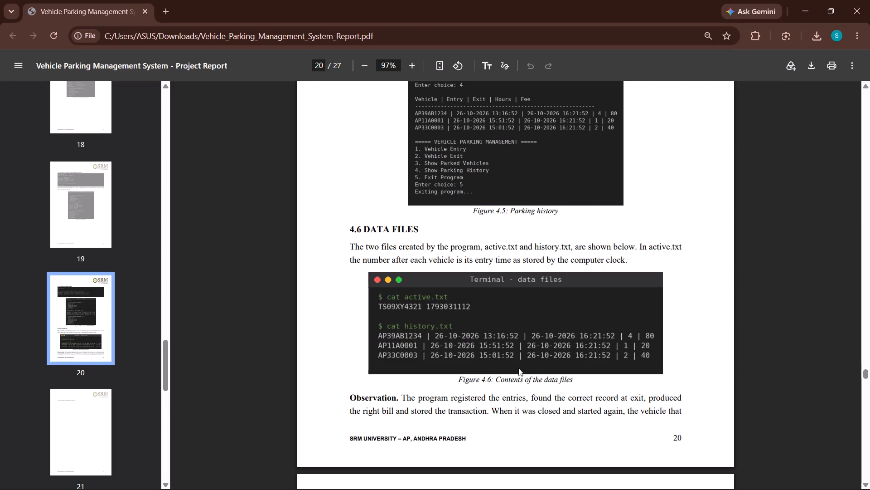
Look back through the document's code pages to the cover, and from there through to section 1.1 Aim of the Project.
{"action": "key", "text": "alt+Tab"}
{"action": "scroll", "coordinate": [467, 378], "scroll_direction": "up", "scroll_amount": 13}
{"action": "scroll", "coordinate": [466, 378], "scroll_direction": "up", "scroll_amount": 12}
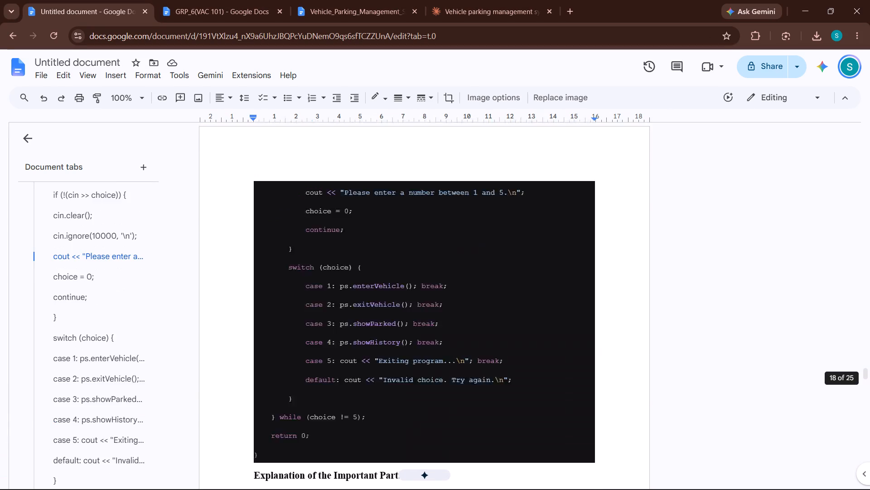
{"action": "scroll", "coordinate": [466, 379], "scroll_direction": "up", "scroll_amount": 15}
{"action": "scroll", "coordinate": [468, 378], "scroll_direction": "up", "scroll_amount": 17}
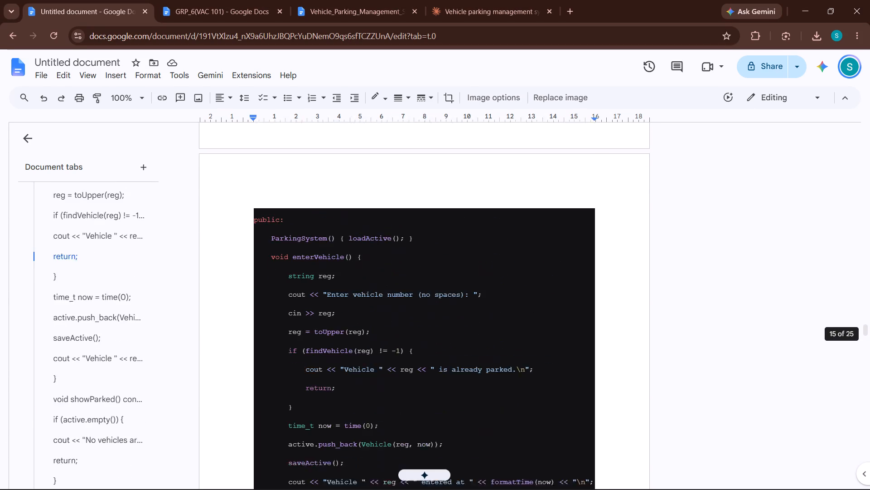
{"action": "scroll", "coordinate": [467, 382], "scroll_direction": "up", "scroll_amount": 15}
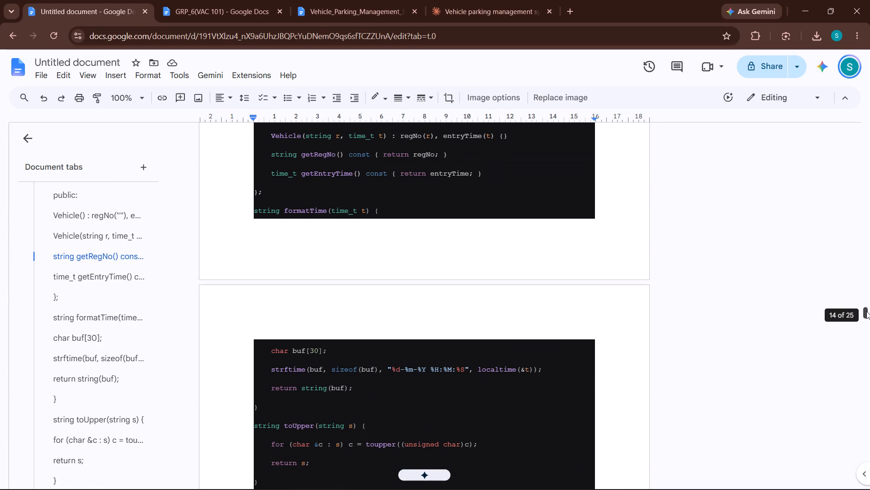
{"action": "left_click_drag", "start_coordinate": [866, 312], "coordinate": [852, 130]}
{"action": "left_click_drag", "start_coordinate": [863, 132], "coordinate": [865, 137]}
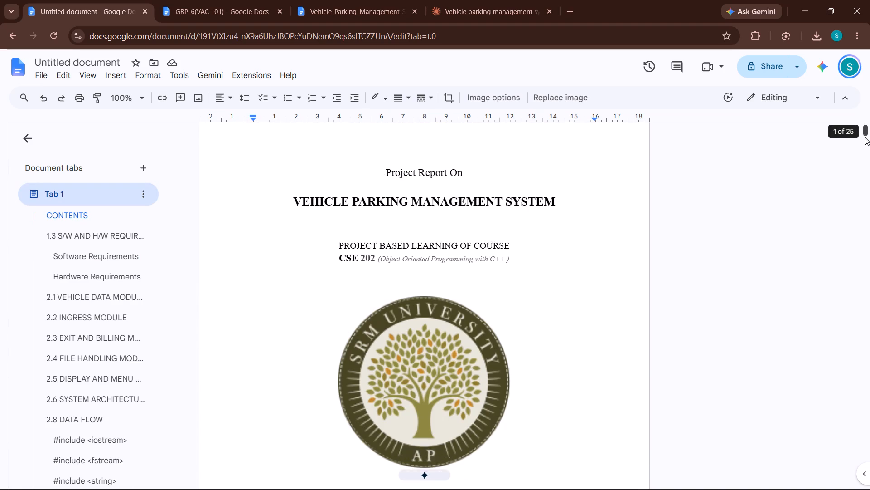
{"action": "left_click_drag", "start_coordinate": [865, 137], "coordinate": [869, 187]}
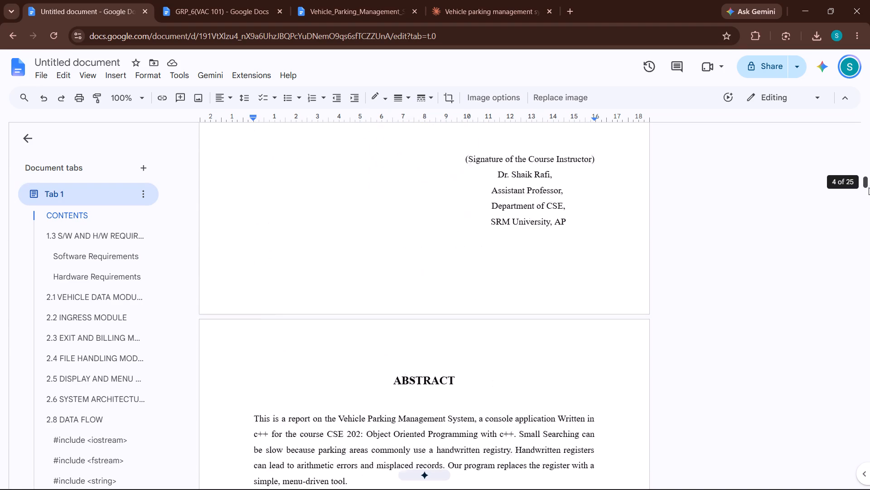
{"action": "left_click_drag", "start_coordinate": [869, 187], "coordinate": [869, 226]}
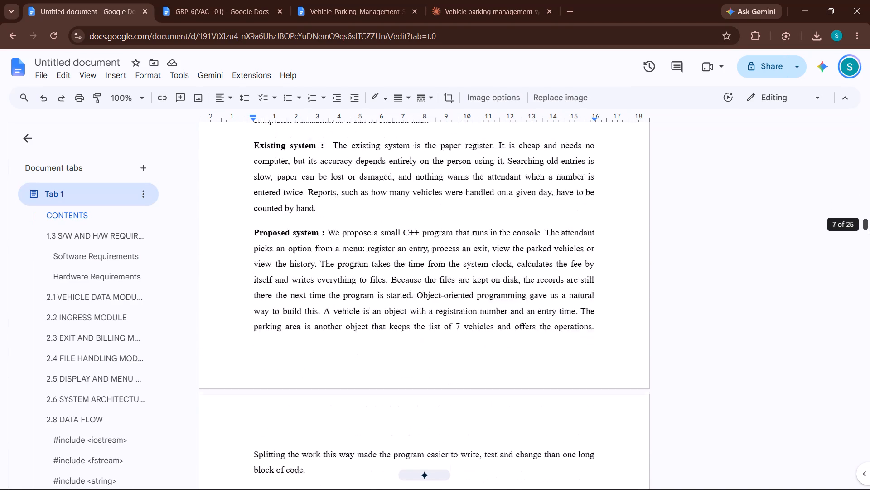
{"action": "left_click_drag", "start_coordinate": [869, 226], "coordinate": [869, 235]}
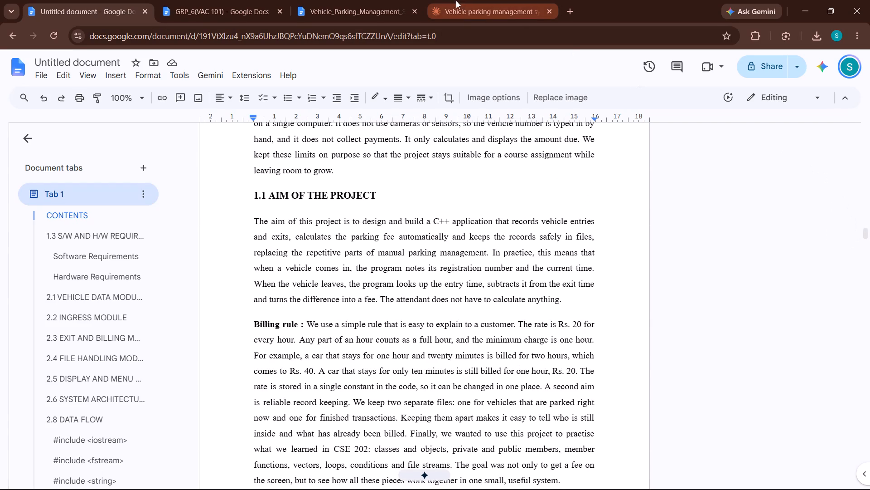
Switch to the CSE 202.pdf template and review its requirements for each chapter, from the abstract to the last page.
{"action": "key", "text": "alt+Tab"}
{"action": "key", "text": "alt+Tab"}
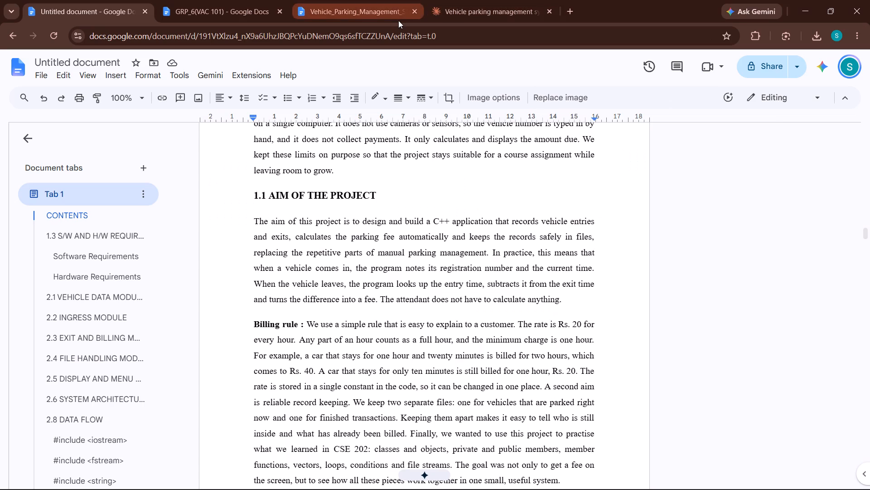
{"action": "key", "text": "alt+Tab"}
{"action": "key", "text": "alt+Tab"}
{"action": "key", "text": "alt+Tab"}
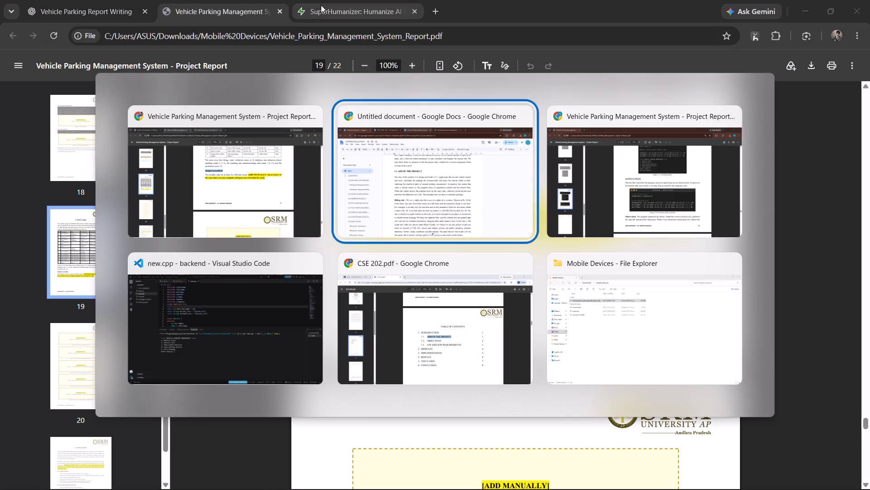
{"action": "key", "text": "alt+Tab"}
{"action": "key", "text": "alt+Tab"}
{"action": "key", "text": "alt+Tab"}
{"action": "scroll", "coordinate": [363, 119], "scroll_direction": "up", "scroll_amount": 8}
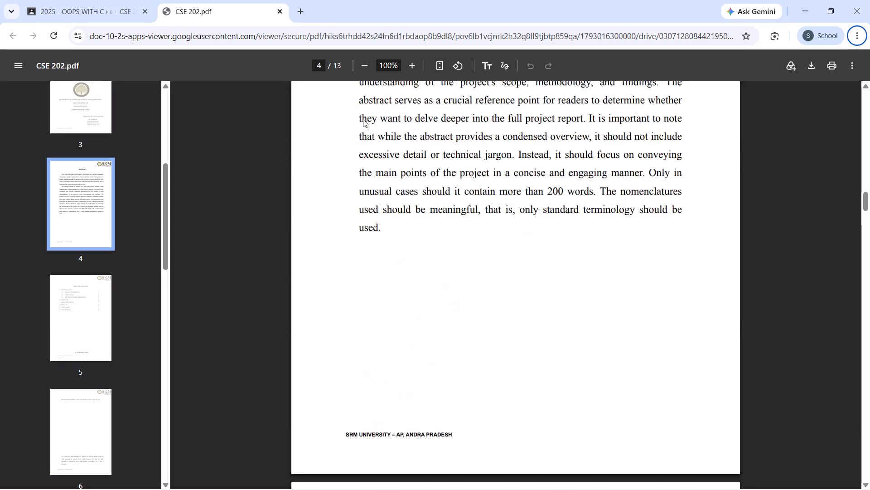
{"action": "scroll", "coordinate": [363, 119], "scroll_direction": "up", "scroll_amount": 4}
{"action": "scroll", "coordinate": [365, 122], "scroll_direction": "down", "scroll_amount": 20}
{"action": "scroll", "coordinate": [365, 122], "scroll_direction": "down", "scroll_amount": 11}
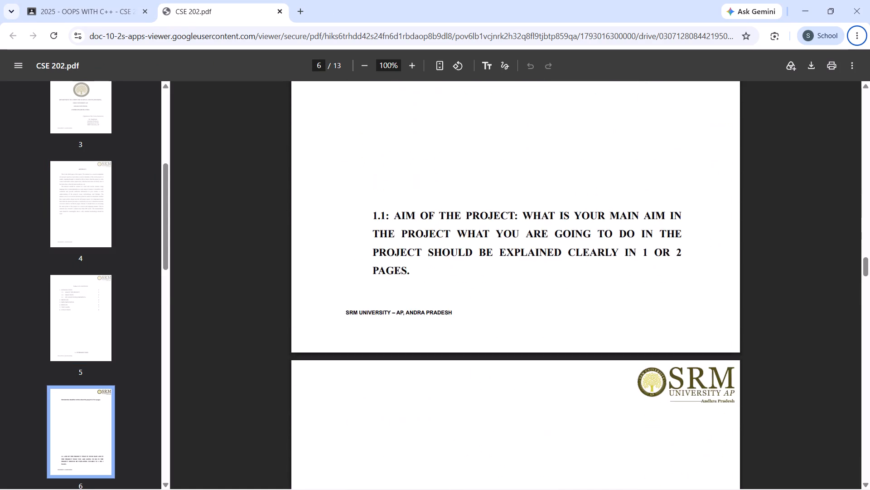
{"action": "scroll", "coordinate": [396, 159], "scroll_direction": "down", "scroll_amount": 15}
{"action": "scroll", "coordinate": [396, 159], "scroll_direction": "down", "scroll_amount": 15}
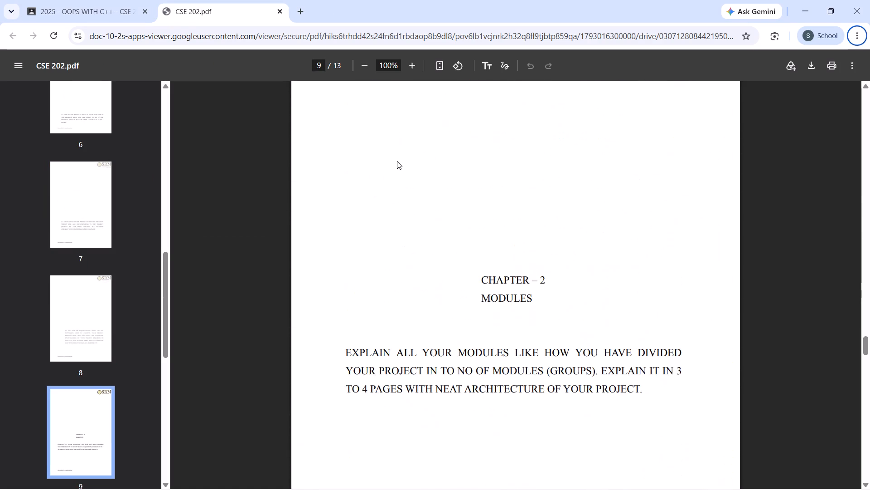
{"action": "scroll", "coordinate": [397, 161], "scroll_direction": "down", "scroll_amount": 5}
{"action": "scroll", "coordinate": [397, 161], "scroll_direction": "up", "scroll_amount": 4}
{"action": "scroll", "coordinate": [397, 161], "scroll_direction": "down", "scroll_amount": 19}
{"action": "scroll", "coordinate": [395, 163], "scroll_direction": "down", "scroll_amount": 2}
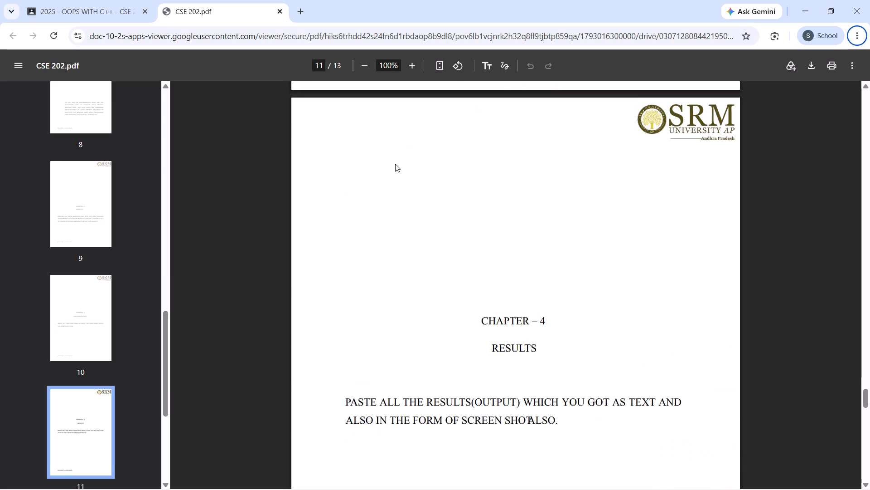
{"action": "scroll", "coordinate": [395, 164], "scroll_direction": "down", "scroll_amount": 17}
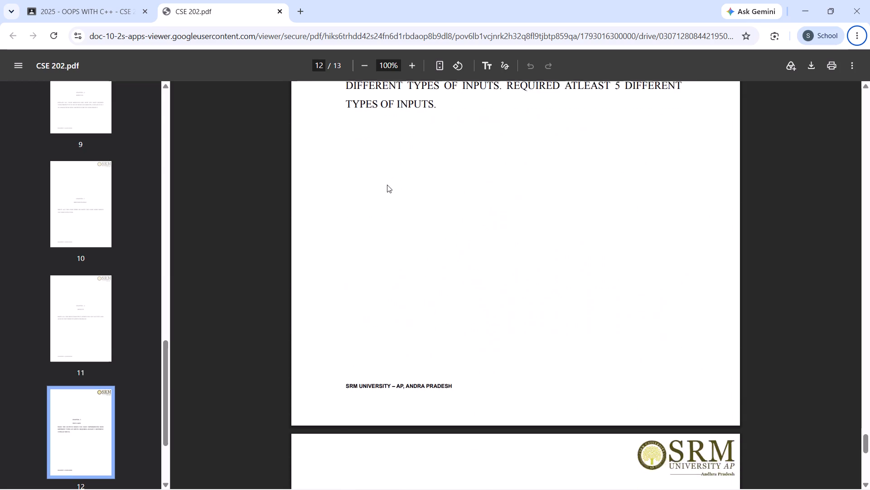
{"action": "scroll", "coordinate": [387, 185], "scroll_direction": "down", "scroll_amount": 13}
Return to the untitled document and review it from the contents page to the hardware requirements and Modules section.
{"action": "key", "text": "alt+Tab"}
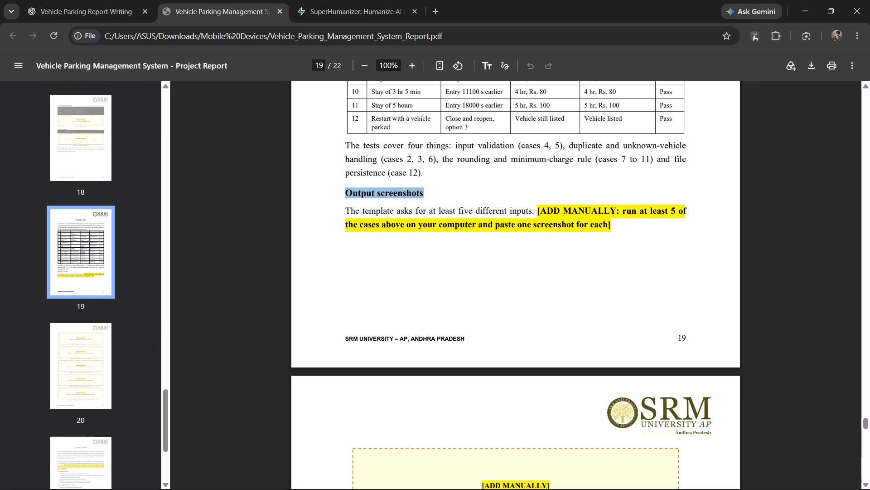
{"action": "scroll", "coordinate": [387, 185], "scroll_direction": "up", "scroll_amount": 2}
{"action": "key", "text": "alt+Tab"}
{"action": "key", "text": "alt+Tab"}
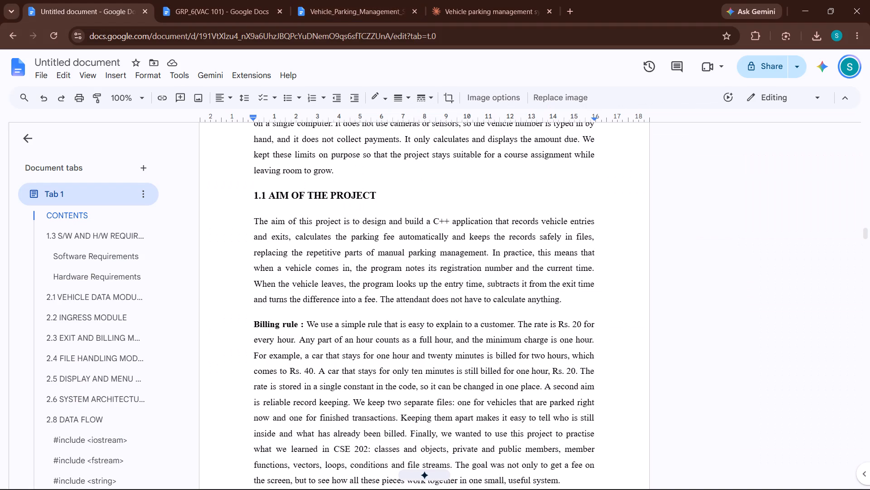
{"action": "scroll", "coordinate": [387, 185], "scroll_direction": "up", "scroll_amount": 17}
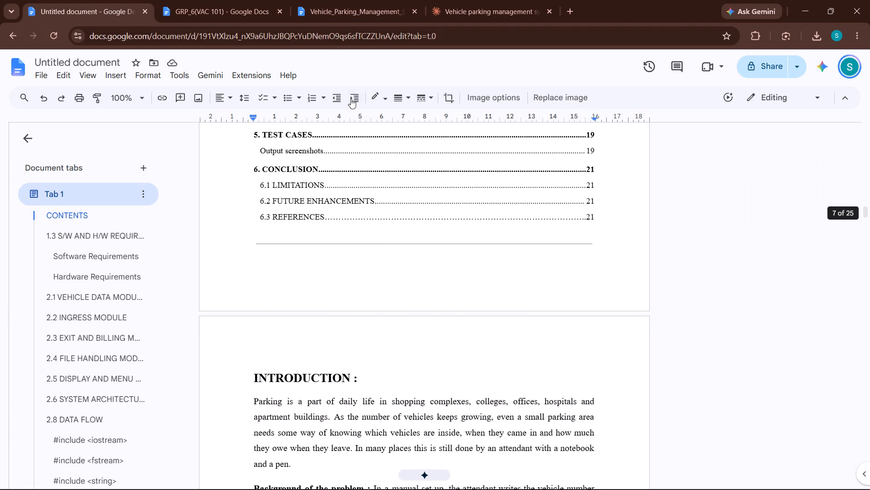
{"action": "scroll", "coordinate": [343, 211], "scroll_direction": "up", "scroll_amount": 3}
{"action": "scroll", "coordinate": [343, 211], "scroll_direction": "down", "scroll_amount": 17}
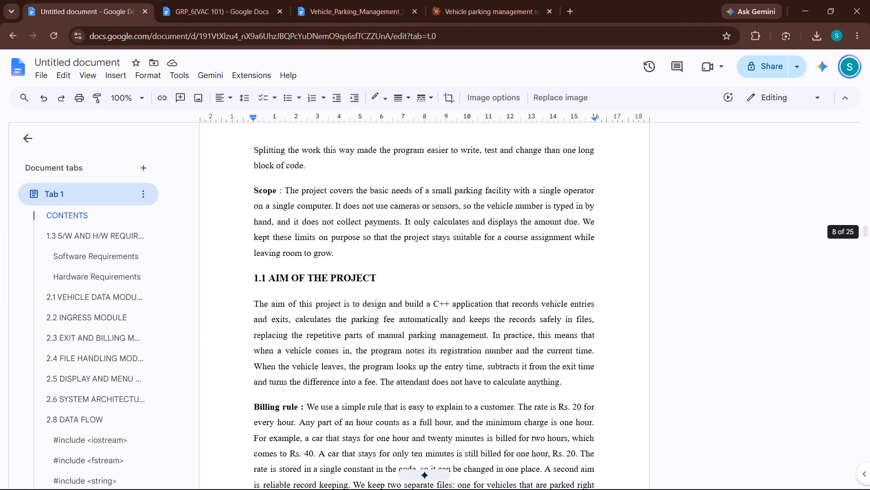
{"action": "scroll", "coordinate": [341, 207], "scroll_direction": "down", "scroll_amount": 19}
{"action": "scroll", "coordinate": [338, 206], "scroll_direction": "up", "scroll_amount": 1}
{"action": "scroll", "coordinate": [338, 206], "scroll_direction": "down", "scroll_amount": 6}
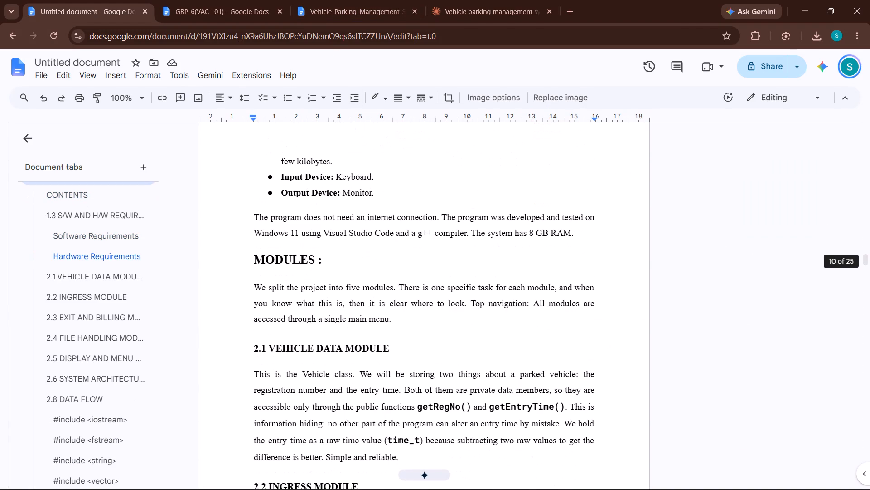
{"action": "left_click", "coordinate": [323, 239]}
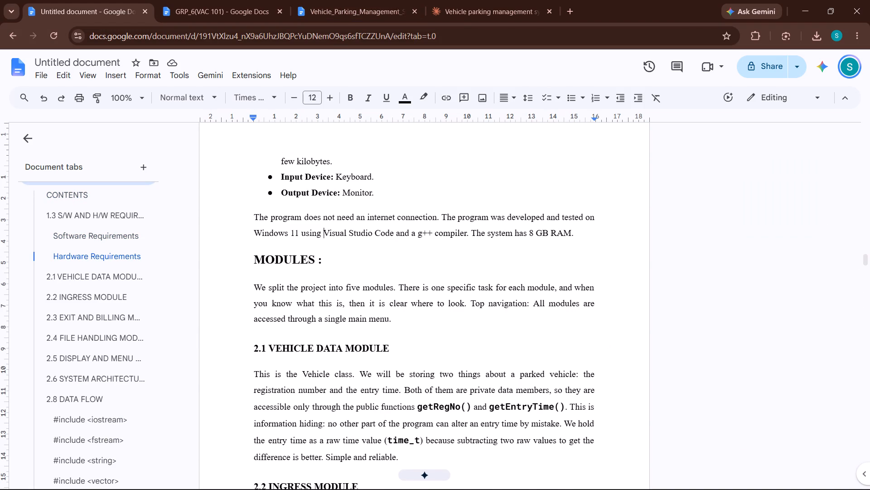
{"action": "left_click", "coordinate": [579, 231]}
Look back from the Modules heading through the objectives and aim to the Introduction, and reread the Introduction up to section 1.1.
{"action": "scroll", "coordinate": [565, 235], "scroll_direction": "up", "scroll_amount": 2}
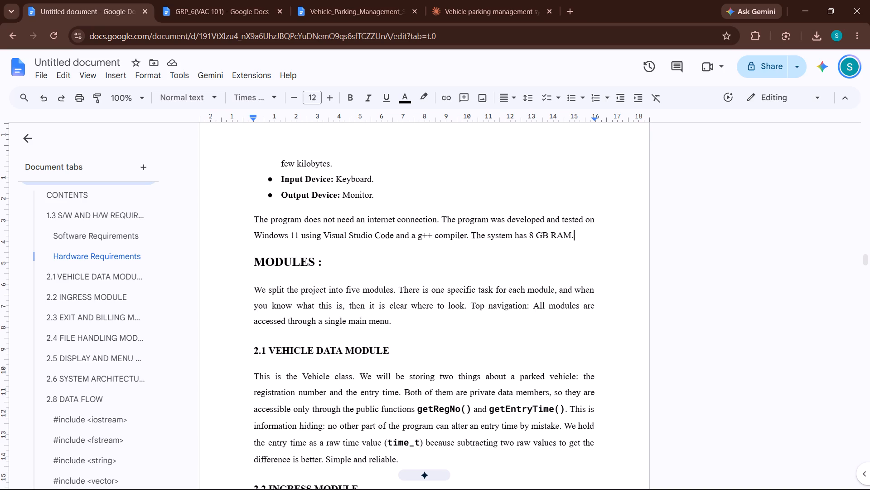
{"action": "scroll", "coordinate": [563, 235], "scroll_direction": "up", "scroll_amount": 3}
{"action": "scroll", "coordinate": [521, 236], "scroll_direction": "up", "scroll_amount": 4}
{"action": "scroll", "coordinate": [474, 246], "scroll_direction": "up", "scroll_amount": 5}
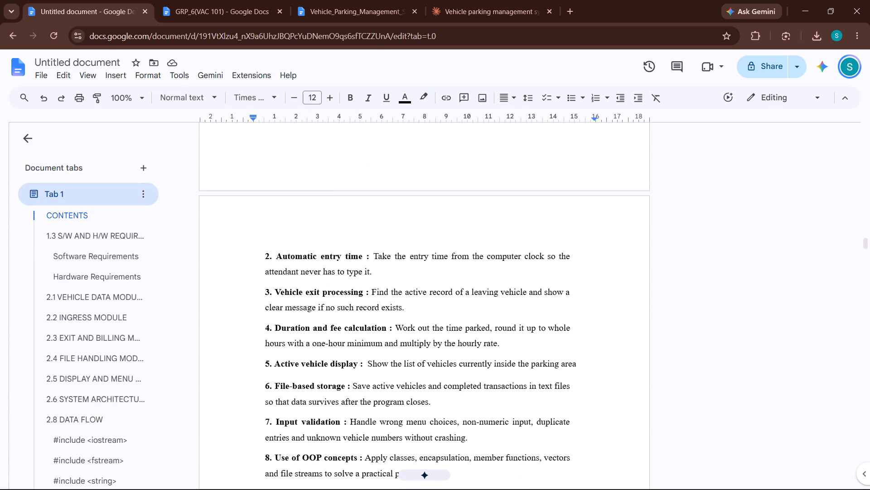
{"action": "scroll", "coordinate": [449, 249], "scroll_direction": "up", "scroll_amount": 9}
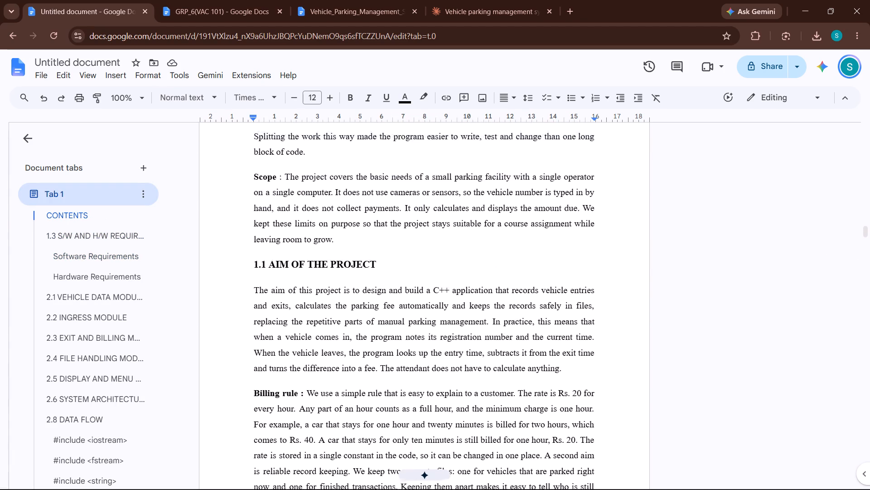
{"action": "scroll", "coordinate": [445, 249], "scroll_direction": "down", "scroll_amount": 3}
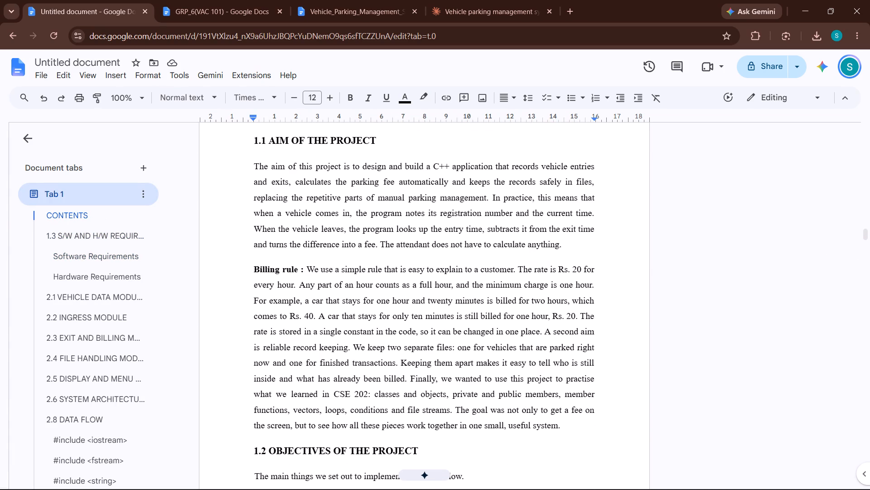
{"action": "scroll", "coordinate": [275, 307], "scroll_direction": "up", "scroll_amount": 6}
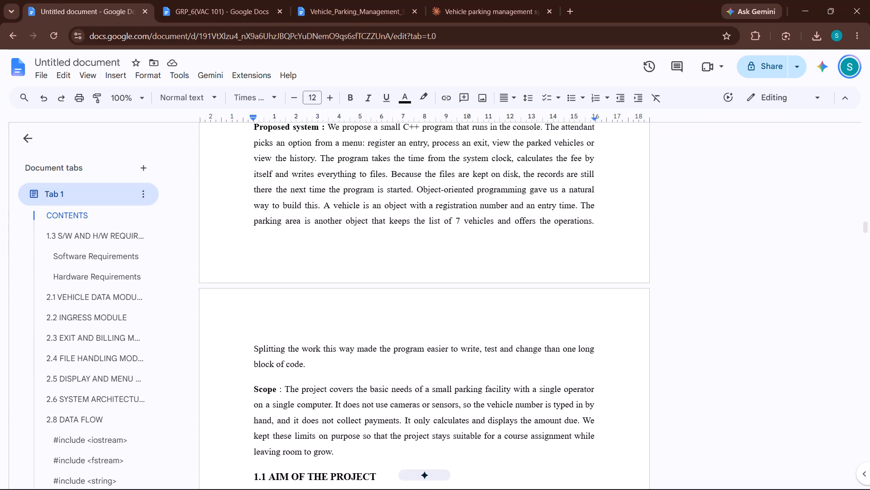
{"action": "scroll", "coordinate": [275, 307], "scroll_direction": "down", "scroll_amount": 1}
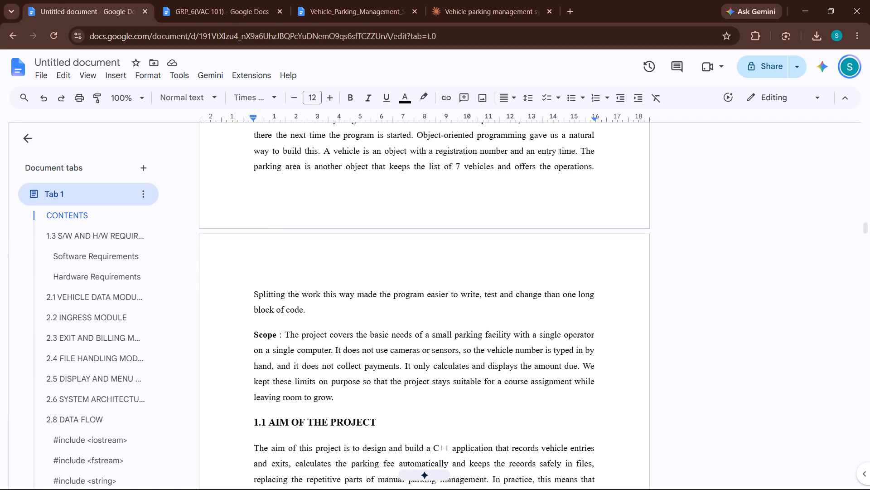
{"action": "left_click", "coordinate": [388, 432]}
{"action": "scroll", "coordinate": [324, 366], "scroll_direction": "up", "scroll_amount": 4}
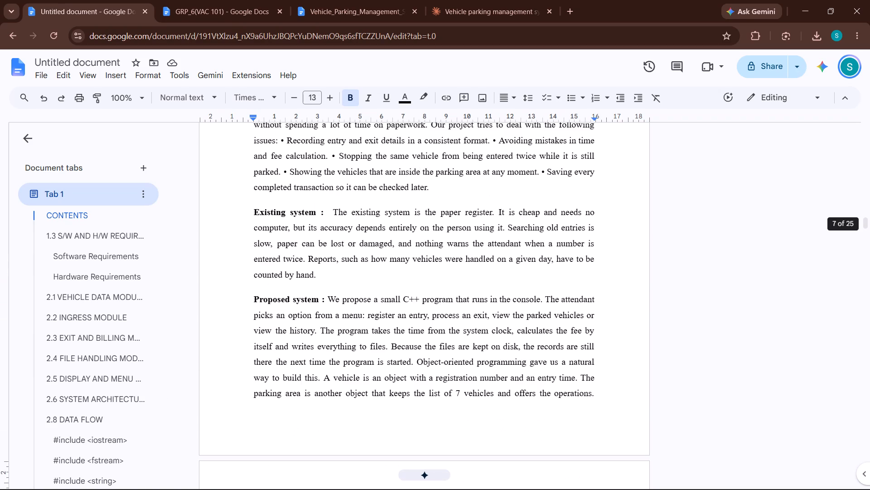
{"action": "scroll", "coordinate": [324, 366], "scroll_direction": "up", "scroll_amount": 6}
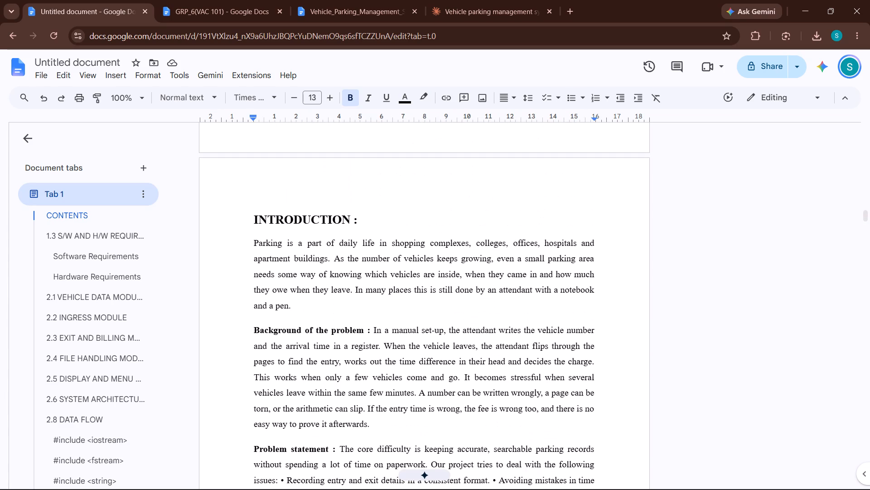
{"action": "scroll", "coordinate": [305, 292], "scroll_direction": "down", "scroll_amount": 15}
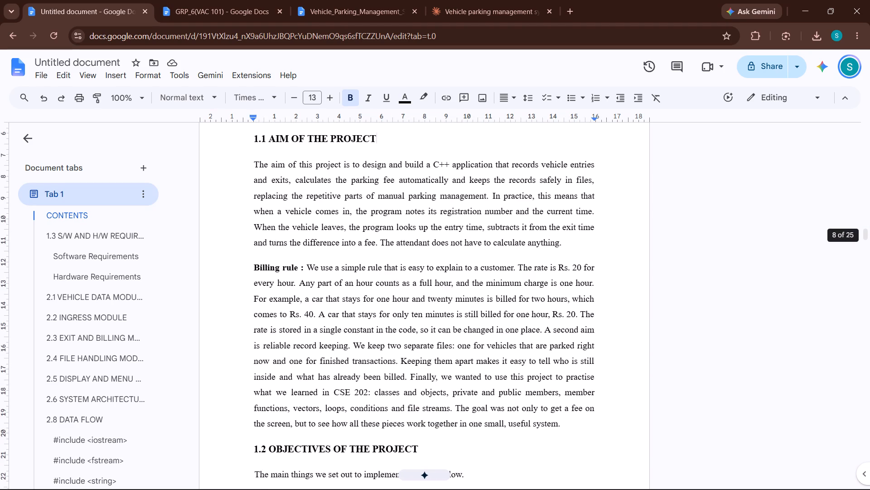
{"action": "scroll", "coordinate": [307, 301], "scroll_direction": "up", "scroll_amount": 1}
{"action": "scroll", "coordinate": [307, 301], "scroll_direction": "down", "scroll_amount": 1}
{"action": "scroll", "coordinate": [307, 301], "scroll_direction": "up", "scroll_amount": 9}
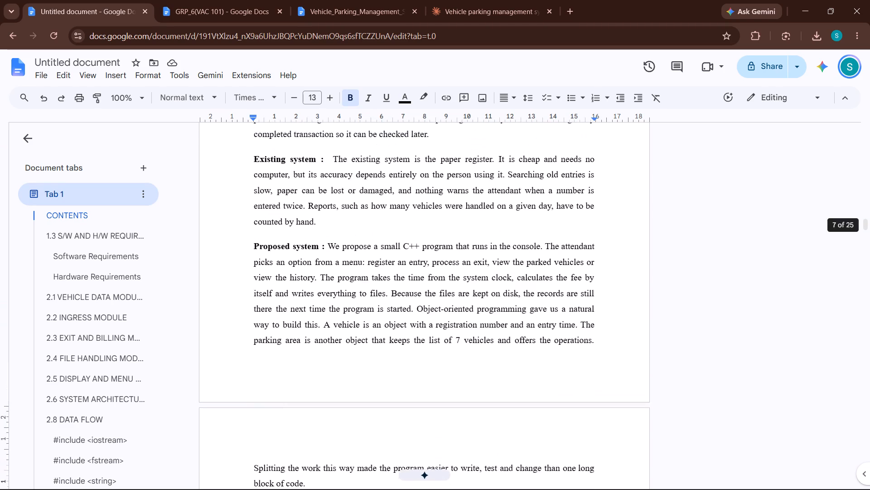
{"action": "scroll", "coordinate": [307, 301], "scroll_direction": "up", "scroll_amount": 5}
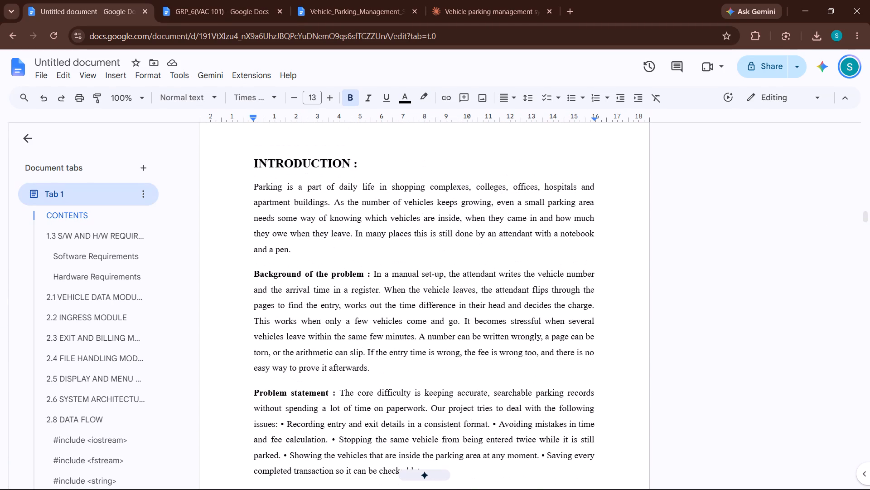
{"action": "scroll", "coordinate": [234, 294], "scroll_direction": "down", "scroll_amount": 3}
{"action": "left_click", "coordinate": [269, 290]}
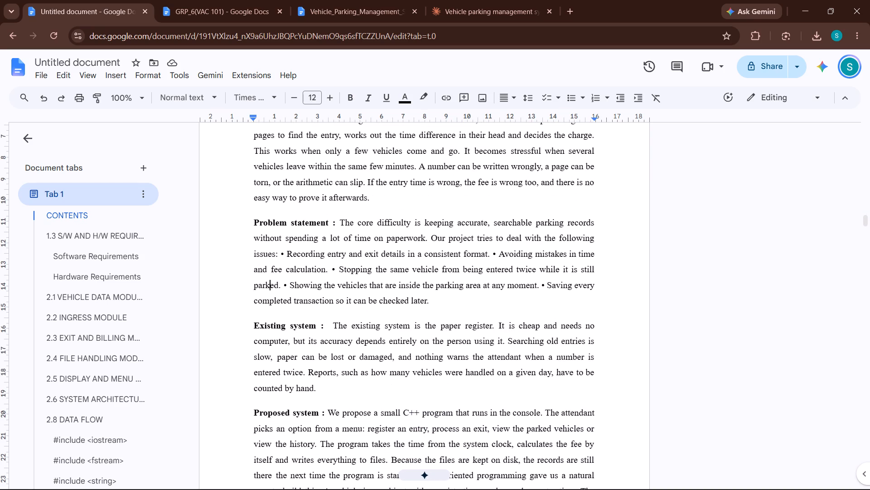
Review the document from the Problem statement through the aim and objectives to the software and hardware requirements in section 1.3.
{"action": "scroll", "coordinate": [425, 301], "scroll_direction": "down", "scroll_amount": 20}
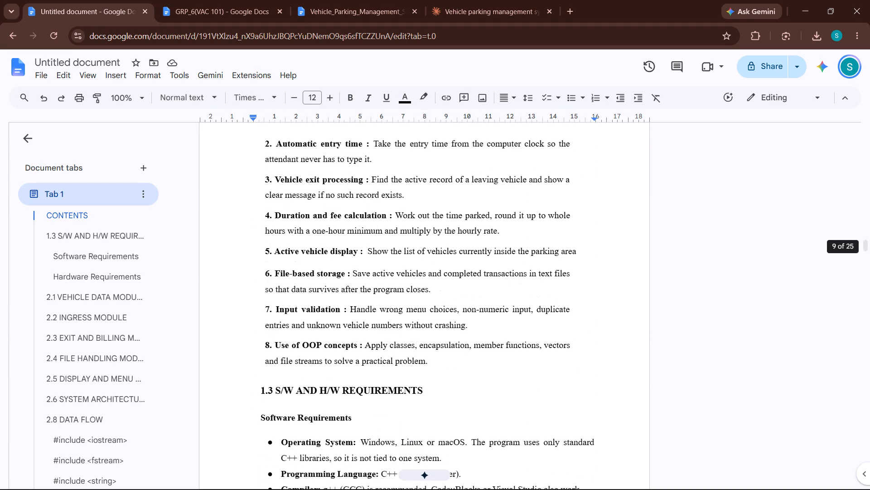
{"action": "scroll", "coordinate": [420, 299], "scroll_direction": "up", "scroll_amount": 5}
{"action": "scroll", "coordinate": [420, 299], "scroll_direction": "down", "scroll_amount": 10}
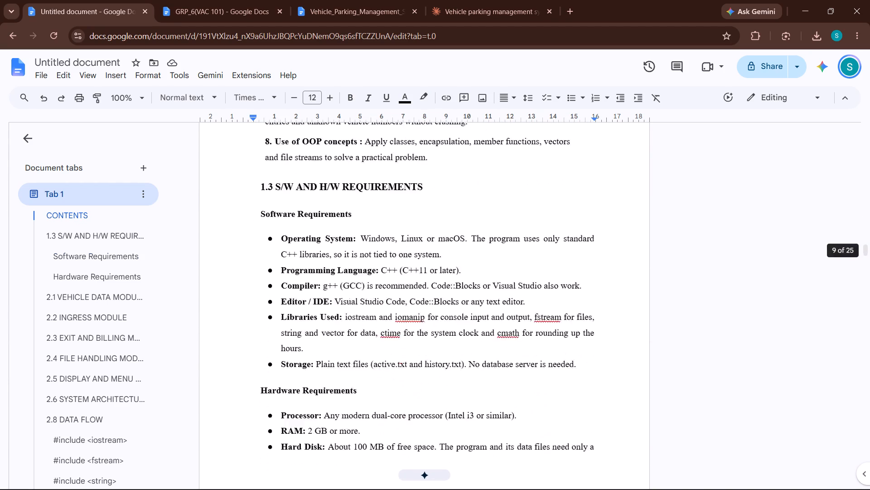
{"action": "scroll", "coordinate": [419, 299], "scroll_direction": "down", "scroll_amount": 4}
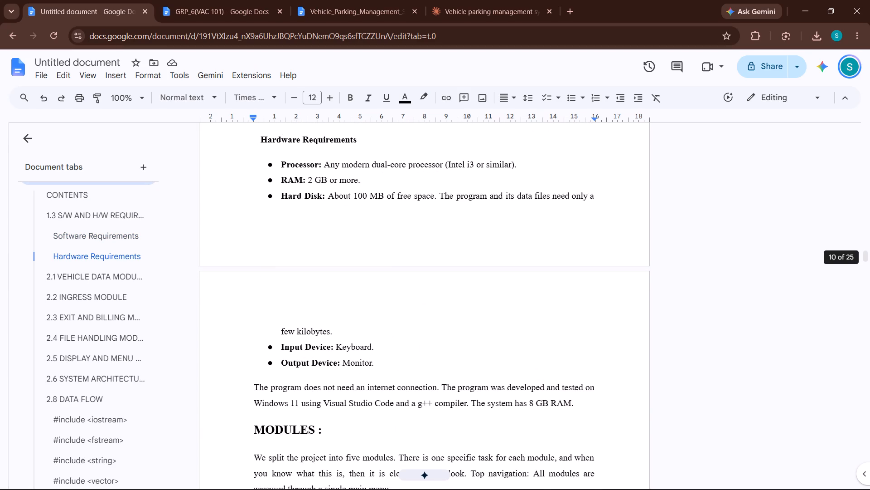
{"action": "scroll", "coordinate": [419, 299], "scroll_direction": "up", "scroll_amount": 6}
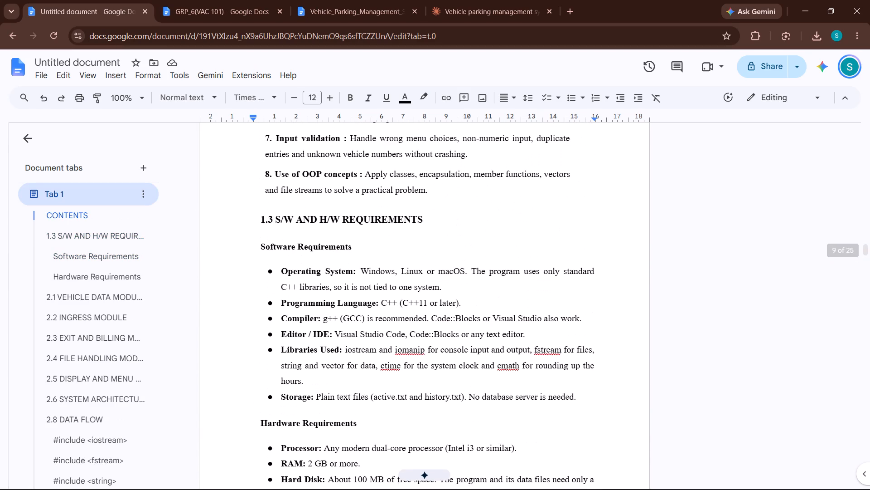
{"action": "scroll", "coordinate": [419, 299], "scroll_direction": "down", "scroll_amount": 2}
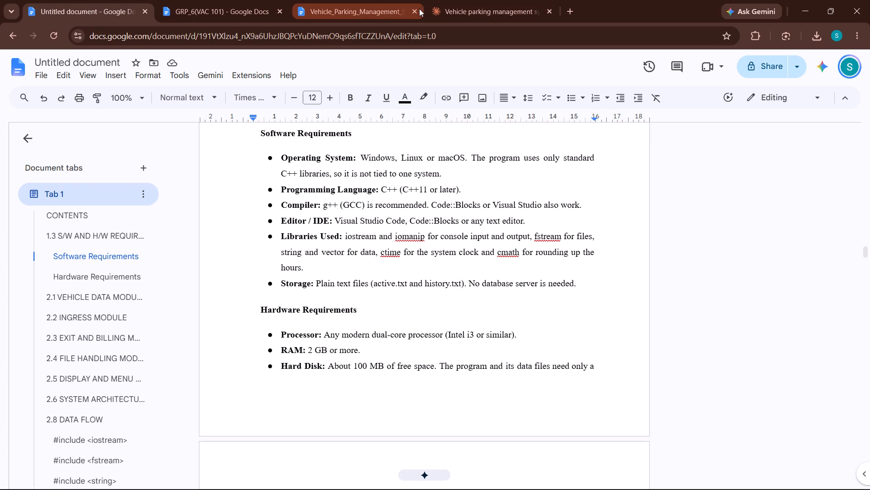
{"action": "key", "text": "alt+Tab"}
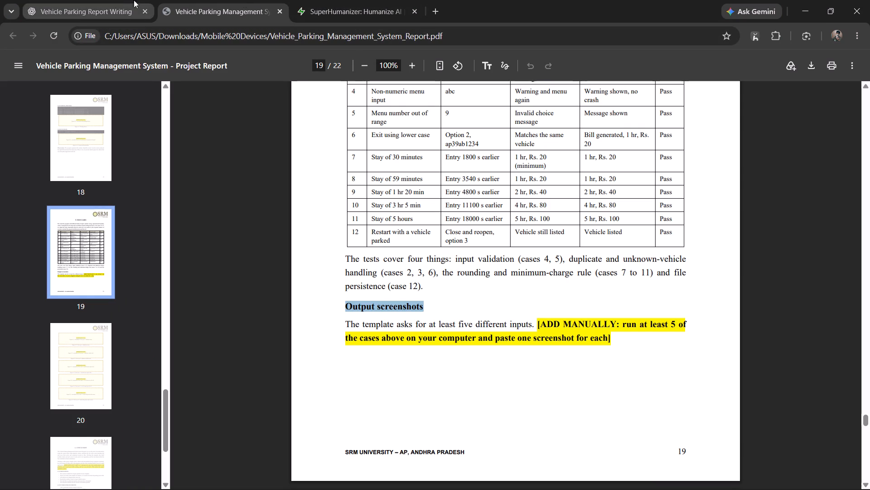
{"action": "key", "text": "alt+Tab"}
{"action": "key", "text": "alt+Tab"}
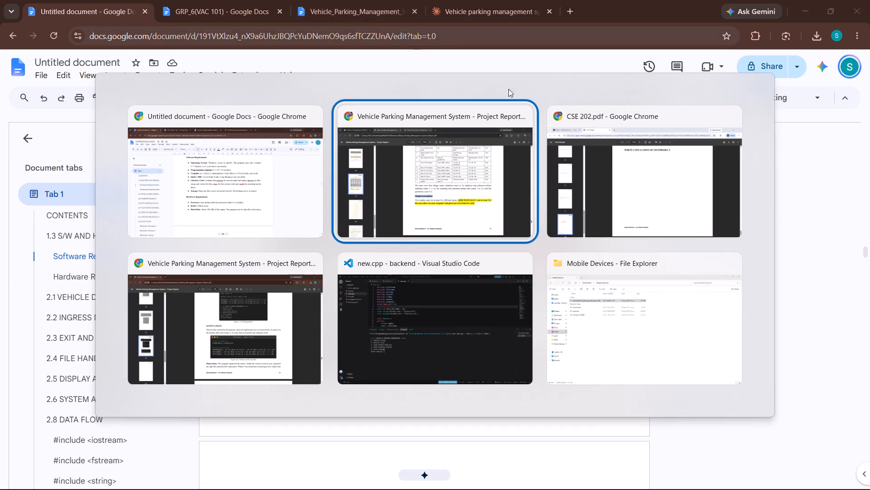
{"action": "key", "text": "alt+Tab"}
{"action": "scroll", "coordinate": [495, 213], "scroll_direction": "up", "scroll_amount": 14}
{"action": "scroll", "coordinate": [493, 214], "scroll_direction": "down", "scroll_amount": 2}
{"action": "scroll", "coordinate": [493, 214], "scroll_direction": "up", "scroll_amount": 3}
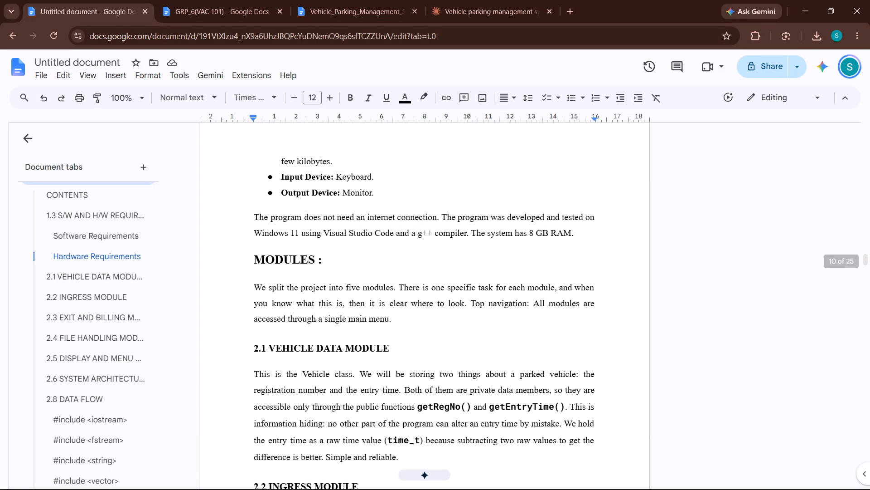
{"action": "scroll", "coordinate": [426, 224], "scroll_direction": "up", "scroll_amount": 4}
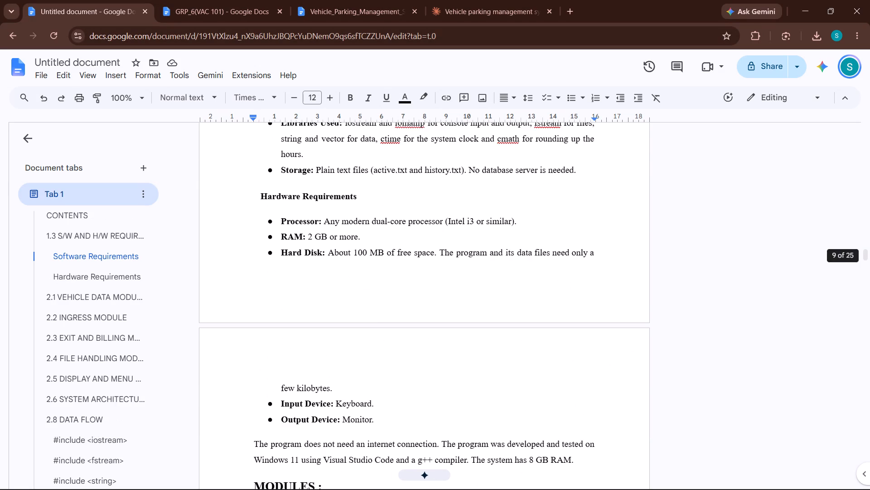
{"action": "scroll", "coordinate": [426, 224], "scroll_direction": "up", "scroll_amount": 4}
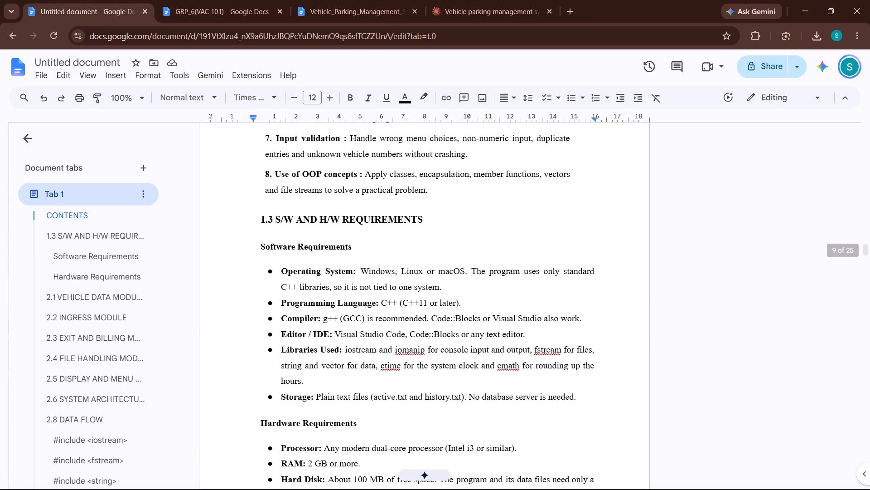
{"action": "scroll", "coordinate": [426, 224], "scroll_direction": "up", "scroll_amount": 7}
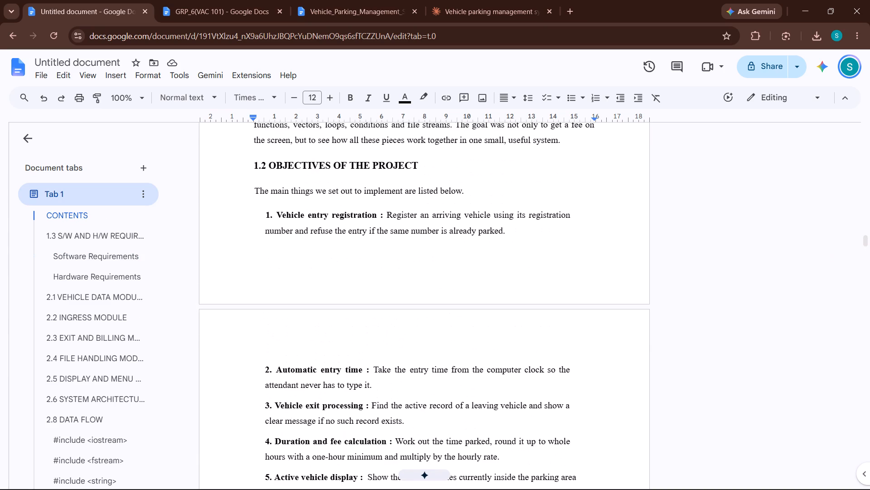
{"action": "scroll", "coordinate": [426, 224], "scroll_direction": "up", "scroll_amount": 6}
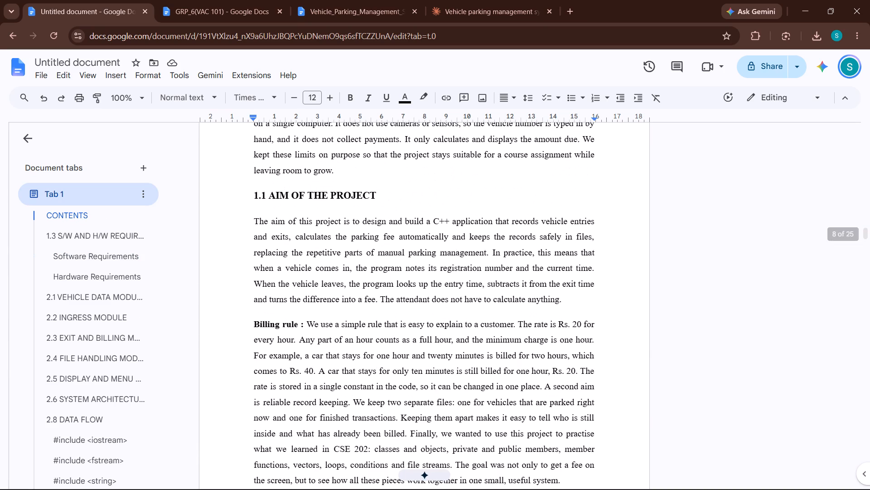
Review the Modules chapter from the objectives through 2.8 Data Flow, and look back to the start of the Modules section.
{"action": "scroll", "coordinate": [422, 226], "scroll_direction": "down", "scroll_amount": 3}
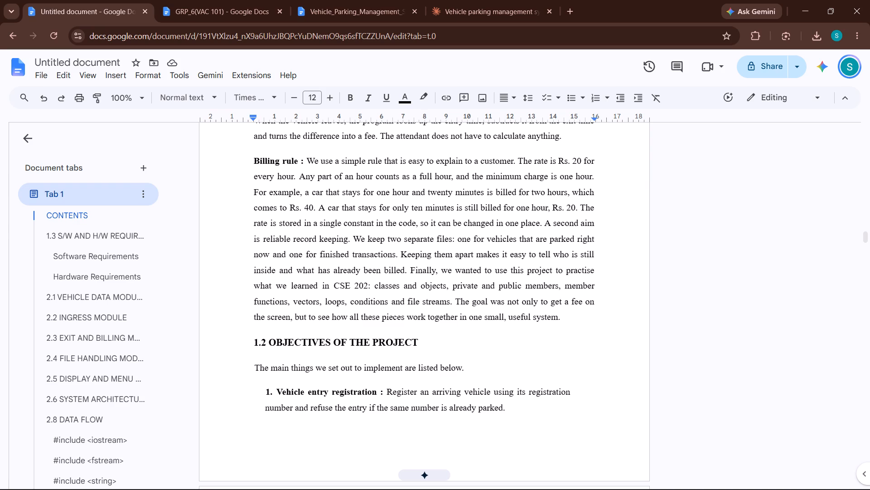
{"action": "scroll", "coordinate": [534, 294], "scroll_direction": "down", "scroll_amount": 19}
{"action": "scroll", "coordinate": [532, 289], "scroll_direction": "down", "scroll_amount": 6}
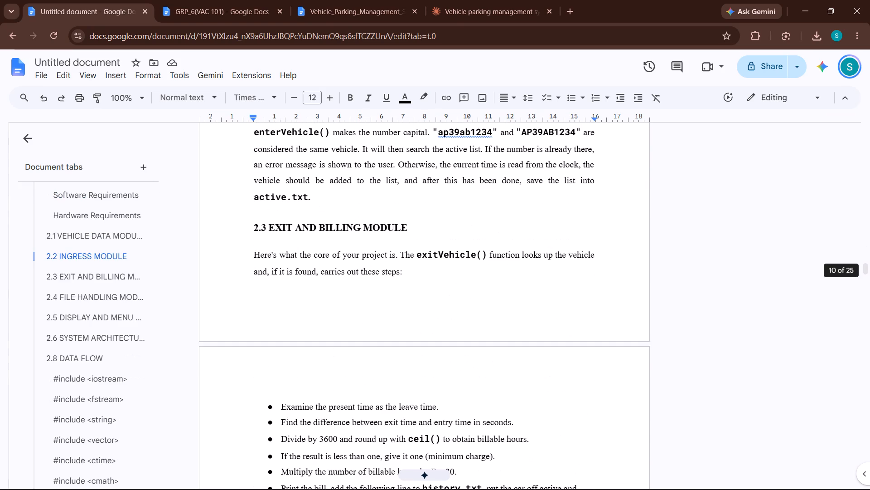
{"action": "scroll", "coordinate": [532, 289], "scroll_direction": "up", "scroll_amount": 2}
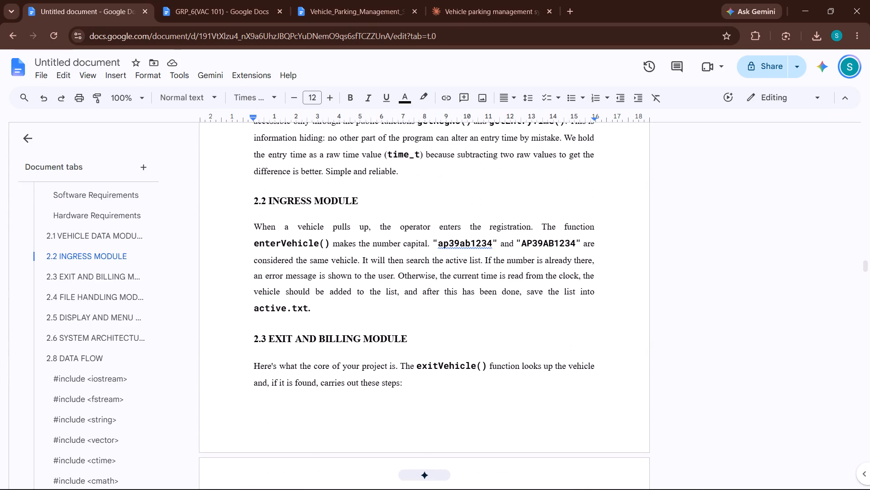
{"action": "scroll", "coordinate": [527, 289], "scroll_direction": "down", "scroll_amount": 6}
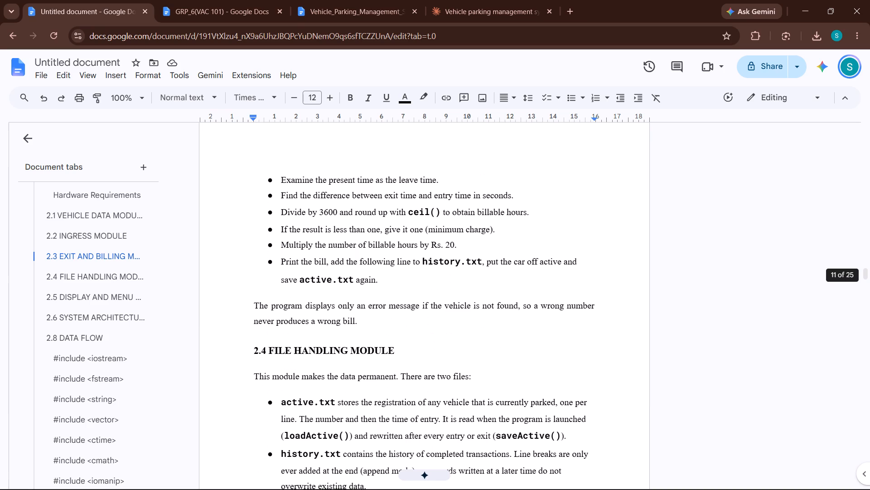
{"action": "scroll", "coordinate": [527, 290], "scroll_direction": "down", "scroll_amount": 15}
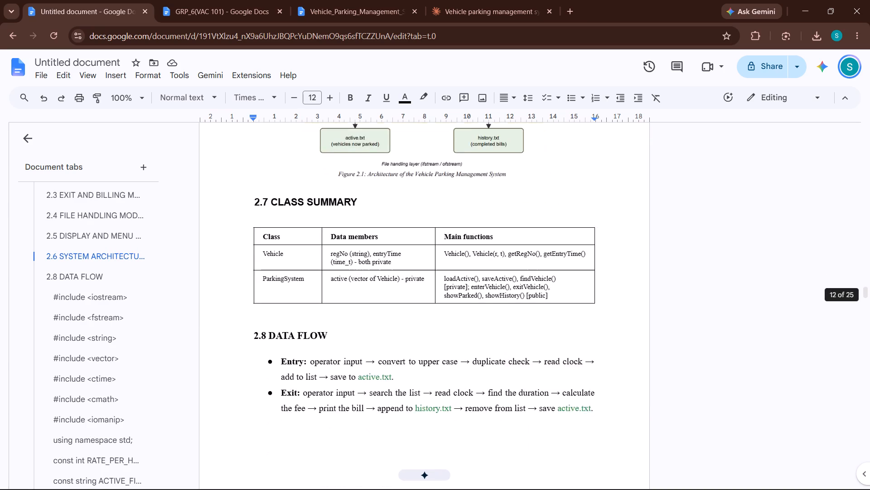
{"action": "scroll", "coordinate": [527, 292], "scroll_direction": "down", "scroll_amount": 6}
{"action": "scroll", "coordinate": [527, 292], "scroll_direction": "up", "scroll_amount": 7}
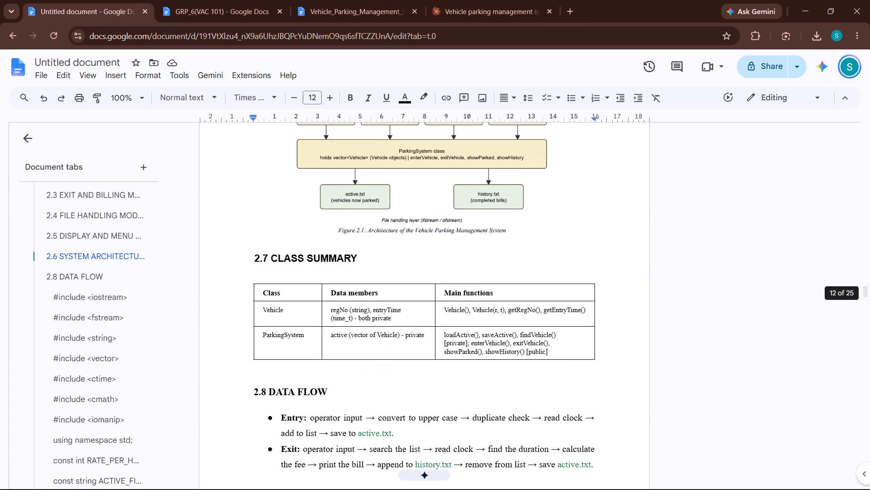
{"action": "scroll", "coordinate": [527, 291], "scroll_direction": "up", "scroll_amount": 19}
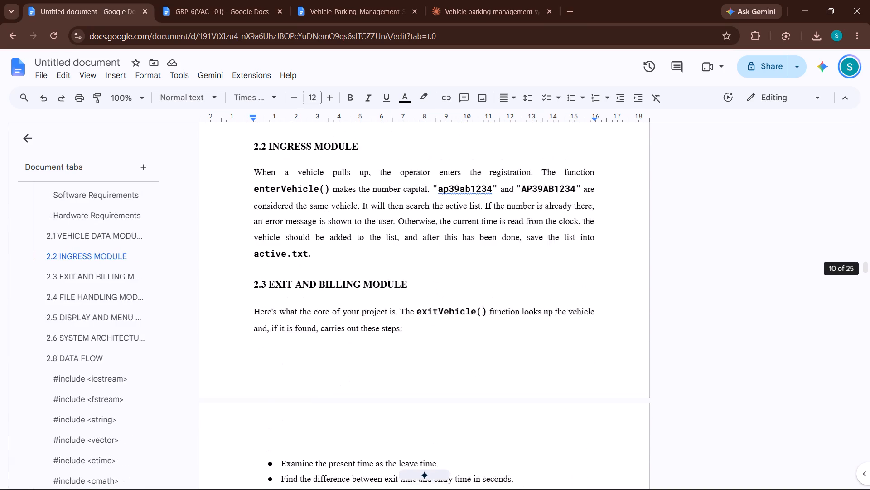
{"action": "scroll", "coordinate": [527, 291], "scroll_direction": "up", "scroll_amount": 10}
{"action": "scroll", "coordinate": [527, 291], "scroll_direction": "down", "scroll_amount": 3}
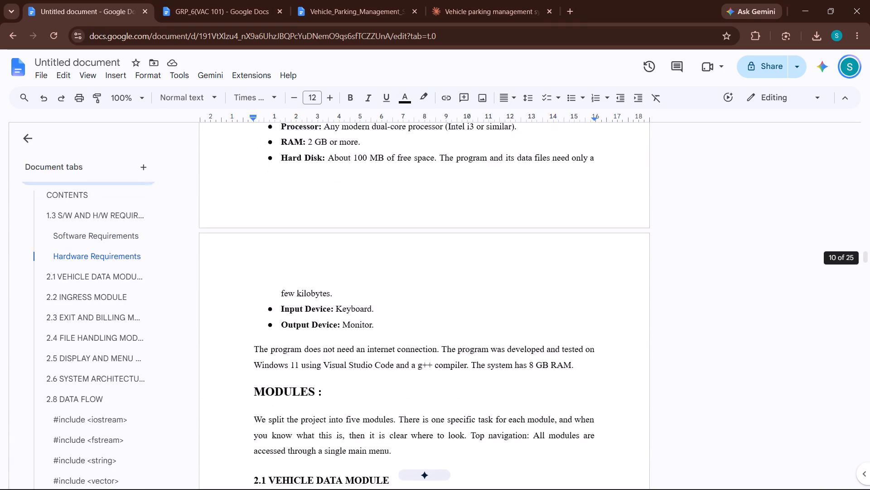
Copy the whole Billing rule paragraph from section 1.1 Aim of the Project in the untitled document.
{"action": "scroll", "coordinate": [527, 291], "scroll_direction": "down", "scroll_amount": 1}
{"action": "scroll", "coordinate": [527, 291], "scroll_direction": "up", "scroll_amount": 4}
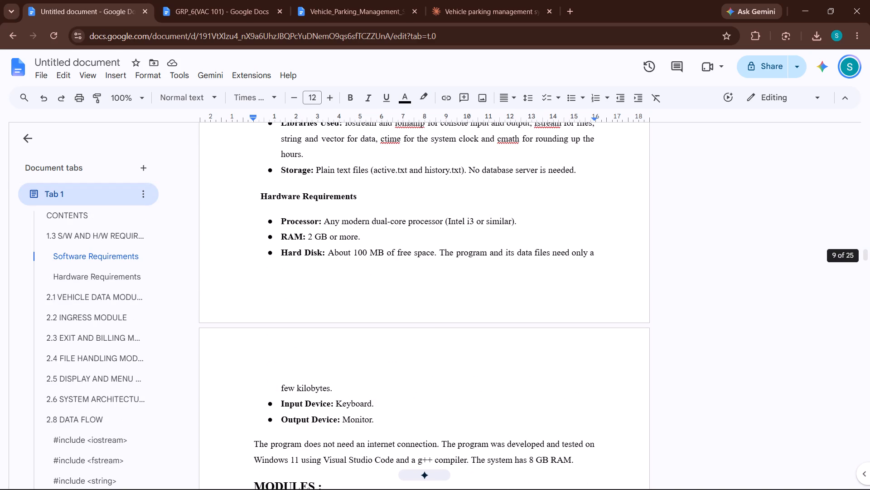
{"action": "scroll", "coordinate": [527, 291], "scroll_direction": "up", "scroll_amount": 11}
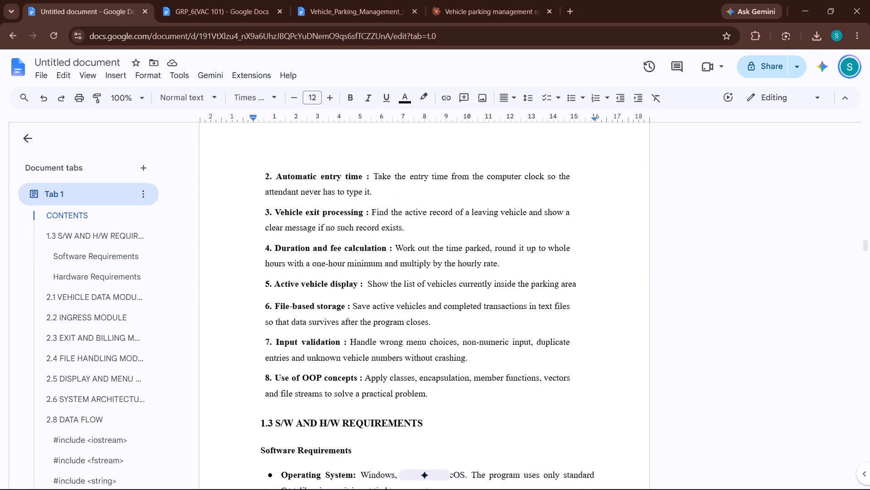
{"action": "scroll", "coordinate": [527, 291], "scroll_direction": "up", "scroll_amount": 5}
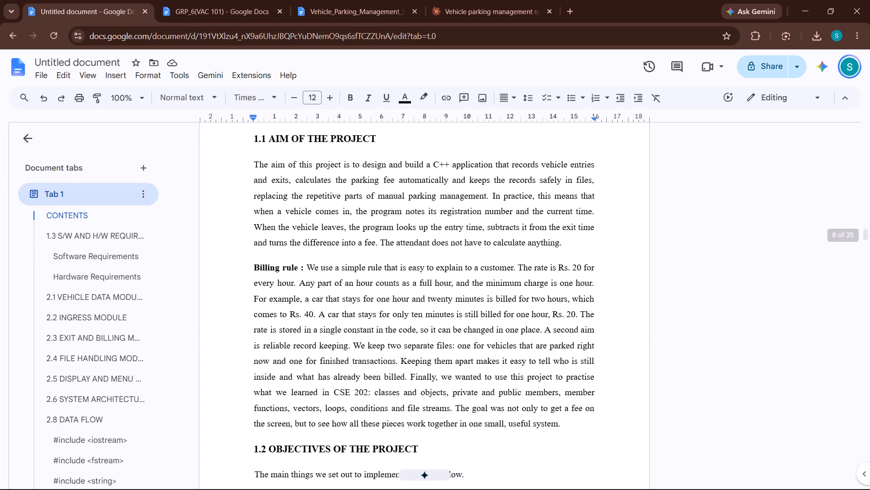
{"action": "left_click", "coordinate": [345, 335]}
{"action": "left_click", "coordinate": [318, 309]}
{"action": "left_click", "coordinate": [304, 291]}
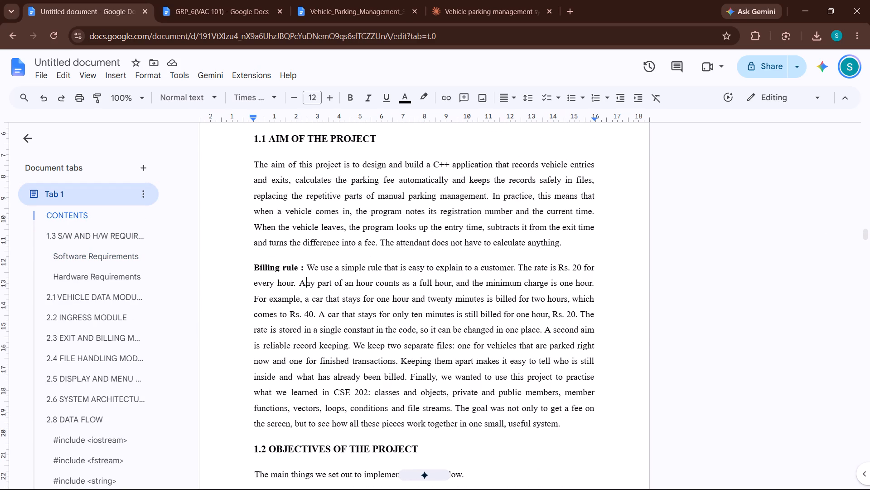
{"action": "left_click", "coordinate": [301, 266]}
{"action": "left_click_drag", "start_coordinate": [255, 265], "coordinate": [564, 424]}
{"action": "key", "text": "ctrl+c"}
{"action": "key", "text": "alt+Tab"}
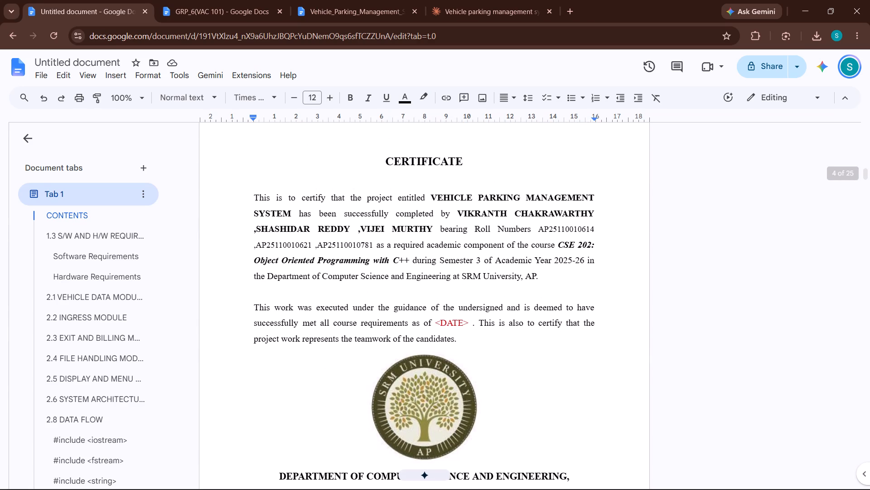
{"action": "scroll", "coordinate": [526, 288], "scroll_direction": "down", "scroll_amount": 1}
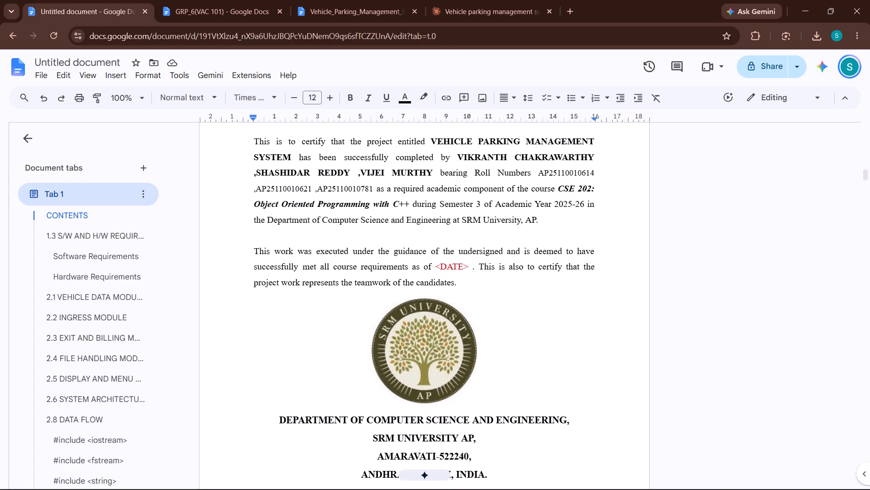
{"action": "scroll", "coordinate": [526, 289], "scroll_direction": "up", "scroll_amount": 2}
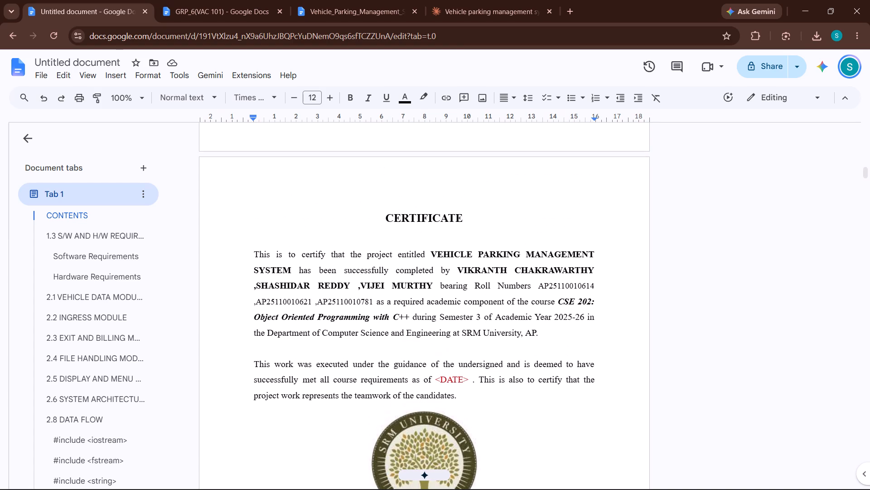
{"action": "scroll", "coordinate": [524, 291], "scroll_direction": "down", "scroll_amount": 10}
{"action": "scroll", "coordinate": [522, 294], "scroll_direction": "up", "scroll_amount": 2}
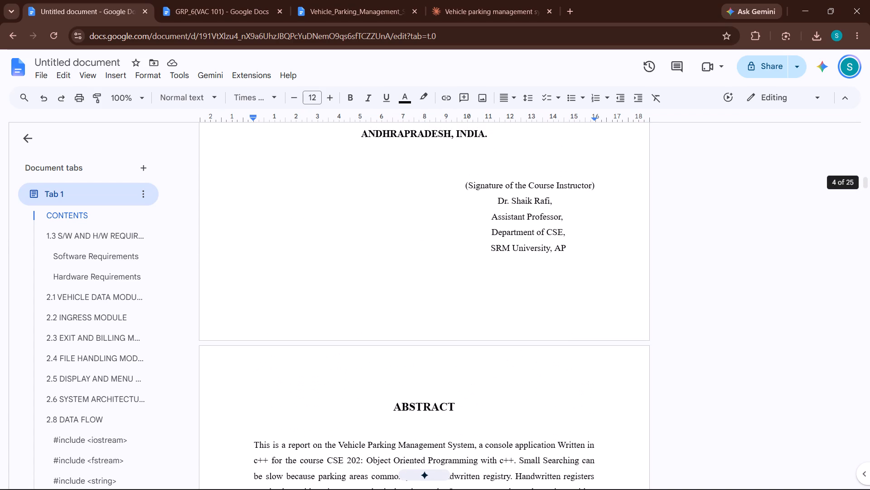
{"action": "scroll", "coordinate": [521, 294], "scroll_direction": "down", "scroll_amount": 16}
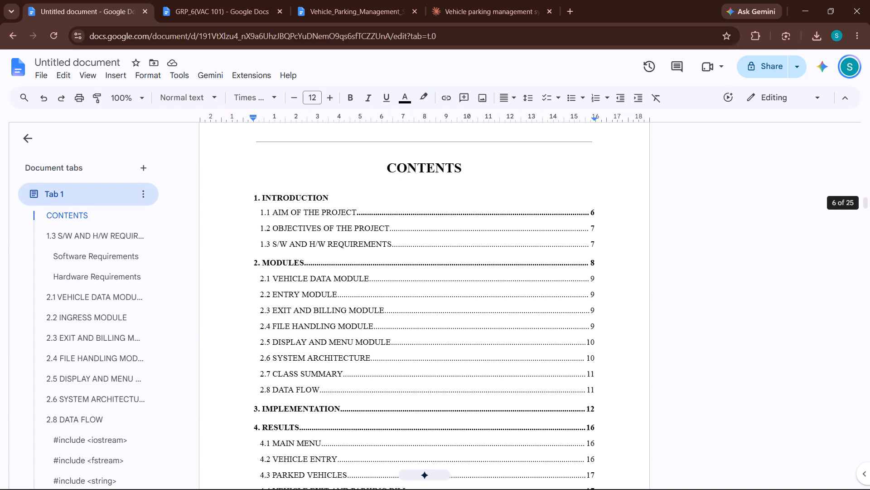
Review the Introduction text down to section 1.1 Aim of the Project and clear the selection on the Billing rule paragraph.
{"action": "scroll", "coordinate": [520, 294], "scroll_direction": "down", "scroll_amount": 17}
{"action": "scroll", "coordinate": [518, 296], "scroll_direction": "up", "scroll_amount": 3}
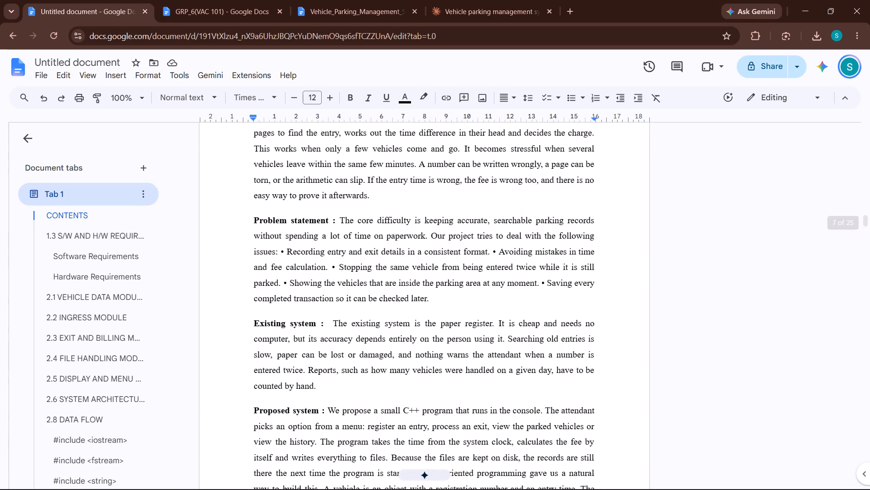
{"action": "scroll", "coordinate": [518, 296], "scroll_direction": "up", "scroll_amount": 2}
{"action": "scroll", "coordinate": [517, 296], "scroll_direction": "down", "scroll_amount": 13}
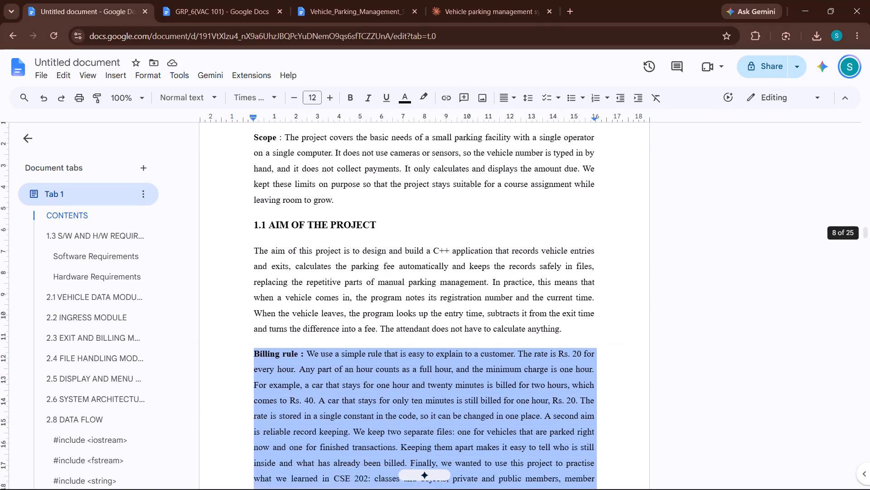
{"action": "scroll", "coordinate": [516, 296], "scroll_direction": "down", "scroll_amount": 1}
{"action": "left_click", "coordinate": [358, 298]}
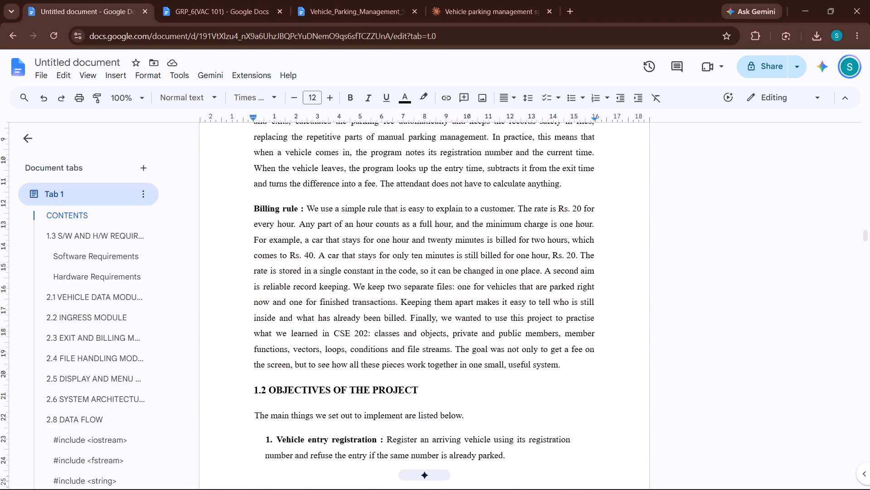
Review the report from the Billing rule paragraph through the 1.2 objectives to the software and hardware requirements in section 1.3.
{"action": "left_click", "coordinate": [352, 255]}
{"action": "left_click", "coordinate": [296, 191]}
{"action": "left_click", "coordinate": [377, 195]}
{"action": "left_click", "coordinate": [460, 213]}
{"action": "left_click", "coordinate": [473, 225]}
{"action": "left_click", "coordinate": [495, 220]}
{"action": "left_click", "coordinate": [521, 214]}
{"action": "left_click", "coordinate": [551, 213]}
{"action": "left_click", "coordinate": [575, 215]}
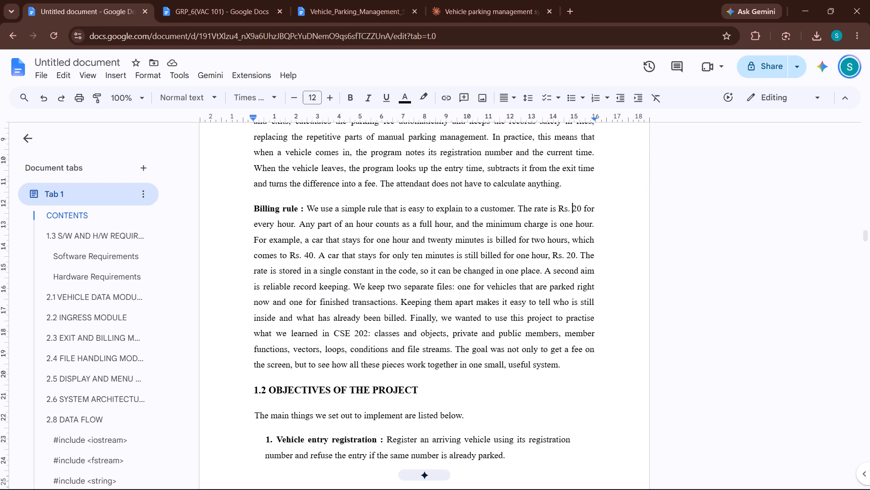
{"action": "left_click", "coordinate": [597, 216]}
{"action": "scroll", "coordinate": [198, 289], "scroll_direction": "down", "scroll_amount": 5}
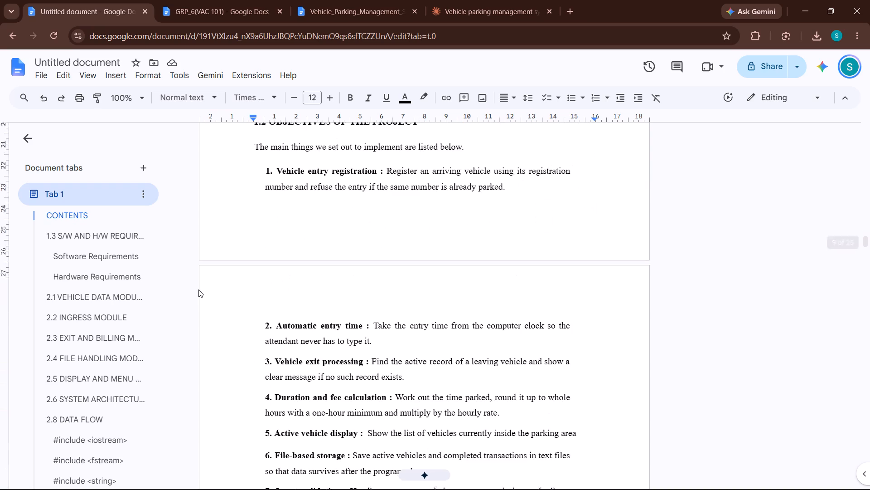
{"action": "scroll", "coordinate": [198, 289], "scroll_direction": "up", "scroll_amount": 2}
{"action": "scroll", "coordinate": [198, 289], "scroll_direction": "down", "scroll_amount": 5}
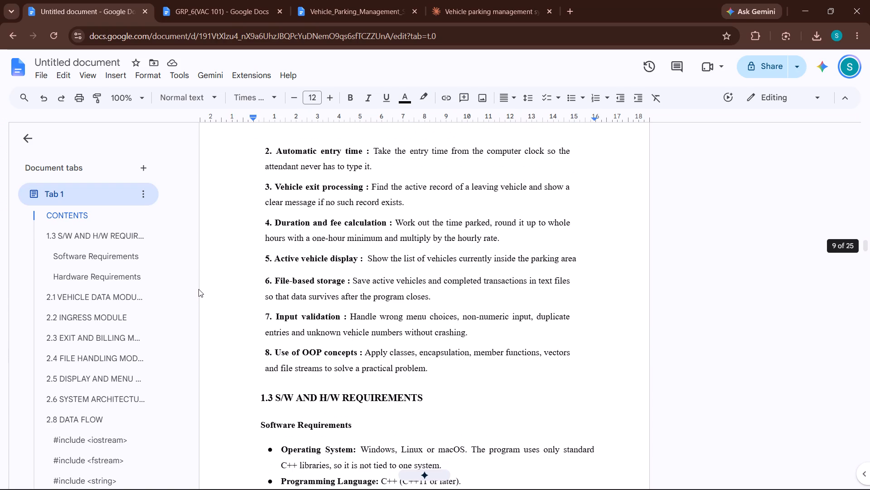
{"action": "scroll", "coordinate": [198, 289], "scroll_direction": "down", "scroll_amount": 4}
{"action": "scroll", "coordinate": [198, 289], "scroll_direction": "up", "scroll_amount": 1}
{"action": "scroll", "coordinate": [198, 289], "scroll_direction": "down", "scroll_amount": 2}
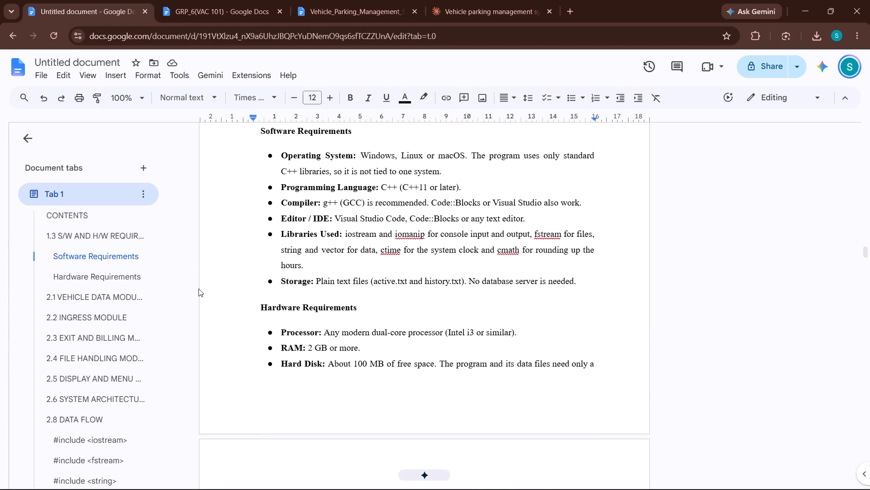
{"action": "scroll", "coordinate": [198, 289], "scroll_direction": "up", "scroll_amount": 2}
Tighten the line spacing of the "1.3 S/W AND H/W REQUIREMENTS" and "Software Requirements" headings.
{"action": "left_click", "coordinate": [254, 265]}
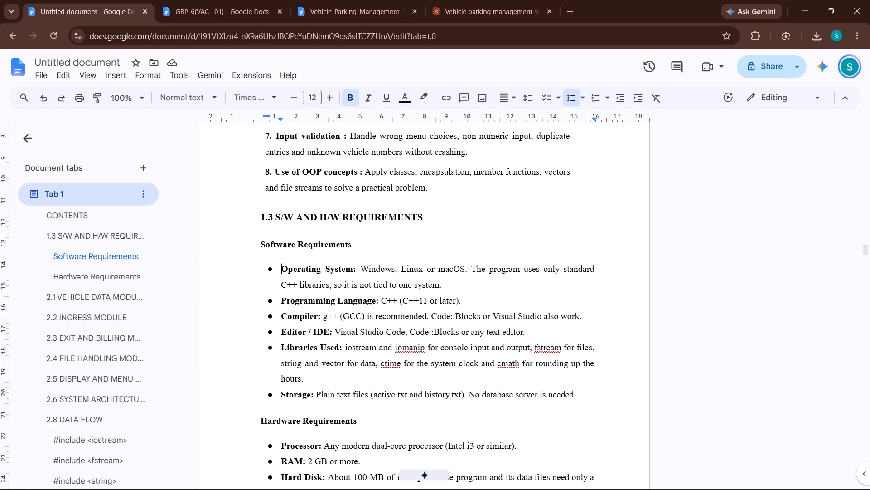
{"action": "left_click", "coordinate": [238, 263]}
{"action": "left_click", "coordinate": [215, 260]}
{"action": "left_click", "coordinate": [236, 217]}
{"action": "left_click_drag", "start_coordinate": [250, 217], "coordinate": [253, 218]}
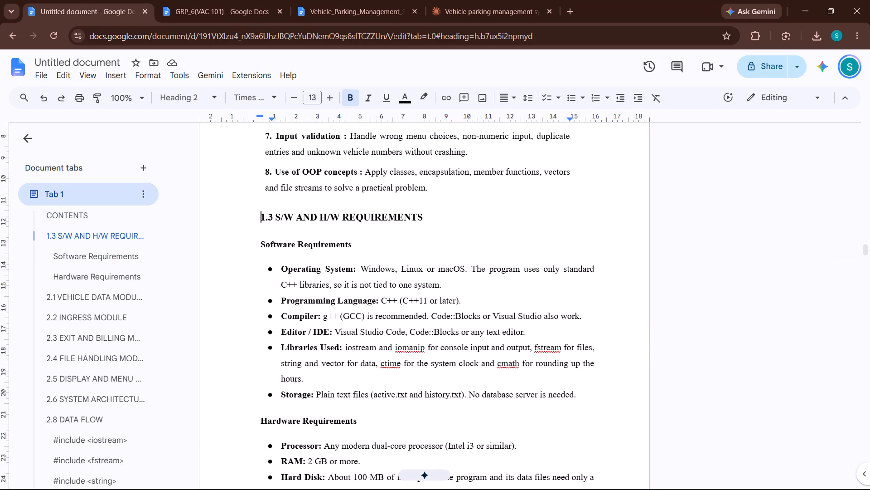
{"action": "left_click_drag", "start_coordinate": [253, 218], "coordinate": [403, 238]}
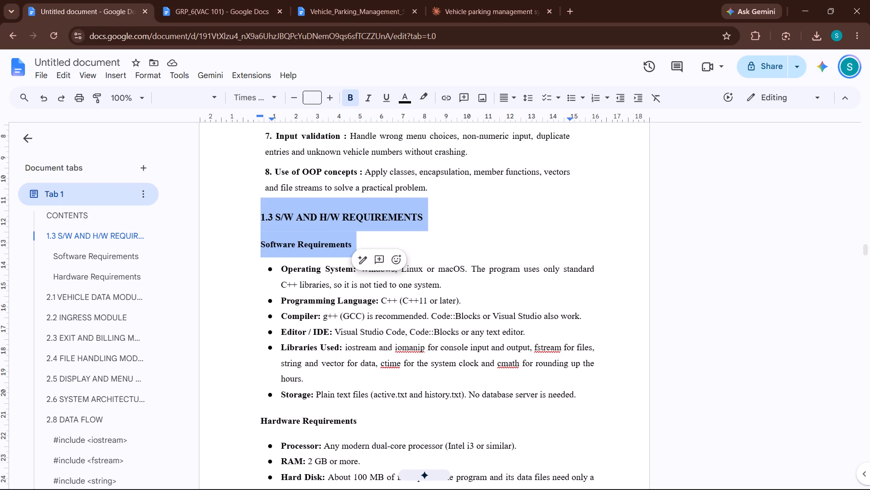
{"action": "left_click", "coordinate": [294, 100]}
{"action": "left_click", "coordinate": [333, 97]}
{"action": "left_click", "coordinate": [512, 98]}
{"action": "left_click", "coordinate": [512, 98]}
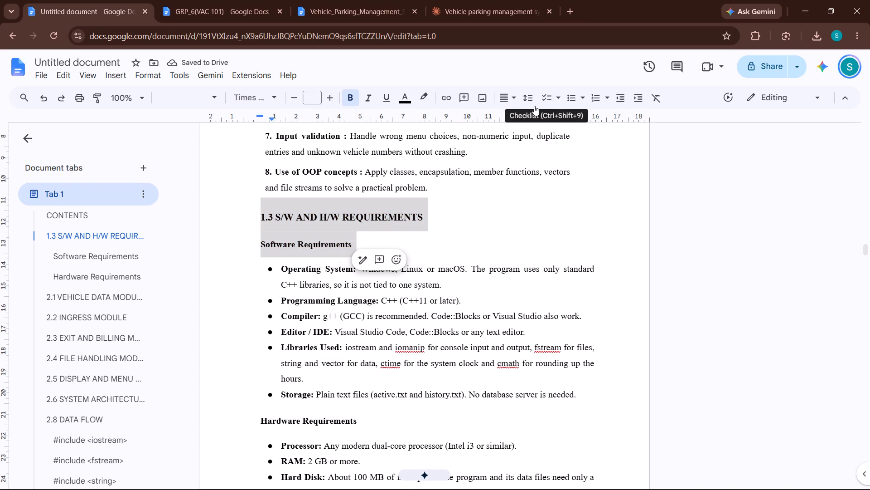
{"action": "left_click", "coordinate": [532, 106]}
{"action": "left_click", "coordinate": [532, 103]}
{"action": "left_click", "coordinate": [542, 137]}
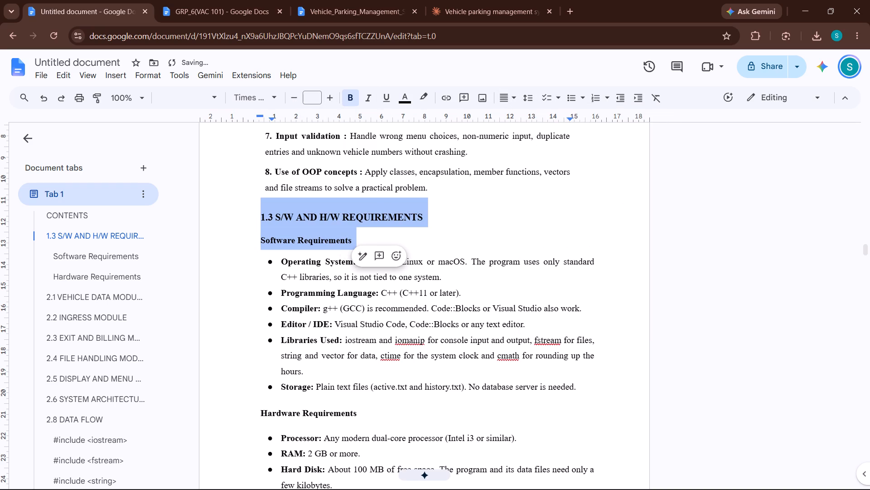
{"action": "left_click", "coordinate": [444, 234]}
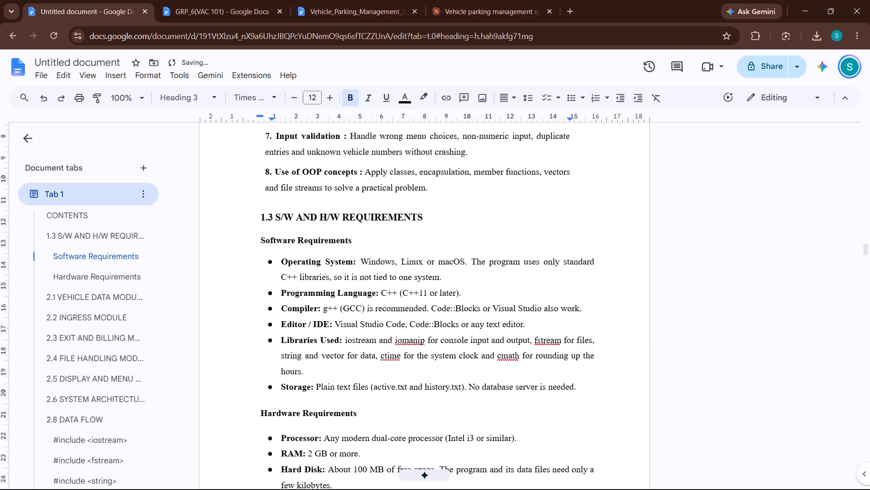
Apply the same tighter line spacing to the Storage bullet and the "Hardware Requirements" heading.
{"action": "scroll", "coordinate": [444, 235], "scroll_direction": "down", "scroll_amount": 1}
{"action": "left_click_drag", "start_coordinate": [358, 359], "coordinate": [240, 359]}
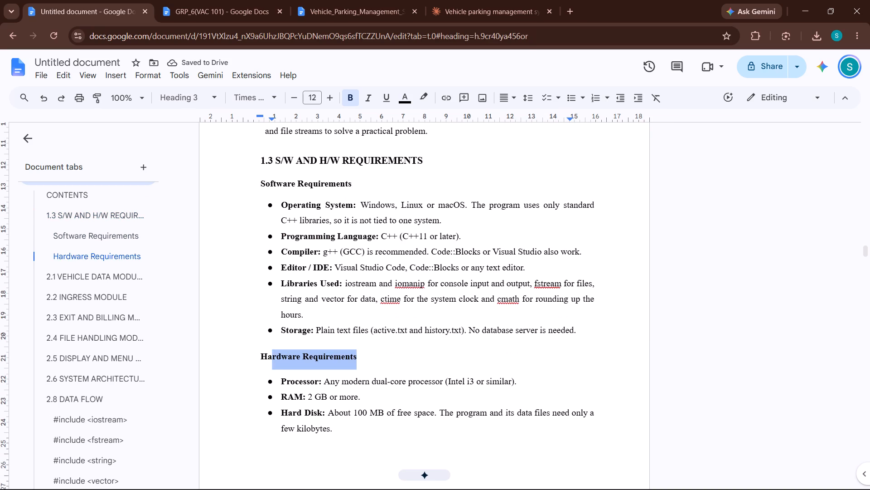
{"action": "left_click_drag", "start_coordinate": [240, 359], "coordinate": [212, 335]}
{"action": "left_click", "coordinate": [526, 93]}
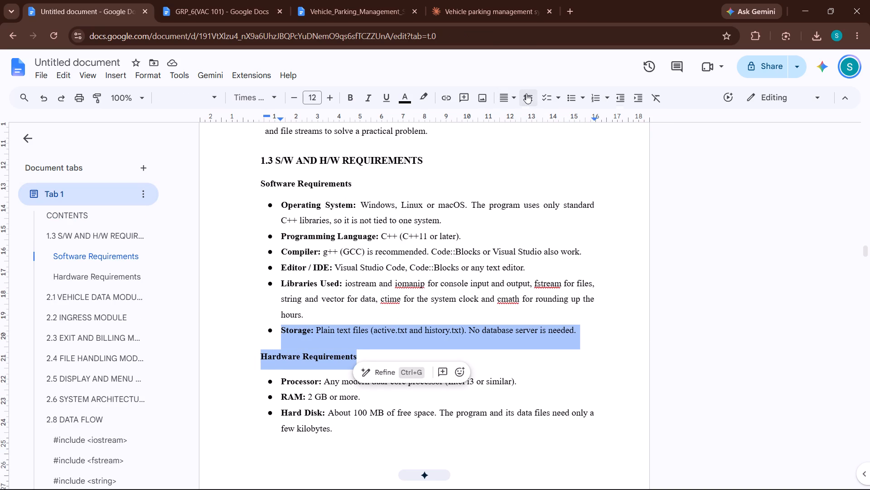
{"action": "left_click", "coordinate": [538, 135]}
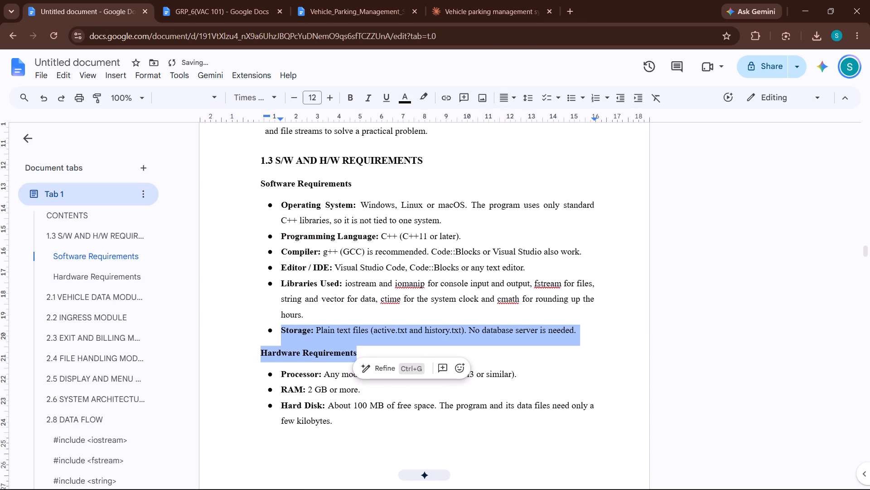
{"action": "left_click", "coordinate": [224, 318]}
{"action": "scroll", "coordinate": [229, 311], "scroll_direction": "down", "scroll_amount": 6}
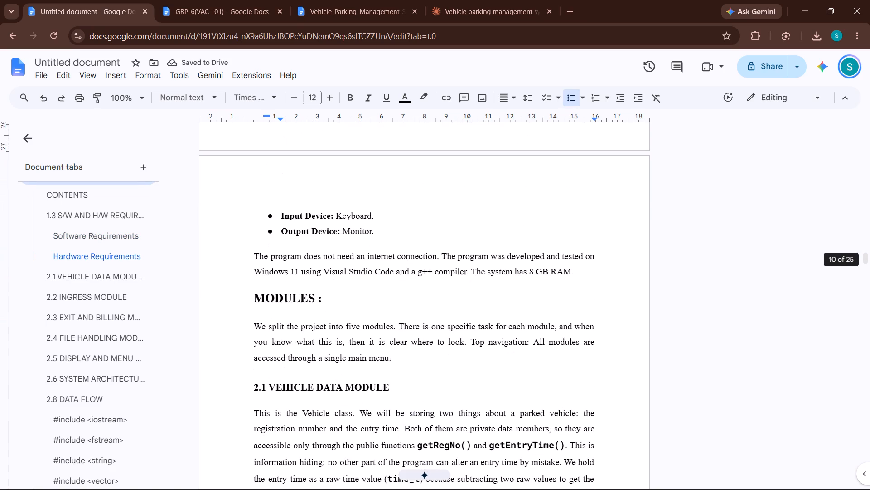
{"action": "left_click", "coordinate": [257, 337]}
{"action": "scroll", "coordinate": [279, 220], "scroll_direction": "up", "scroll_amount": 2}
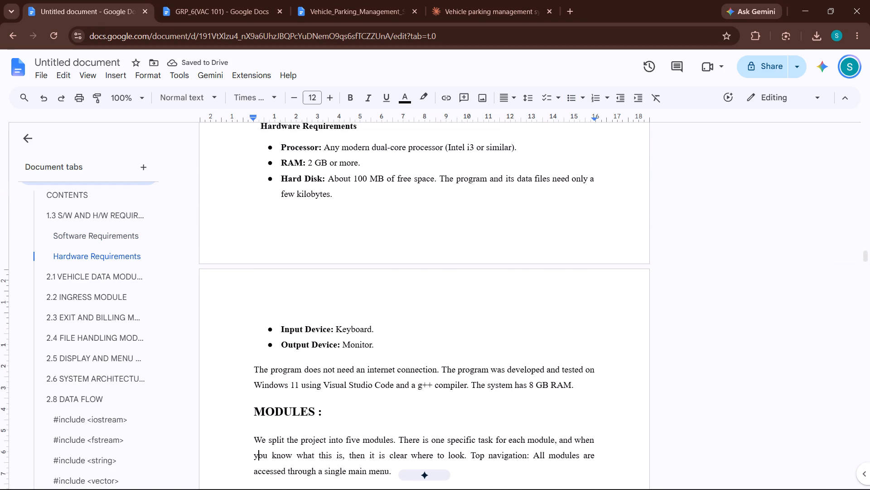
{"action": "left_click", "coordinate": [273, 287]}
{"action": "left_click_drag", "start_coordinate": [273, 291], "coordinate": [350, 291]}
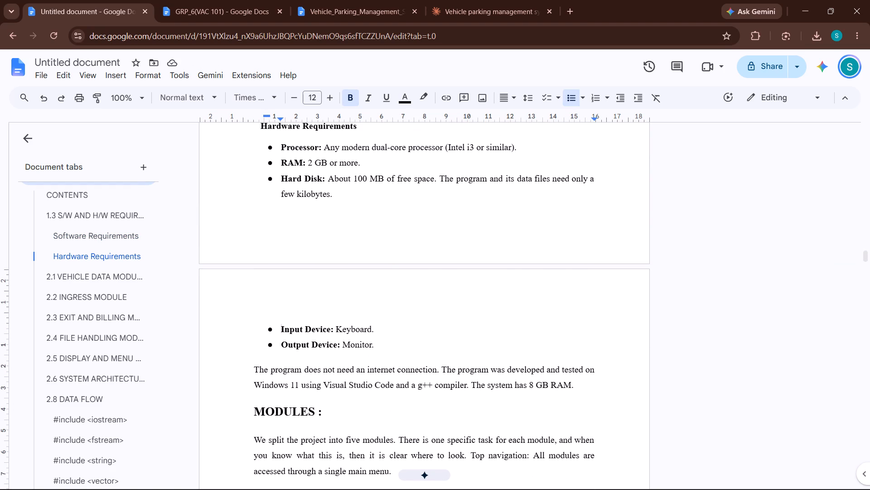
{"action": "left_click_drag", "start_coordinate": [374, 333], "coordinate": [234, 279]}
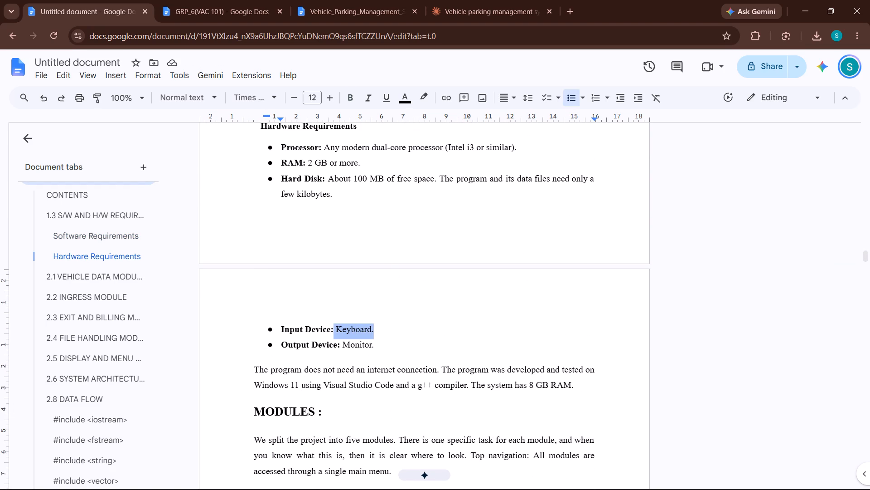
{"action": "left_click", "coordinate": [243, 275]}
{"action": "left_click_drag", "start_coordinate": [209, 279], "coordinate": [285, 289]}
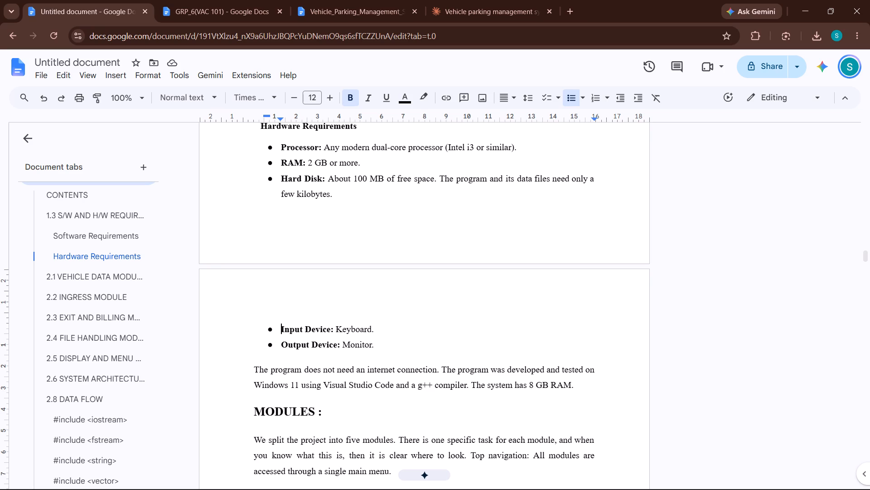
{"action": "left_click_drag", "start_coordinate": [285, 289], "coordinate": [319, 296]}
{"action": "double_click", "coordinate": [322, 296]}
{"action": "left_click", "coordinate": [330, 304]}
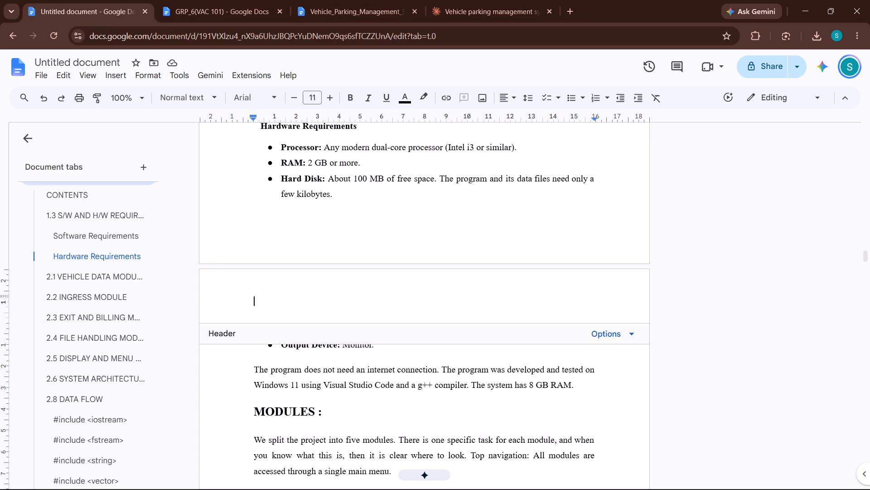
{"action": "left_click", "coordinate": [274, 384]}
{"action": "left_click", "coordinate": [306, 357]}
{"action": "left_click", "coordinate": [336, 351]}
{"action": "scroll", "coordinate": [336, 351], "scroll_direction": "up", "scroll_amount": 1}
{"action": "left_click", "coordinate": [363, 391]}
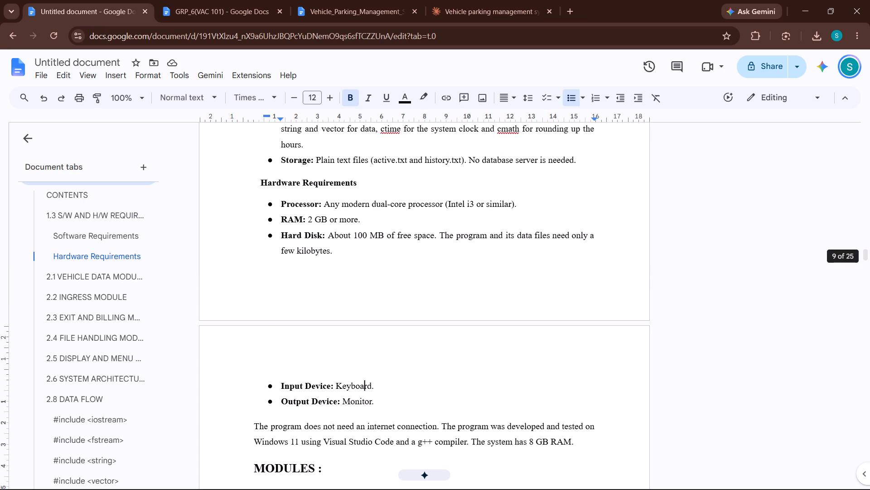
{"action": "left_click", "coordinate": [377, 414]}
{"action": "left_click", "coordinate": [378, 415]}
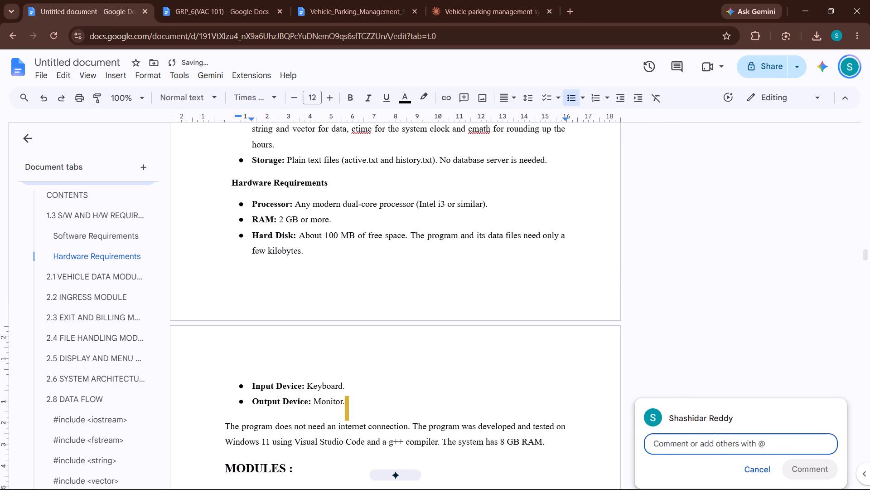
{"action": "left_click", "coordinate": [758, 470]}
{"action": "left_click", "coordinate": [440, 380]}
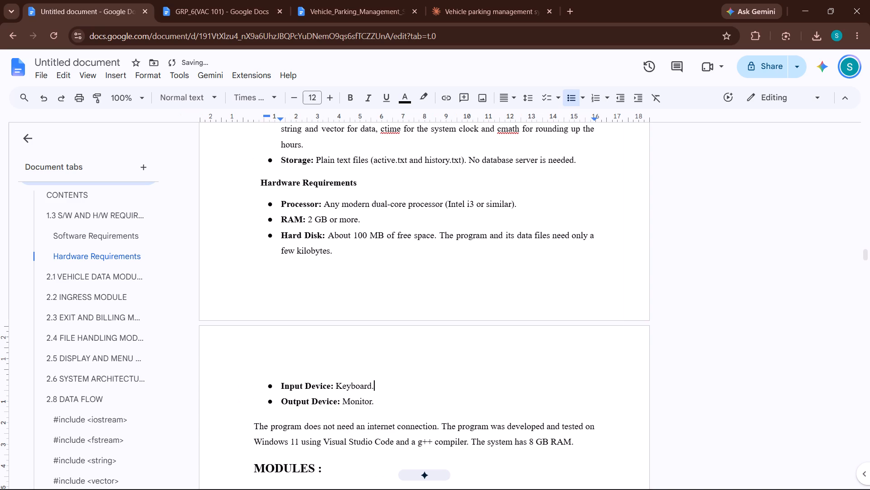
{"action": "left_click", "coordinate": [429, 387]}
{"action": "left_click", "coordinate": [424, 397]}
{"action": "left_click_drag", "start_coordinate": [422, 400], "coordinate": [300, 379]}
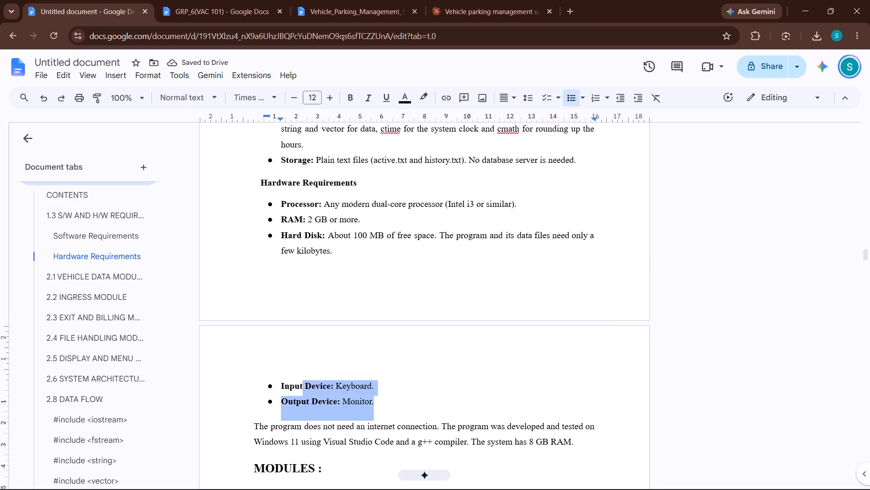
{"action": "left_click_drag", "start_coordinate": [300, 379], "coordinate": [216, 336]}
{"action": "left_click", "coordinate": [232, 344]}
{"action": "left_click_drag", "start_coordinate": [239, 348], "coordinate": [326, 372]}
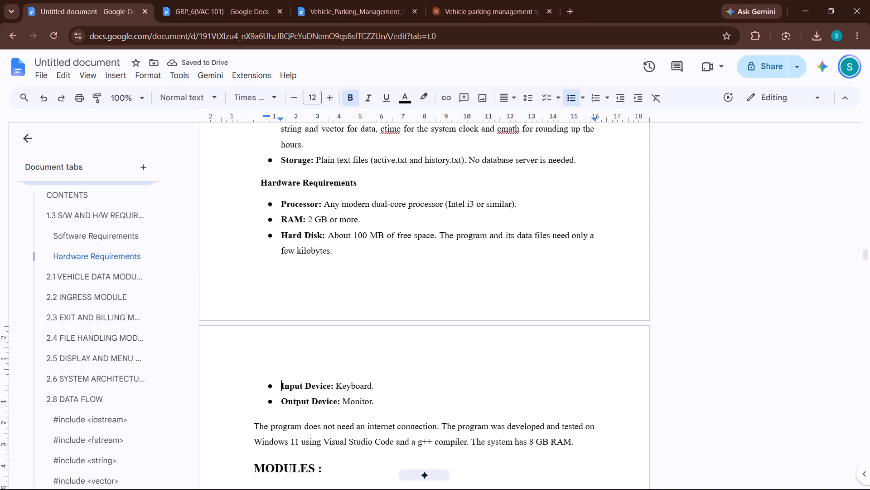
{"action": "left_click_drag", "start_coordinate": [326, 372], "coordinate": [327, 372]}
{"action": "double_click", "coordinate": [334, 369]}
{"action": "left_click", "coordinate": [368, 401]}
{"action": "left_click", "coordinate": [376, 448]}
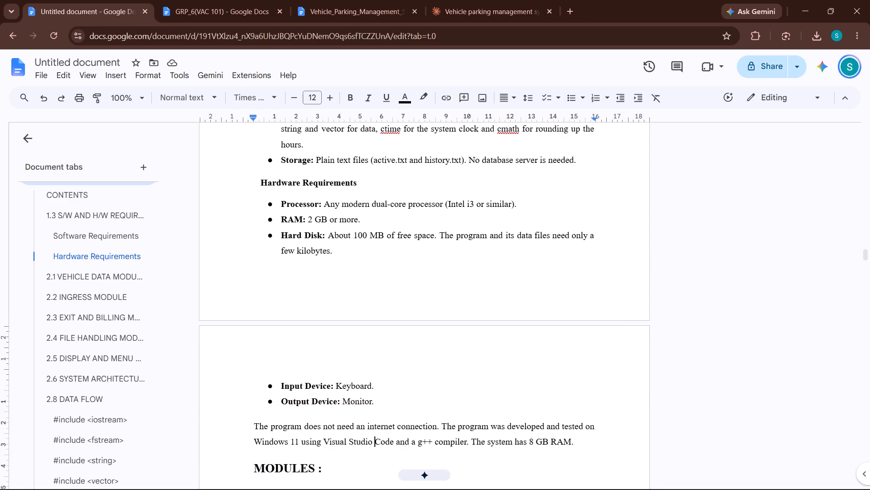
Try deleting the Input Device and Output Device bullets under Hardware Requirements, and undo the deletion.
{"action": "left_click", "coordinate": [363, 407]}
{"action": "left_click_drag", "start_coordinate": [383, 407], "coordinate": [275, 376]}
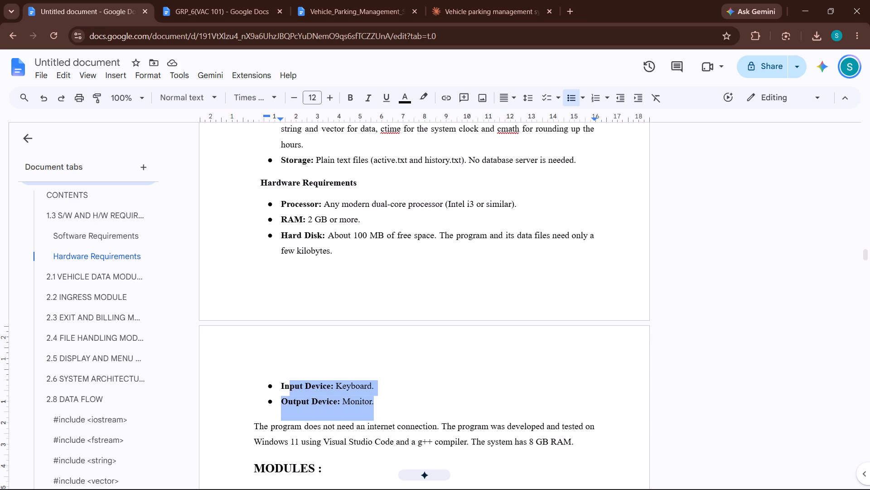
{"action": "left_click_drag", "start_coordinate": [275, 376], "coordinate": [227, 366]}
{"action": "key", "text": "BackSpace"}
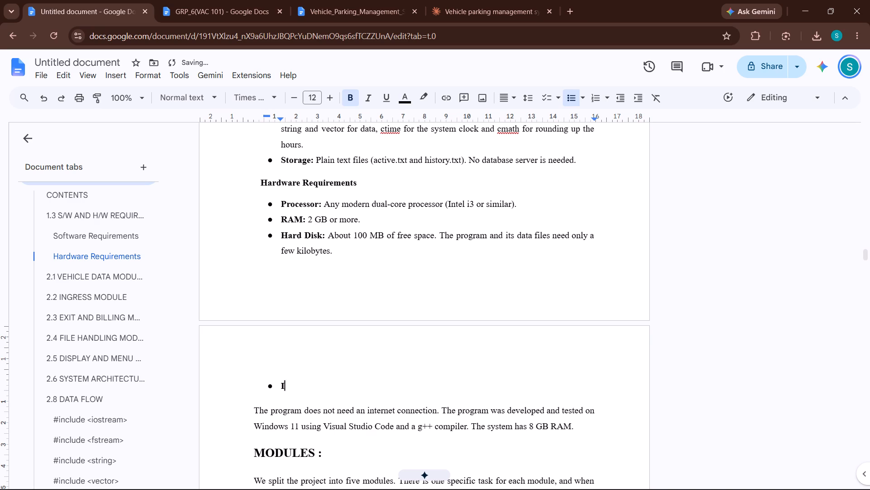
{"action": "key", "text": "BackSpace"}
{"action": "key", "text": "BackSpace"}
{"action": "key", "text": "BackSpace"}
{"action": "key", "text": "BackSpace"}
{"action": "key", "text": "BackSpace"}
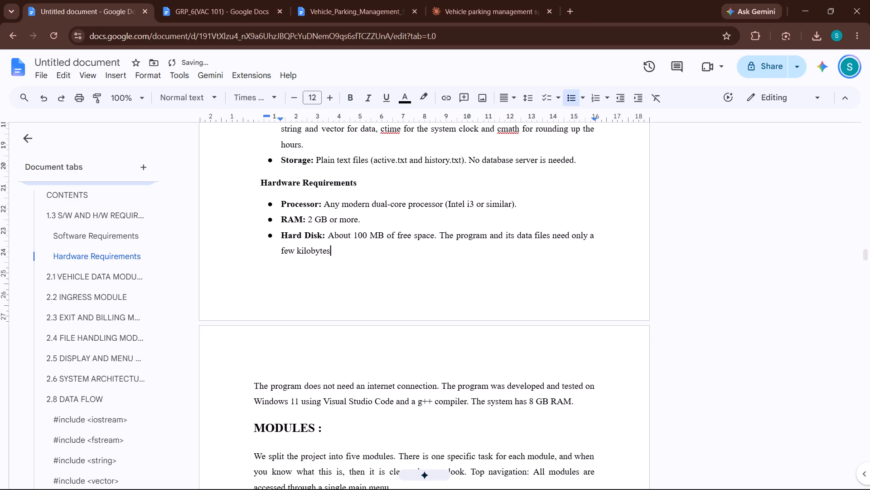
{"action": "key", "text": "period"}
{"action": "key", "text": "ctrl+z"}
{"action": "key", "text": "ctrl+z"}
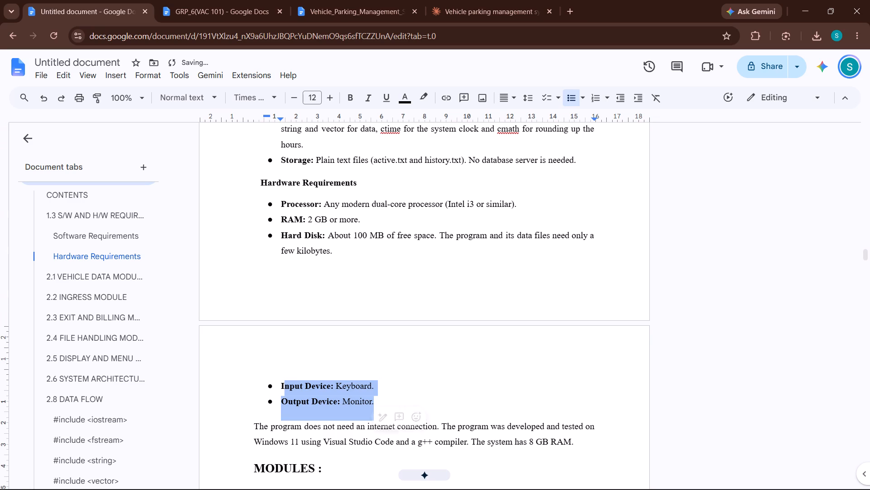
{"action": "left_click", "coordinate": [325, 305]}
Review the page flow from the Billing rule paragraph through the 1.2 objectives to section 1.3.
{"action": "scroll", "coordinate": [325, 302], "scroll_direction": "up", "scroll_amount": 4}
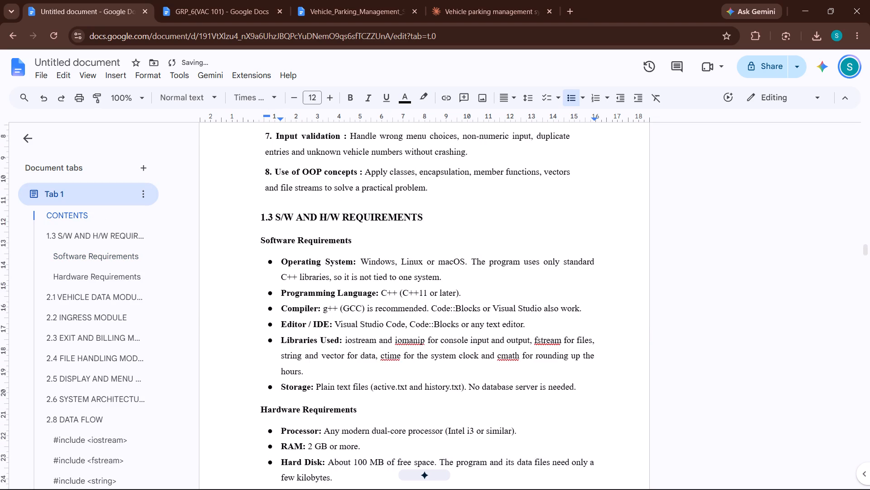
{"action": "scroll", "coordinate": [325, 288], "scroll_direction": "up", "scroll_amount": 11}
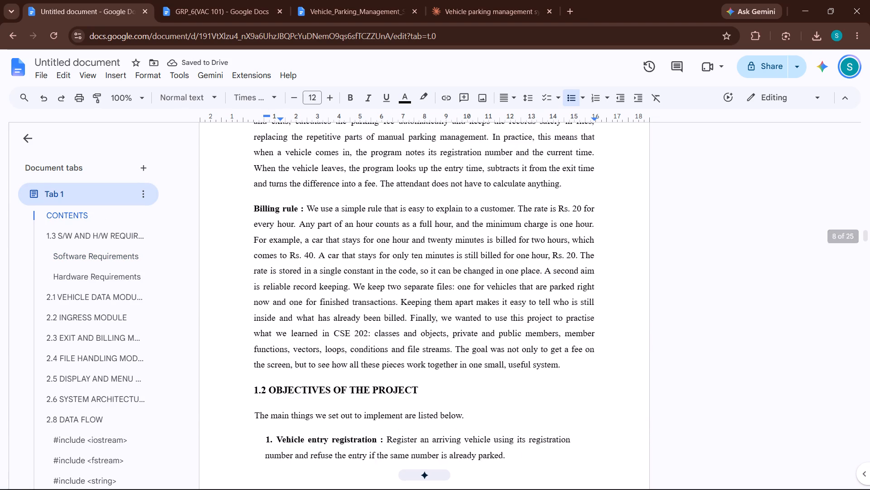
{"action": "scroll", "coordinate": [325, 288], "scroll_direction": "down", "scroll_amount": 6}
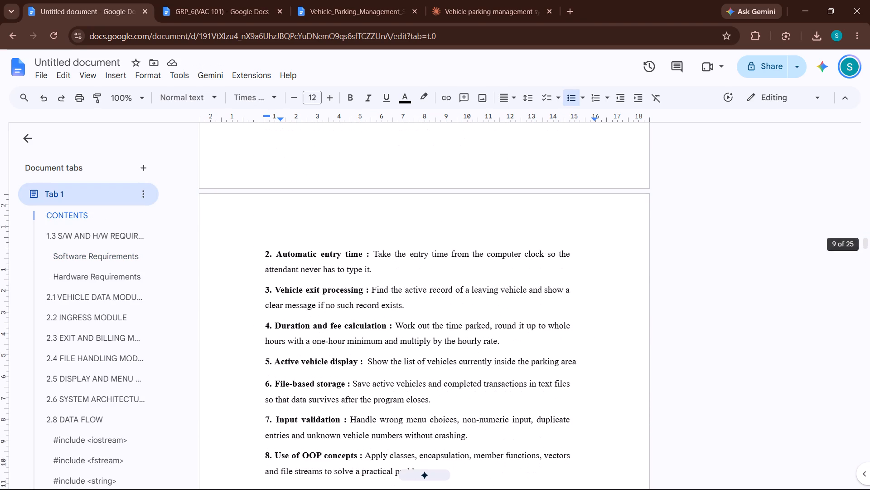
{"action": "scroll", "coordinate": [295, 298], "scroll_direction": "down", "scroll_amount": 2}
Set the line spacing of objectives 2 to 8, Automatic entry time through Use of OOP concepts, to 1.15.
{"action": "left_click_drag", "start_coordinate": [256, 402], "coordinate": [177, 384]}
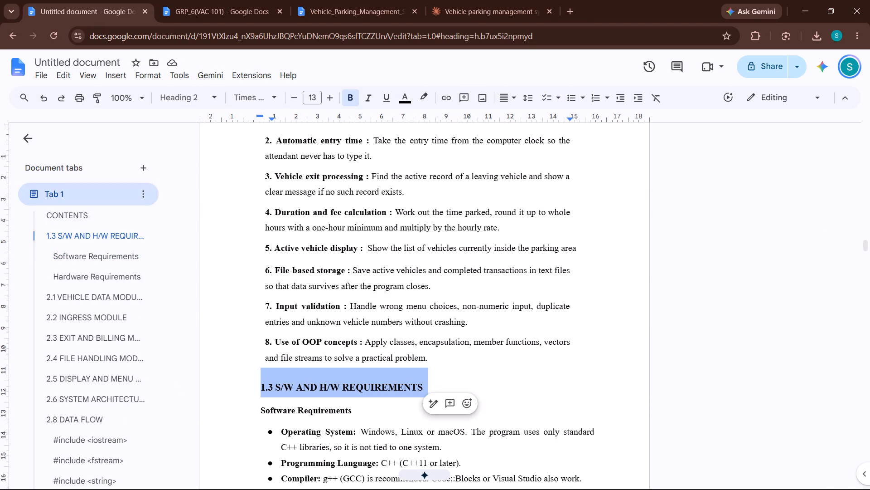
{"action": "left_click_drag", "start_coordinate": [230, 351], "coordinate": [235, 351]}
{"action": "left_click_drag", "start_coordinate": [362, 370], "coordinate": [295, 363]}
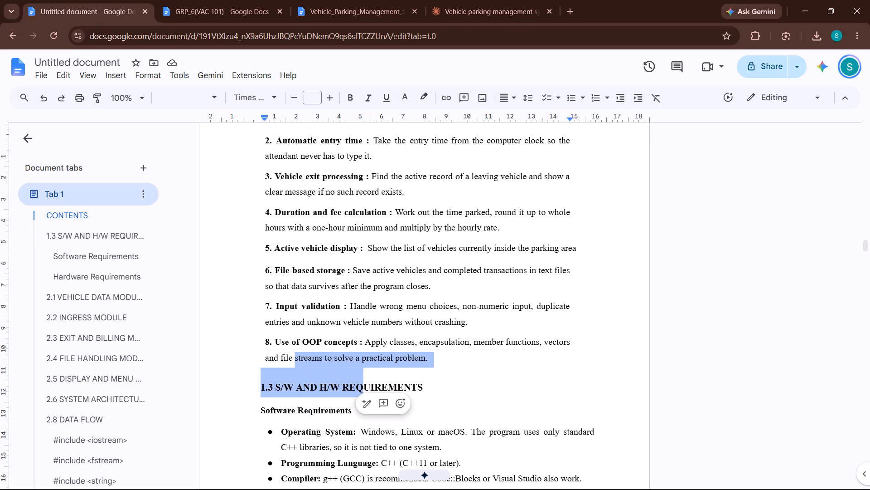
{"action": "left_click", "coordinate": [396, 365]}
{"action": "left_click_drag", "start_coordinate": [442, 369], "coordinate": [311, 349]}
{"action": "left_click", "coordinate": [451, 367]}
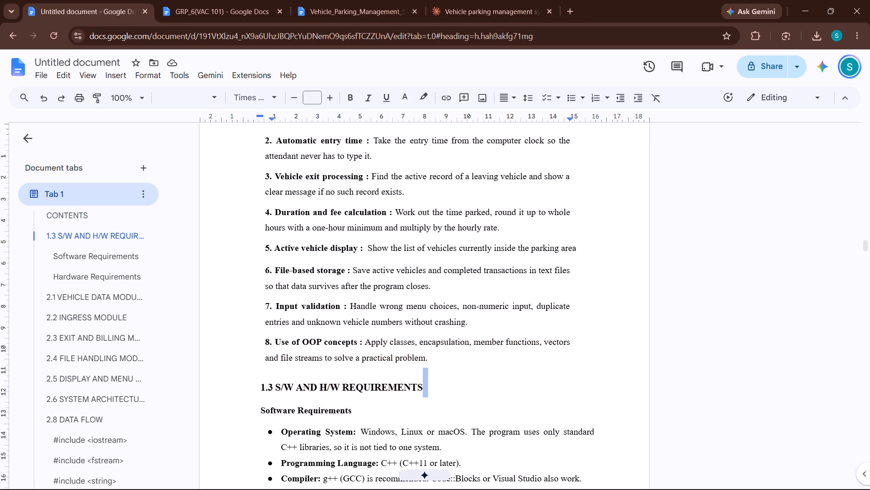
{"action": "left_click", "coordinate": [461, 349]}
{"action": "left_click_drag", "start_coordinate": [459, 359], "coordinate": [275, 284]}
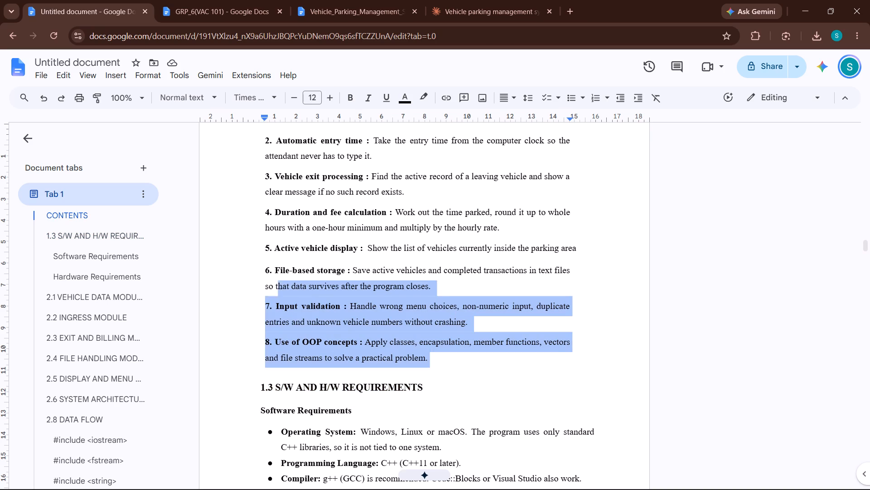
{"action": "left_click_drag", "start_coordinate": [275, 284], "coordinate": [249, 148]}
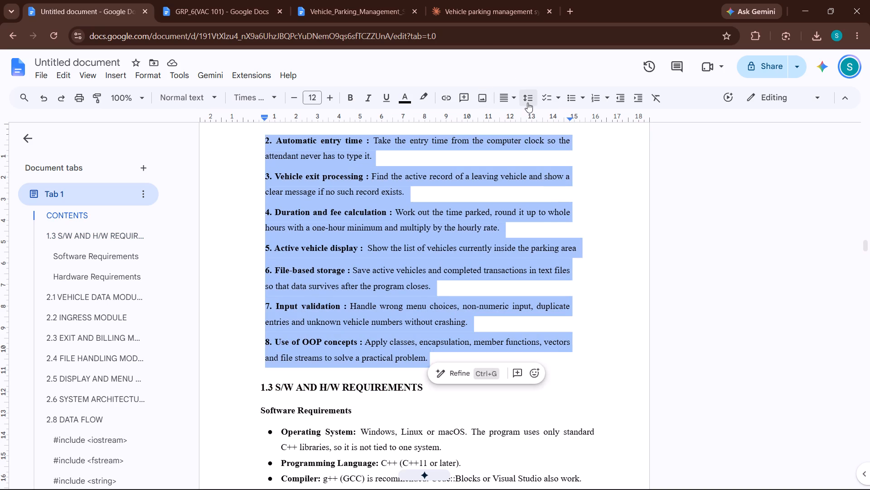
{"action": "left_click", "coordinate": [527, 103]}
{"action": "left_click", "coordinate": [545, 139]}
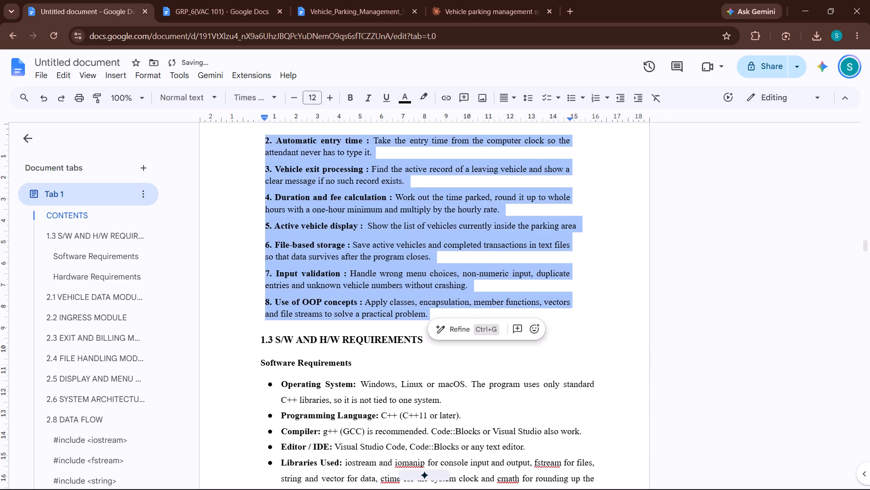
{"action": "left_click", "coordinate": [596, 211]}
Set the line spacing of objectives 1 and 2, Vehicle entry registration and Automatic entry time, to 1.15.
{"action": "scroll", "coordinate": [558, 249], "scroll_direction": "down", "scroll_amount": 6}
{"action": "scroll", "coordinate": [547, 237], "scroll_direction": "up", "scroll_amount": 8}
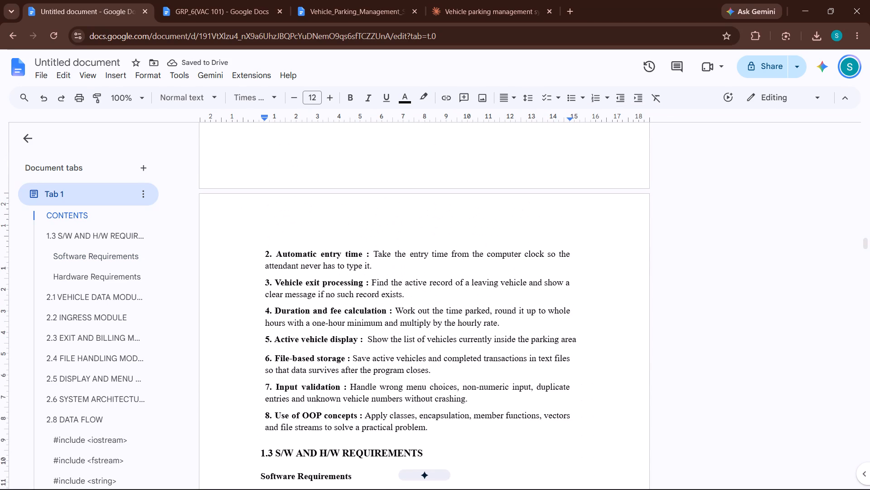
{"action": "scroll", "coordinate": [546, 250], "scroll_direction": "up", "scroll_amount": 1}
{"action": "left_click_drag", "start_coordinate": [456, 312], "coordinate": [434, 310]}
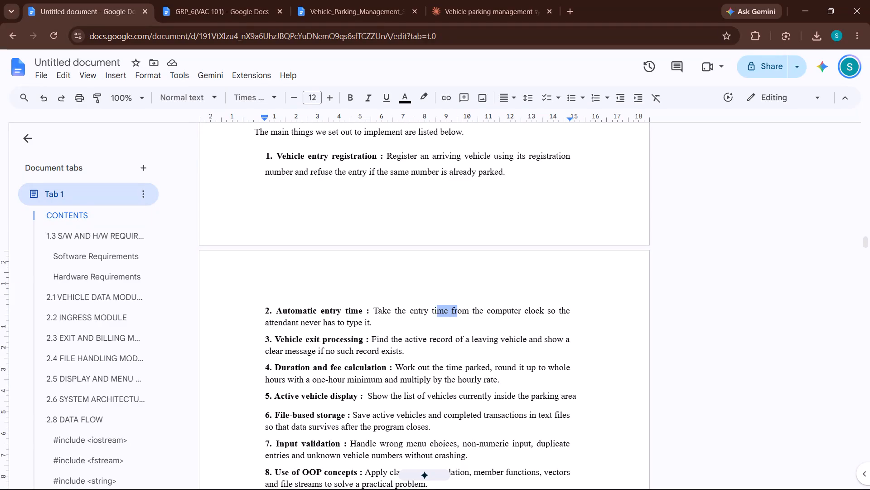
{"action": "left_click_drag", "start_coordinate": [434, 310], "coordinate": [210, 161]}
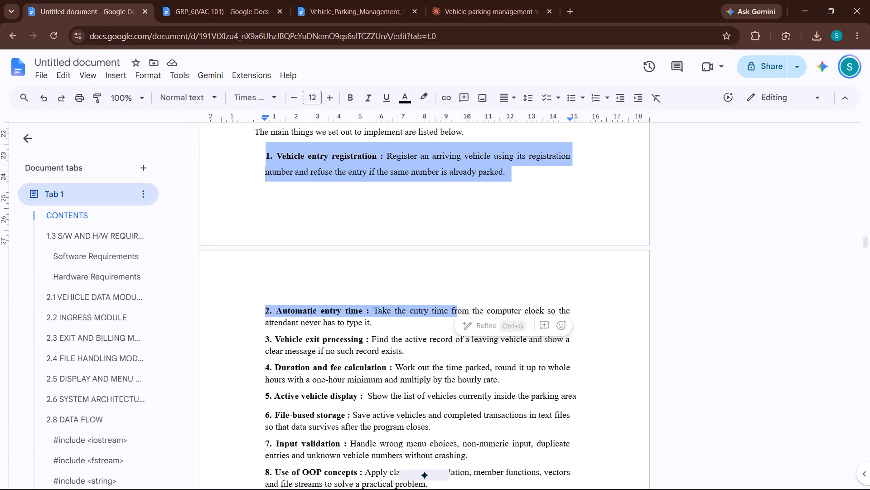
{"action": "left_click", "coordinate": [531, 99]}
{"action": "left_click", "coordinate": [546, 132]}
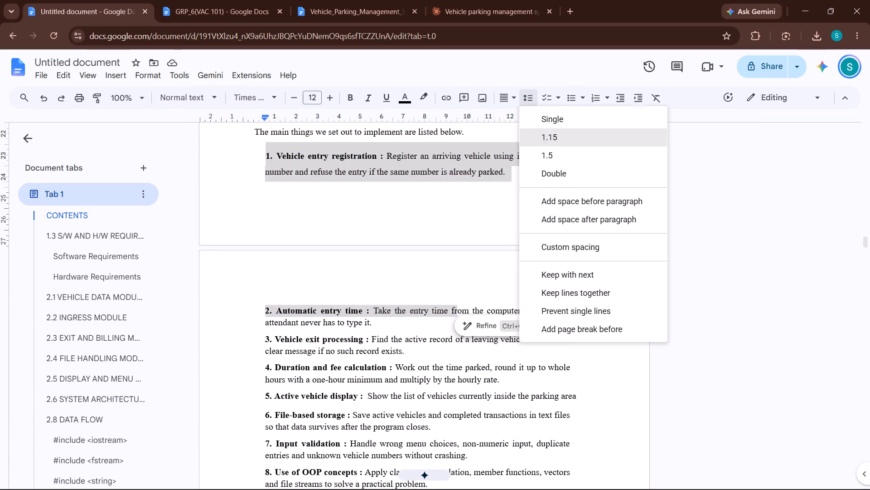
{"action": "left_click", "coordinate": [425, 212]}
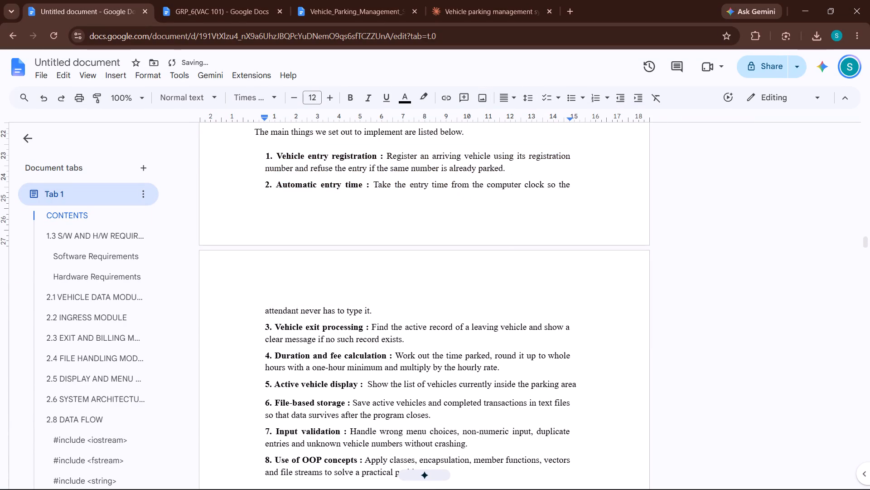
{"action": "left_click_drag", "start_coordinate": [375, 312], "coordinate": [247, 188]}
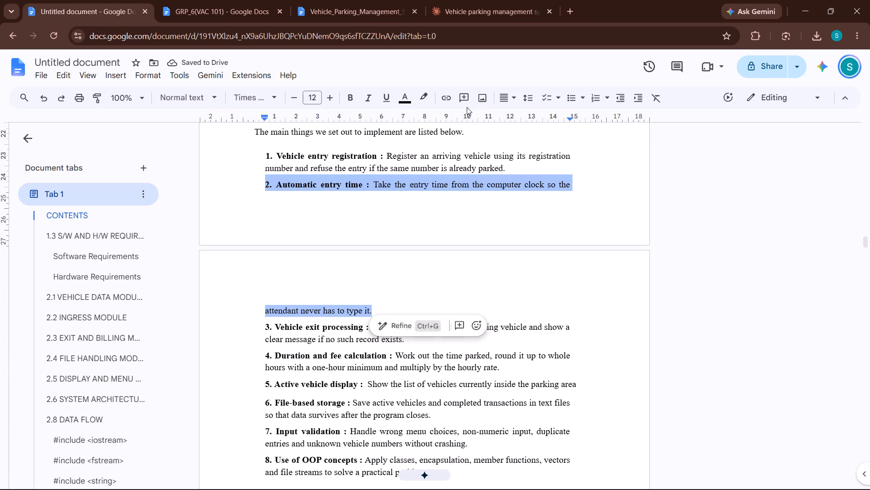
{"action": "left_click", "coordinate": [522, 98]}
{"action": "left_click", "coordinate": [533, 140]}
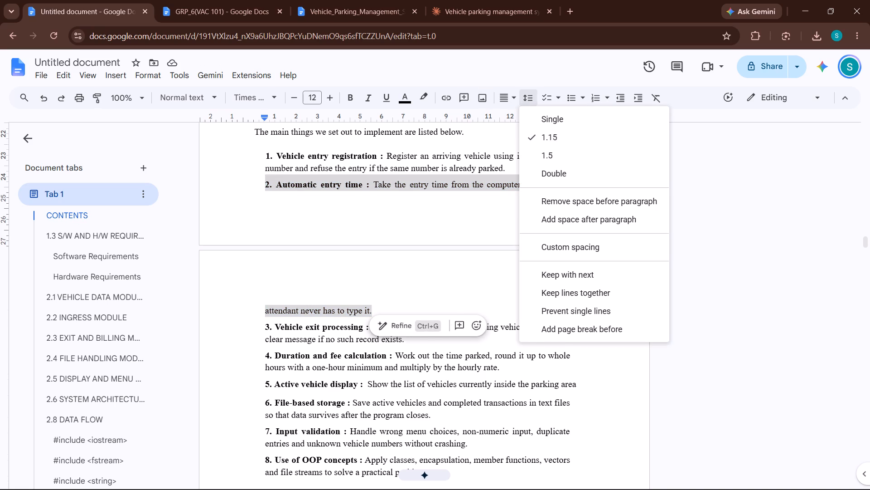
{"action": "left_click", "coordinate": [402, 260]}
Set 1.15 line spacing from the line "The main things we set out to implement are listed below." through objective 2.
{"action": "scroll", "coordinate": [565, 180], "scroll_direction": "up", "scroll_amount": 2}
{"action": "left_click_drag", "start_coordinate": [534, 200], "coordinate": [441, 200]}
{"action": "left_click_drag", "start_coordinate": [472, 234], "coordinate": [416, 234]}
{"action": "left_click", "coordinate": [350, 247]}
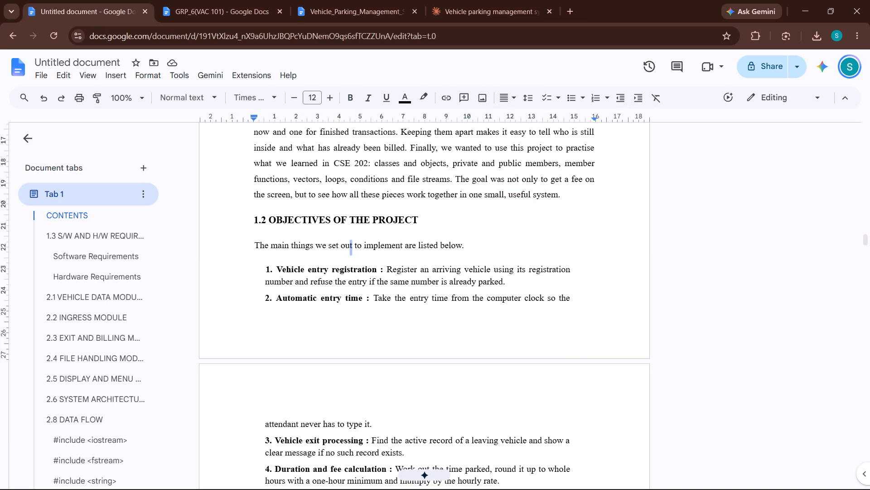
{"action": "left_click", "coordinate": [274, 249]}
{"action": "left_click_drag", "start_coordinate": [253, 249], "coordinate": [485, 298]}
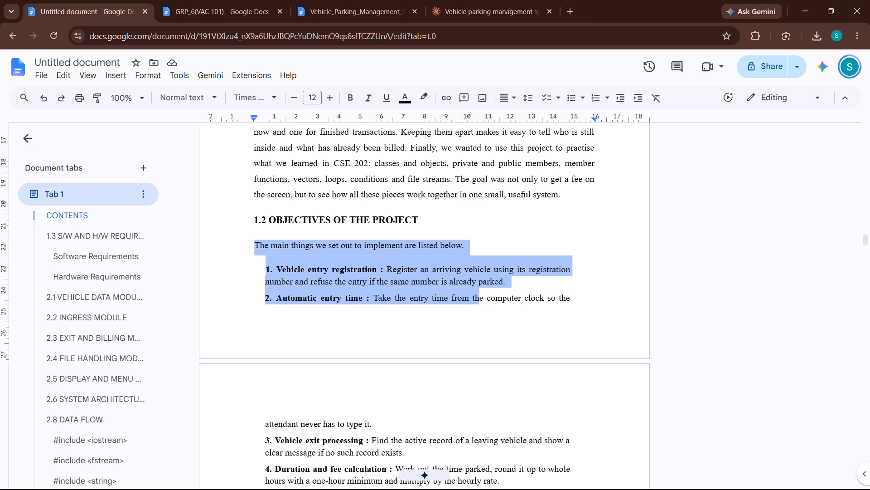
{"action": "left_click_drag", "start_coordinate": [485, 298], "coordinate": [586, 306]}
{"action": "left_click", "coordinate": [524, 97]}
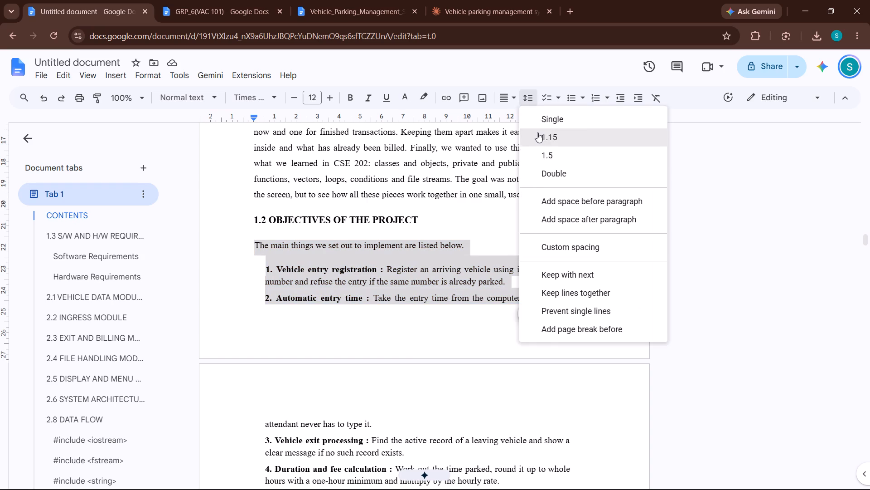
{"action": "left_click", "coordinate": [541, 139]}
{"action": "left_click", "coordinate": [501, 232]}
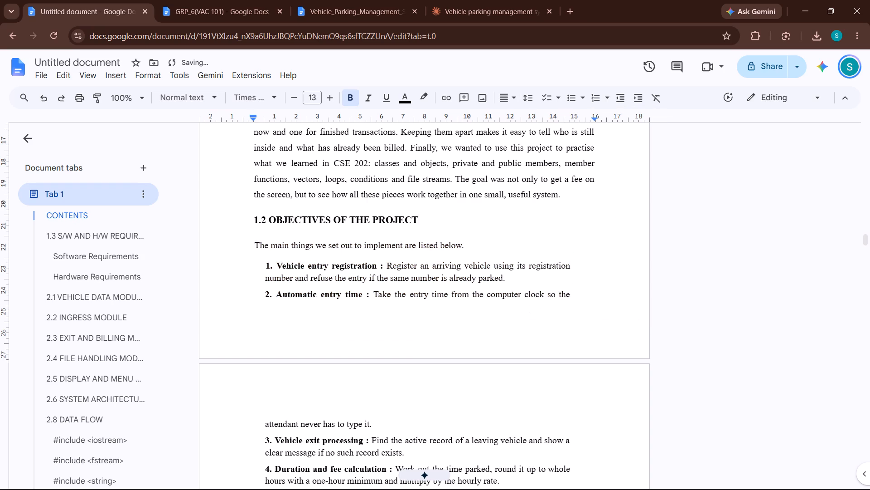
Set the line spacing of the "1.2 OBJECTIVES OF THE PROJECT" heading to 1.15.
{"action": "left_click", "coordinate": [481, 248]}
{"action": "left_click_drag", "start_coordinate": [473, 234], "coordinate": [252, 215]}
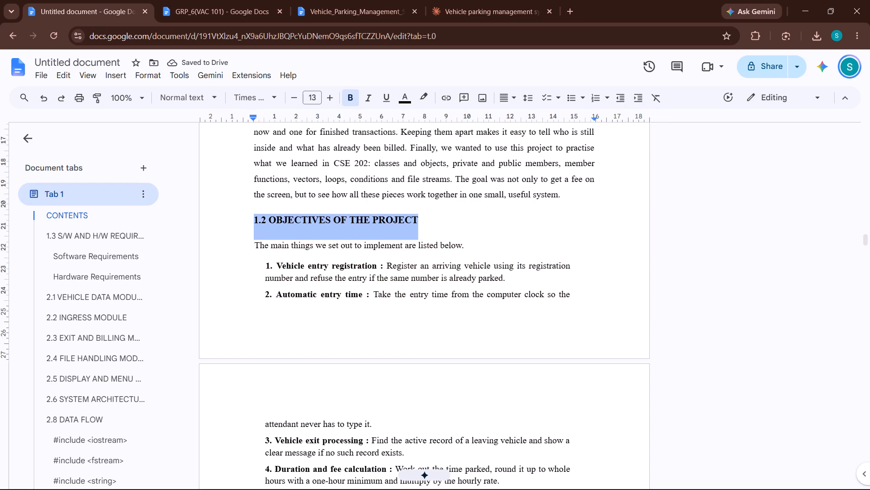
{"action": "left_click", "coordinate": [528, 97]}
{"action": "left_click", "coordinate": [541, 137]}
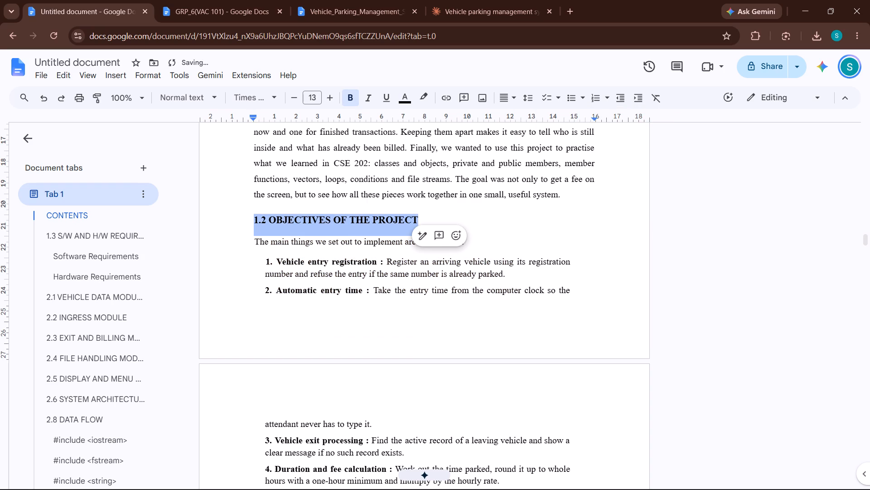
{"action": "left_click", "coordinate": [494, 234]}
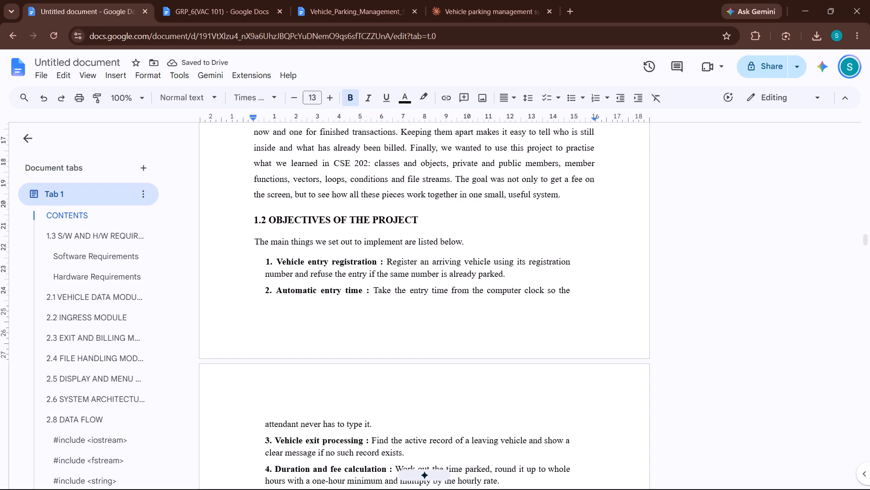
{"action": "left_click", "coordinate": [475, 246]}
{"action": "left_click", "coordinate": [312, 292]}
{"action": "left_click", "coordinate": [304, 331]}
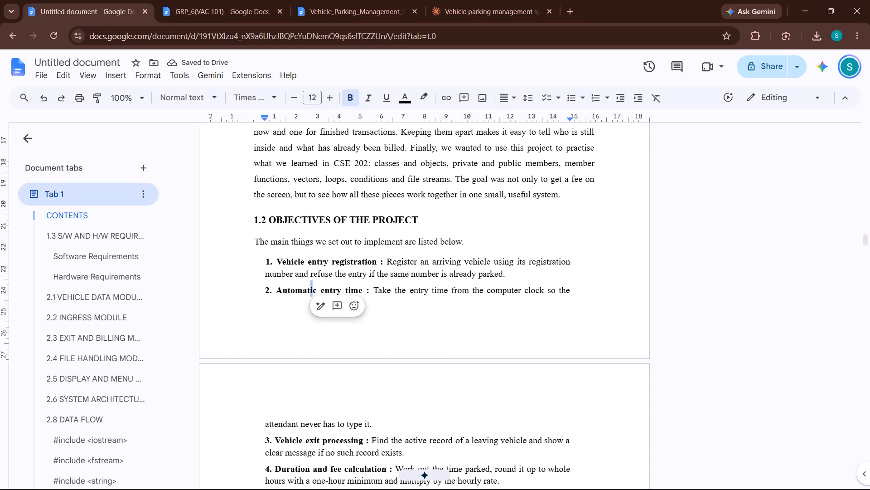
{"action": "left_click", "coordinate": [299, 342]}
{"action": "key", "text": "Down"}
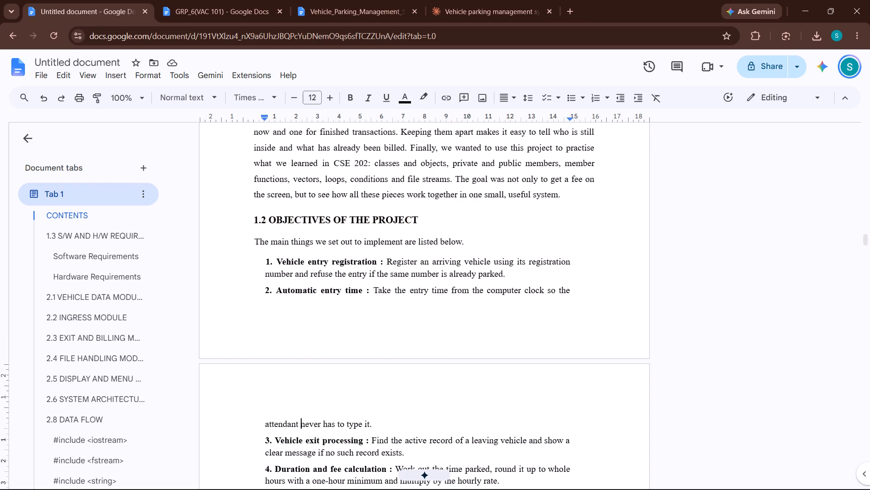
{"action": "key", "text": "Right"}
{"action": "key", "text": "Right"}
Review the spacing and page breaks from the INTRODUCTION heading through sections 1.2 and 1.3 to the MODULES heading.
{"action": "scroll", "coordinate": [431, 207], "scroll_direction": "up", "scroll_amount": 2}
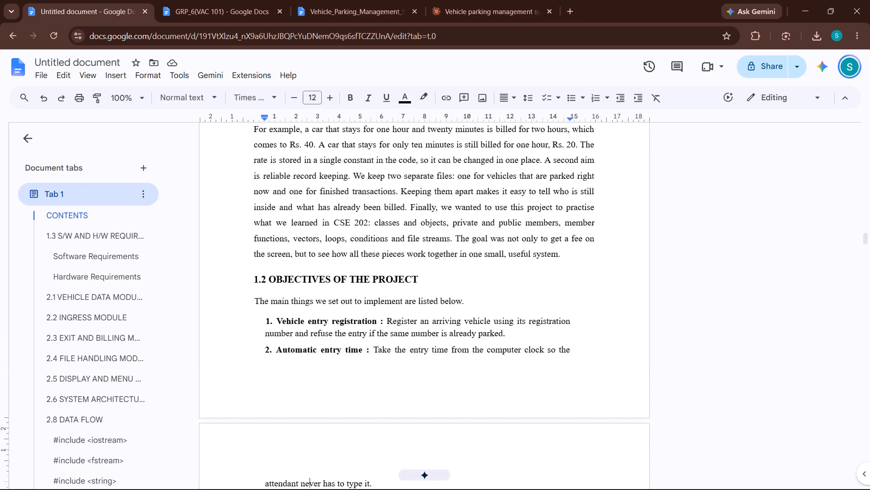
{"action": "scroll", "coordinate": [430, 203], "scroll_direction": "up", "scroll_amount": 13}
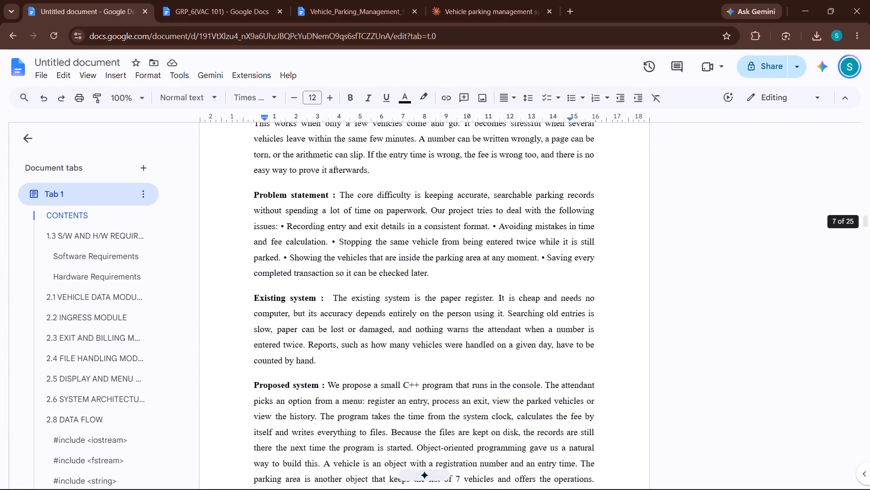
{"action": "scroll", "coordinate": [418, 179], "scroll_direction": "up", "scroll_amount": 8}
{"action": "scroll", "coordinate": [413, 183], "scroll_direction": "down", "scroll_amount": 5}
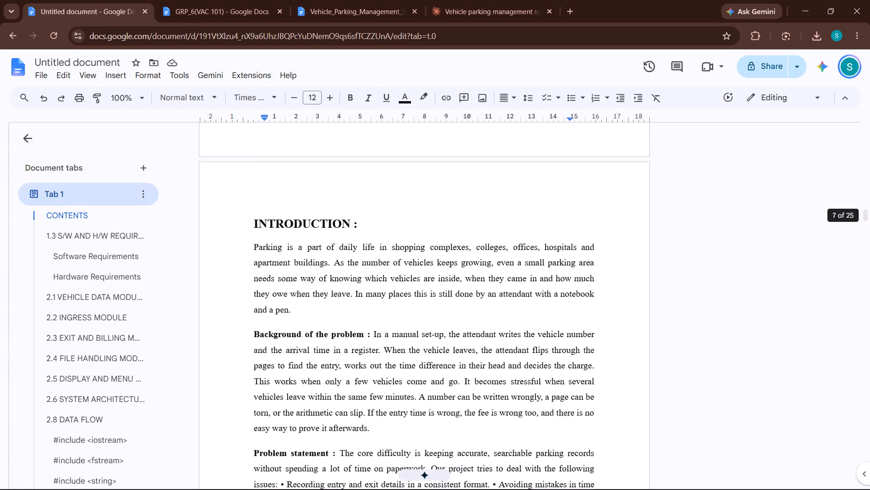
{"action": "scroll", "coordinate": [411, 183], "scroll_direction": "down", "scroll_amount": 3}
{"action": "scroll", "coordinate": [411, 182], "scroll_direction": "up", "scroll_amount": 3}
{"action": "scroll", "coordinate": [411, 182], "scroll_direction": "down", "scroll_amount": 8}
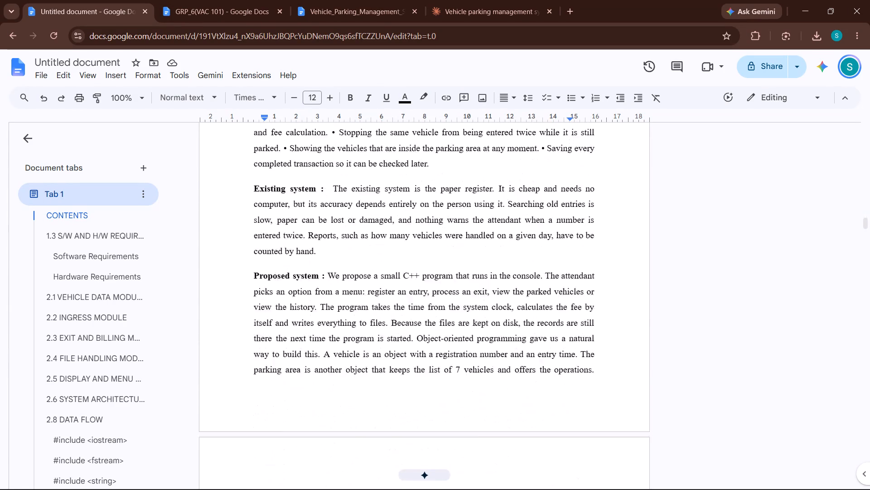
{"action": "scroll", "coordinate": [409, 181], "scroll_direction": "down", "scroll_amount": 14}
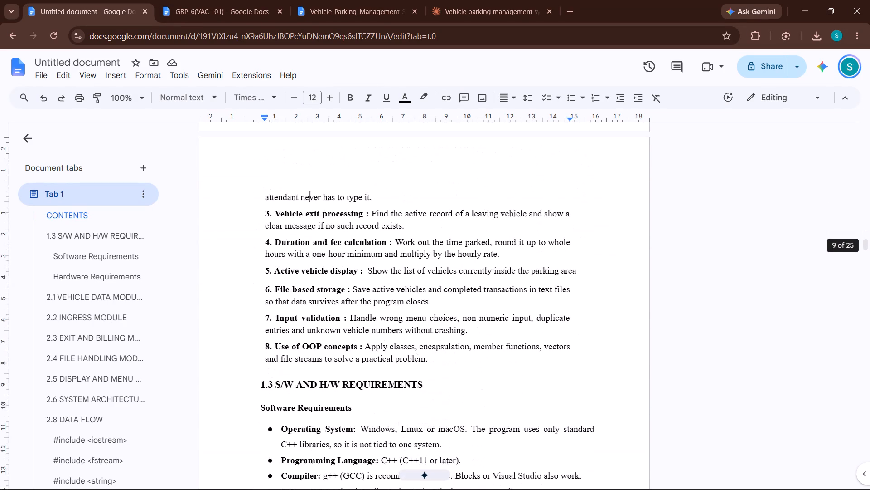
{"action": "scroll", "coordinate": [407, 172], "scroll_direction": "down", "scroll_amount": 8}
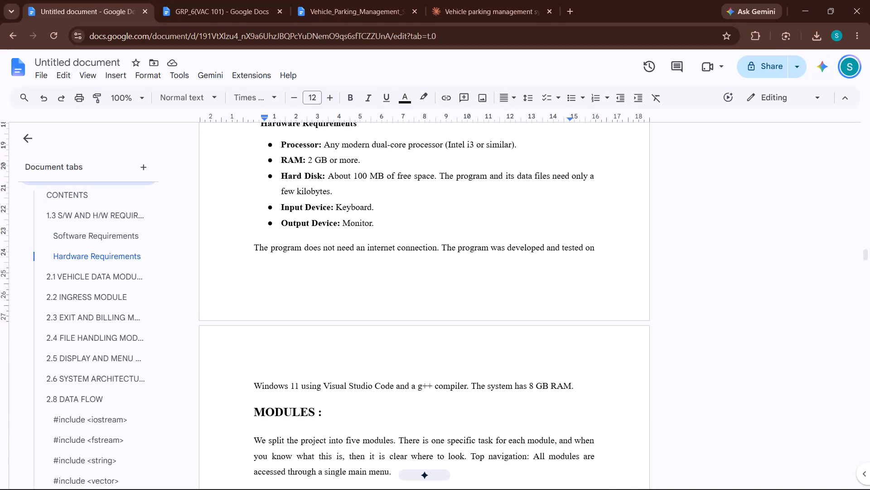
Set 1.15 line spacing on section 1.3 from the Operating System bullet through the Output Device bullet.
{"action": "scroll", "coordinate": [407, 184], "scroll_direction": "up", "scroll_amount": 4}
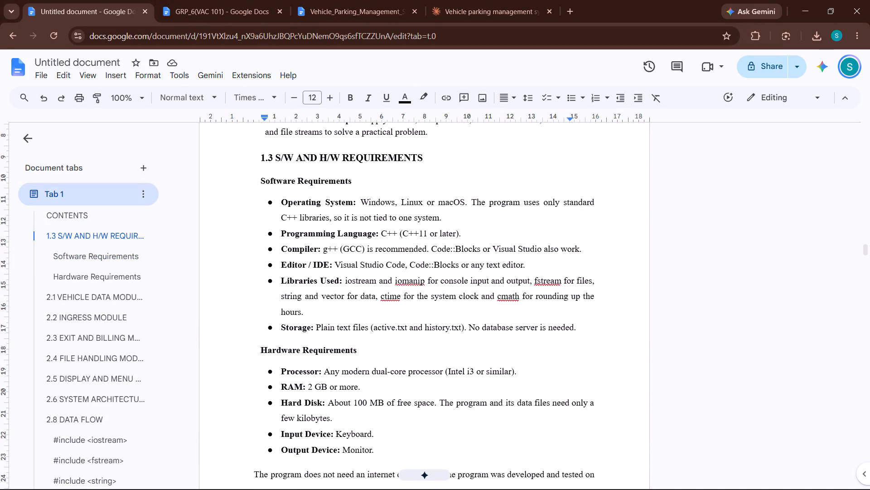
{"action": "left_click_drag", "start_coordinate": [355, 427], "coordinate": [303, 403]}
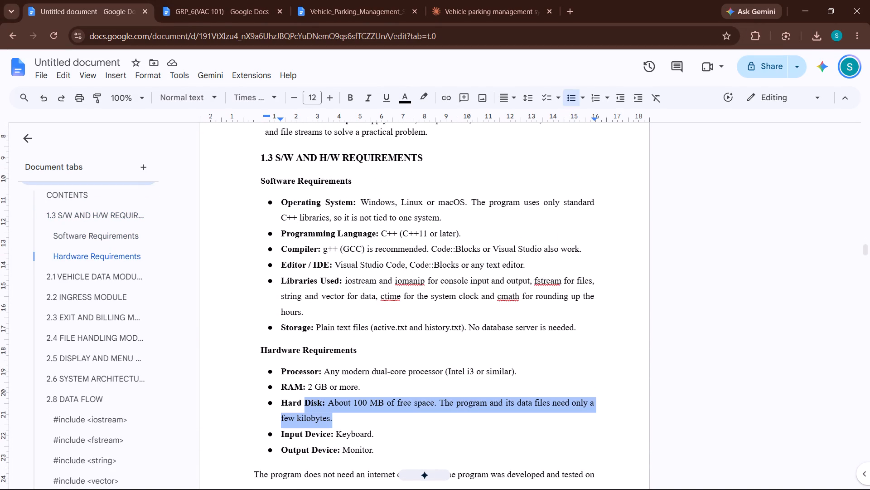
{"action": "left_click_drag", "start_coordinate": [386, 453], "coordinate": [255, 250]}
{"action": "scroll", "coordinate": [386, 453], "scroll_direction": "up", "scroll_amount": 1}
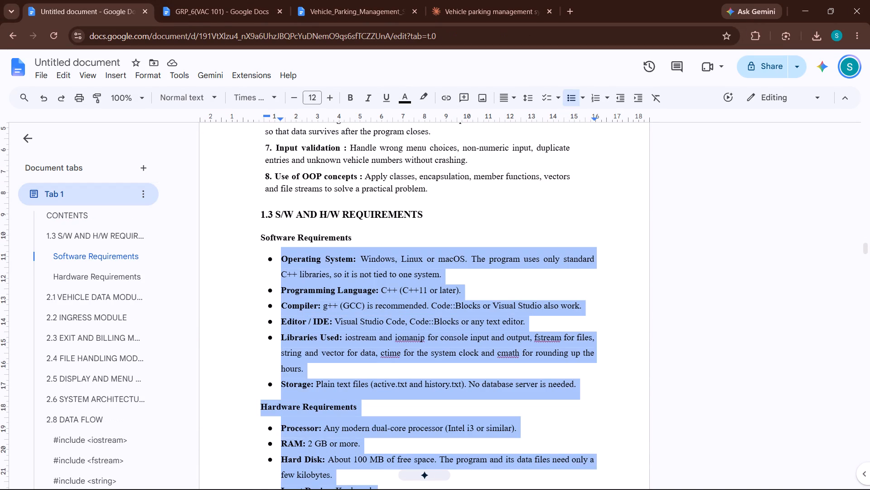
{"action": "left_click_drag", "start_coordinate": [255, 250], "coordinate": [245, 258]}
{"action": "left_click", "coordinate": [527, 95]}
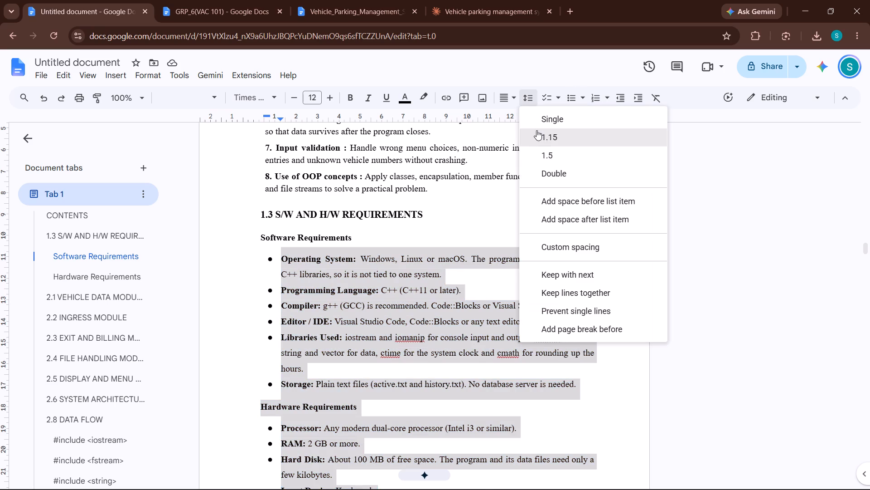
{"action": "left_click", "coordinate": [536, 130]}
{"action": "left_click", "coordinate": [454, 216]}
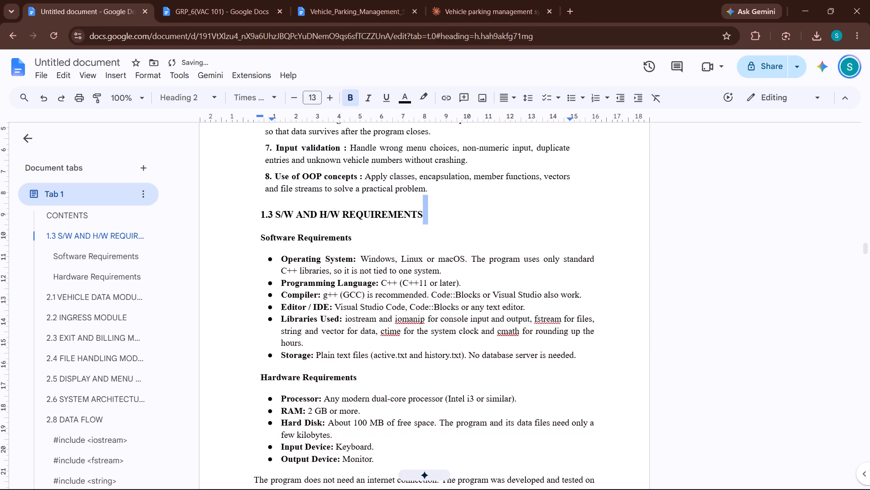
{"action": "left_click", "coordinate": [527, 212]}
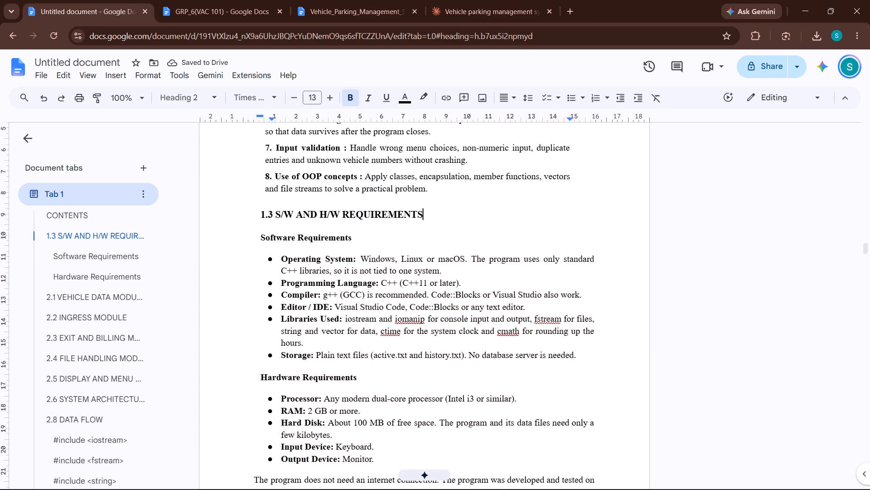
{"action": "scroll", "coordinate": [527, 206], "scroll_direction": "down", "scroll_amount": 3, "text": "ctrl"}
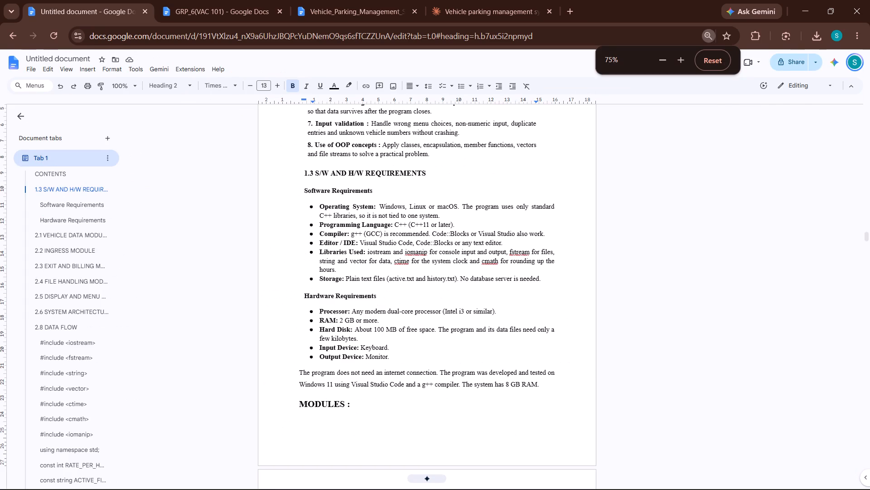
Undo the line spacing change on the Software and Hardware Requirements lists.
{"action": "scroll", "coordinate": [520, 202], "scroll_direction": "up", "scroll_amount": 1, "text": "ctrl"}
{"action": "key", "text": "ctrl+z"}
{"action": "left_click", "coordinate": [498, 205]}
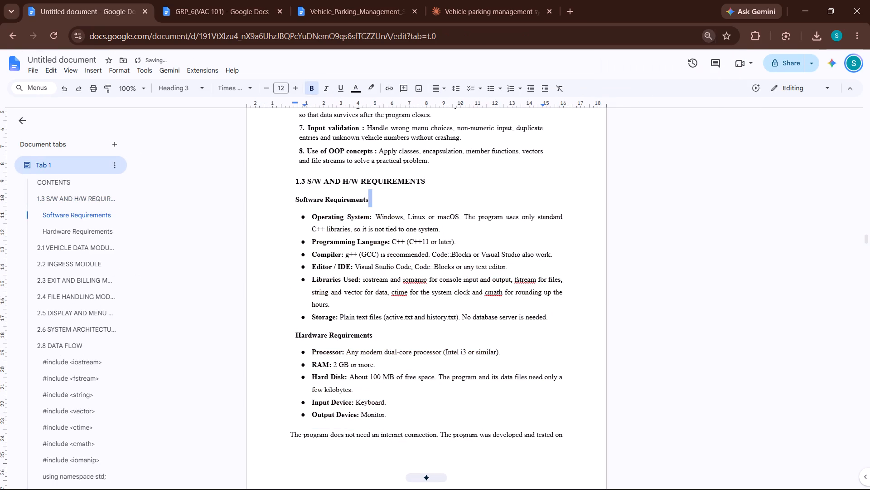
Set the line spacing of the Operating System bullet under Software Requirements to 1.15.
{"action": "left_click", "coordinate": [362, 221]}
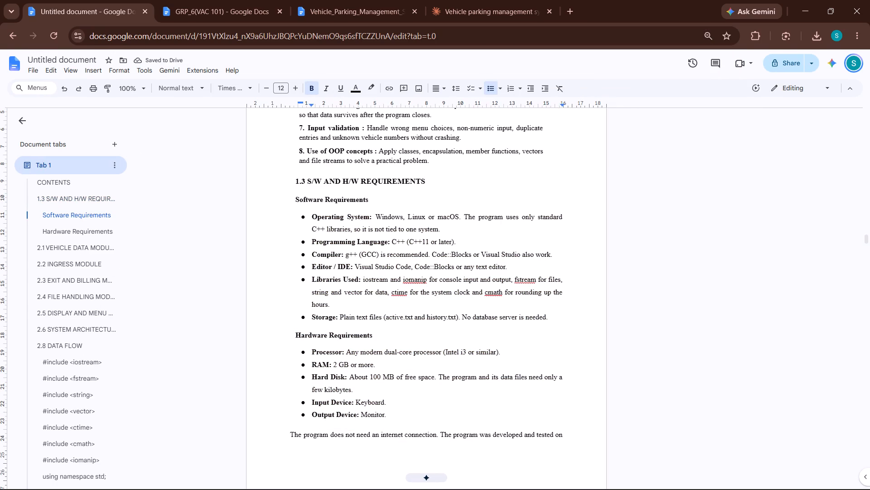
{"action": "left_click_drag", "start_coordinate": [310, 214], "coordinate": [443, 228]}
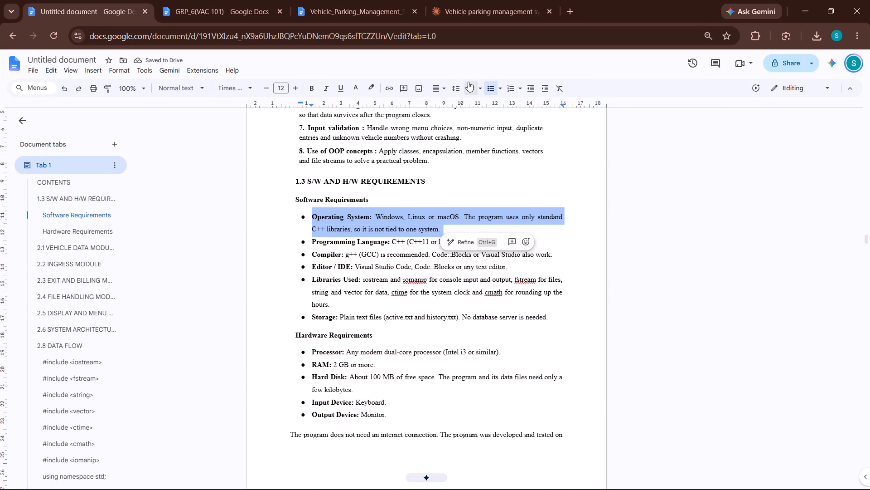
{"action": "left_click", "coordinate": [451, 87]}
{"action": "left_click", "coordinate": [464, 117]}
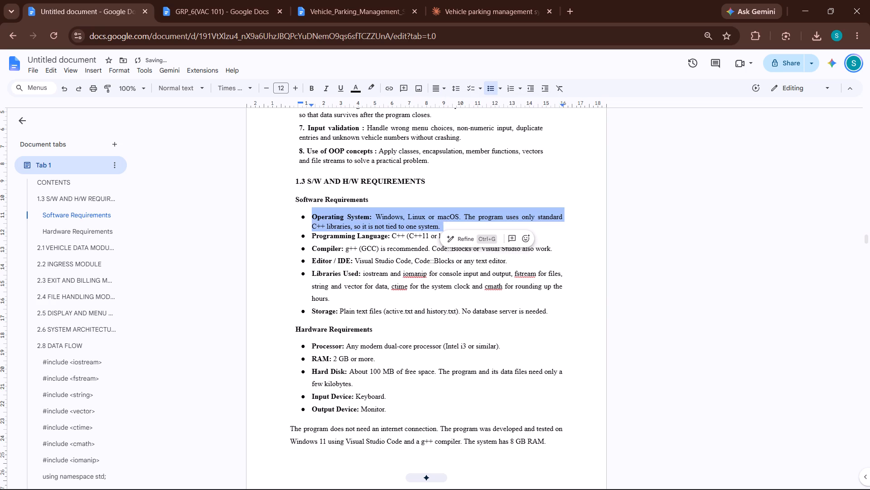
{"action": "left_click", "coordinate": [438, 182]}
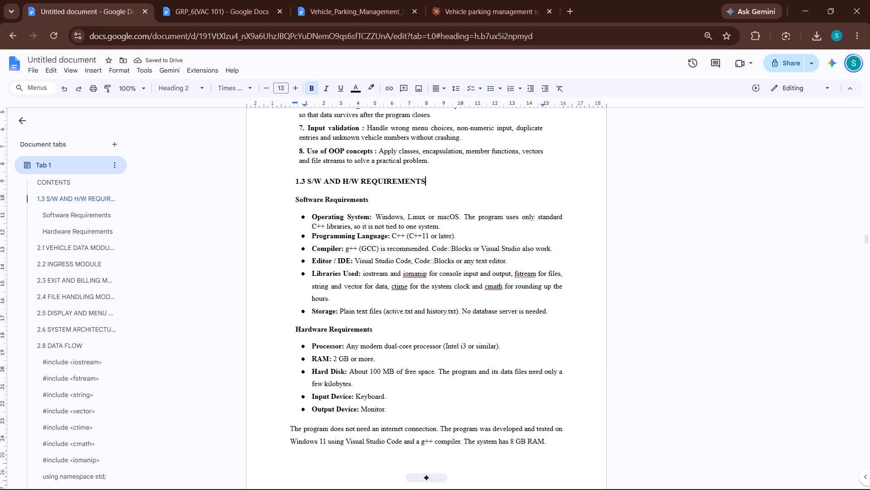
Set the line spacing of the three-line Libraries Used bullet under Software Requirements to 1.15.
{"action": "scroll", "coordinate": [443, 245], "scroll_direction": "down", "scroll_amount": 3}
{"action": "scroll", "coordinate": [441, 237], "scroll_direction": "up", "scroll_amount": 2}
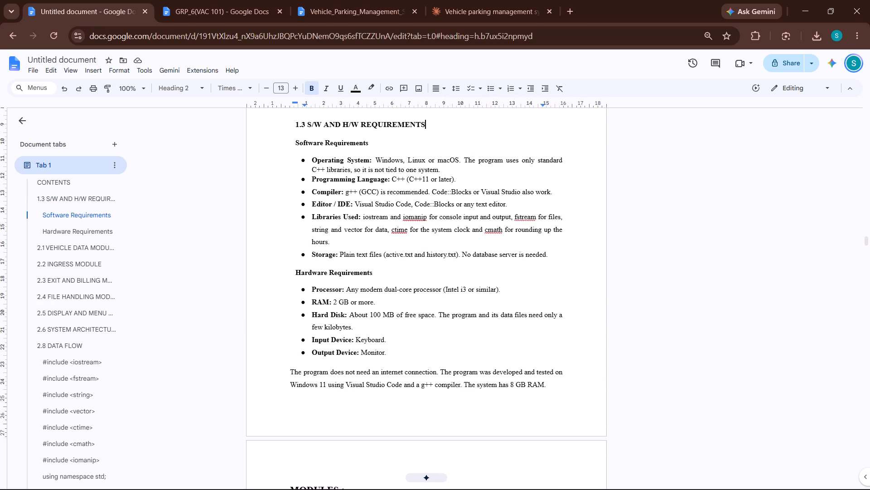
{"action": "left_click_drag", "start_coordinate": [358, 314], "coordinate": [335, 303]}
{"action": "left_click_drag", "start_coordinate": [342, 235], "coordinate": [328, 232]}
{"action": "left_click_drag", "start_coordinate": [335, 244], "coordinate": [322, 239]}
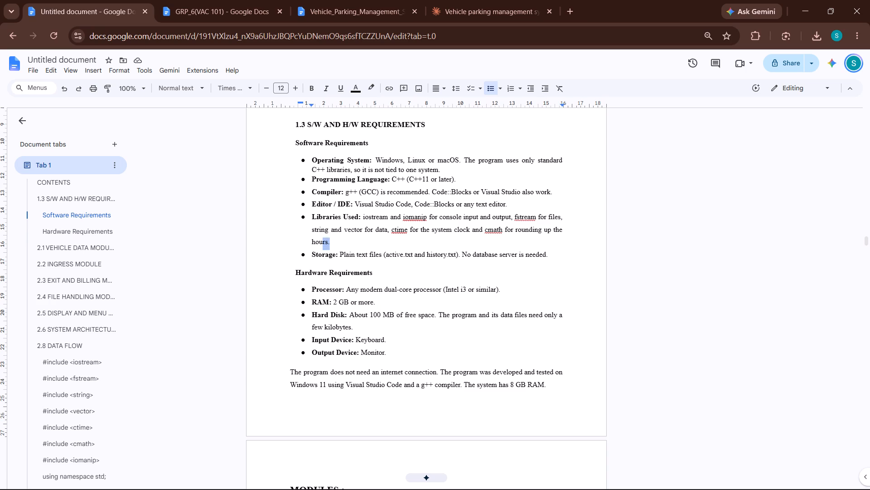
{"action": "left_click_drag", "start_coordinate": [322, 239], "coordinate": [310, 212]}
{"action": "left_click", "coordinate": [310, 218]}
{"action": "left_click_drag", "start_coordinate": [310, 218], "coordinate": [329, 240]}
{"action": "left_click", "coordinate": [456, 89]}
{"action": "left_click", "coordinate": [464, 122]}
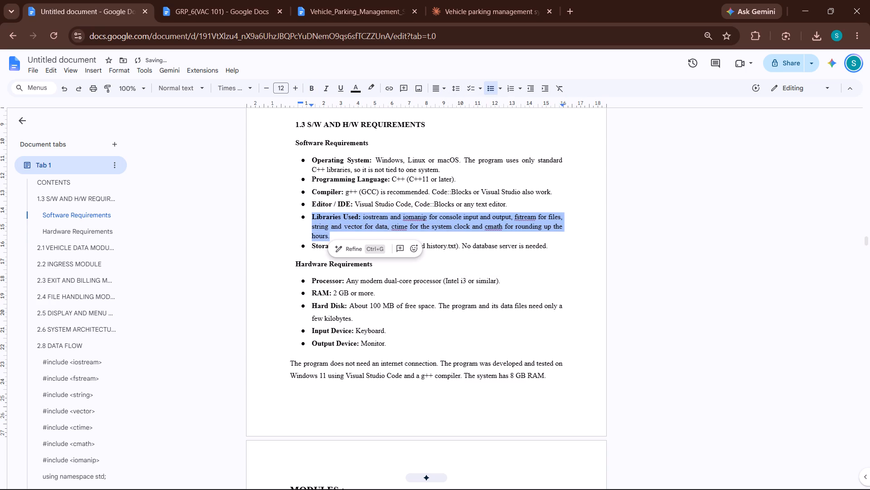
{"action": "left_click", "coordinate": [270, 213]}
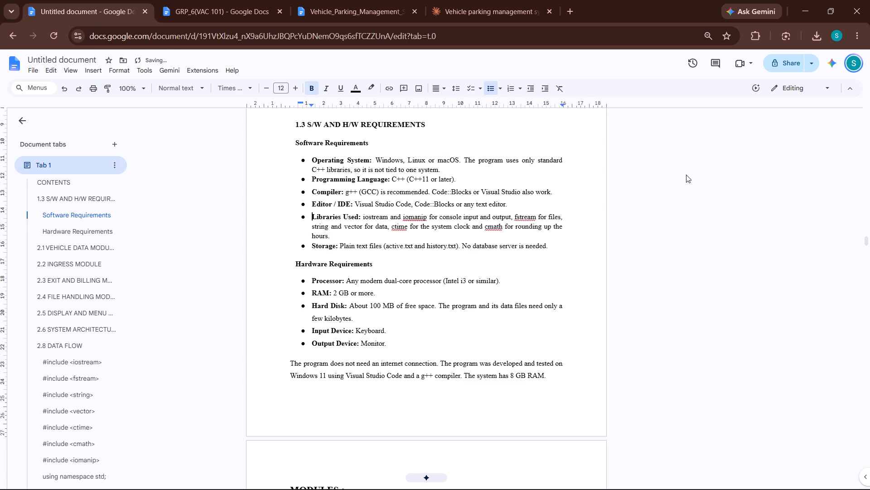
Review the page breaks from section 1.2 through the modules and code to the Input check in main() bullet above RESULTS.
{"action": "scroll", "coordinate": [513, 277], "scroll_direction": "up", "scroll_amount": 8}
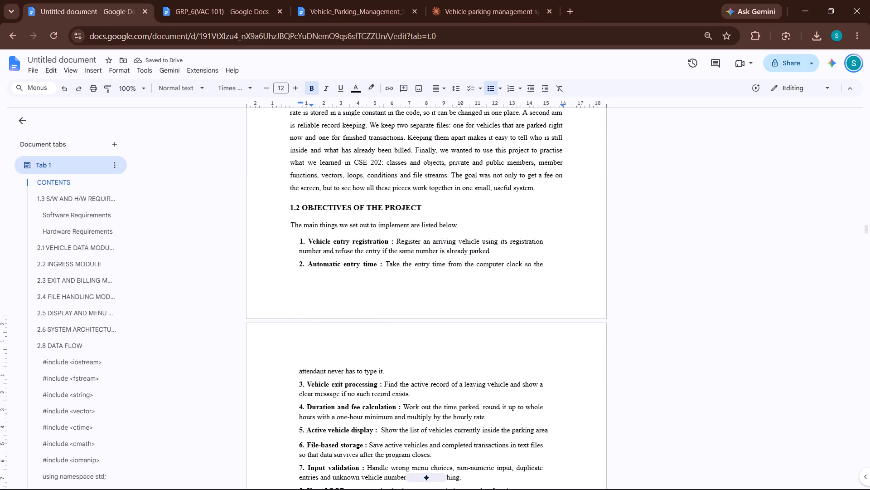
{"action": "scroll", "coordinate": [511, 267], "scroll_direction": "up", "scroll_amount": 5}
{"action": "scroll", "coordinate": [510, 265], "scroll_direction": "down", "scroll_amount": 19}
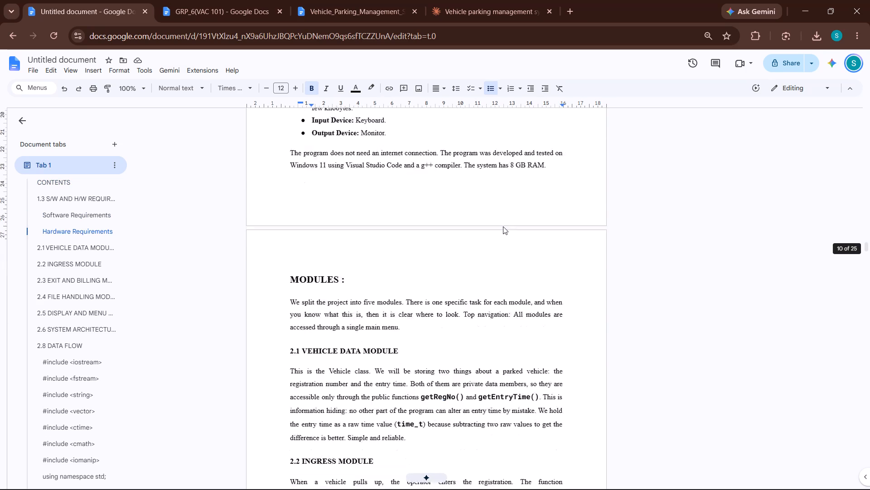
{"action": "scroll", "coordinate": [488, 226], "scroll_direction": "down", "scroll_amount": 16}
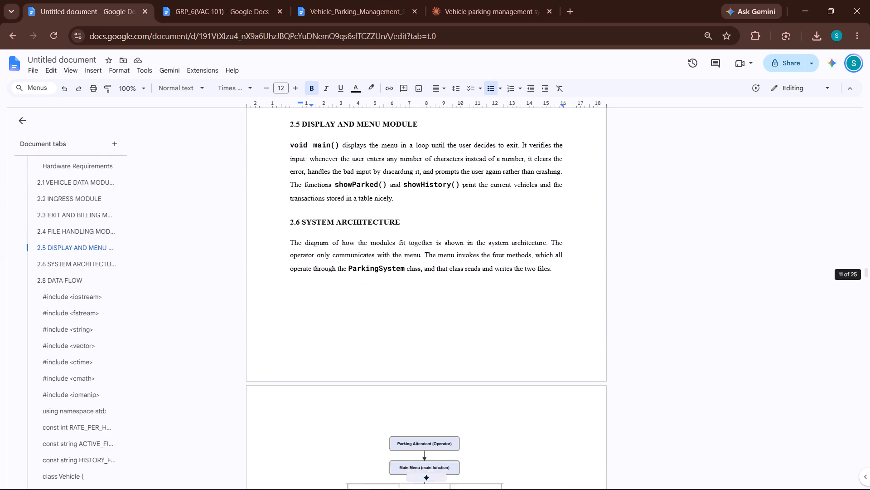
{"action": "scroll", "coordinate": [481, 208], "scroll_direction": "down", "scroll_amount": 10}
{"action": "scroll", "coordinate": [480, 207], "scroll_direction": "down", "scroll_amount": 12}
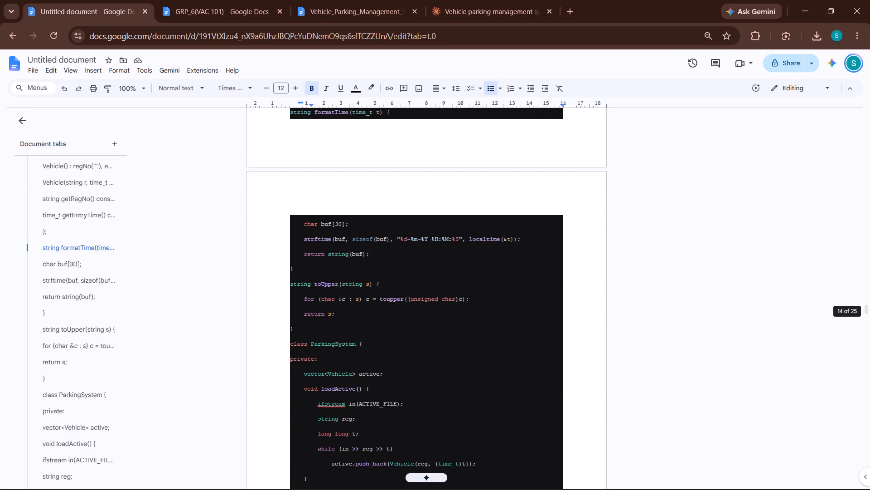
{"action": "scroll", "coordinate": [480, 205], "scroll_direction": "down", "scroll_amount": 11}
{"action": "scroll", "coordinate": [479, 191], "scroll_direction": "down", "scroll_amount": 20}
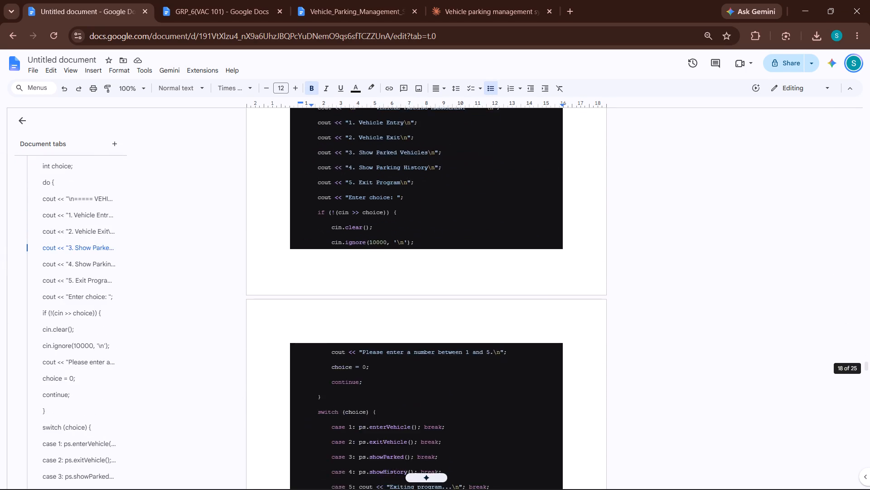
{"action": "scroll", "coordinate": [479, 188], "scroll_direction": "down", "scroll_amount": 12}
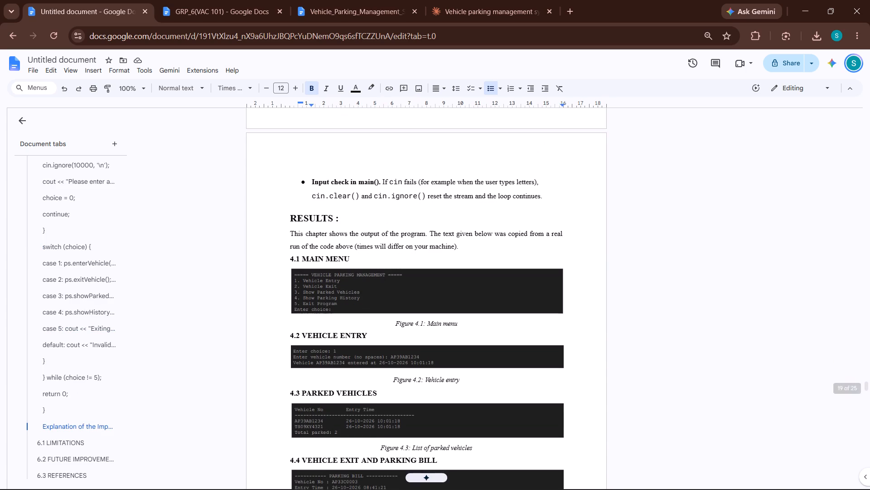
{"action": "left_click", "coordinate": [428, 196]}
{"action": "left_click_drag", "start_coordinate": [549, 197], "coordinate": [547, 197]}
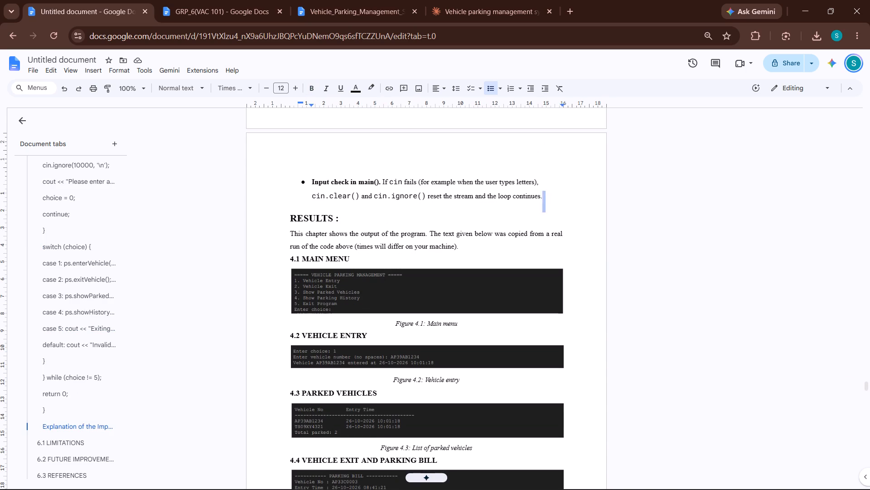
{"action": "left_click_drag", "start_coordinate": [547, 197], "coordinate": [217, 149]}
{"action": "left_click", "coordinate": [290, 186]}
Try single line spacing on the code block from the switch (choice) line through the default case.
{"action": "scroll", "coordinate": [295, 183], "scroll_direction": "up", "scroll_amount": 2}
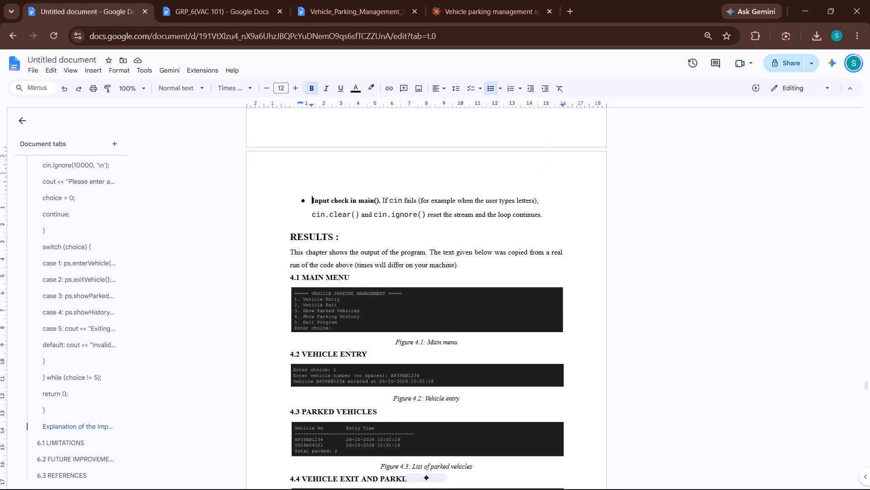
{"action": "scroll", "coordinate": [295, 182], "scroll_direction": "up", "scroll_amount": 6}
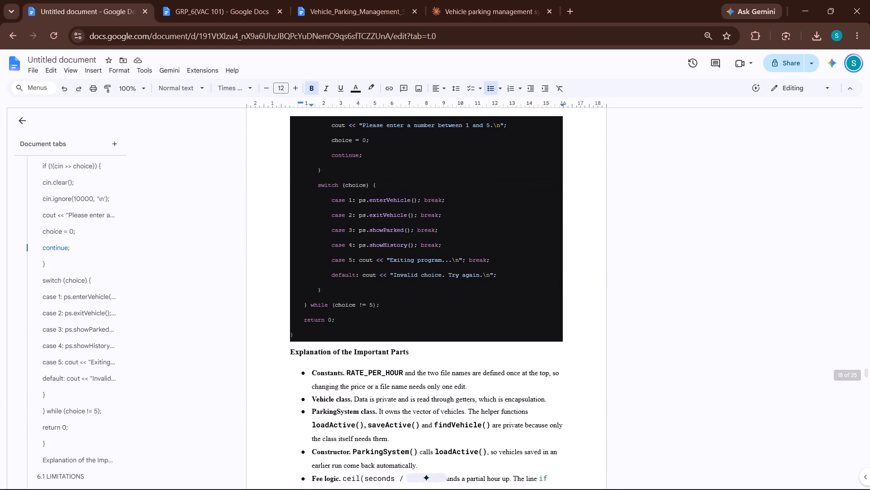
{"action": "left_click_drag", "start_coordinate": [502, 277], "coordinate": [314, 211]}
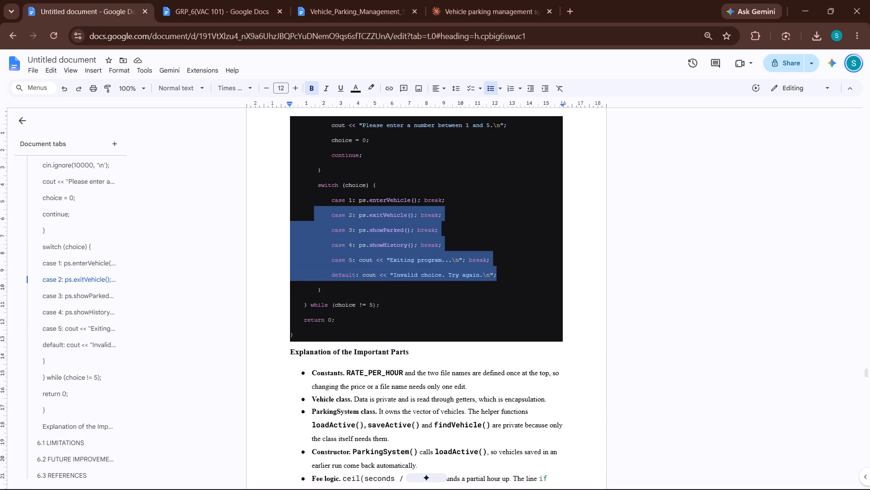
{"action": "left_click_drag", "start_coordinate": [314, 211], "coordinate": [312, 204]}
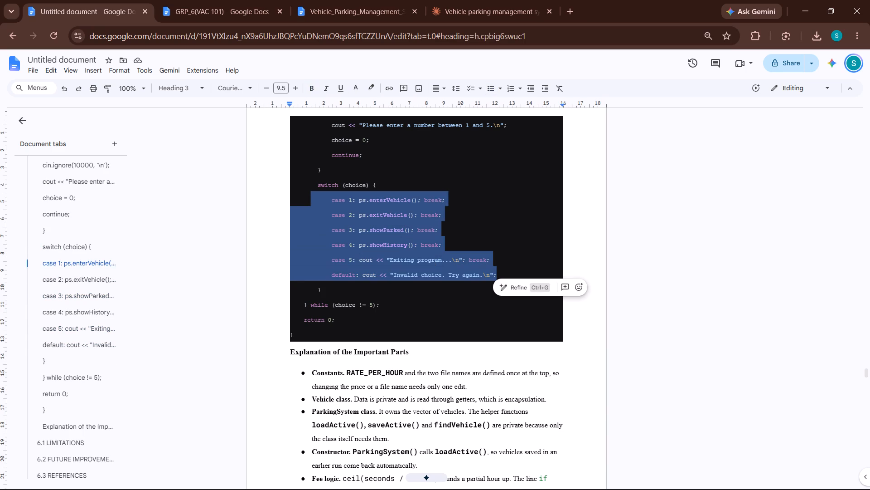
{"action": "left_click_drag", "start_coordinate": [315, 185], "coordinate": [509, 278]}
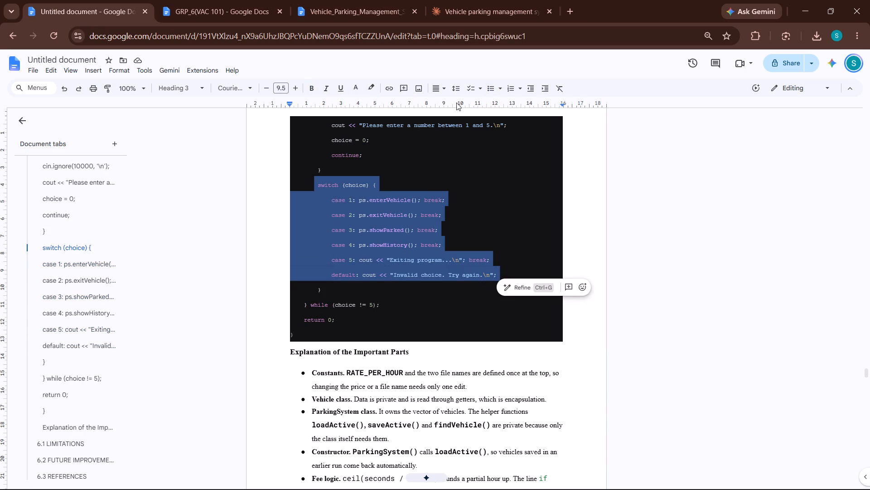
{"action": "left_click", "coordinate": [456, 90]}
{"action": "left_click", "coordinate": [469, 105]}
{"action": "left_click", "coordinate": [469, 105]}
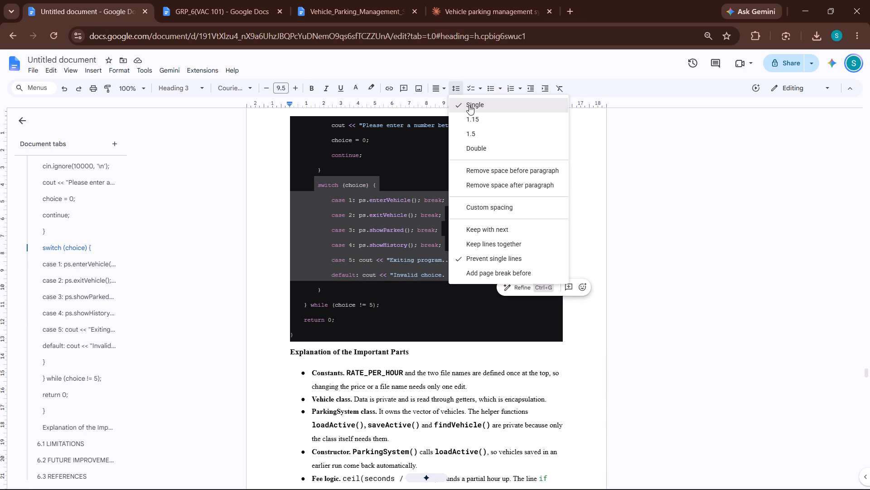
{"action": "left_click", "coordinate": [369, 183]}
Remove the indent and line break before "case 1: ps.enterVehicle(); break;" to join it to the "switch (choice) {" line, and check the page flow.
{"action": "left_click", "coordinate": [373, 199]}
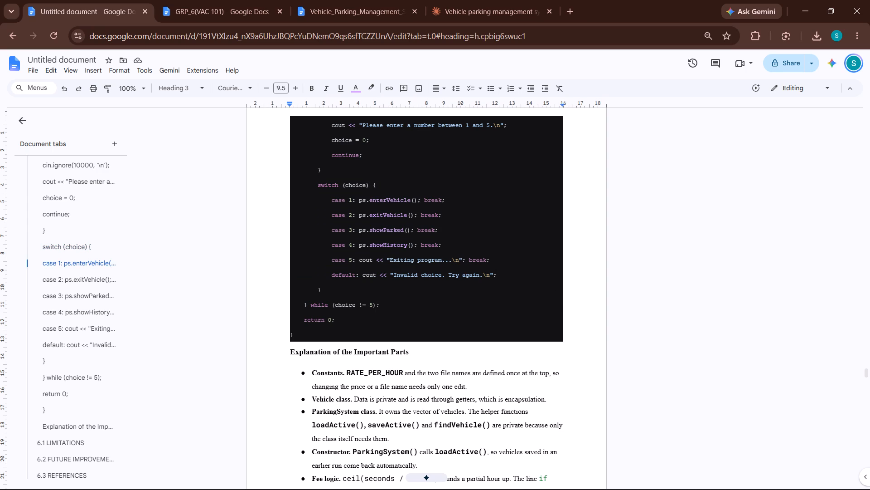
{"action": "left_click", "coordinate": [329, 201]}
{"action": "key", "text": "BackSpace"}
{"action": "key", "text": "BackSpace"}
{"action": "key", "text": "BackSpace"}
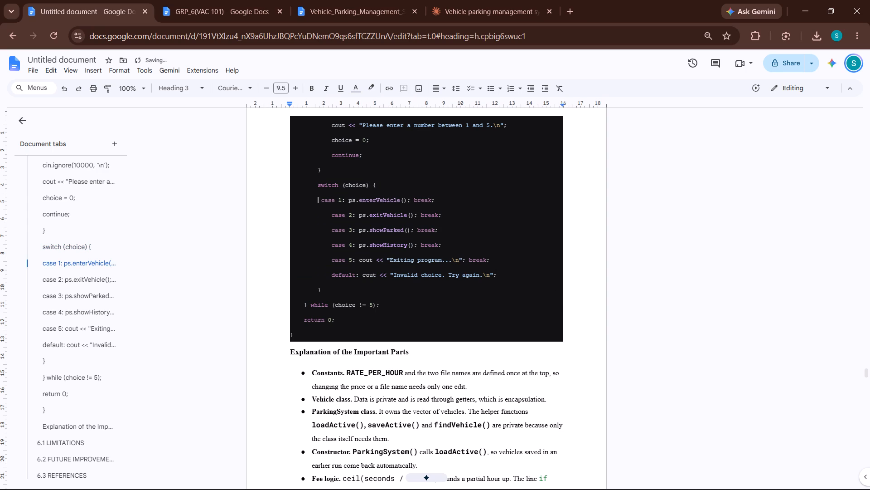
{"action": "key", "text": "BackSpace"}
{"action": "key", "text": "BackSpace"}
{"action": "key", "text": "BackSpace"}
{"action": "key", "text": "BackSpace"}
{"action": "key", "text": "BackSpace"}
{"action": "key", "text": "BackSpace"}
{"action": "key", "text": "BackSpace"}
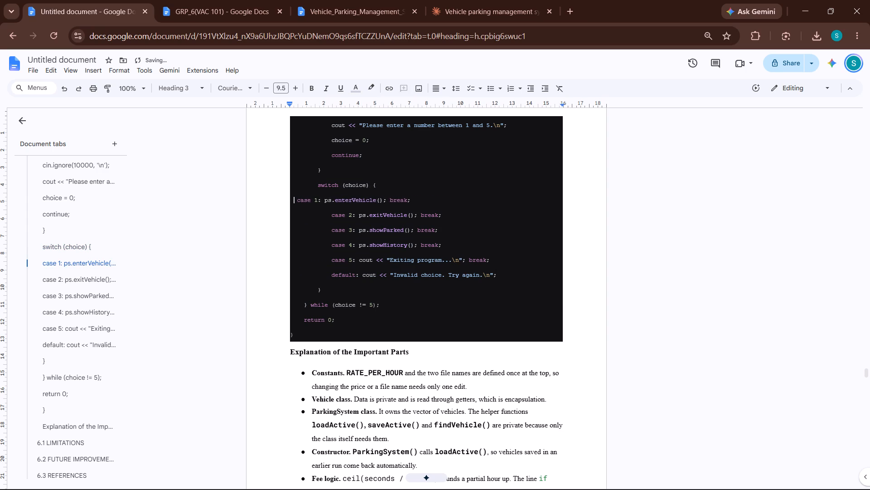
{"action": "left_click", "coordinate": [298, 201]}
{"action": "key", "text": "BackSpace"}
{"action": "key", "text": "BackSpace"}
{"action": "key", "text": "BackSpace"}
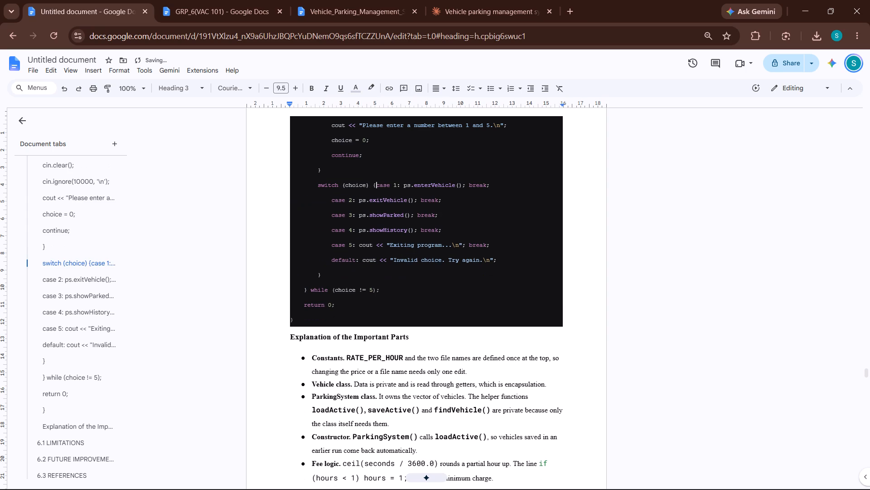
{"action": "scroll", "coordinate": [366, 205], "scroll_direction": "down", "scroll_amount": 4}
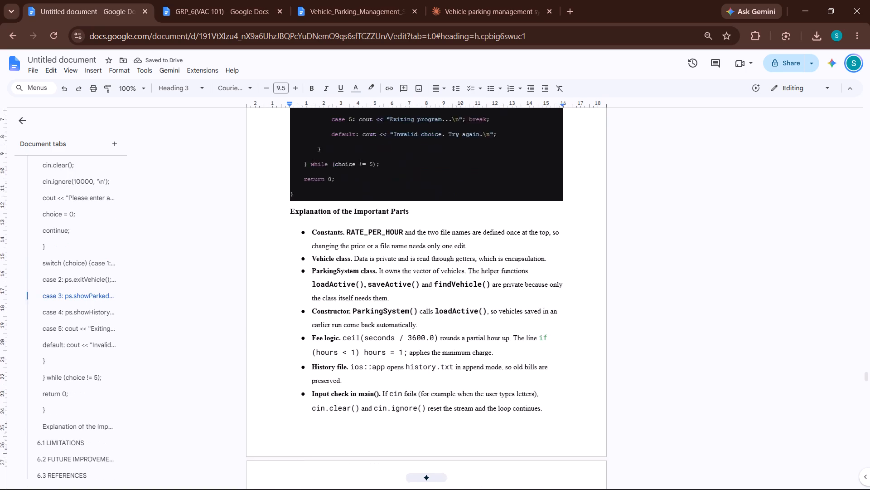
{"action": "scroll", "coordinate": [369, 209], "scroll_direction": "up", "scroll_amount": 4}
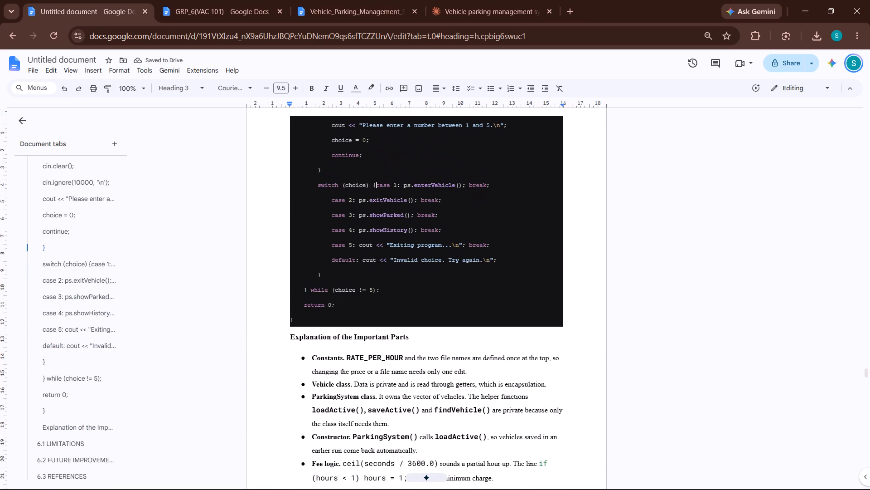
In showHistory(), join the closing brace to the end of the cout << line << "\n"; line, removing its indent and line break.
{"action": "key", "text": "Return"}
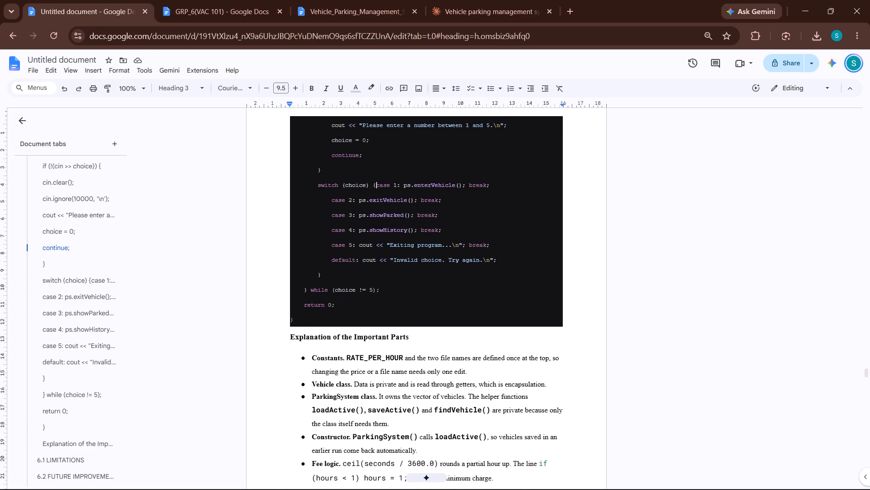
{"action": "key", "text": "BackSpace"}
{"action": "scroll", "coordinate": [389, 200], "scroll_direction": "up", "scroll_amount": 3}
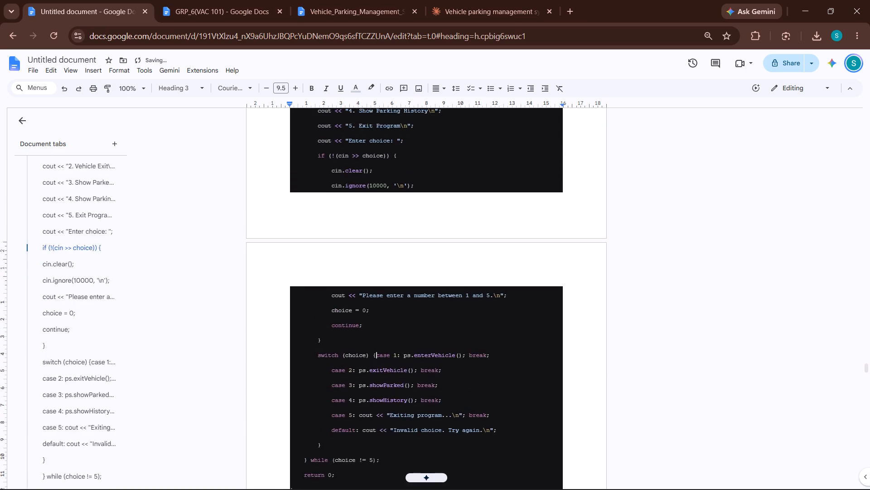
{"action": "scroll", "coordinate": [389, 200], "scroll_direction": "up", "scroll_amount": 6}
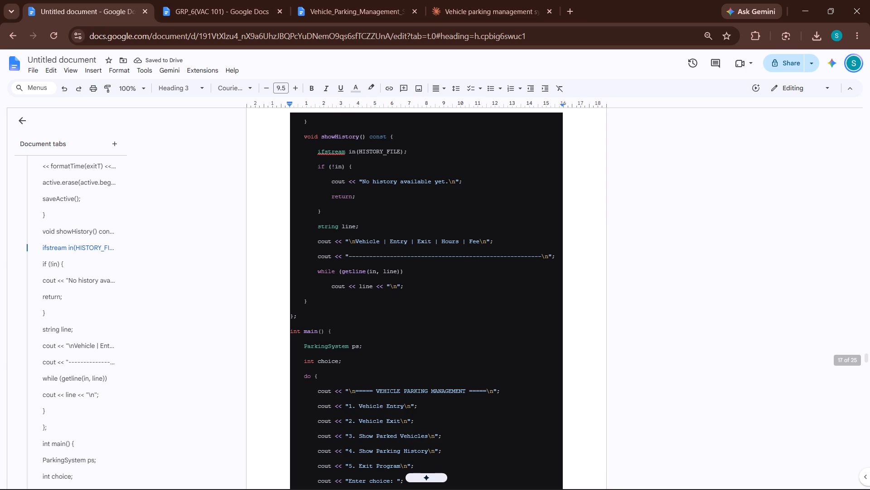
{"action": "left_click", "coordinate": [323, 289]}
{"action": "left_click", "coordinate": [324, 295]}
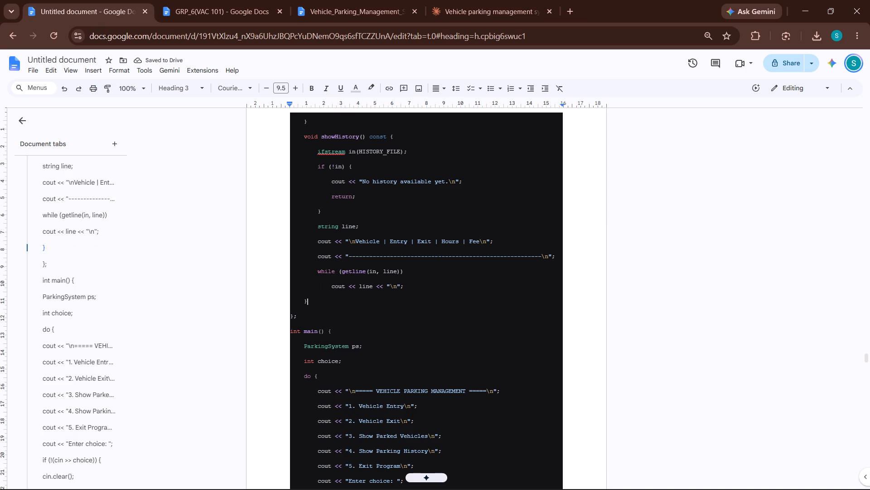
{"action": "left_click", "coordinate": [301, 301]}
{"action": "key", "text": "BackSpace"}
{"action": "key", "text": "BackSpace"}
{"action": "key", "text": "BackSpace"}
{"action": "key", "text": "BackSpace"}
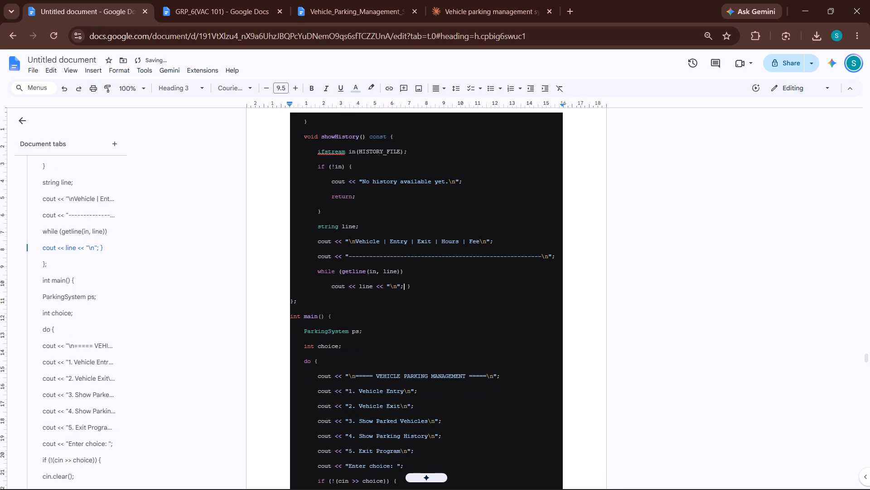
Put "case 1: ps.enterVehicle(); break;" back on its own line below "switch (choice) {" and indent it to match the other cases.
{"action": "scroll", "coordinate": [336, 284], "scroll_direction": "down", "scroll_amount": 8}
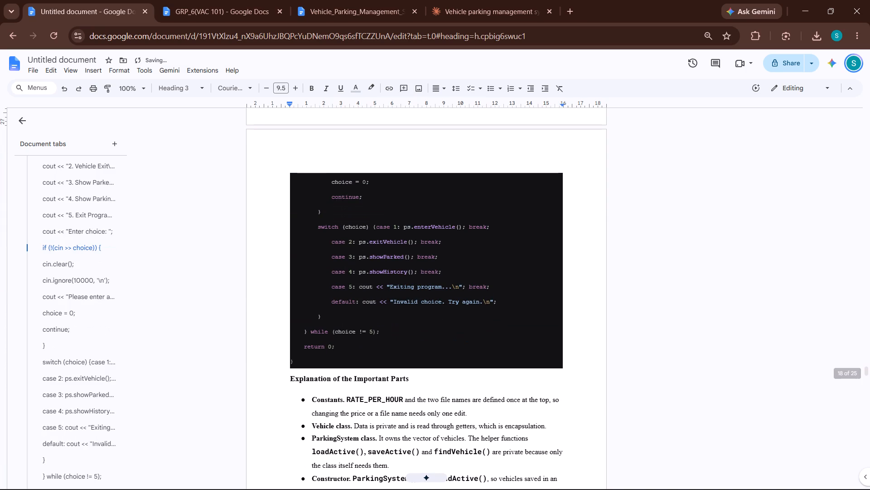
{"action": "left_click", "coordinate": [376, 227]}
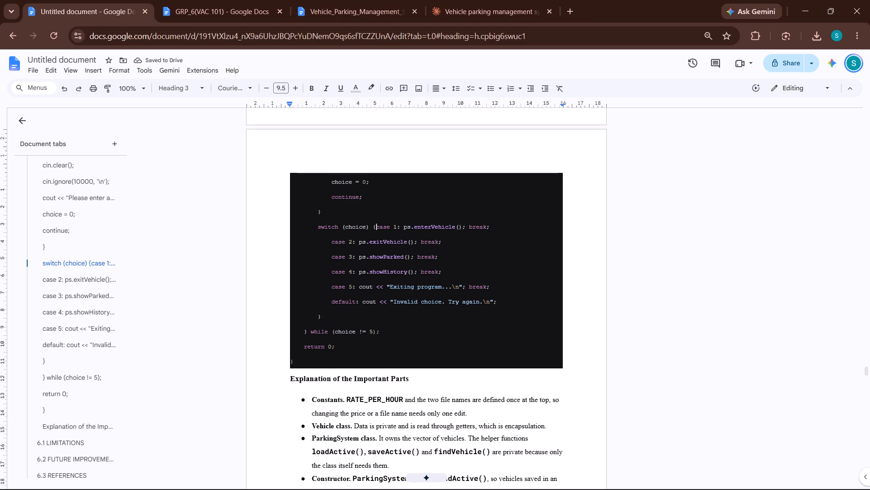
{"action": "key", "text": "Return"}
{"action": "key", "text": "space"}
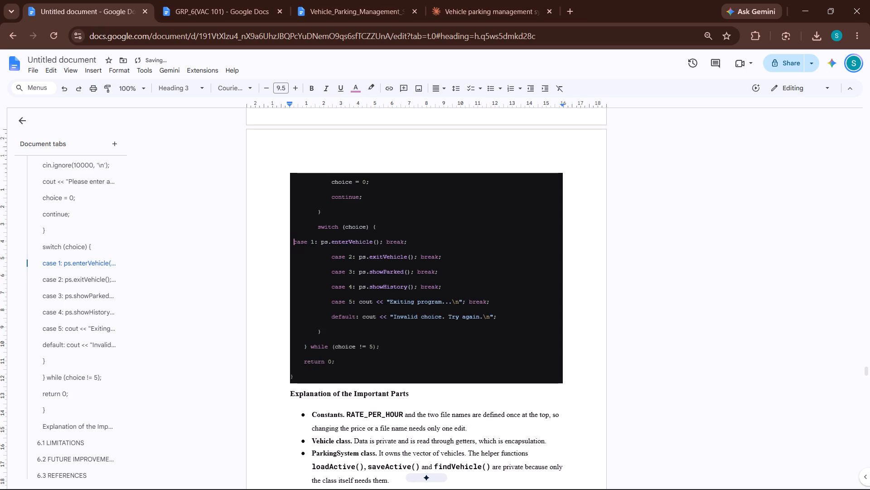
{"action": "key", "text": "Tab"}
{"action": "key", "text": "Tab"}
{"action": "scroll", "coordinate": [399, 247], "scroll_direction": "down", "scroll_amount": 1}
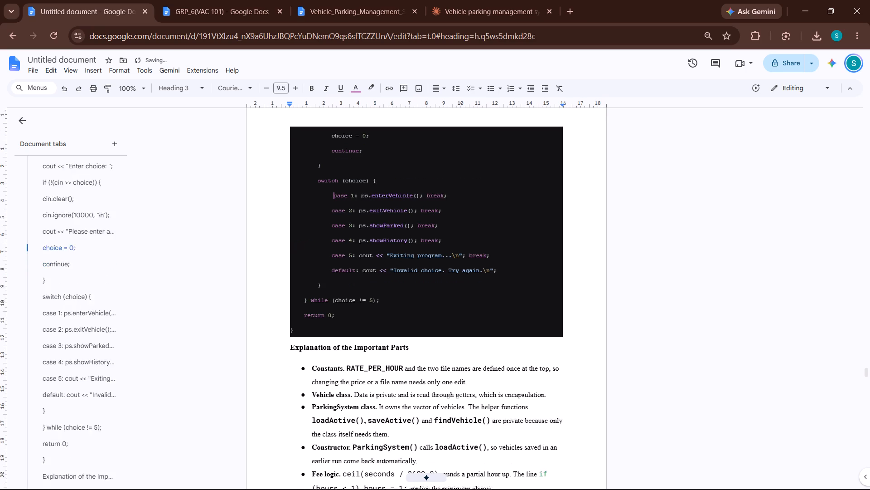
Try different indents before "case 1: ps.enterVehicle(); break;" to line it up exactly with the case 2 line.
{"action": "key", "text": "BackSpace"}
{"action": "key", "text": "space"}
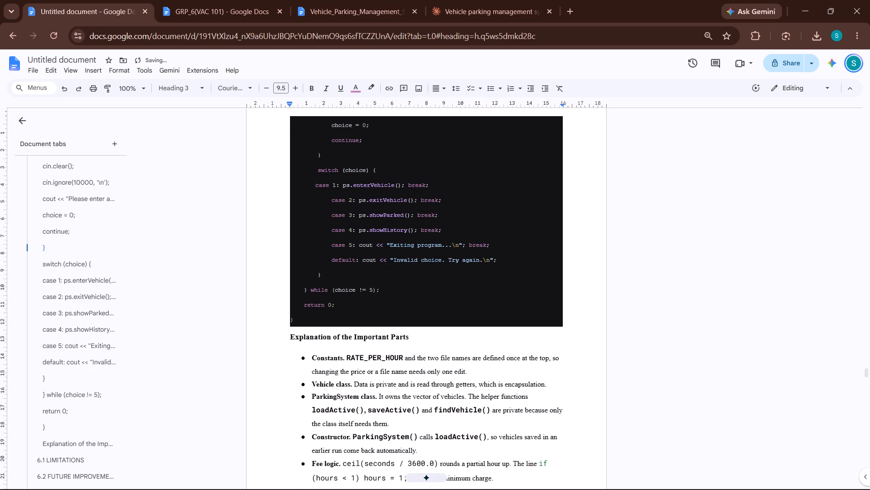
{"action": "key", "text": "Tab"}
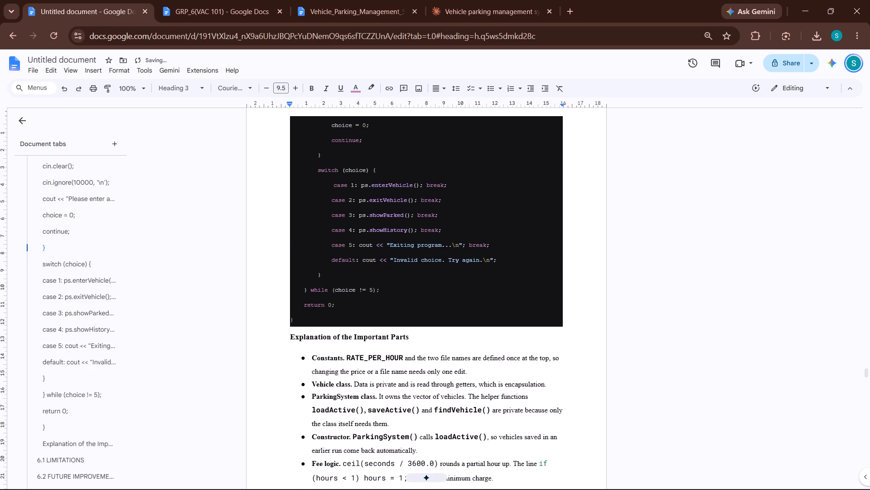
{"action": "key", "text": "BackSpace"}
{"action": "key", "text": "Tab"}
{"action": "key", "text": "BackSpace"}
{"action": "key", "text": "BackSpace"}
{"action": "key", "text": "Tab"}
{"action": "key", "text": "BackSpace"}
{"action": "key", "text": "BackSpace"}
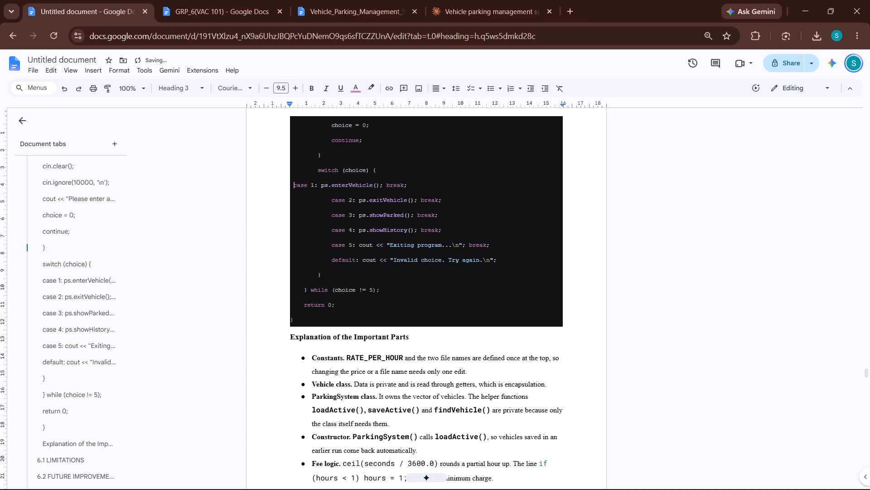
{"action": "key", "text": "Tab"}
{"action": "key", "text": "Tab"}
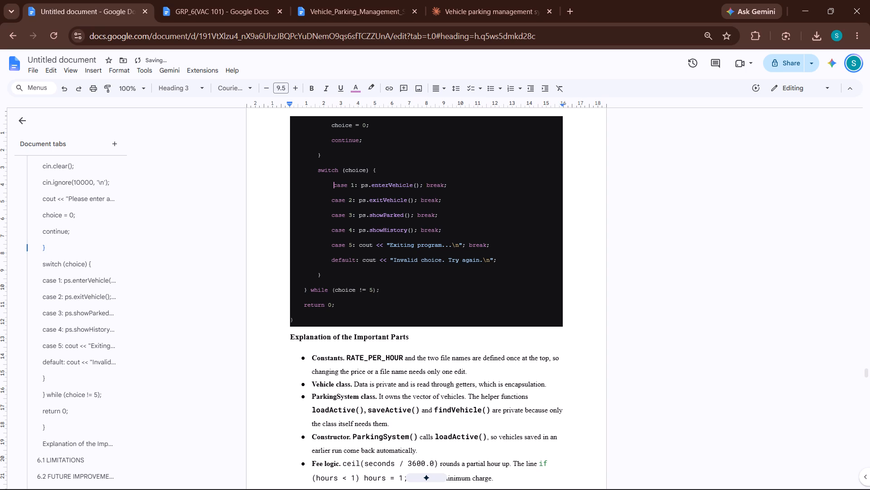
Check the page flow from the showHistory() code through the explanation bullets and the RESULTS sections.
{"action": "scroll", "coordinate": [400, 231], "scroll_direction": "down", "scroll_amount": 5}
{"action": "left_click", "coordinate": [329, 281]}
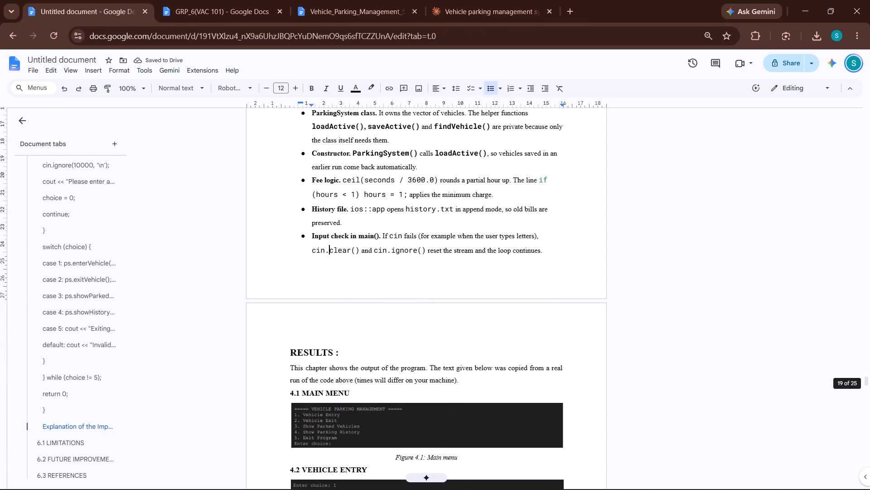
{"action": "scroll", "coordinate": [332, 276], "scroll_direction": "up", "scroll_amount": 17}
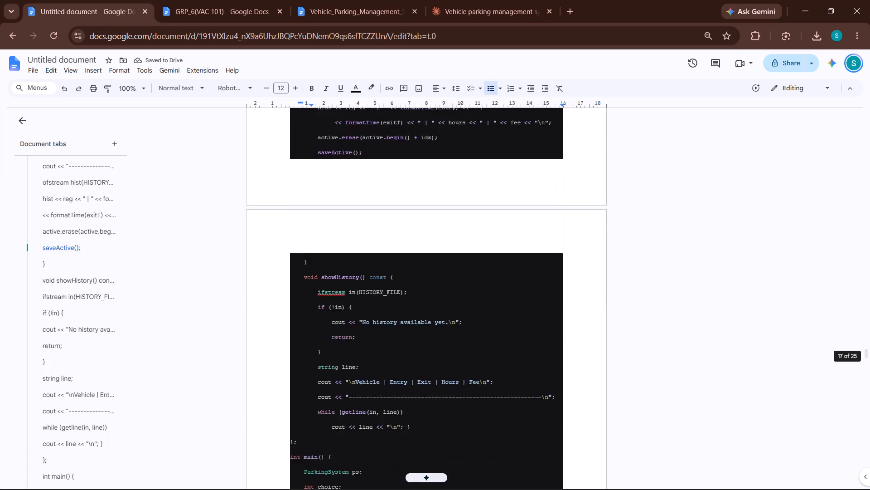
{"action": "scroll", "coordinate": [332, 268], "scroll_direction": "down", "scroll_amount": 20}
{"action": "scroll", "coordinate": [332, 268], "scroll_direction": "down", "scroll_amount": 3}
{"action": "scroll", "coordinate": [331, 250], "scroll_direction": "up", "scroll_amount": 3}
{"action": "scroll", "coordinate": [331, 250], "scroll_direction": "down", "scroll_amount": 9}
{"action": "scroll", "coordinate": [331, 250], "scroll_direction": "up", "scroll_amount": 4}
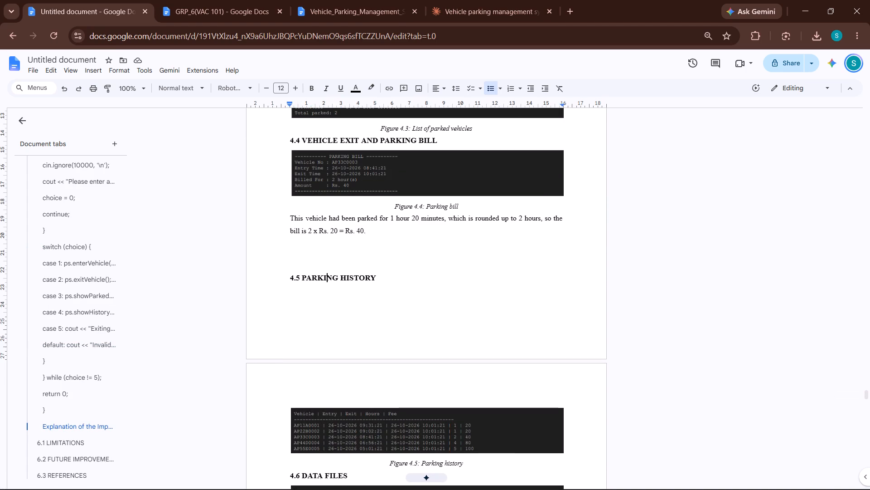
Delete two blank lines above the 4.5 PARKING HISTORY heading to pull its screenshot up beneath the heading.
{"action": "left_click", "coordinate": [326, 304]}
{"action": "left_click", "coordinate": [364, 266]}
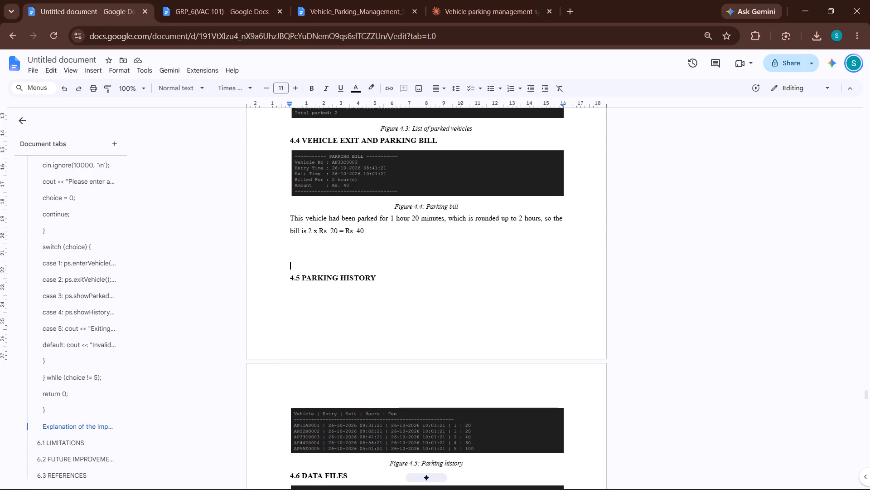
{"action": "left_click", "coordinate": [348, 268]}
{"action": "scroll", "coordinate": [327, 203], "scroll_direction": "up", "scroll_amount": 6}
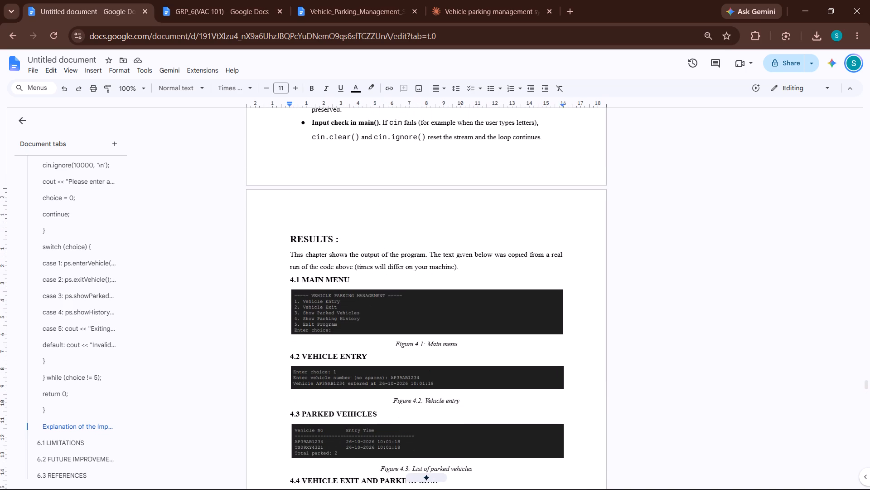
{"action": "scroll", "coordinate": [343, 235], "scroll_direction": "down", "scroll_amount": 3}
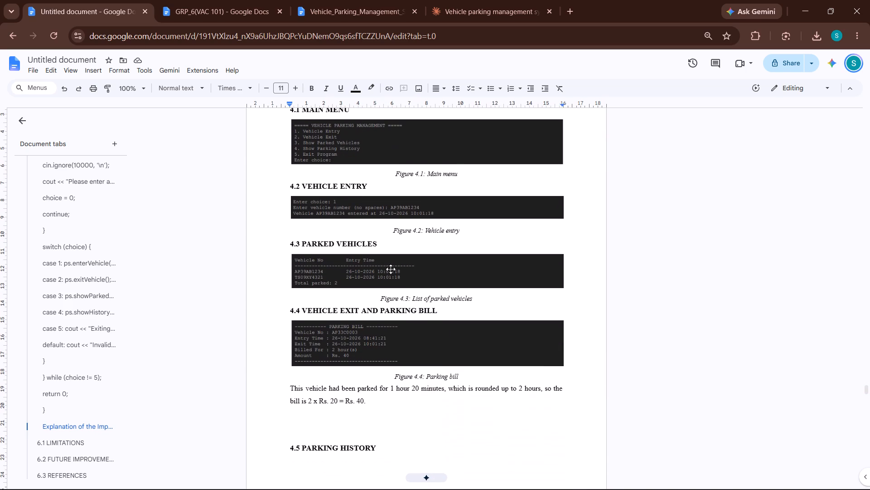
{"action": "scroll", "coordinate": [386, 278], "scroll_direction": "down", "scroll_amount": 8}
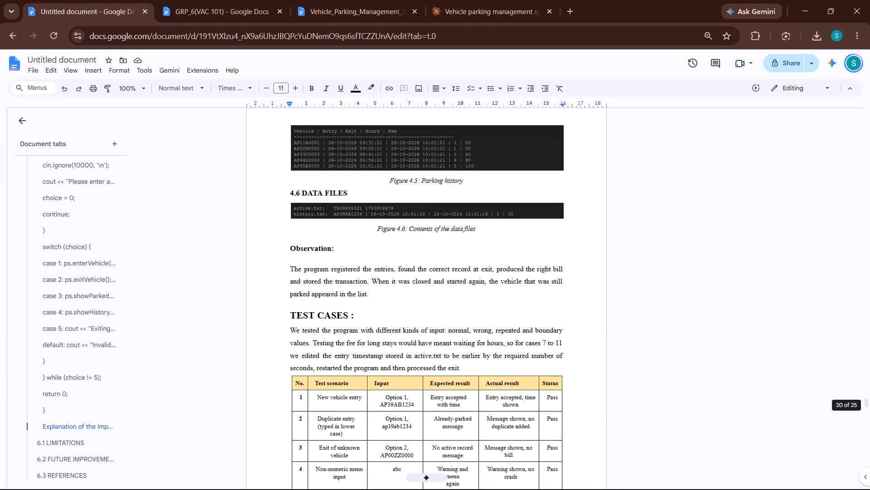
{"action": "scroll", "coordinate": [384, 271], "scroll_direction": "up", "scroll_amount": 4}
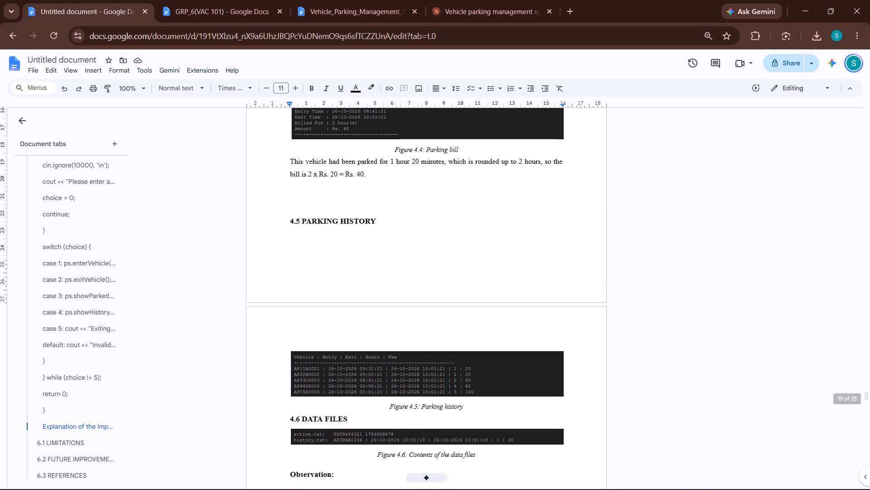
{"action": "key", "text": "BackSpace"}
{"action": "key", "text": "BackSpace"}
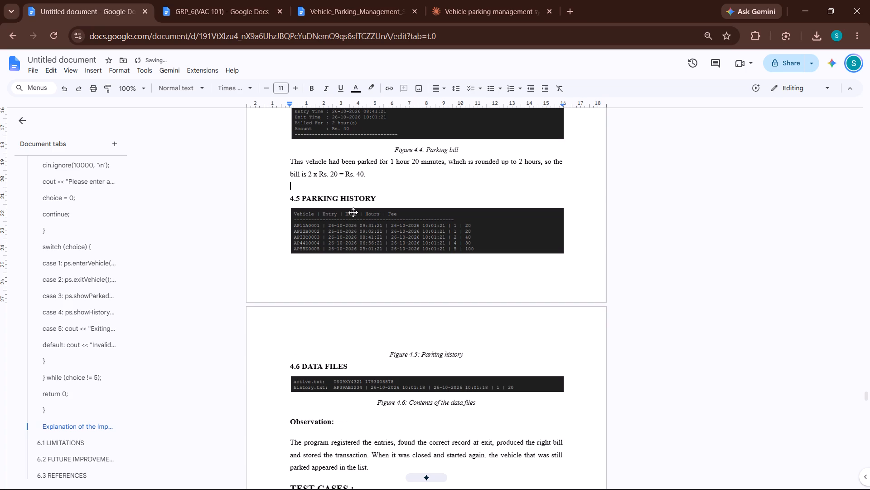
Review the page breaks from section 4.1 through the 4.5 caption, Observation and the TEST CASES table.
{"action": "scroll", "coordinate": [355, 219], "scroll_direction": "down", "scroll_amount": 5}
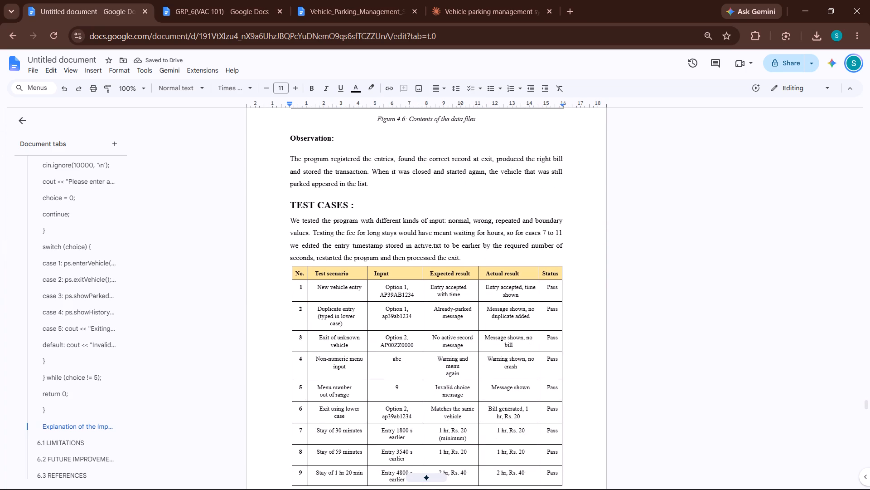
{"action": "scroll", "coordinate": [386, 222], "scroll_direction": "up", "scroll_amount": 9}
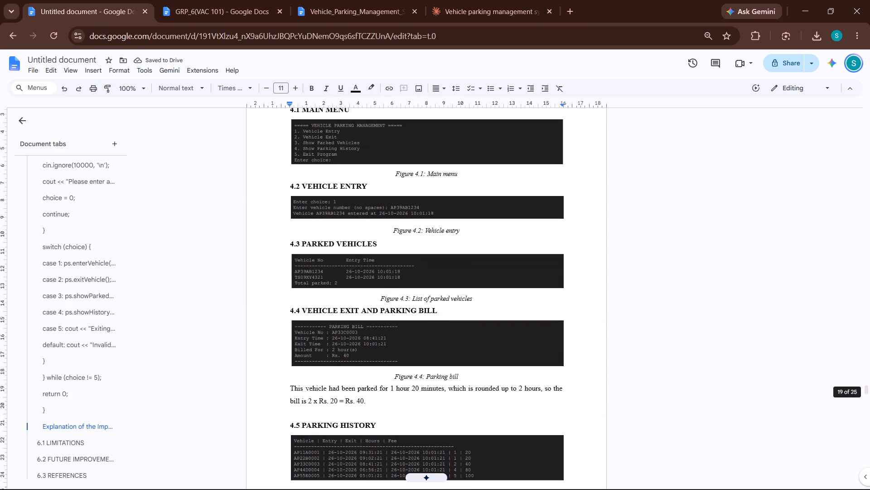
{"action": "scroll", "coordinate": [388, 228], "scroll_direction": "up", "scroll_amount": 4}
{"action": "scroll", "coordinate": [388, 228], "scroll_direction": "down", "scroll_amount": 11}
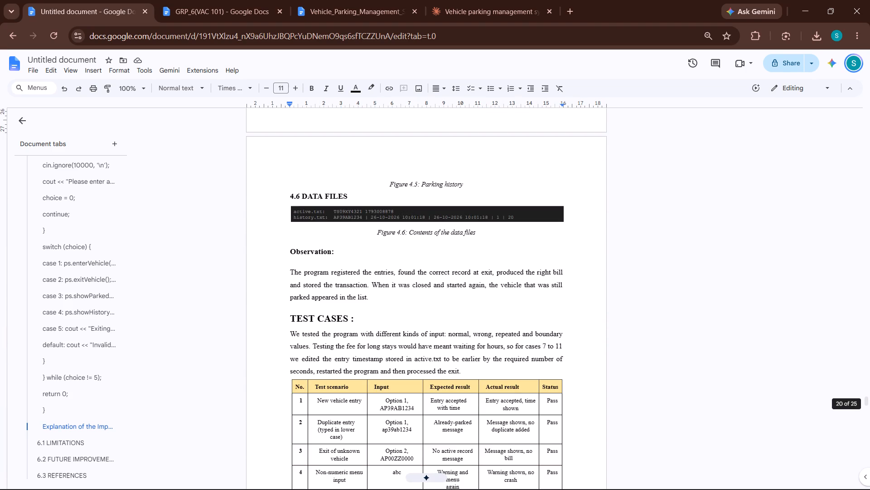
{"action": "scroll", "coordinate": [391, 231], "scroll_direction": "down", "scroll_amount": 2}
{"action": "scroll", "coordinate": [391, 231], "scroll_direction": "up", "scroll_amount": 2}
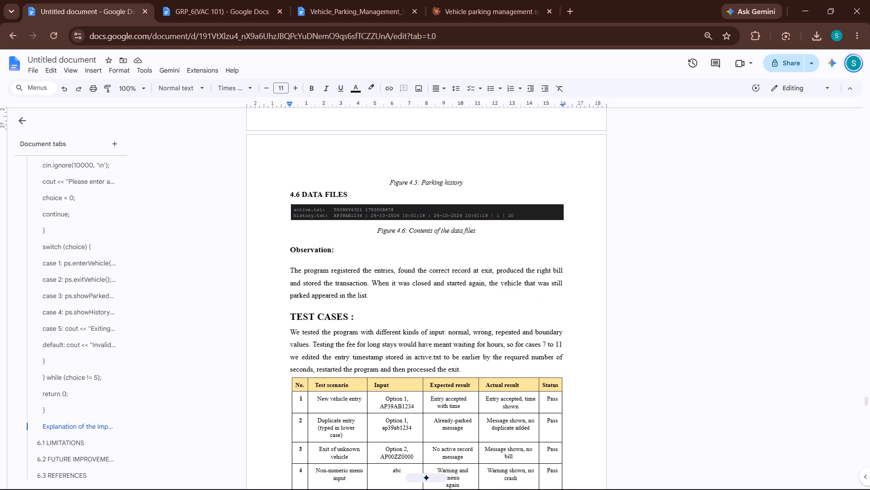
{"action": "left_click", "coordinate": [397, 213]}
{"action": "scroll", "coordinate": [396, 214], "scroll_direction": "up", "scroll_amount": 2}
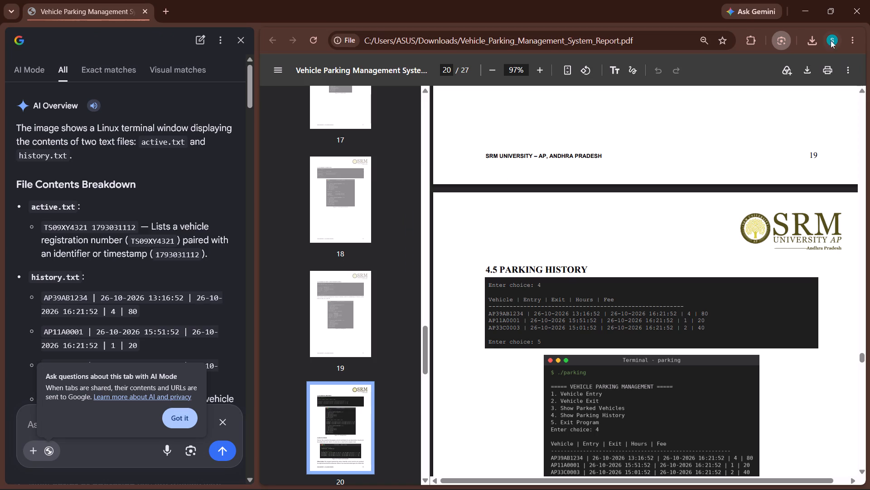
{"action": "left_click", "coordinate": [780, 43]}
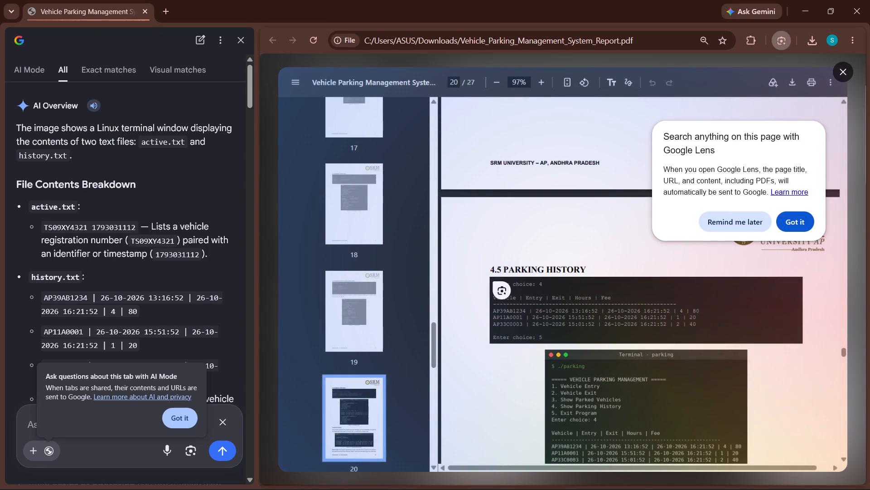
{"action": "left_click_drag", "start_coordinate": [490, 278], "coordinate": [800, 341]}
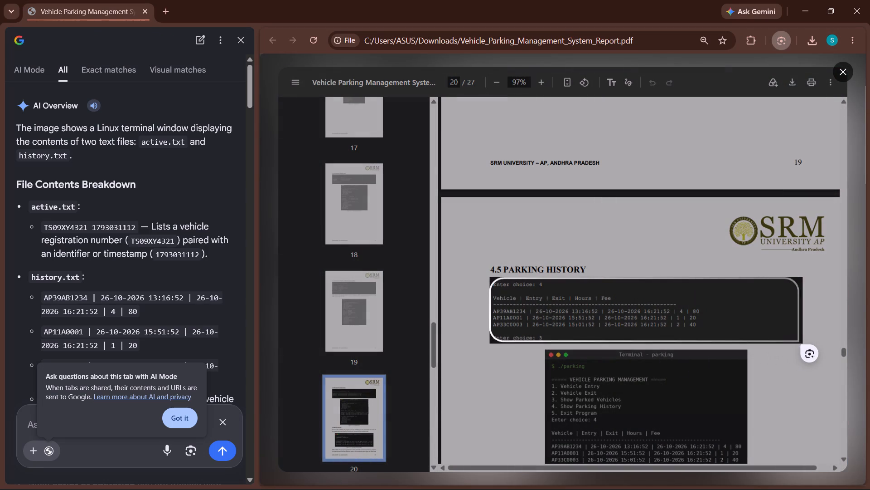
{"action": "left_click_drag", "start_coordinate": [800, 341], "coordinate": [801, 342]}
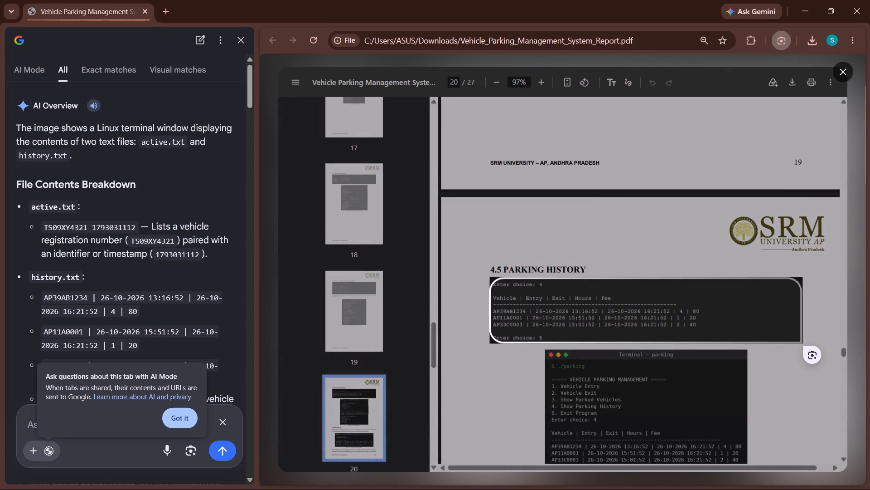
{"action": "left_click_drag", "start_coordinate": [801, 342], "coordinate": [802, 343]}
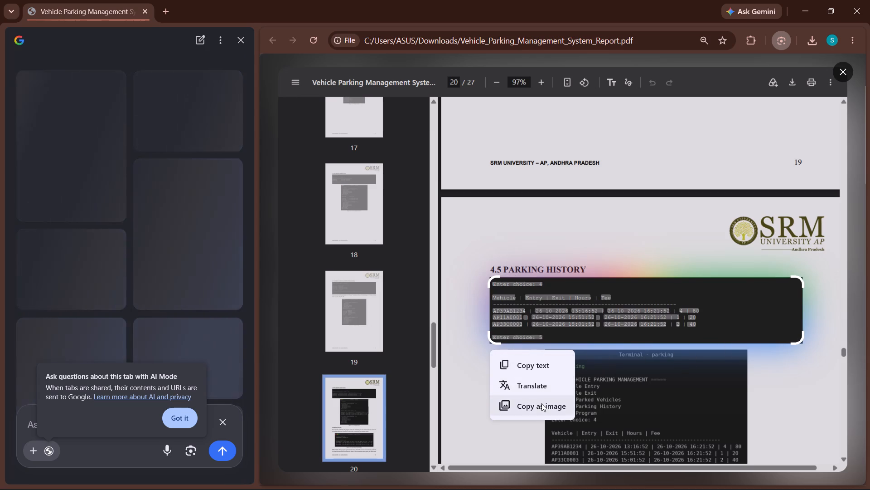
{"action": "left_click", "coordinate": [541, 404]}
{"action": "left_click", "coordinate": [844, 80]}
{"action": "key", "text": "alt+Tab"}
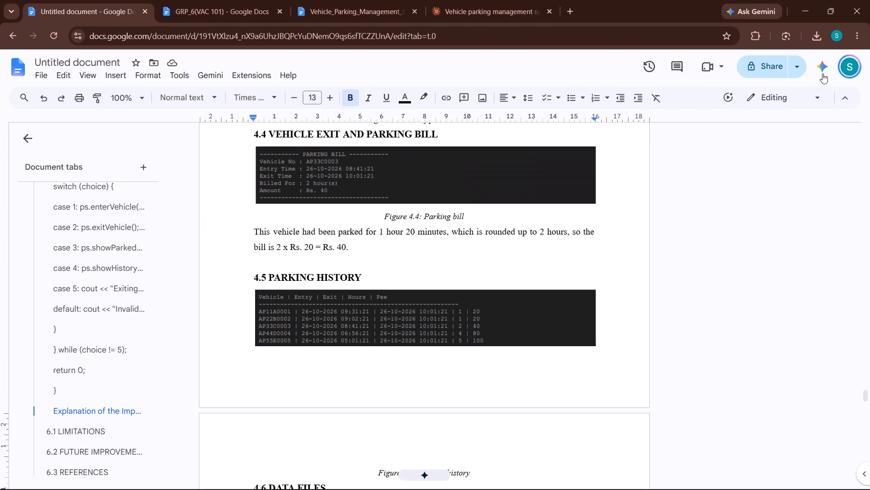
{"action": "left_click", "coordinate": [387, 323]}
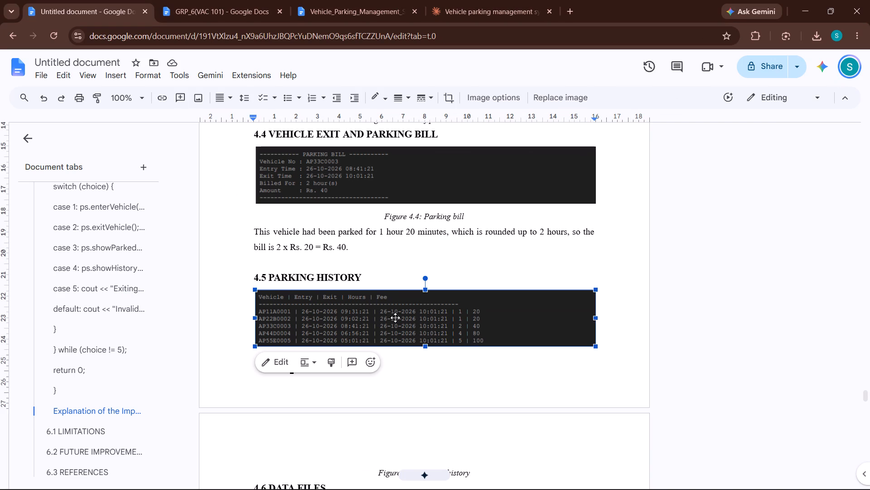
{"action": "key", "text": "ctrl+v"}
Check the page break around the 4.5 screenshot and review the screenshots in sections 4.1 to 4.4.
{"action": "scroll", "coordinate": [429, 279], "scroll_direction": "up", "scroll_amount": 3}
{"action": "scroll", "coordinate": [429, 275], "scroll_direction": "down", "scroll_amount": 6}
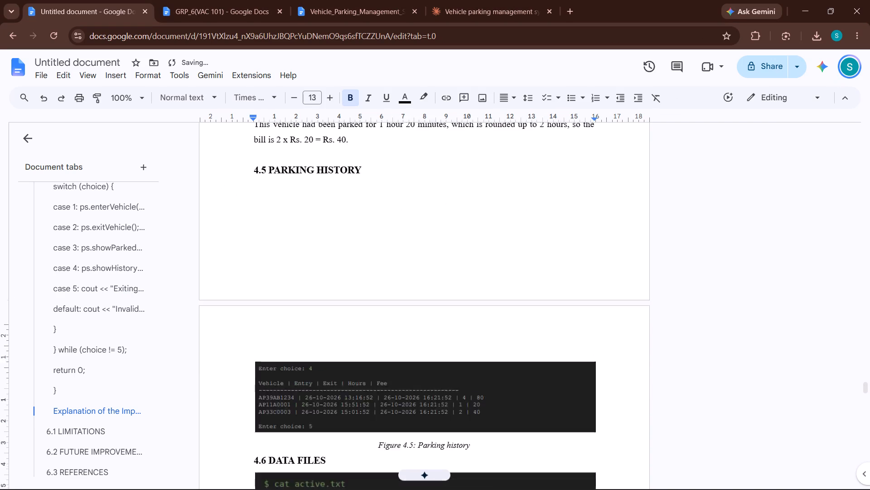
{"action": "scroll", "coordinate": [427, 270], "scroll_direction": "up", "scroll_amount": 3}
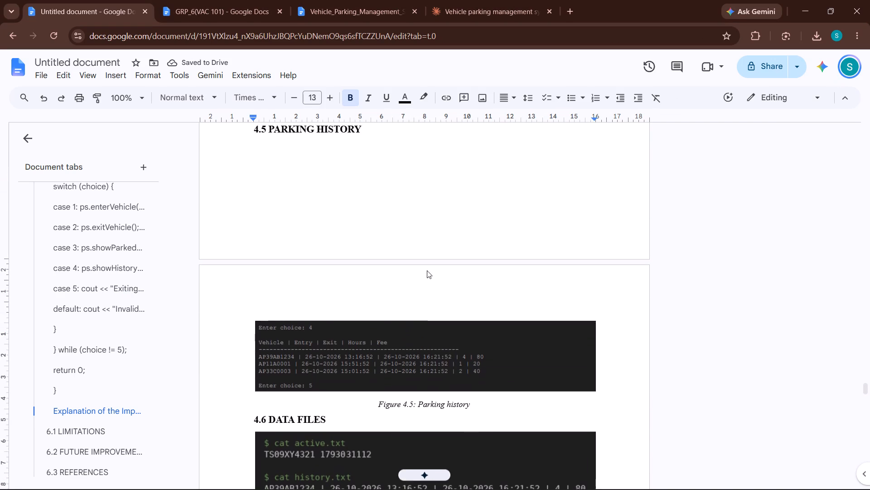
{"action": "scroll", "coordinate": [427, 270], "scroll_direction": "up", "scroll_amount": 3}
{"action": "left_click", "coordinate": [427, 269]}
{"action": "scroll", "coordinate": [426, 268], "scroll_direction": "down", "scroll_amount": 4}
{"action": "scroll", "coordinate": [423, 266], "scroll_direction": "up", "scroll_amount": 7}
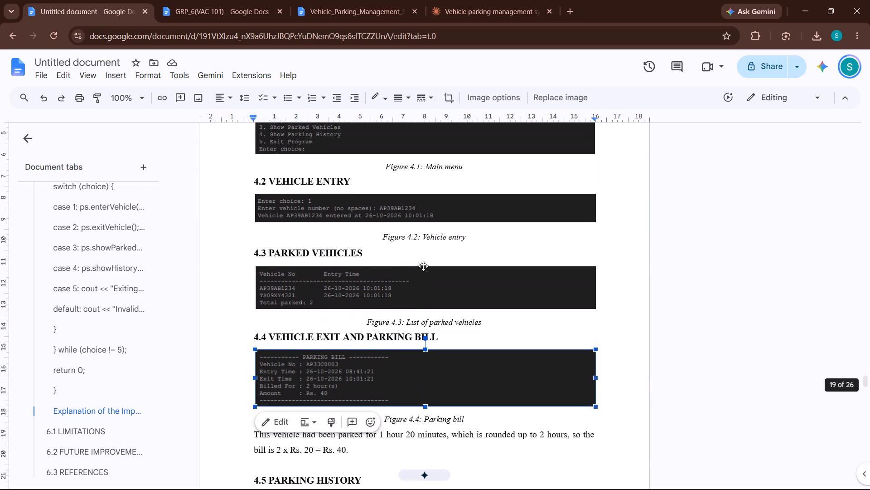
{"action": "left_click", "coordinate": [398, 333]}
Replace the 4.4 VEHICLE EXIT AND PARKING BILL screenshot with an image of the first bill output block in the report PDF's section 4.4.
{"action": "key", "text": "alt+Tab"}
{"action": "scroll", "coordinate": [497, 240], "scroll_direction": "up", "scroll_amount": 3}
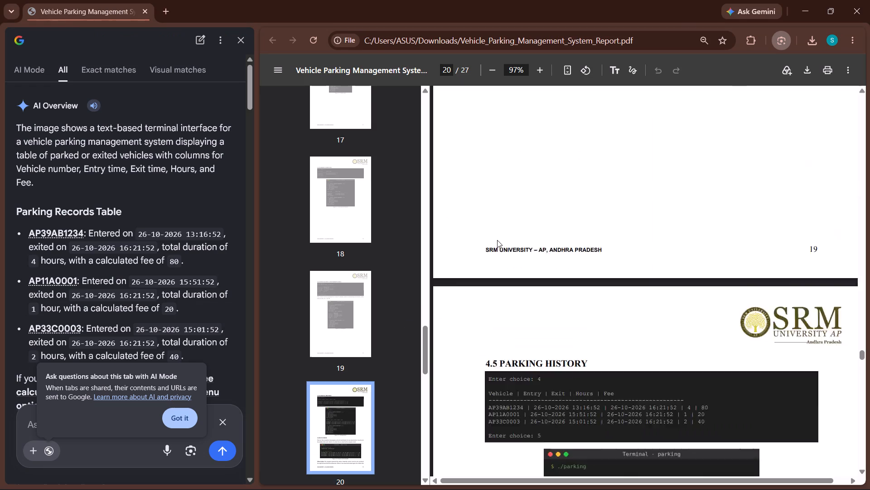
{"action": "scroll", "coordinate": [497, 240], "scroll_direction": "up", "scroll_amount": 7}
{"action": "scroll", "coordinate": [544, 248], "scroll_direction": "up", "scroll_amount": 2}
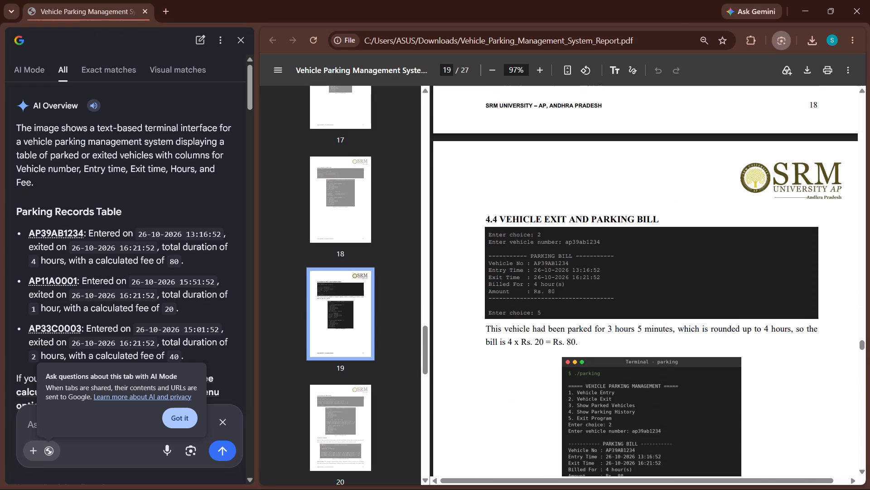
{"action": "scroll", "coordinate": [544, 248], "scroll_direction": "up", "scroll_amount": 3}
{"action": "scroll", "coordinate": [544, 248], "scroll_direction": "down", "scroll_amount": 4}
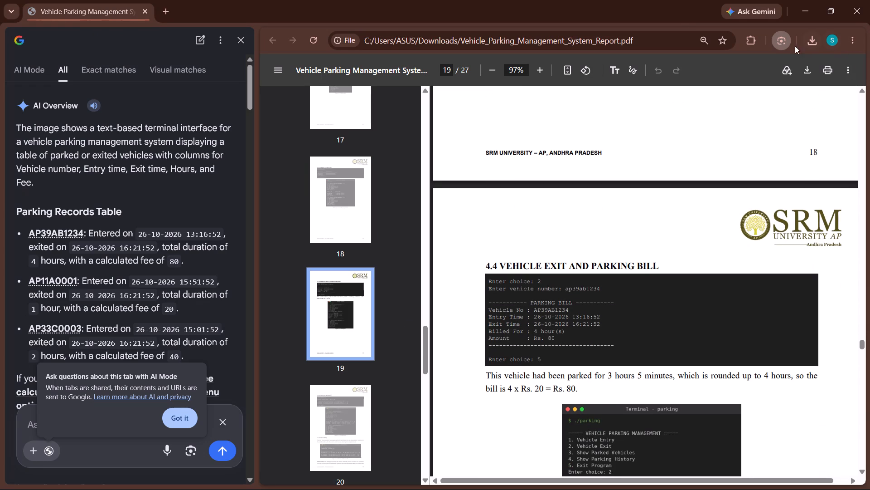
{"action": "left_click", "coordinate": [785, 41]}
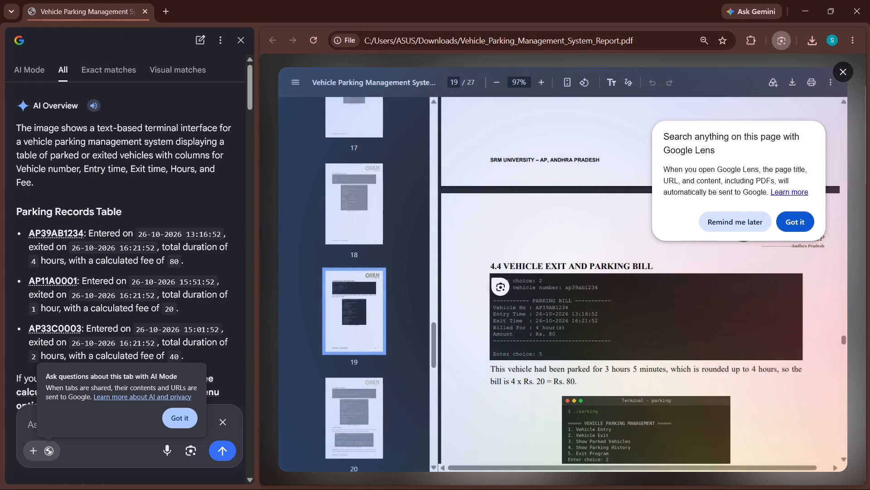
{"action": "left_click_drag", "start_coordinate": [489, 274], "coordinate": [796, 356]}
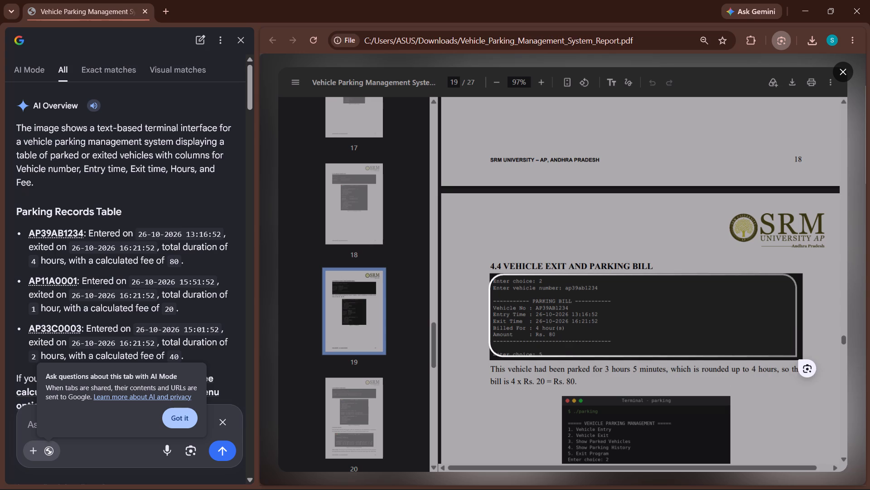
{"action": "left_click_drag", "start_coordinate": [796, 356], "coordinate": [802, 358]}
{"action": "left_click", "coordinate": [517, 376]}
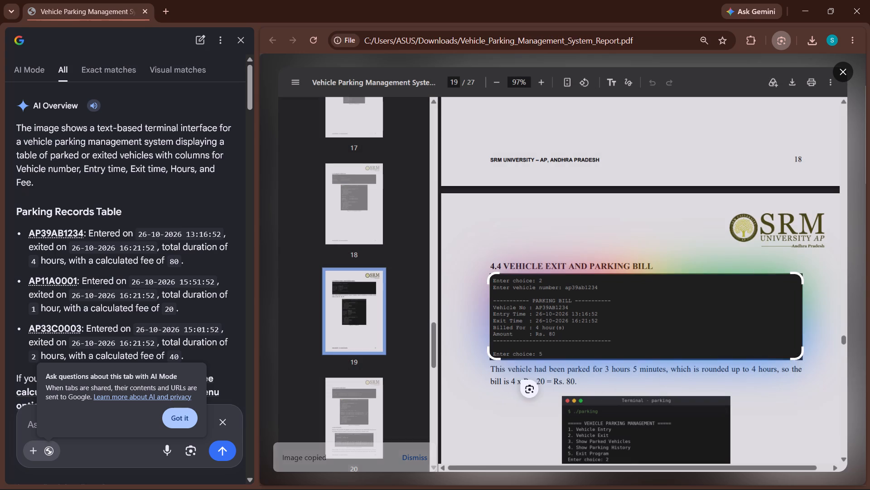
{"action": "key", "text": "alt+Tab"}
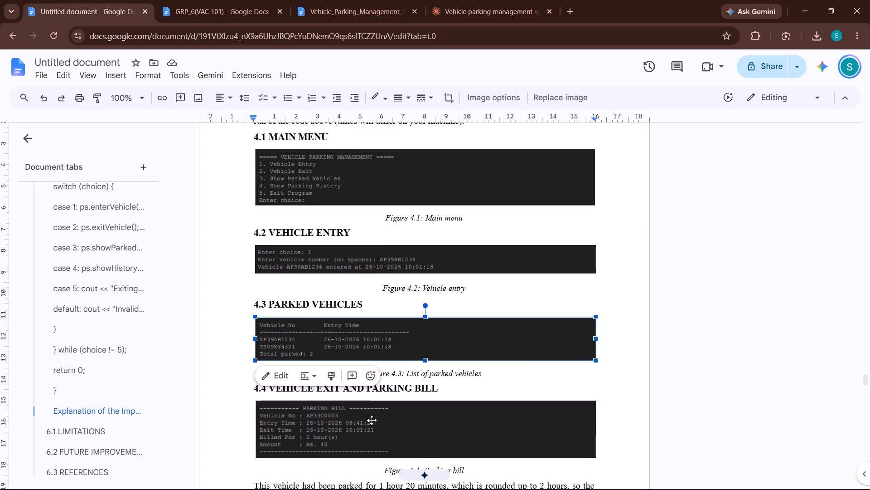
{"action": "left_click", "coordinate": [372, 421]}
{"action": "key", "text": "ctrl+v"}
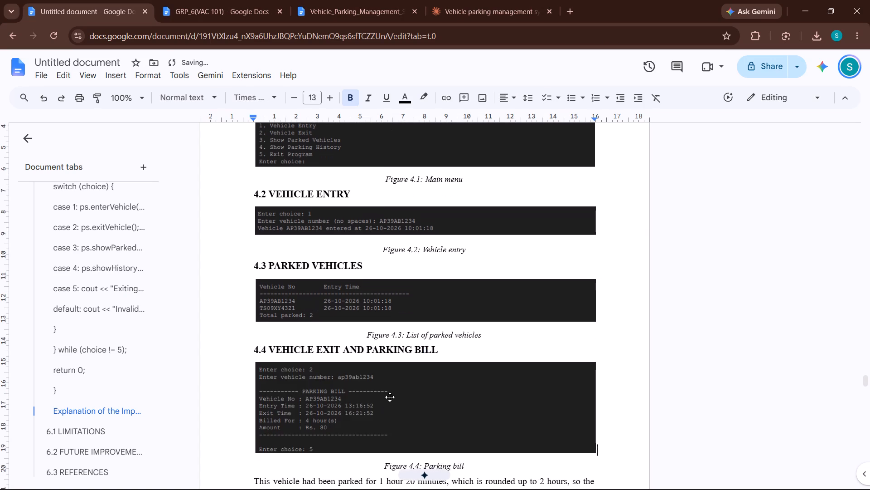
Replace the 4.3 PARKED VEHICLES screenshot with an image of the first output block in the report PDF's section 4.3.
{"action": "scroll", "coordinate": [429, 267], "scroll_direction": "down", "scroll_amount": 3}
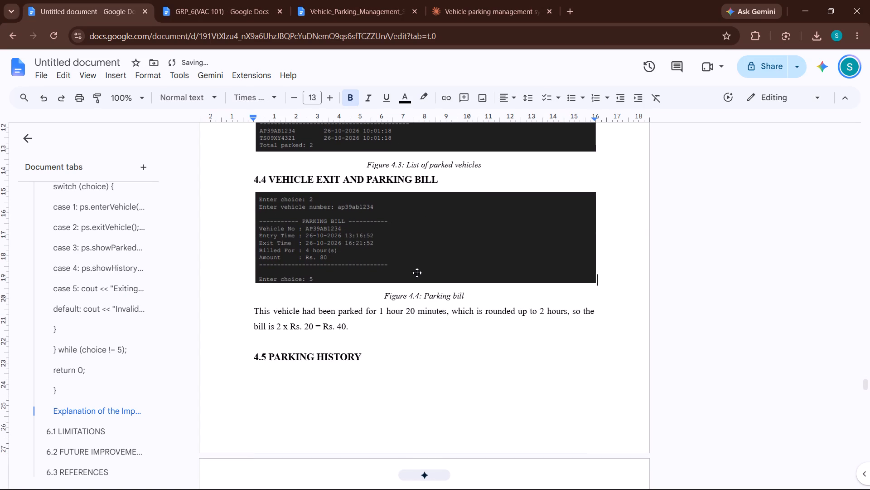
{"action": "scroll", "coordinate": [411, 252], "scroll_direction": "up", "scroll_amount": 3}
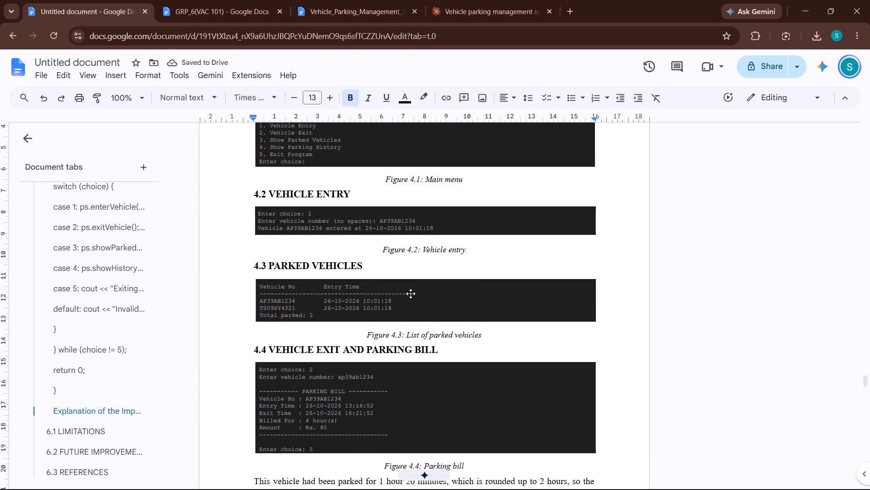
{"action": "left_click", "coordinate": [411, 294]}
{"action": "key", "text": "alt+Tab"}
{"action": "scroll", "coordinate": [586, 215], "scroll_direction": "up", "scroll_amount": 5}
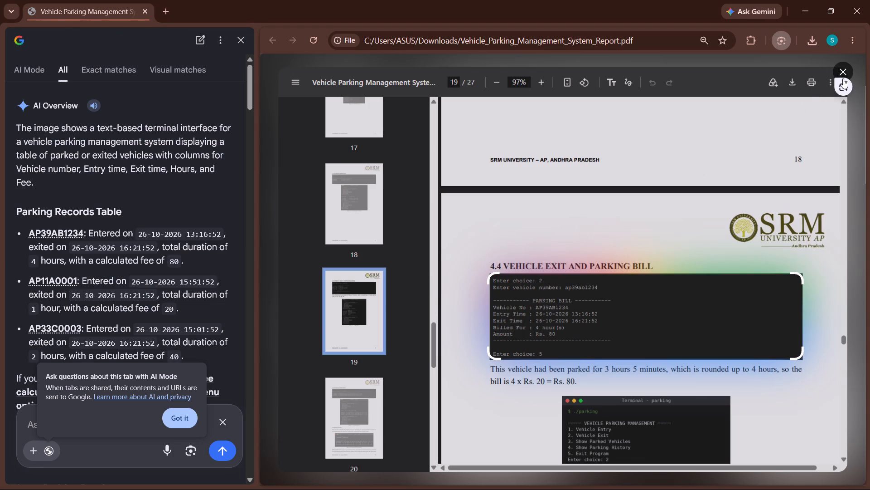
{"action": "left_click", "coordinate": [843, 78]}
{"action": "scroll", "coordinate": [668, 216], "scroll_direction": "up", "scroll_amount": 11}
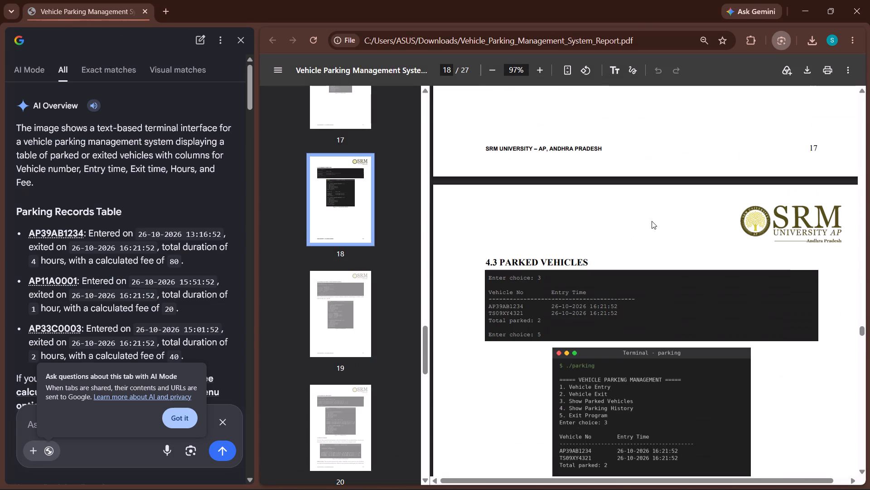
{"action": "left_click", "coordinate": [783, 42]}
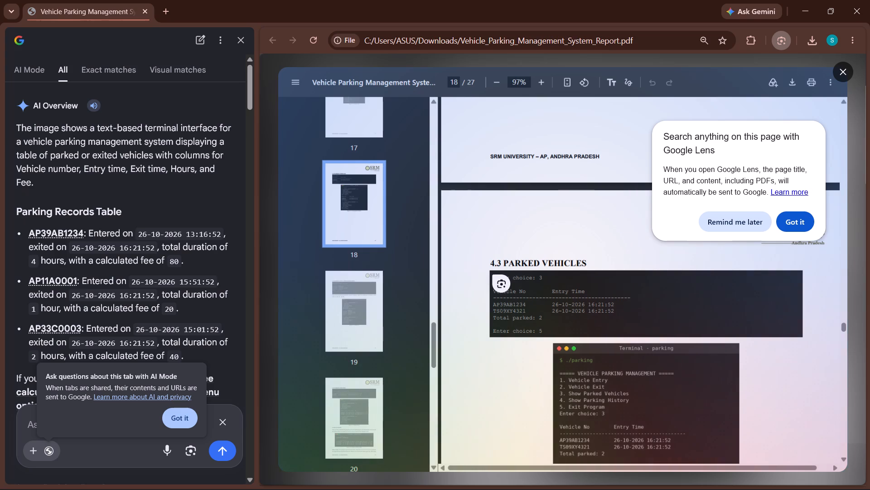
{"action": "left_click_drag", "start_coordinate": [490, 271], "coordinate": [796, 336]}
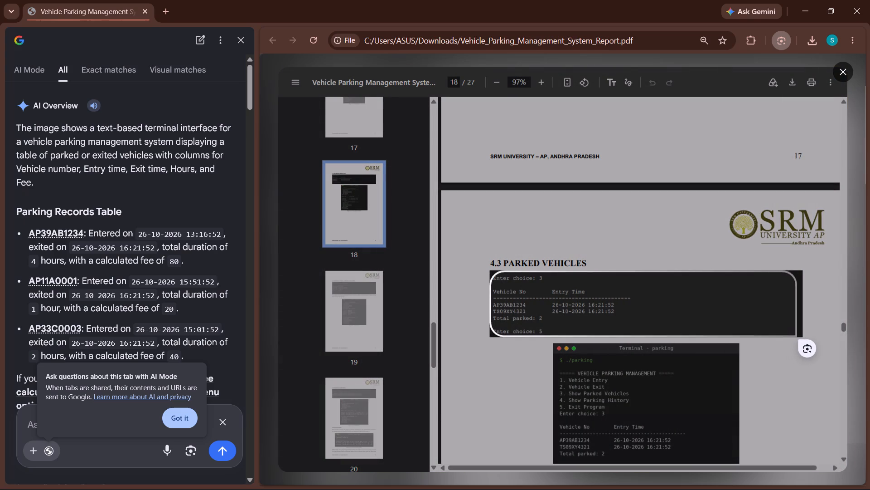
{"action": "left_click_drag", "start_coordinate": [796, 336], "coordinate": [803, 338]}
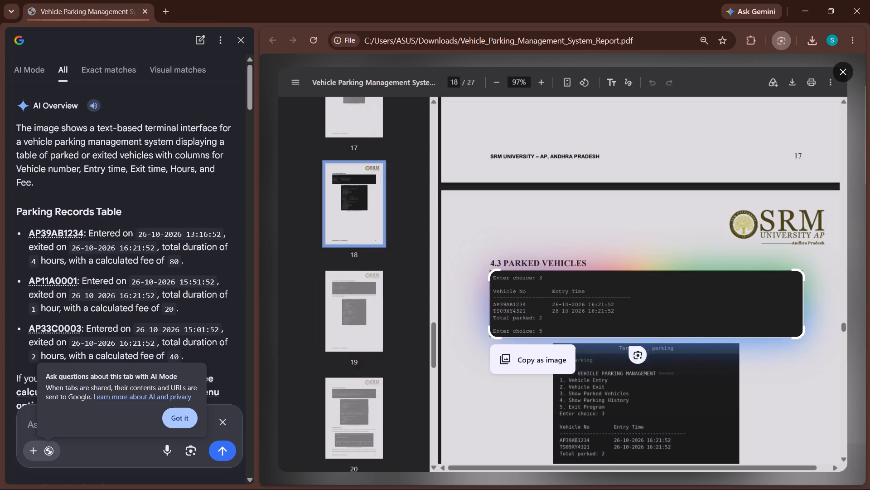
{"action": "left_click", "coordinate": [543, 407]}
{"action": "left_click", "coordinate": [844, 74]}
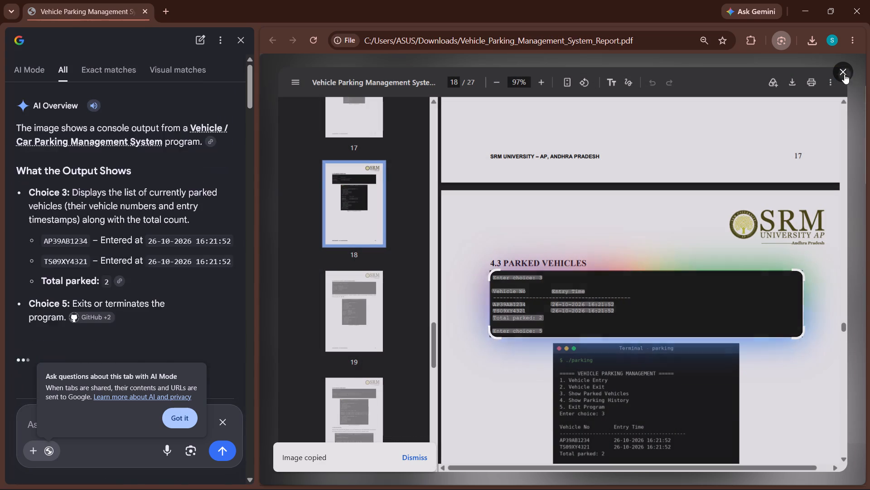
{"action": "key", "text": "alt+Tab"}
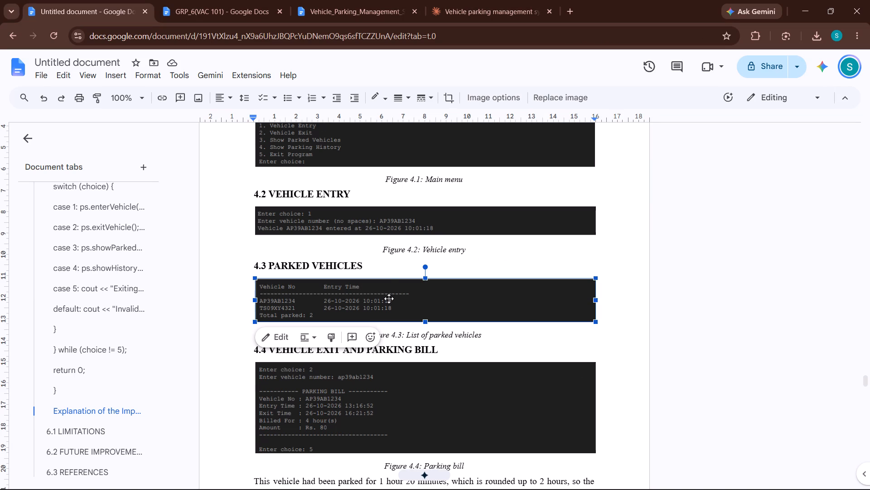
{"action": "key", "text": "ctrl+v"}
Replace the 4.2 VEHICLE ENTRY screenshot with an image of the first output block in the report PDF's section 4.2.
{"action": "scroll", "coordinate": [437, 275], "scroll_direction": "down", "scroll_amount": 3}
{"action": "scroll", "coordinate": [440, 256], "scroll_direction": "up", "scroll_amount": 1}
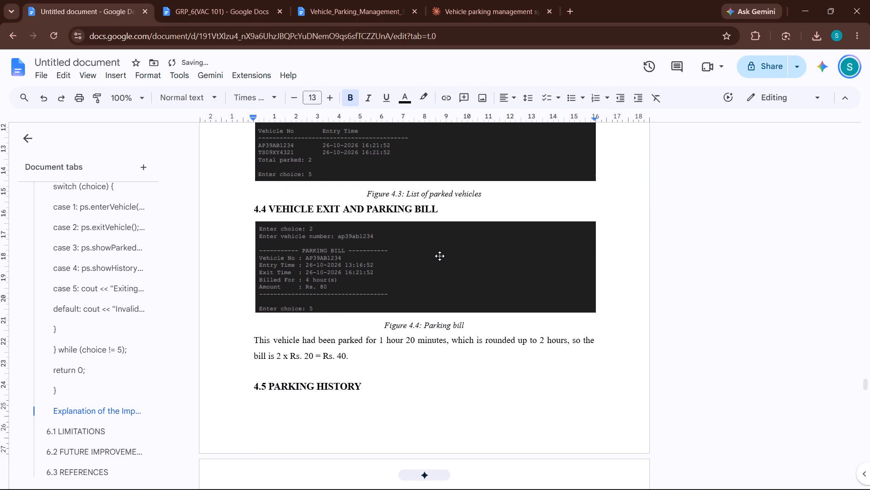
{"action": "scroll", "coordinate": [440, 256], "scroll_direction": "up", "scroll_amount": 2}
{"action": "left_click", "coordinate": [393, 228]}
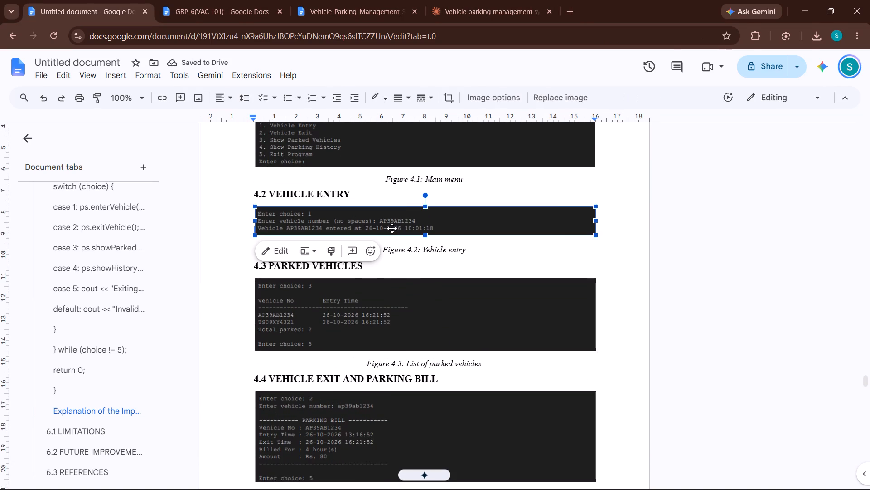
{"action": "key", "text": "alt+Tab"}
{"action": "scroll", "coordinate": [589, 219], "scroll_direction": "up", "scroll_amount": 10}
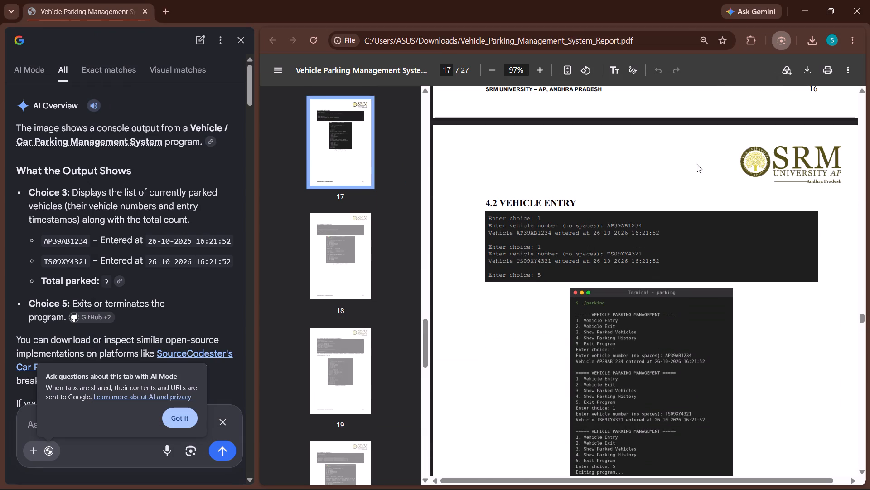
{"action": "left_click", "coordinate": [781, 40]}
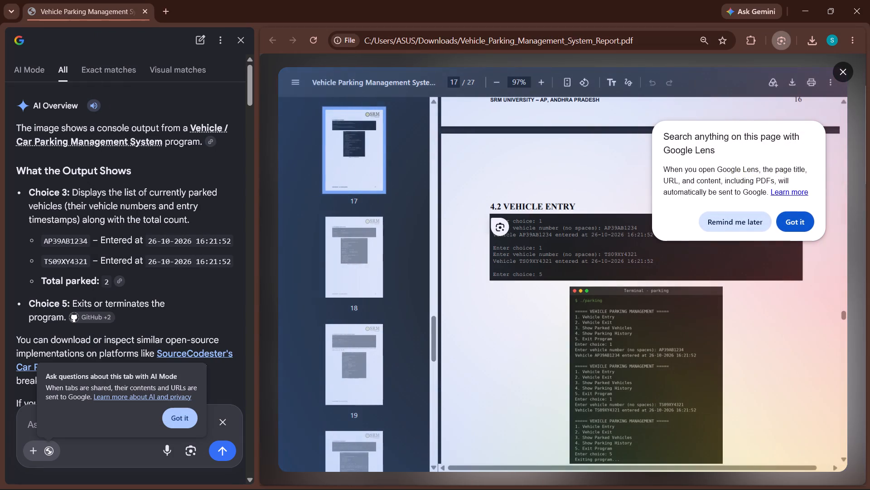
{"action": "left_click_drag", "start_coordinate": [489, 214], "coordinate": [806, 279]}
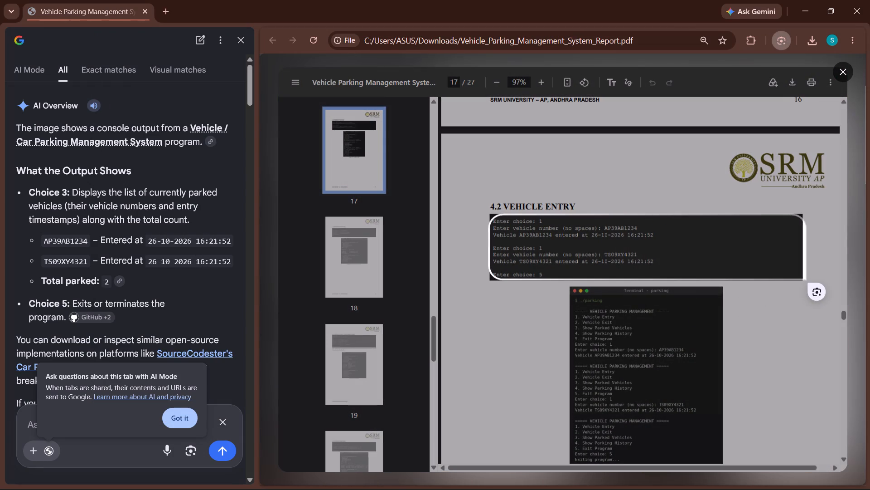
{"action": "left_click_drag", "start_coordinate": [806, 279], "coordinate": [802, 280]}
{"action": "left_click", "coordinate": [542, 340]}
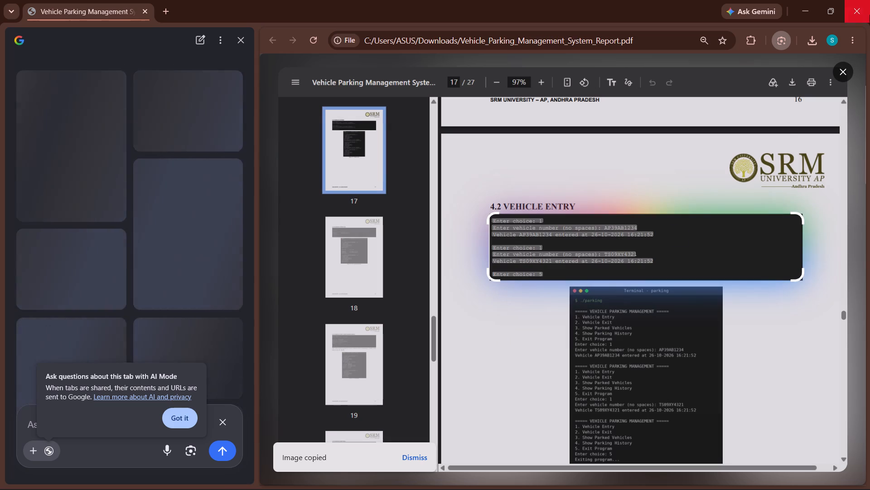
{"action": "left_click", "coordinate": [842, 75]}
{"action": "key", "text": "alt+Tab"}
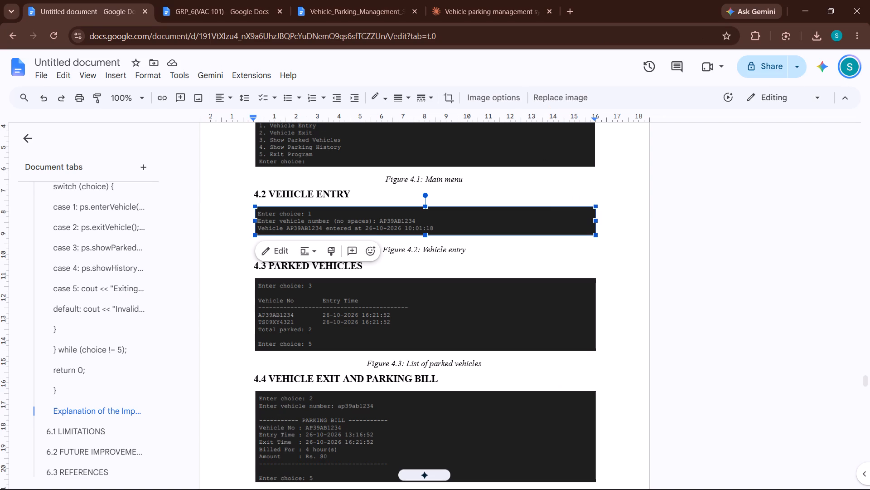
{"action": "key", "text": "ctrl+v"}
Review the screenshots and page flow of the RESULTS chapter from section 4.1 to 4.6.
{"action": "scroll", "coordinate": [427, 207], "scroll_direction": "down", "scroll_amount": 5}
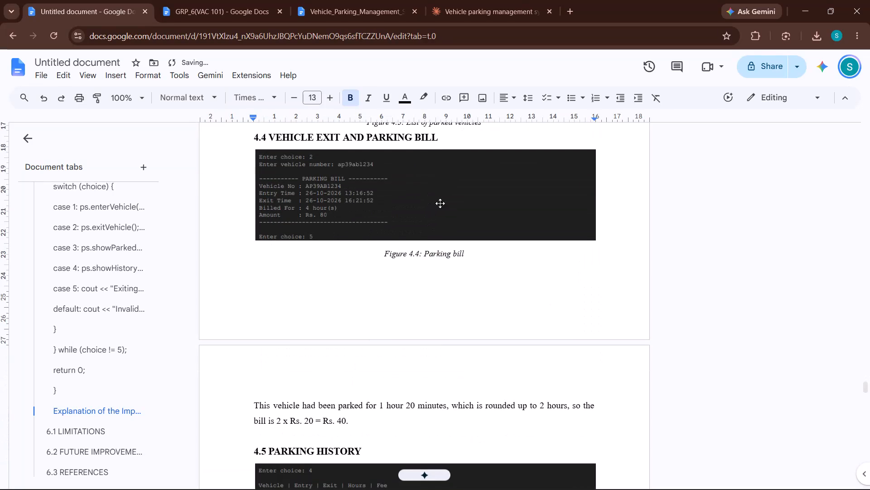
{"action": "scroll", "coordinate": [445, 205], "scroll_direction": "up", "scroll_amount": 4}
{"action": "scroll", "coordinate": [441, 241], "scroll_direction": "up", "scroll_amount": 4}
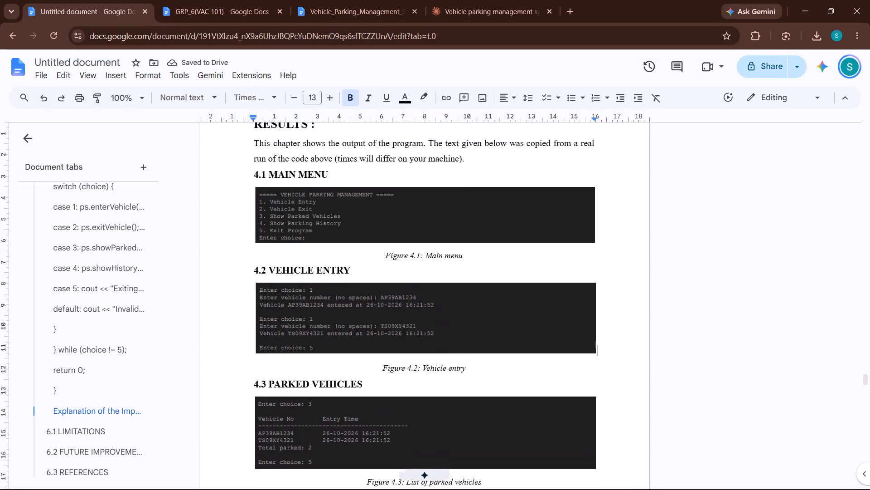
{"action": "scroll", "coordinate": [435, 249], "scroll_direction": "up", "scroll_amount": 1}
{"action": "scroll", "coordinate": [435, 249], "scroll_direction": "down", "scroll_amount": 14}
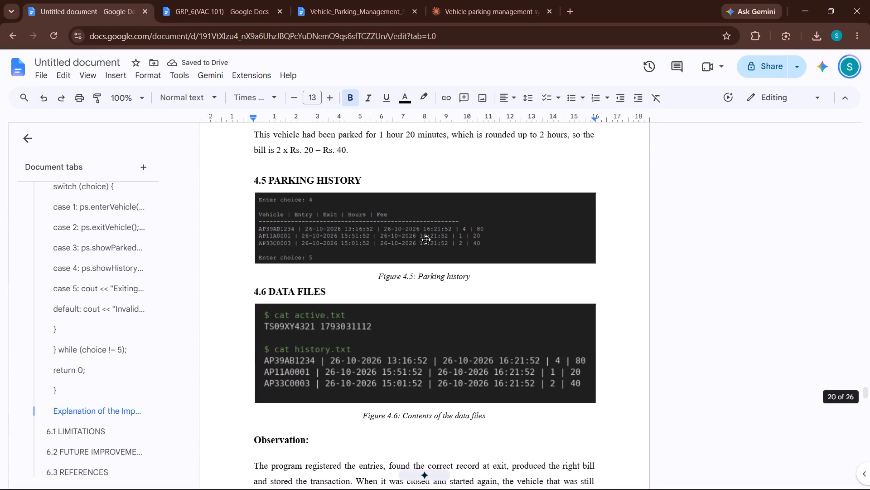
{"action": "scroll", "coordinate": [426, 240], "scroll_direction": "up", "scroll_amount": 2}
{"action": "scroll", "coordinate": [426, 239], "scroll_direction": "down", "scroll_amount": 5}
Insert a page break directly between the Observation paragraph and the TEST CASES heading, removing the blank line above the heading.
{"action": "scroll", "coordinate": [424, 235], "scroll_direction": "down", "scroll_amount": 1}
{"action": "left_click", "coordinate": [316, 278]}
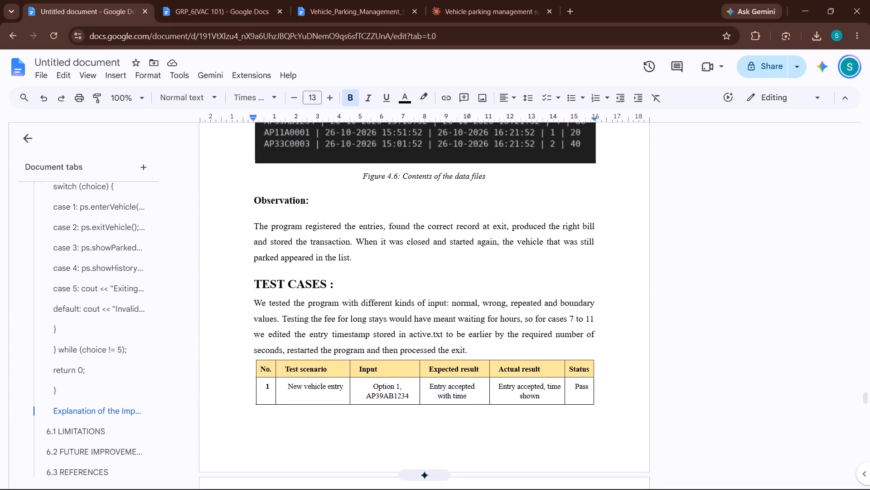
{"action": "left_click", "coordinate": [342, 262]}
{"action": "left_click", "coordinate": [365, 263]}
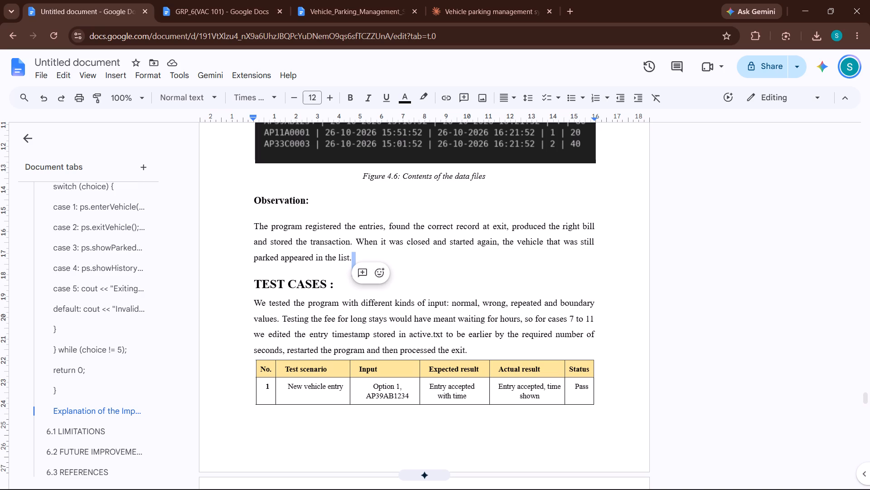
{"action": "left_click", "coordinate": [363, 256]}
{"action": "key", "text": "ctrl+Return"}
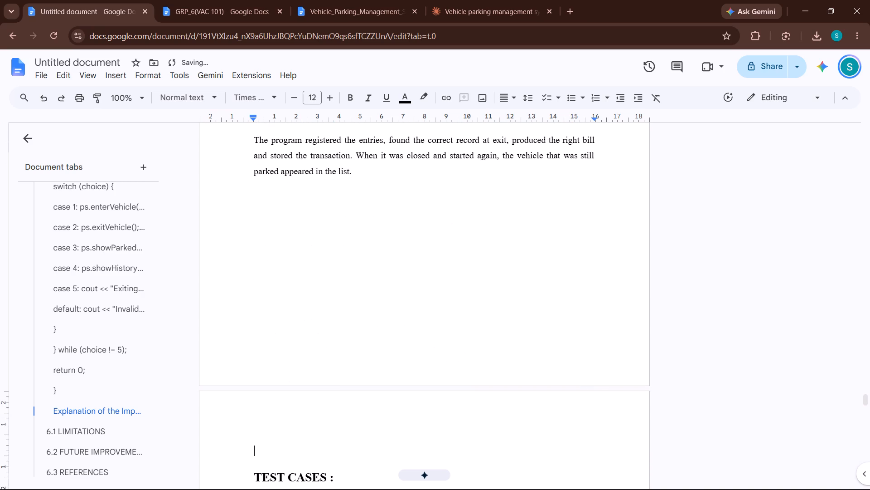
{"action": "scroll", "coordinate": [317, 356], "scroll_direction": "down", "scroll_amount": 2}
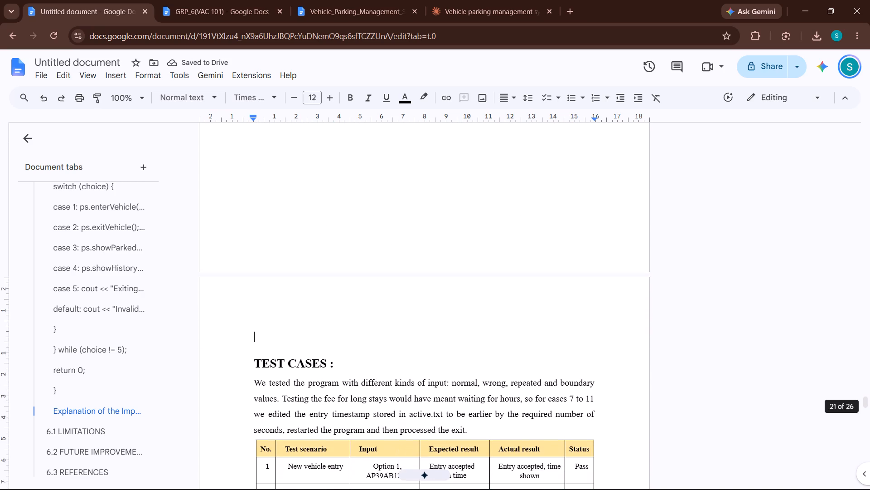
{"action": "key", "text": "Down"}
{"action": "key", "text": "BackSpace"}
{"action": "key", "text": "BackSpace"}
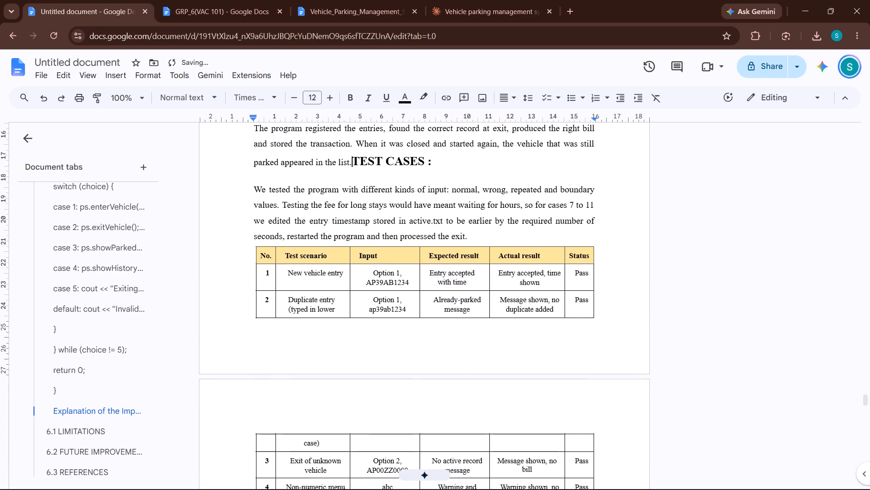
{"action": "key", "text": "ctrl+Return"}
Add an empty line after the paragraph ending "file persistence (case 12)." to push the Output screenshots heading onto the following page.
{"action": "scroll", "coordinate": [312, 356], "scroll_direction": "down", "scroll_amount": 8}
{"action": "scroll", "coordinate": [296, 289], "scroll_direction": "down", "scroll_amount": 3}
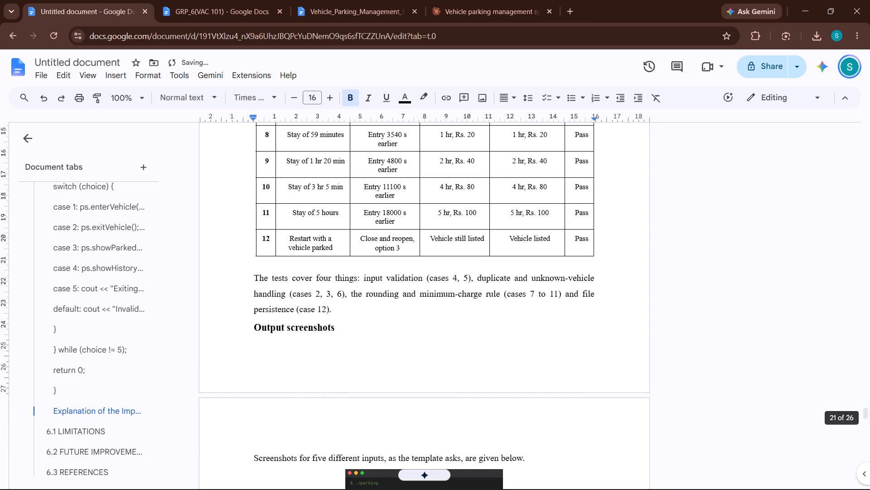
{"action": "scroll", "coordinate": [293, 297], "scroll_direction": "down", "scroll_amount": 2}
{"action": "left_click", "coordinate": [266, 288]}
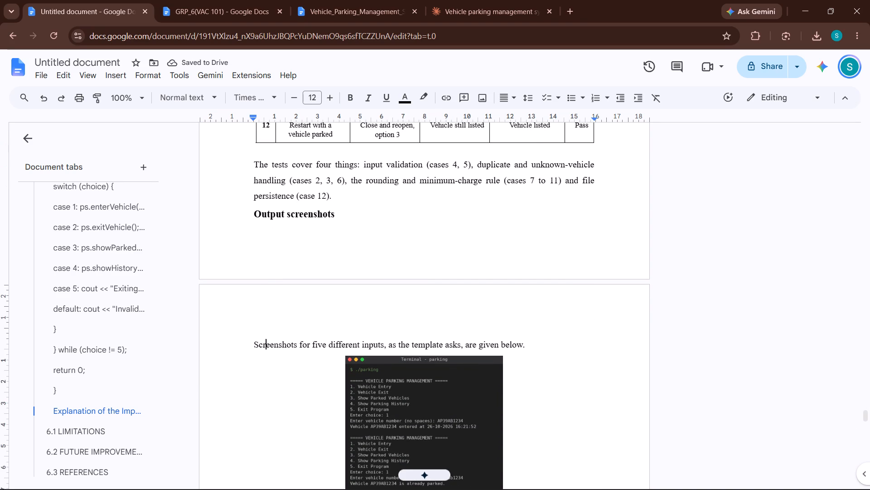
{"action": "left_click", "coordinate": [301, 206]}
{"action": "left_click", "coordinate": [335, 192]}
{"action": "key", "text": "Return"}
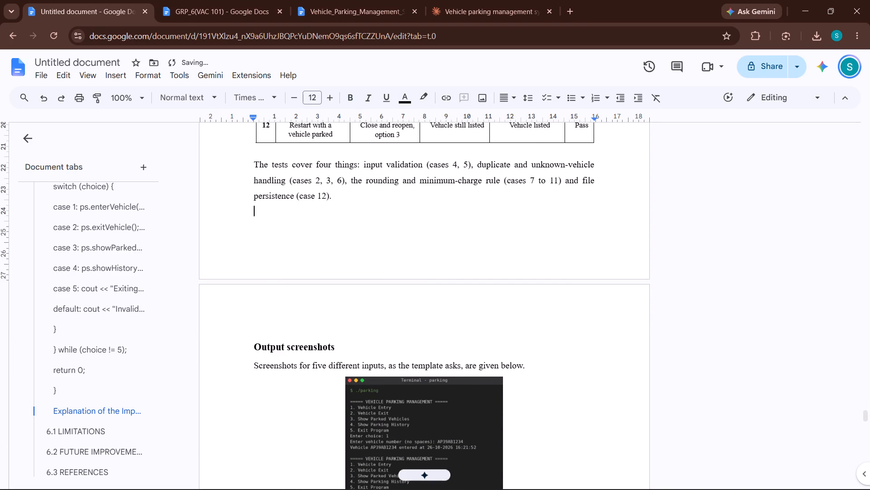
Examine the page layout and empty space around the Figure 5.1 and Figure 5.2 test case screenshots.
{"action": "scroll", "coordinate": [336, 220], "scroll_direction": "down", "scroll_amount": 9}
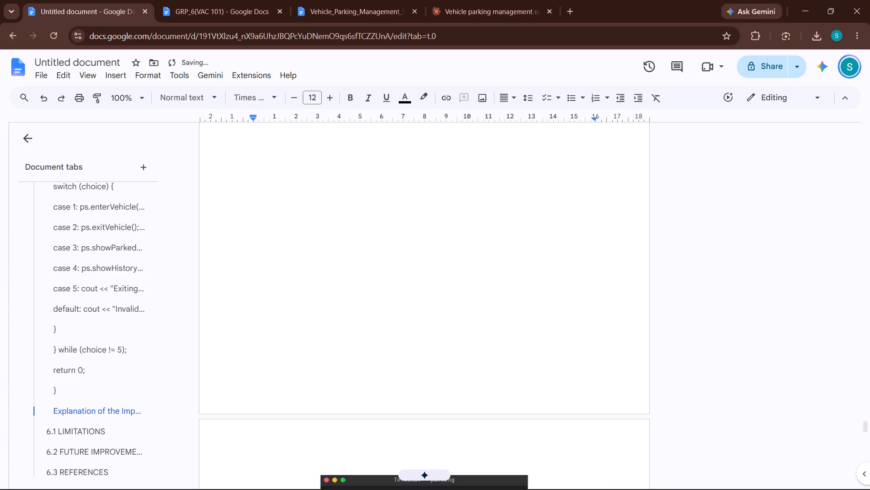
{"action": "scroll", "coordinate": [336, 220], "scroll_direction": "down", "scroll_amount": 3}
{"action": "scroll", "coordinate": [336, 220], "scroll_direction": "up", "scroll_amount": 6}
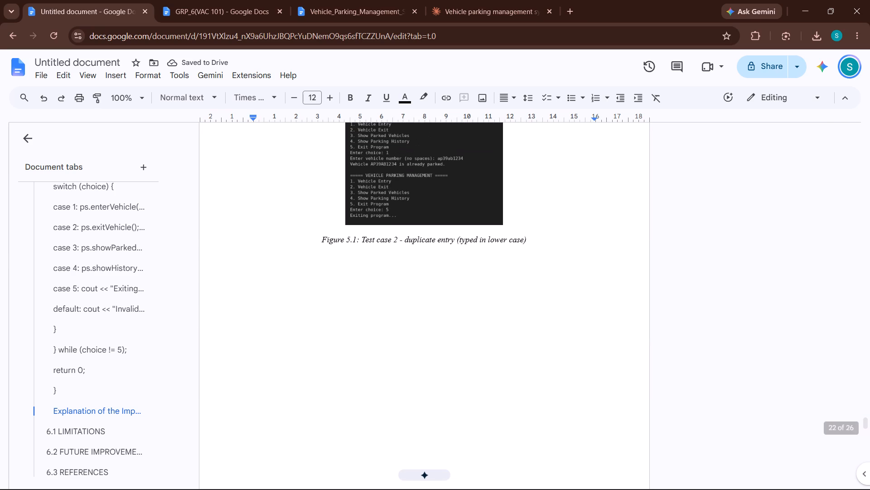
{"action": "scroll", "coordinate": [430, 378], "scroll_direction": "down", "scroll_amount": 2}
{"action": "scroll", "coordinate": [431, 376], "scroll_direction": "up", "scroll_amount": 3}
{"action": "scroll", "coordinate": [431, 376], "scroll_direction": "down", "scroll_amount": 3, "text": "ctrl"}
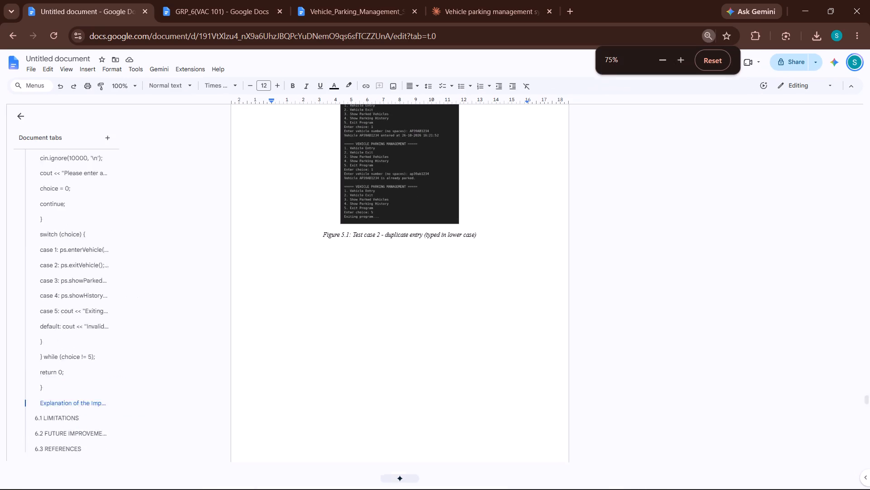
{"action": "scroll", "coordinate": [373, 461], "scroll_direction": "down", "scroll_amount": 6}
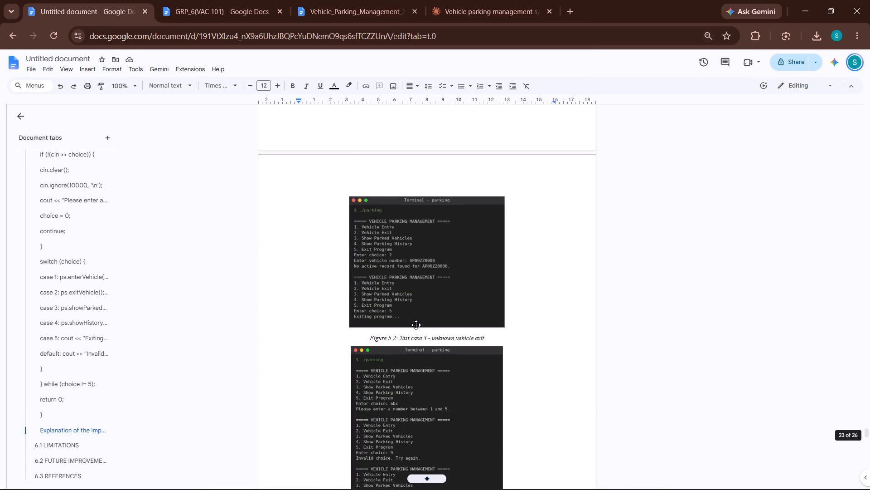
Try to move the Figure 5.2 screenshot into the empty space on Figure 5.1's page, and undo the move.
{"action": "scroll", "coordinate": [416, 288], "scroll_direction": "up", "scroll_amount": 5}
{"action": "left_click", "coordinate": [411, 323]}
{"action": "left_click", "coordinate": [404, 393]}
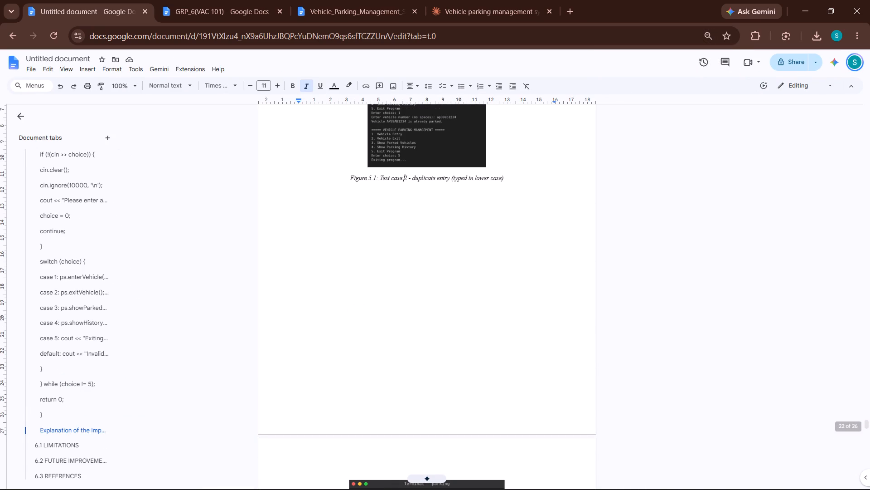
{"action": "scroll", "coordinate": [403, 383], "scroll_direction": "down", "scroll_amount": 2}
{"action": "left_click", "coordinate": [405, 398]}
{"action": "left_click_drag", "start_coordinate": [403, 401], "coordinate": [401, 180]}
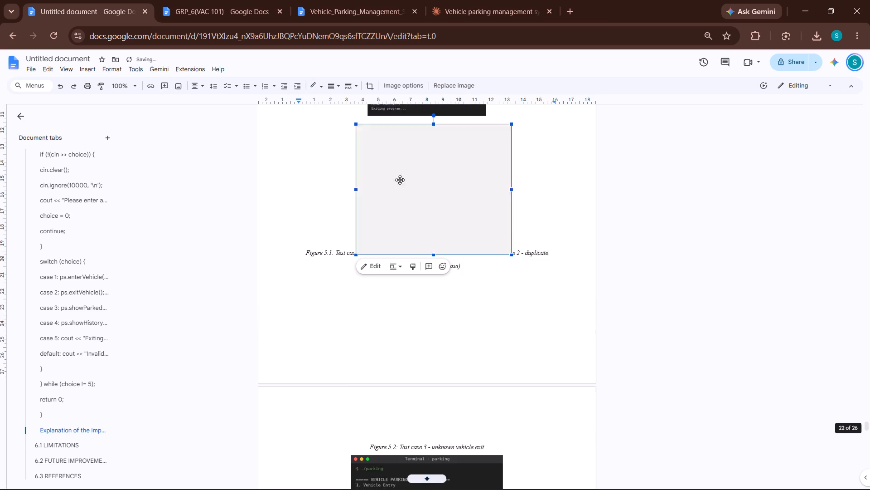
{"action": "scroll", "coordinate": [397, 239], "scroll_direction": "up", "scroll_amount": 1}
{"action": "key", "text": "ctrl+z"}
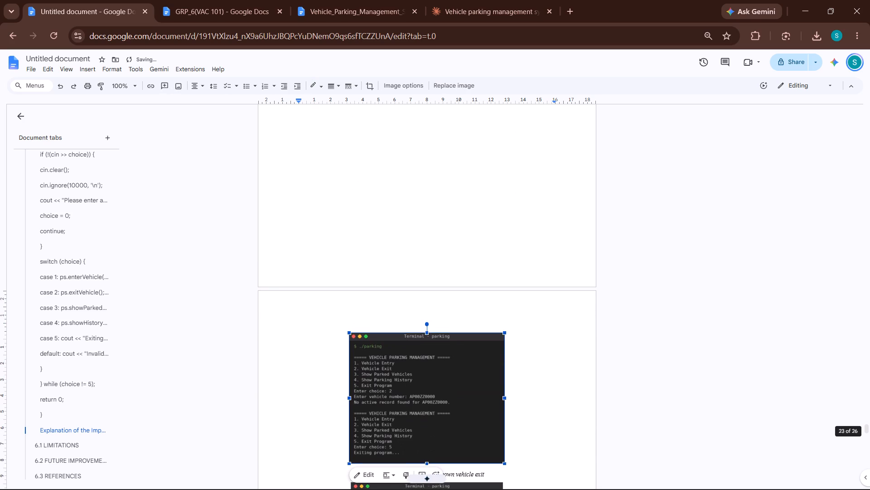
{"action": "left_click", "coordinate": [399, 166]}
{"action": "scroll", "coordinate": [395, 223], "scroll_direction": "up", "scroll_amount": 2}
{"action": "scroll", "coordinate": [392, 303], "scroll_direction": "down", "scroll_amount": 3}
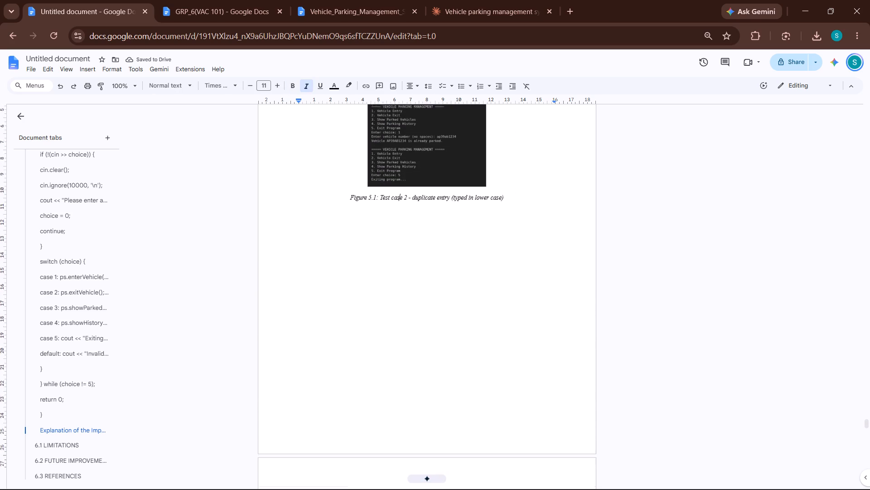
Examine the page layout from TEST CASES through the output screenshots to CONCLUSION, checking the space around Figures 5.1 and 5.2.
{"action": "left_click", "coordinate": [346, 382]}
{"action": "scroll", "coordinate": [330, 341], "scroll_direction": "down", "scroll_amount": 3}
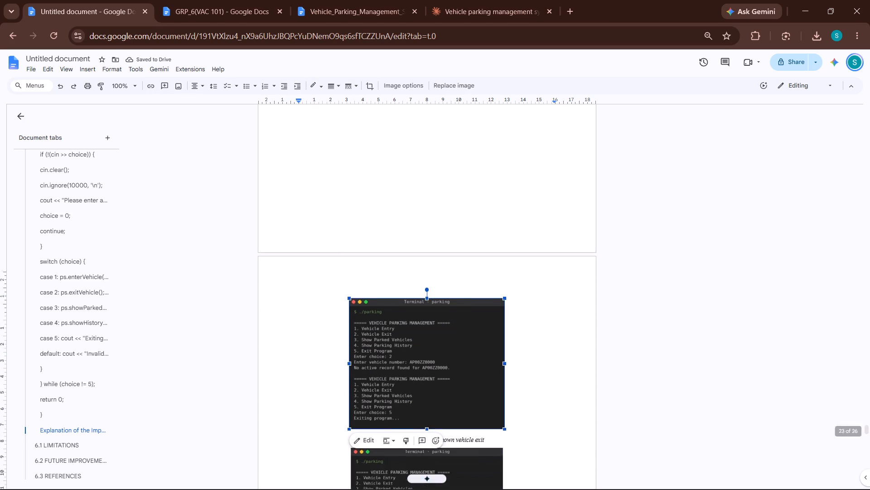
{"action": "scroll", "coordinate": [330, 335], "scroll_direction": "down", "scroll_amount": 16}
{"action": "scroll", "coordinate": [333, 329], "scroll_direction": "up", "scroll_amount": 1}
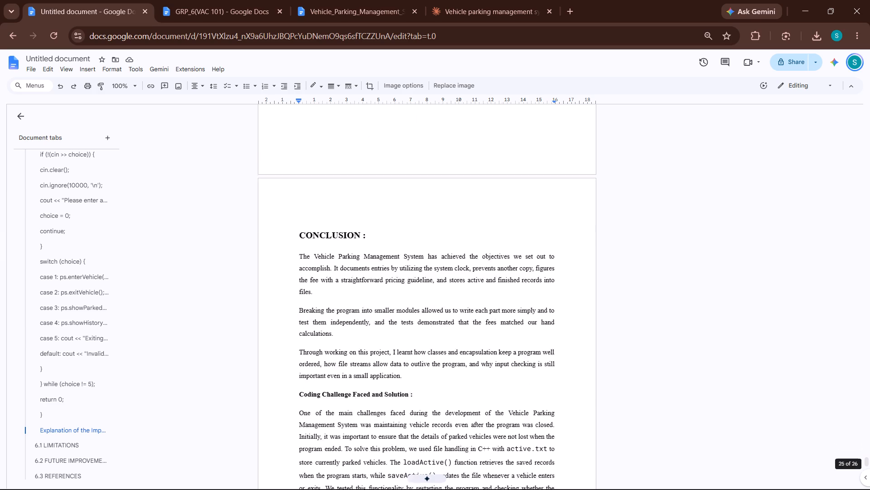
{"action": "scroll", "coordinate": [333, 329], "scroll_direction": "up", "scroll_amount": 18}
{"action": "scroll", "coordinate": [332, 325], "scroll_direction": "up", "scroll_amount": 4}
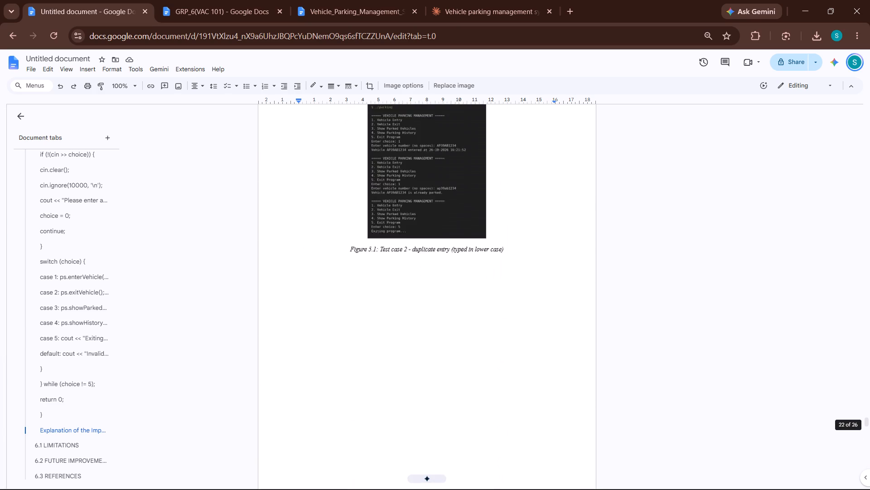
{"action": "scroll", "coordinate": [332, 325], "scroll_direction": "up", "scroll_amount": 10}
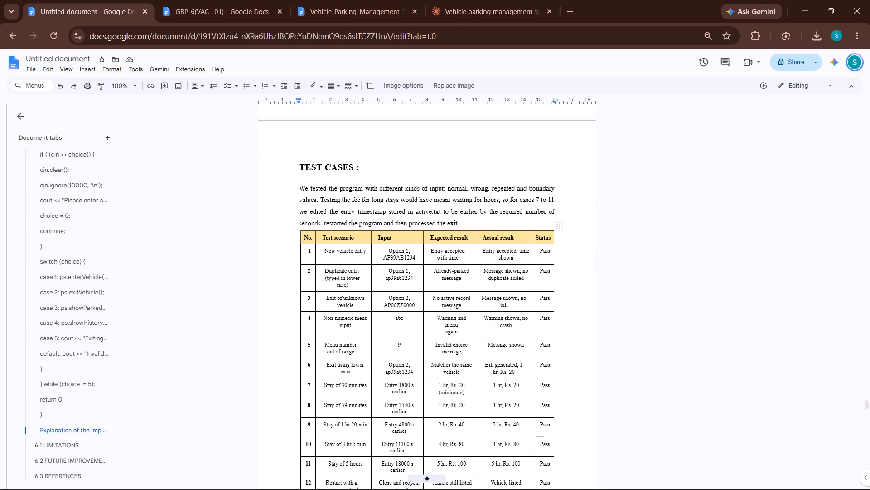
{"action": "scroll", "coordinate": [333, 323], "scroll_direction": "up", "scroll_amount": 2}
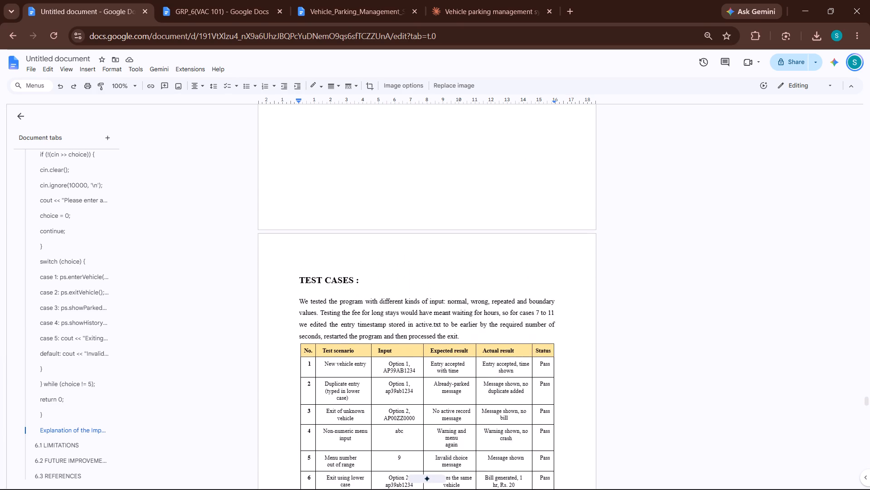
{"action": "scroll", "coordinate": [333, 320], "scroll_direction": "down", "scroll_amount": 13}
{"action": "scroll", "coordinate": [333, 320], "scroll_direction": "up", "scroll_amount": 4}
{"action": "left_click", "coordinate": [340, 273]}
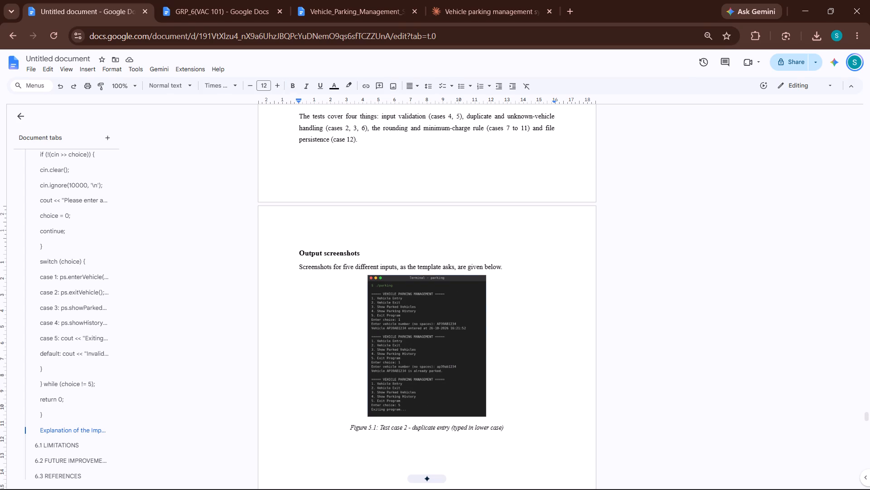
{"action": "left_click", "coordinate": [366, 297]}
{"action": "left_click", "coordinate": [518, 421]}
{"action": "left_click", "coordinate": [527, 432]}
Move the Figure 5.2 screenshot from the following page to a new line directly below the Figure 5.1 caption.
{"action": "scroll", "coordinate": [527, 429], "scroll_direction": "down", "scroll_amount": 4}
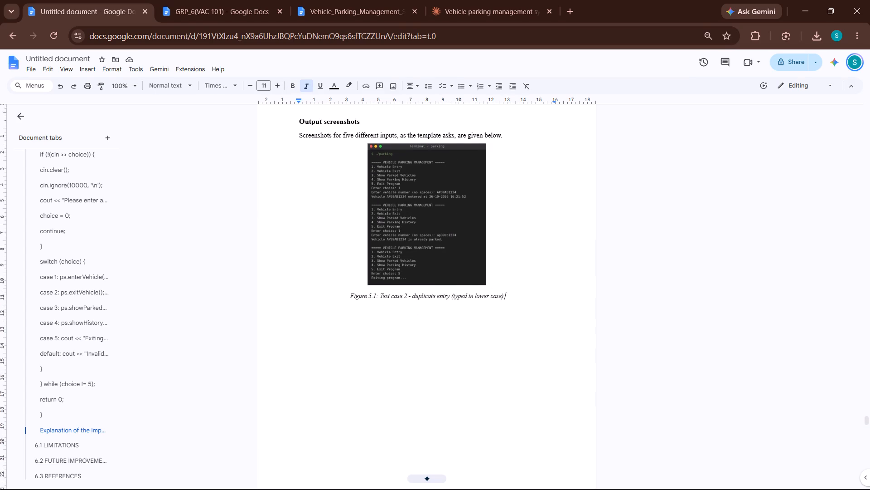
{"action": "scroll", "coordinate": [527, 429], "scroll_direction": "down", "scroll_amount": 4}
{"action": "left_click", "coordinate": [365, 331]}
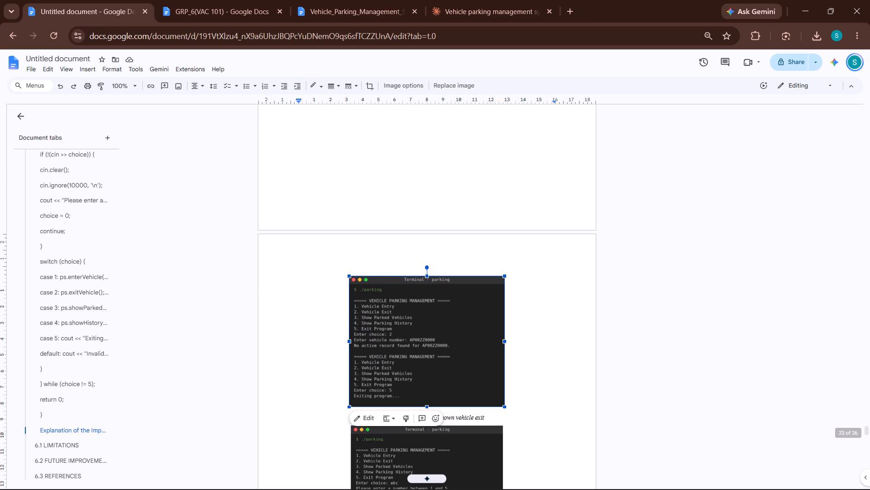
{"action": "left_click", "coordinate": [341, 285]}
{"action": "left_click", "coordinate": [326, 275]}
{"action": "left_click", "coordinate": [409, 314]}
{"action": "key", "text": "ctrl+x"}
{"action": "scroll", "coordinate": [397, 251], "scroll_direction": "up", "scroll_amount": 4}
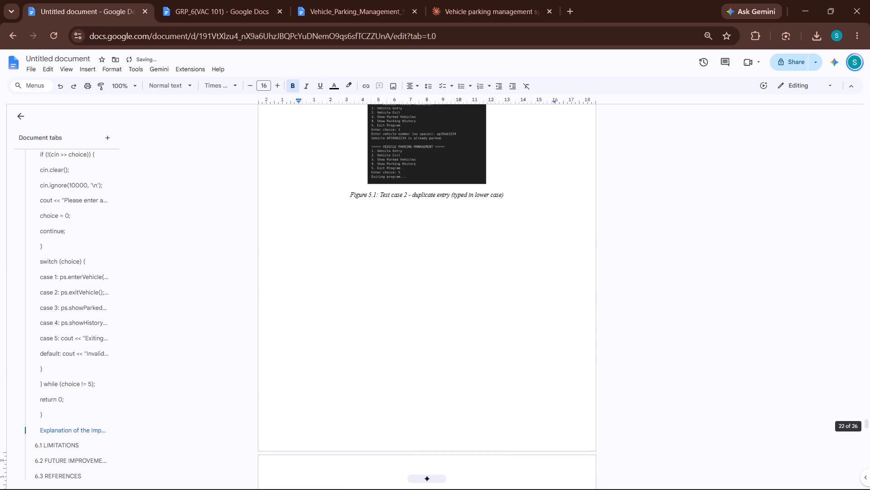
{"action": "left_click", "coordinate": [399, 269]}
{"action": "left_click", "coordinate": [505, 244]}
{"action": "key", "text": "Return"}
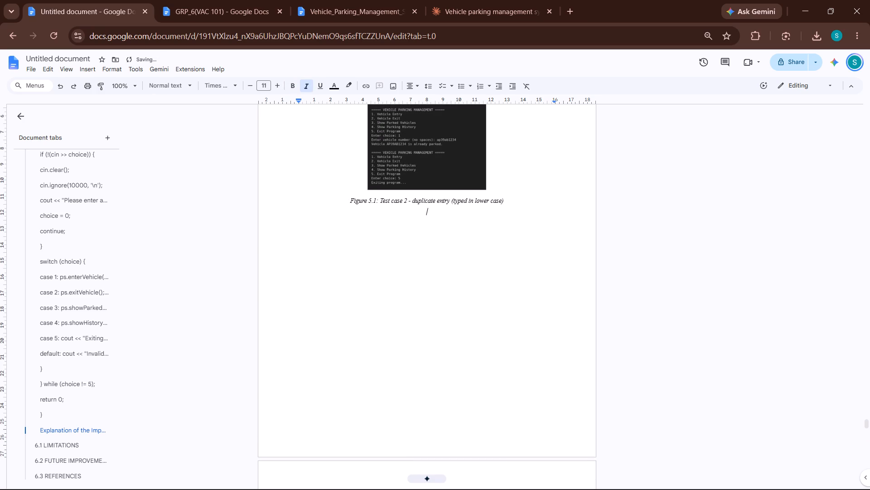
{"action": "key", "text": "ctrl+v"}
Bring the "Figure 5.2: Test case 3 - unknown vehicle exit" caption back to its own centred line directly below its screenshot.
{"action": "scroll", "coordinate": [503, 244], "scroll_direction": "down", "scroll_amount": 3}
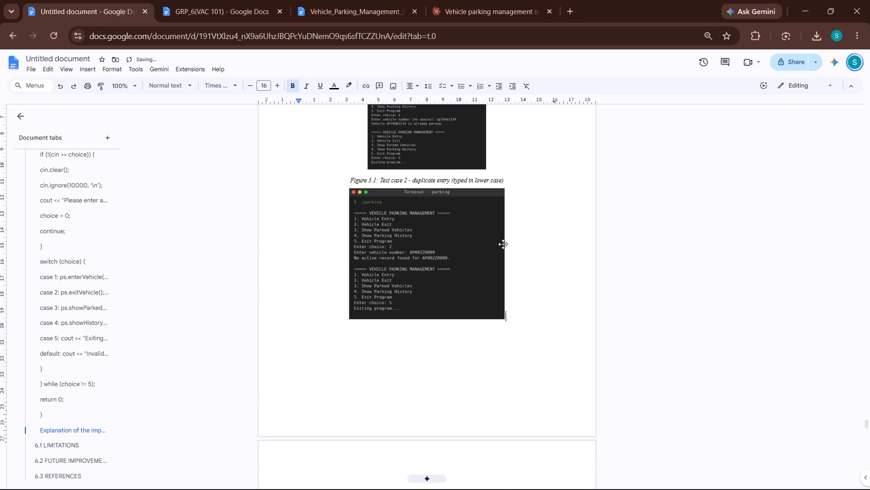
{"action": "scroll", "coordinate": [470, 339], "scroll_direction": "up", "scroll_amount": 5}
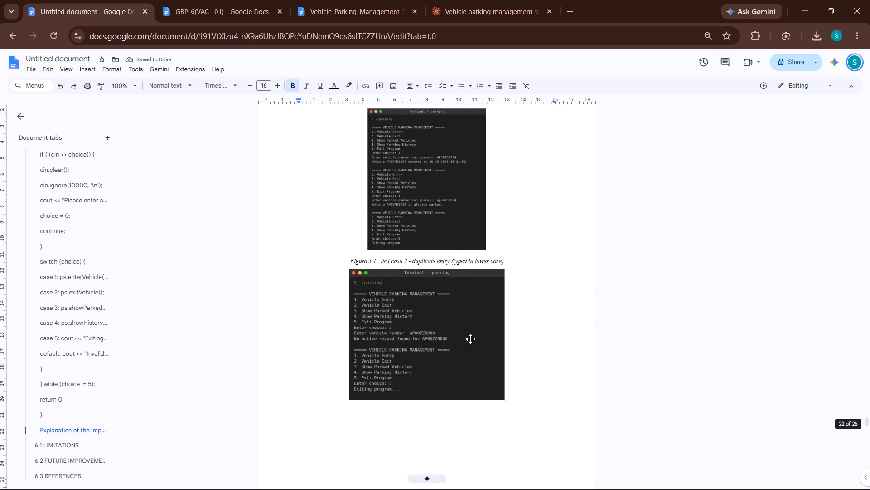
{"action": "scroll", "coordinate": [469, 338], "scroll_direction": "down", "scroll_amount": 5}
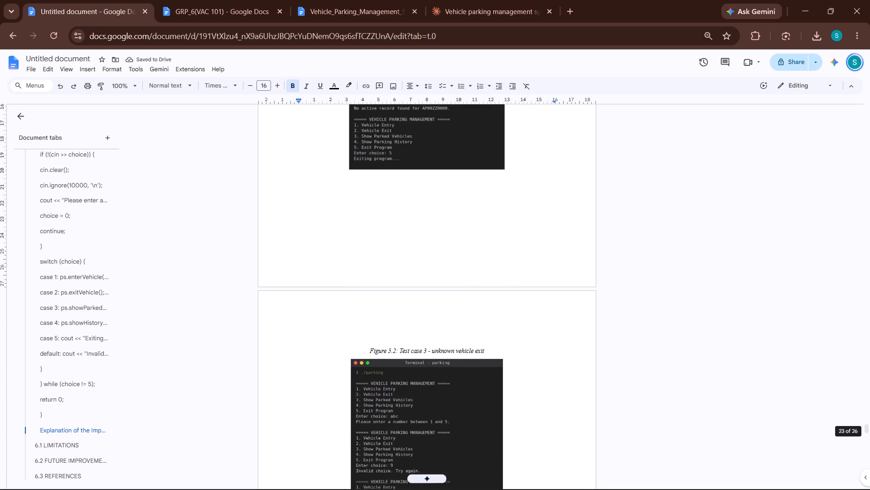
{"action": "left_click", "coordinate": [368, 347]}
{"action": "left_click", "coordinate": [363, 349]}
{"action": "key", "text": "BackSpace"}
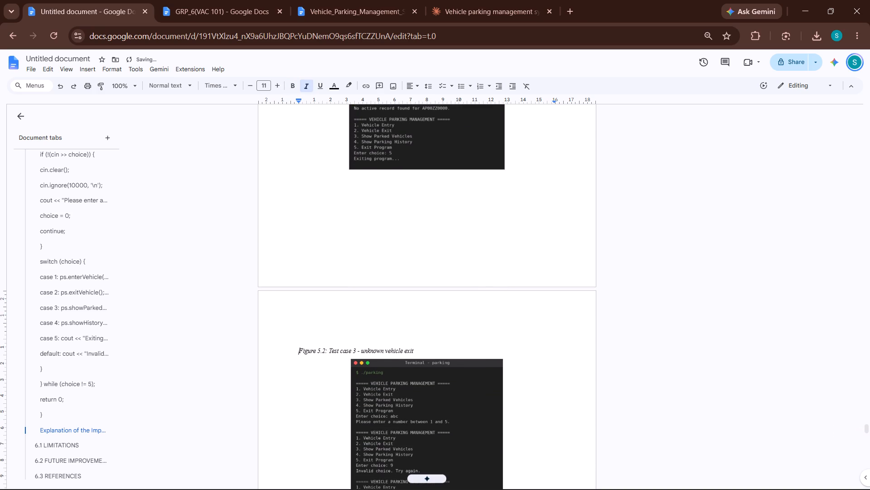
{"action": "key", "text": "BackSpace"}
{"action": "key", "text": "BackSpace"}
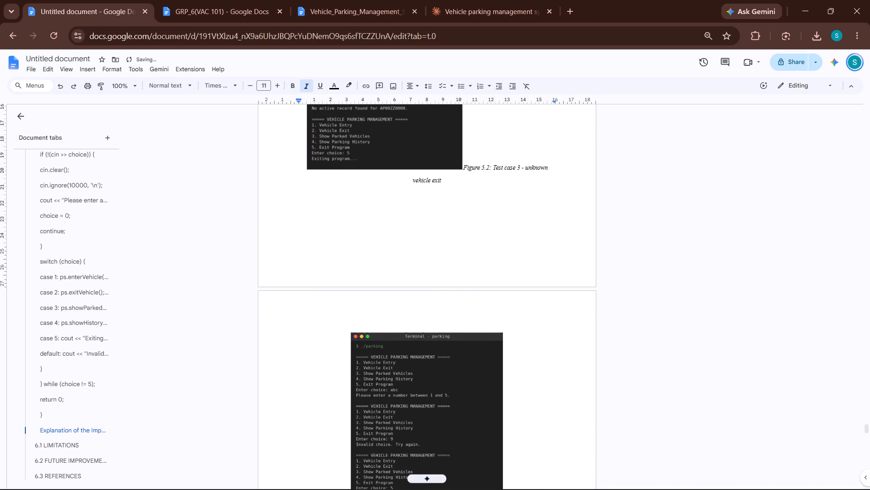
{"action": "key", "text": "Return"}
Insert an empty line between the sentence "Screenshots for five different inputs, as the template asks, are given below." and the Figure 5.1 screenshot.
{"action": "scroll", "coordinate": [362, 363], "scroll_direction": "up", "scroll_amount": 4}
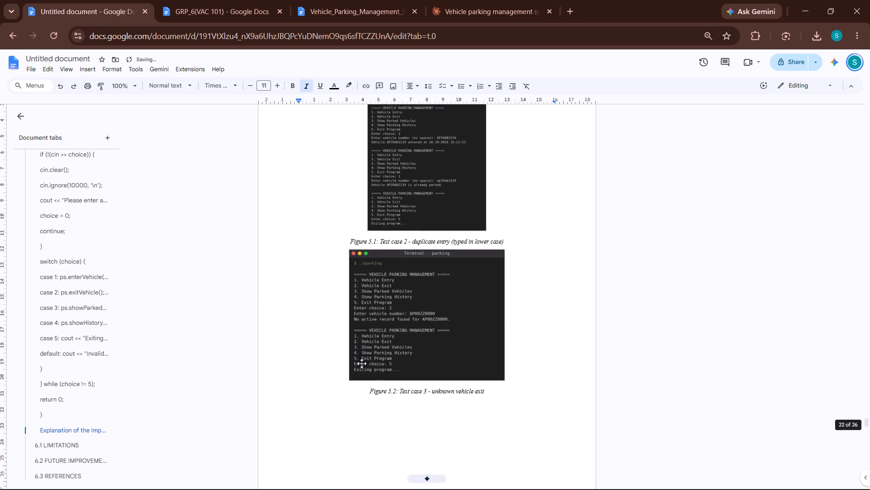
{"action": "scroll", "coordinate": [356, 367], "scroll_direction": "down", "scroll_amount": 7}
{"action": "scroll", "coordinate": [356, 364], "scroll_direction": "up", "scroll_amount": 3}
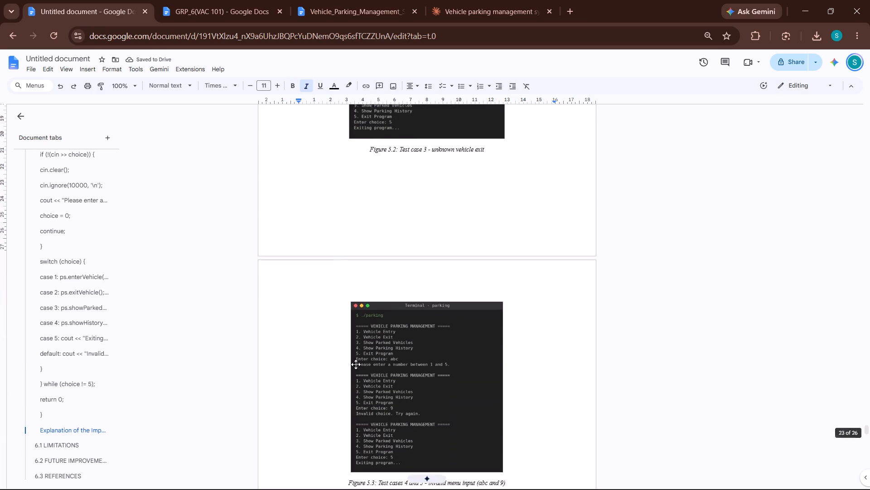
{"action": "scroll", "coordinate": [356, 362], "scroll_direction": "up", "scroll_amount": 6}
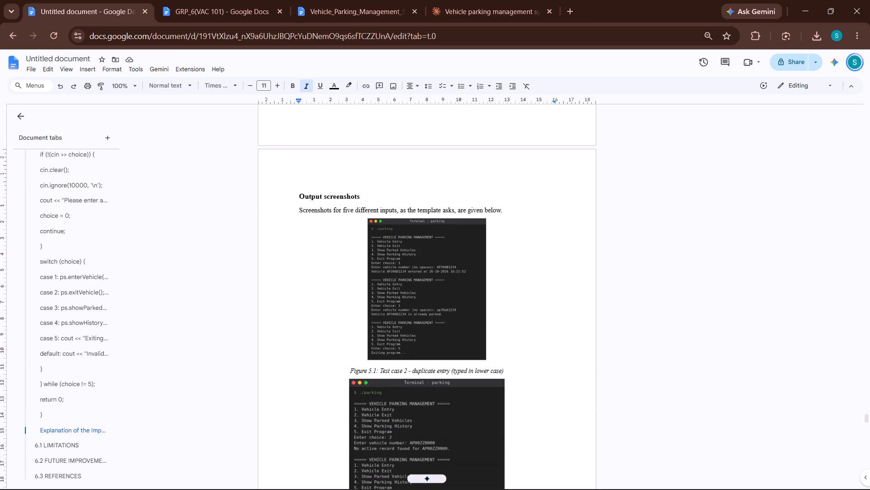
{"action": "scroll", "coordinate": [357, 358], "scroll_direction": "down", "scroll_amount": 1}
{"action": "scroll", "coordinate": [357, 358], "scroll_direction": "up", "scroll_amount": 2}
{"action": "left_click", "coordinate": [517, 267]}
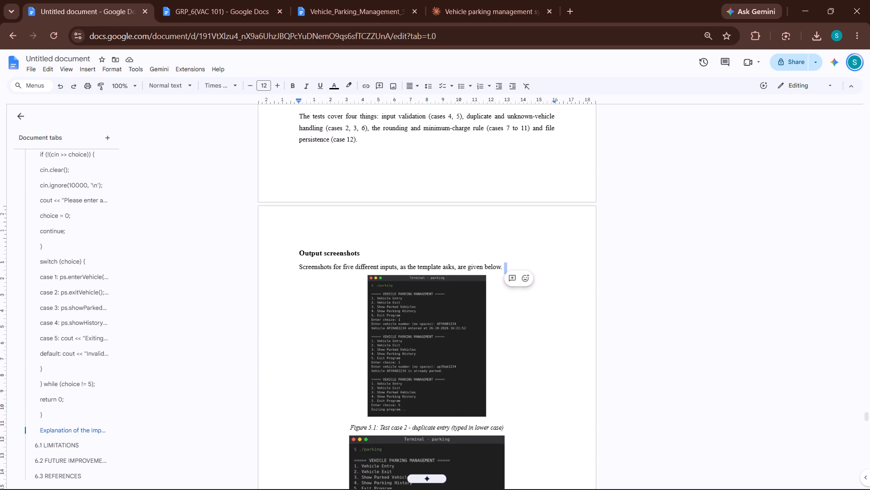
{"action": "key", "text": "Return"}
Remove the extra blank lines between the Figure 5.3 caption and the Figure 5.4 screenshot so the Figure 5.4 caption fits on the same page.
{"action": "scroll", "coordinate": [505, 271], "scroll_direction": "down", "scroll_amount": 4}
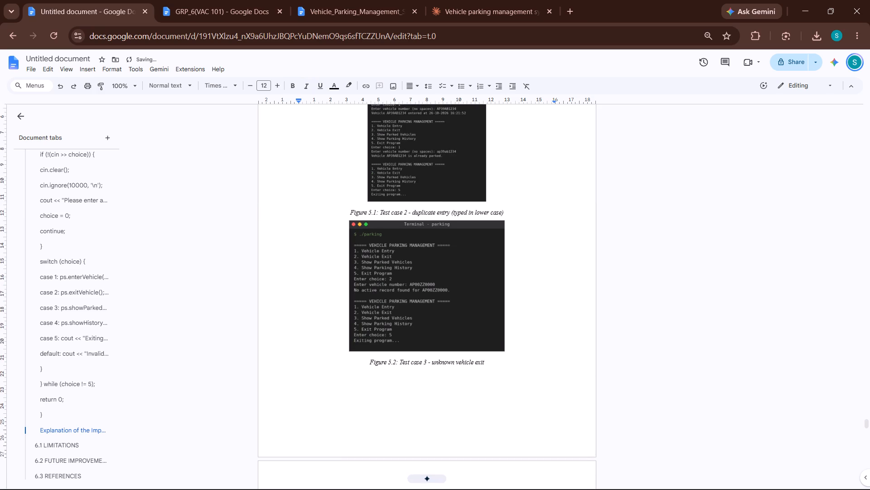
{"action": "scroll", "coordinate": [516, 282], "scroll_direction": "down", "scroll_amount": 6}
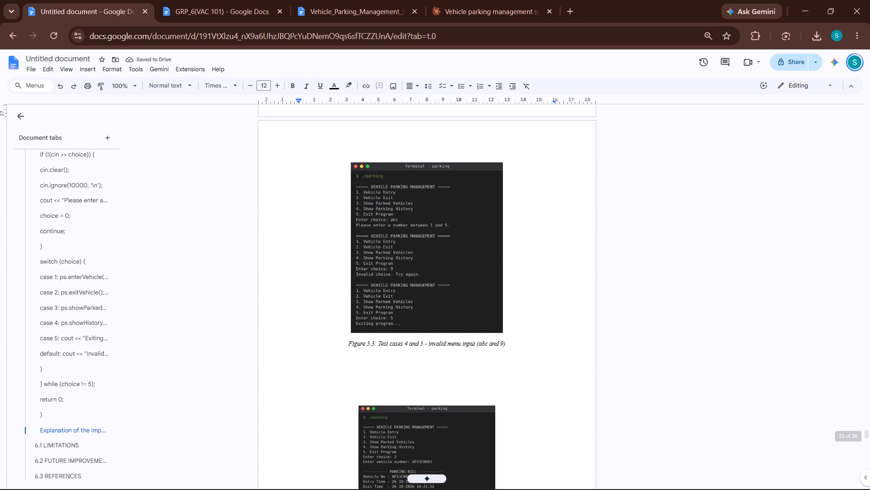
{"action": "scroll", "coordinate": [544, 338], "scroll_direction": "down", "scroll_amount": 3}
{"action": "left_click", "coordinate": [540, 336]}
{"action": "left_click", "coordinate": [543, 375]}
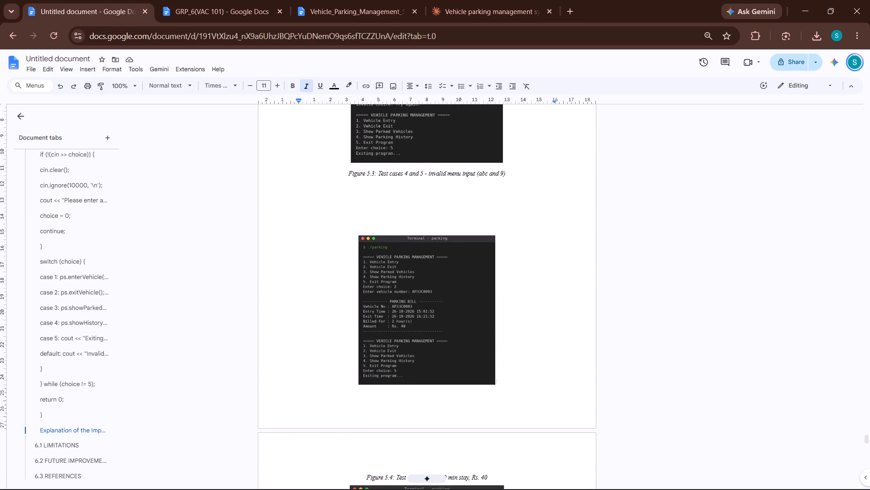
{"action": "left_click", "coordinate": [438, 305]}
{"action": "left_click_drag", "start_coordinate": [437, 305], "coordinate": [428, 271]}
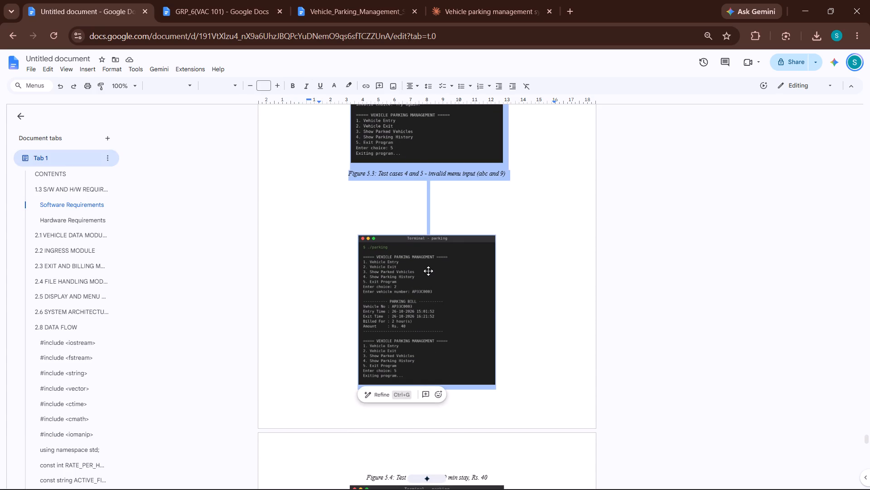
{"action": "left_click", "coordinate": [428, 271]}
{"action": "left_click", "coordinate": [387, 217]}
{"action": "key", "text": "BackSpace"}
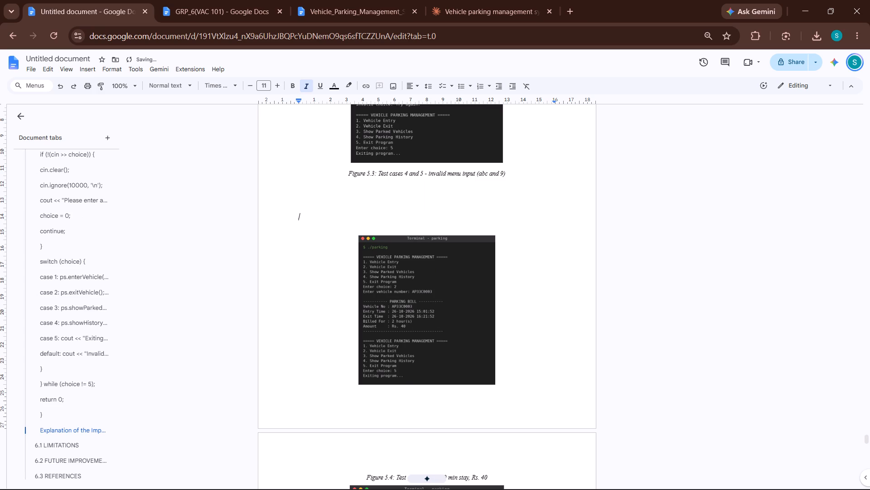
{"action": "key", "text": "BackSpace"}
{"action": "key", "text": "BackSpace"}
{"action": "key", "text": "BackSpace"}
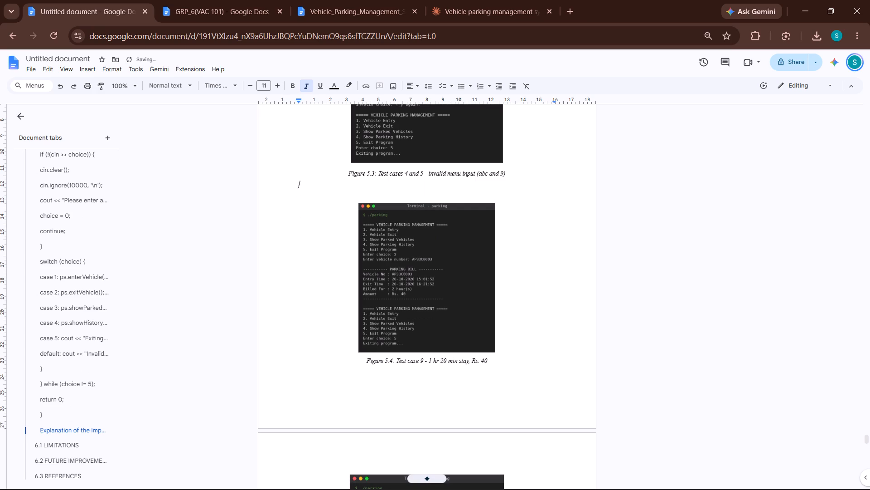
Review the page flow from the output screenshots through CONCLUSION, LIMITATIONS and FUTURE IMPROVEMENTS to the last entry in REFERENCES.
{"action": "scroll", "coordinate": [394, 220], "scroll_direction": "down", "scroll_amount": 11}
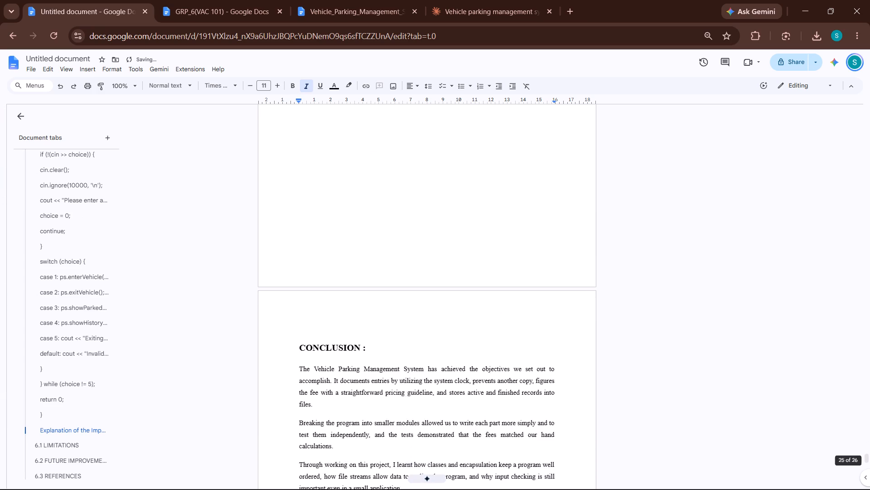
{"action": "scroll", "coordinate": [396, 226], "scroll_direction": "down", "scroll_amount": 2}
{"action": "scroll", "coordinate": [396, 226], "scroll_direction": "up", "scroll_amount": 12}
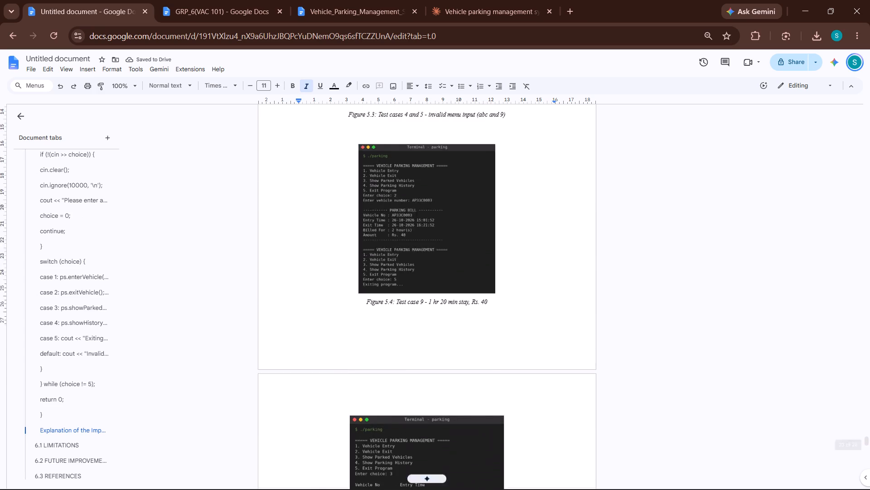
{"action": "scroll", "coordinate": [396, 221], "scroll_direction": "up", "scroll_amount": 17}
{"action": "scroll", "coordinate": [396, 220], "scroll_direction": "down", "scroll_amount": 6}
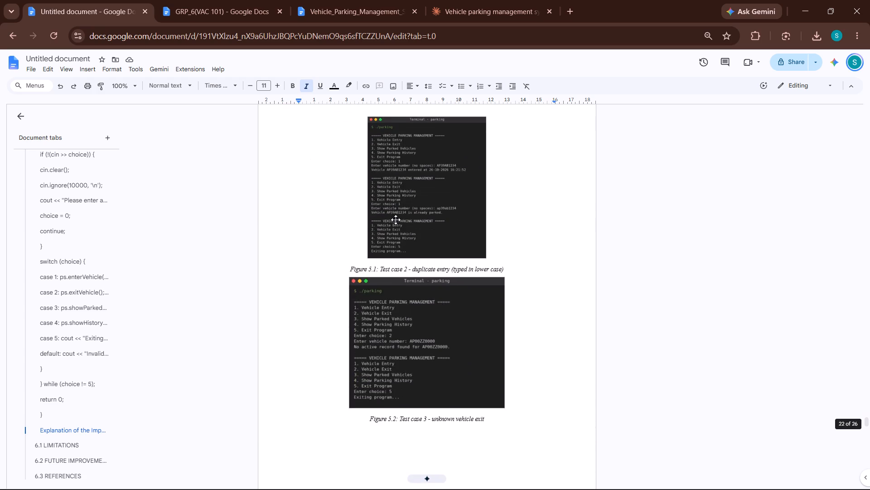
{"action": "scroll", "coordinate": [396, 219], "scroll_direction": "down", "scroll_amount": 17}
{"action": "scroll", "coordinate": [396, 219], "scroll_direction": "down", "scroll_amount": 9}
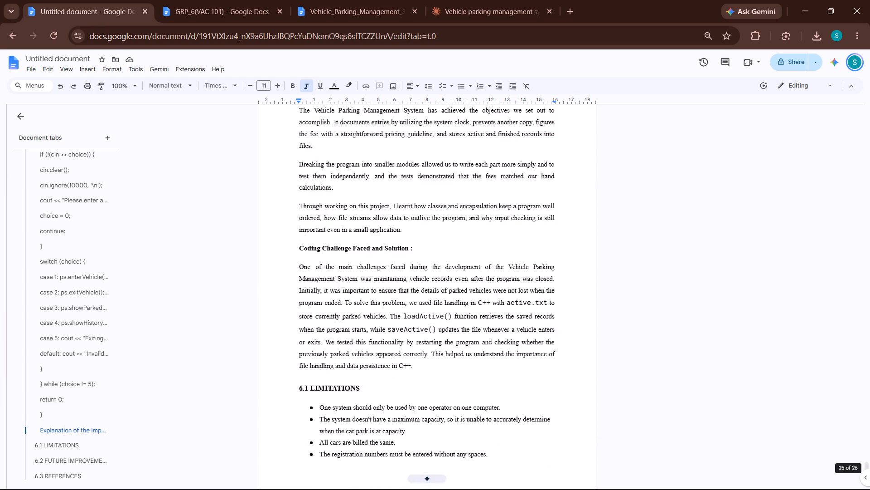
{"action": "scroll", "coordinate": [396, 218], "scroll_direction": "down", "scroll_amount": 6}
{"action": "scroll", "coordinate": [396, 218], "scroll_direction": "up", "scroll_amount": 3}
{"action": "scroll", "coordinate": [395, 218], "scroll_direction": "down", "scroll_amount": 5}
{"action": "scroll", "coordinate": [395, 216], "scroll_direction": "up", "scroll_amount": 2}
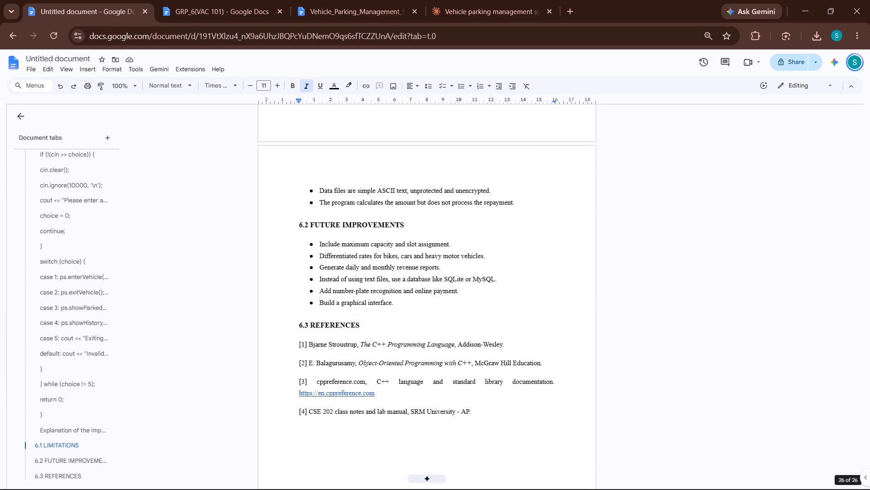
{"action": "scroll", "coordinate": [392, 207], "scroll_direction": "up", "scroll_amount": 8}
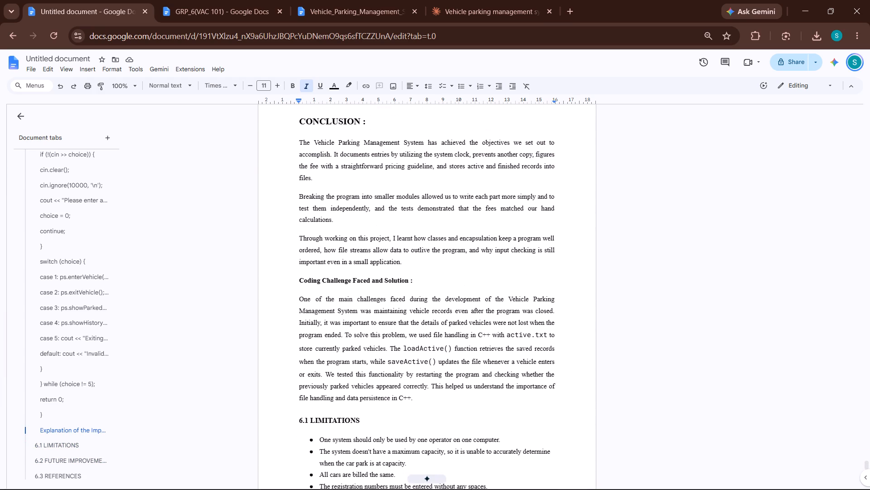
{"action": "scroll", "coordinate": [392, 207], "scroll_direction": "up", "scroll_amount": 1}
{"action": "scroll", "coordinate": [392, 207], "scroll_direction": "down", "scroll_amount": 13}
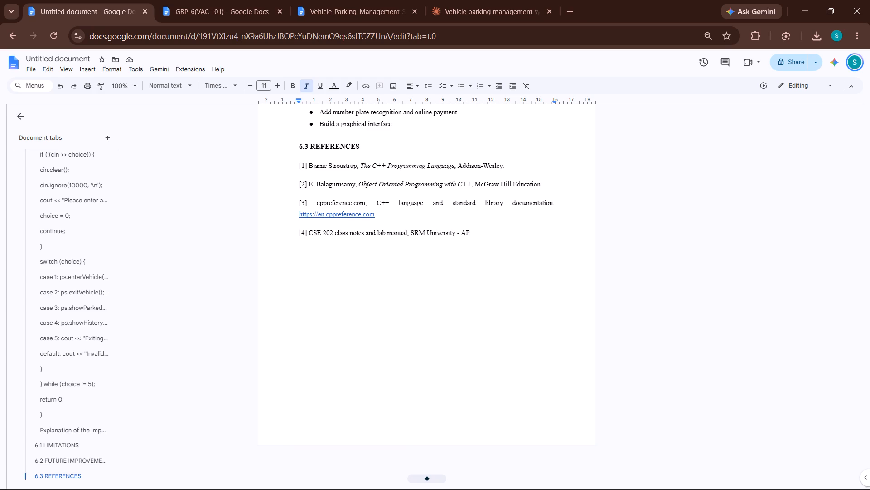
{"action": "left_click", "coordinate": [376, 245]}
{"action": "left_click", "coordinate": [439, 240]}
{"action": "left_click", "coordinate": [464, 240]}
{"action": "left_click", "coordinate": [466, 242]}
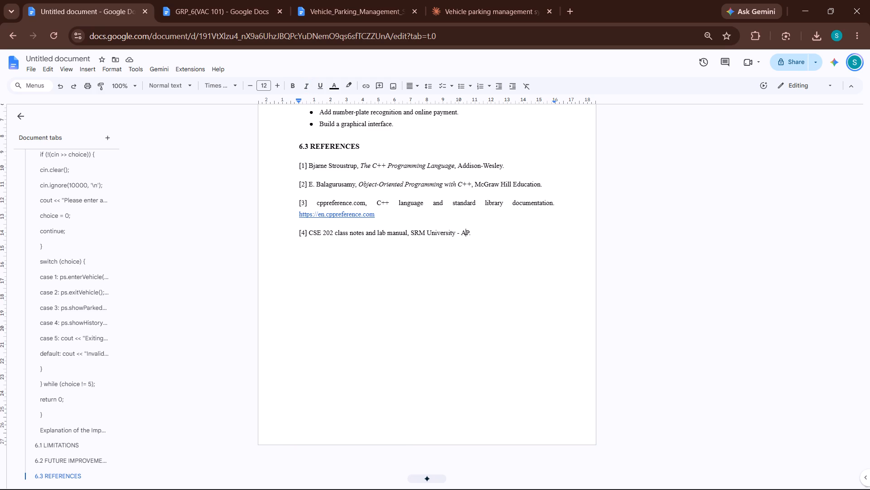
Switch to the Vehicle_Parking_Management_System_Report PDF, close its side panel and look through the pages from 4.2 VEHICLE ENTRY to 6.3 REFERENCES.
{"action": "left_click", "coordinate": [477, 239]}
{"action": "left_click", "coordinate": [476, 231]}
{"action": "scroll", "coordinate": [476, 231], "scroll_direction": "up", "scroll_amount": 3}
{"action": "scroll", "coordinate": [476, 231], "scroll_direction": "down", "scroll_amount": 1}
{"action": "key", "text": "alt+Tab"}
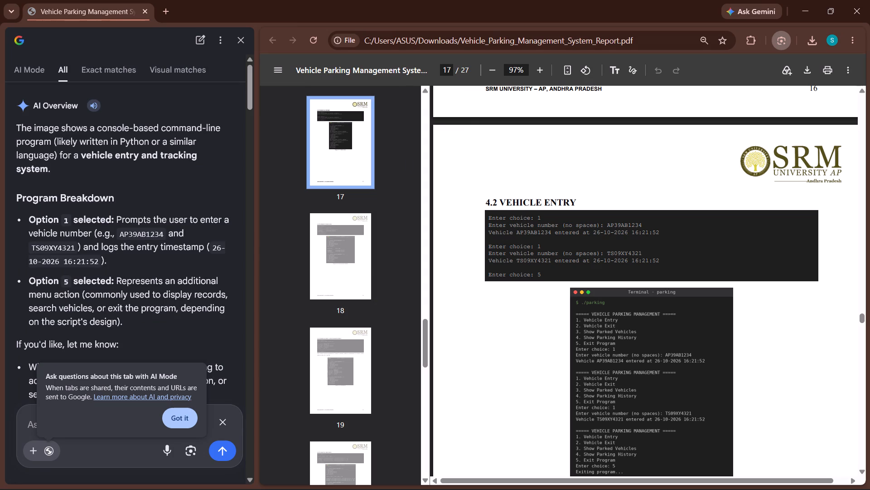
{"action": "left_click", "coordinate": [242, 39]}
{"action": "scroll", "coordinate": [510, 223], "scroll_direction": "up", "scroll_amount": 1}
{"action": "scroll", "coordinate": [510, 223], "scroll_direction": "down", "scroll_amount": 4}
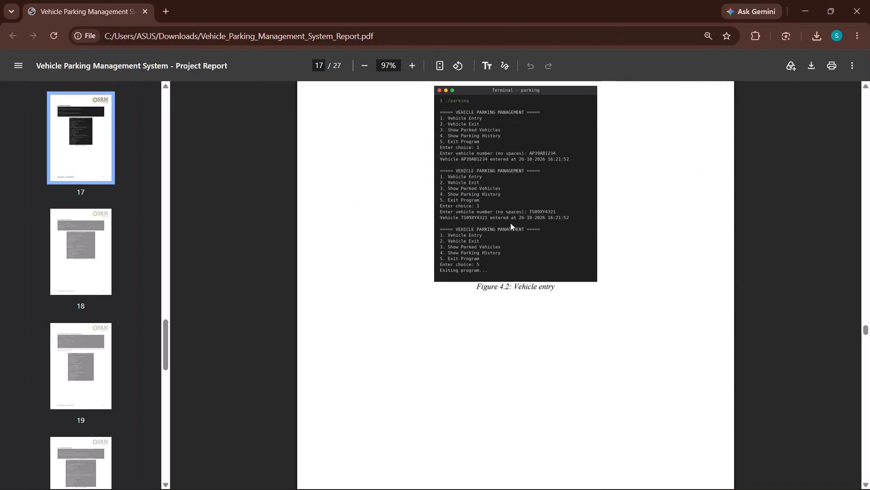
{"action": "scroll", "coordinate": [510, 223], "scroll_direction": "down", "scroll_amount": 17}
{"action": "scroll", "coordinate": [507, 204], "scroll_direction": "down", "scroll_amount": 11}
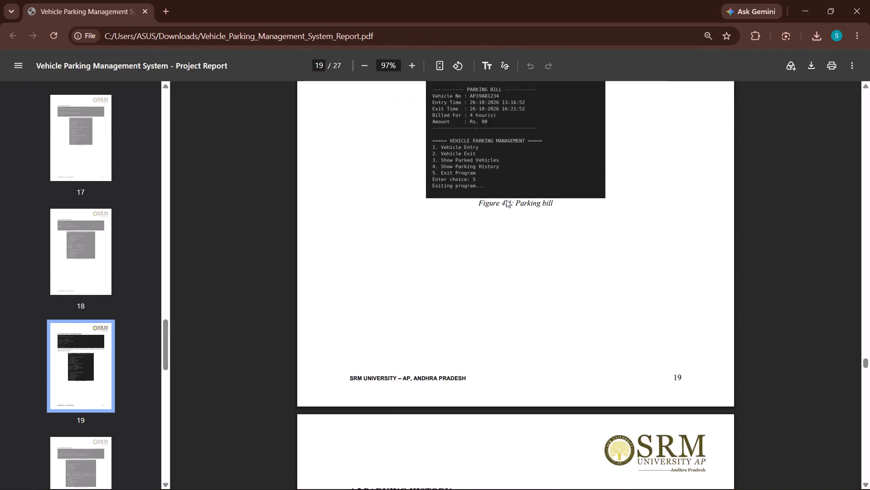
{"action": "scroll", "coordinate": [506, 200], "scroll_direction": "down", "scroll_amount": 20}
{"action": "scroll", "coordinate": [506, 200], "scroll_direction": "down", "scroll_amount": 20}
{"action": "scroll", "coordinate": [506, 200], "scroll_direction": "down", "scroll_amount": 2}
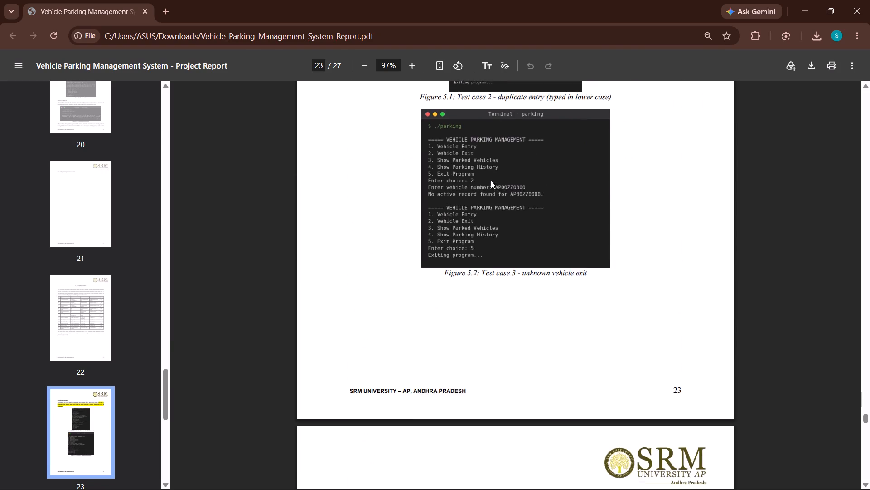
{"action": "scroll", "coordinate": [491, 181], "scroll_direction": "down", "scroll_amount": 20}
{"action": "scroll", "coordinate": [491, 181], "scroll_direction": "down", "scroll_amount": 16}
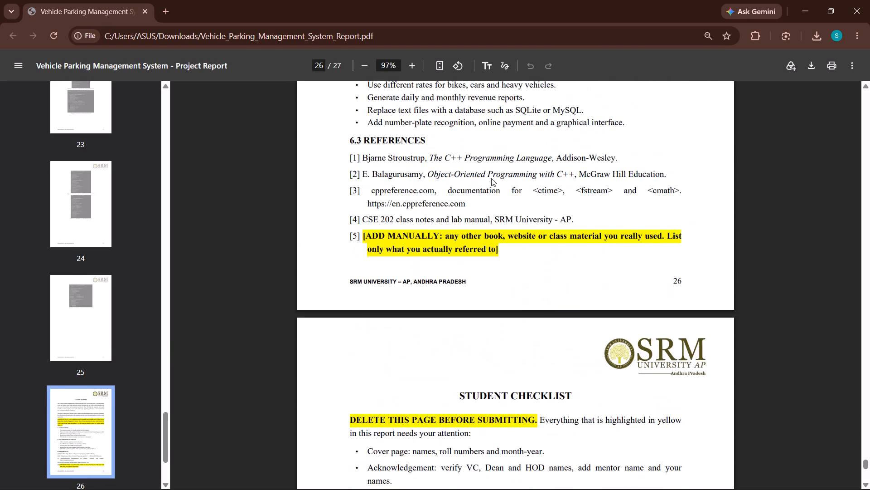
Read the end of 6.3 REFERENCES and the STUDENT CHECKLIST page in the PDF report.
{"action": "scroll", "coordinate": [491, 178], "scroll_direction": "down", "scroll_amount": 1}
{"action": "scroll", "coordinate": [491, 178], "scroll_direction": "up", "scroll_amount": 2}
{"action": "left_click_drag", "start_coordinate": [368, 182], "coordinate": [544, 211]}
{"action": "left_click", "coordinate": [544, 214]}
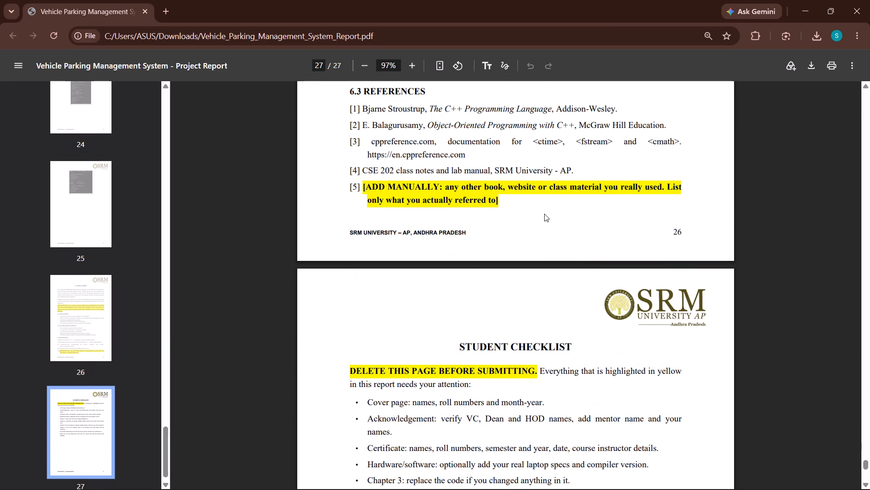
{"action": "scroll", "coordinate": [544, 213], "scroll_direction": "down", "scroll_amount": 5}
{"action": "scroll", "coordinate": [540, 208], "scroll_direction": "up", "scroll_amount": 2}
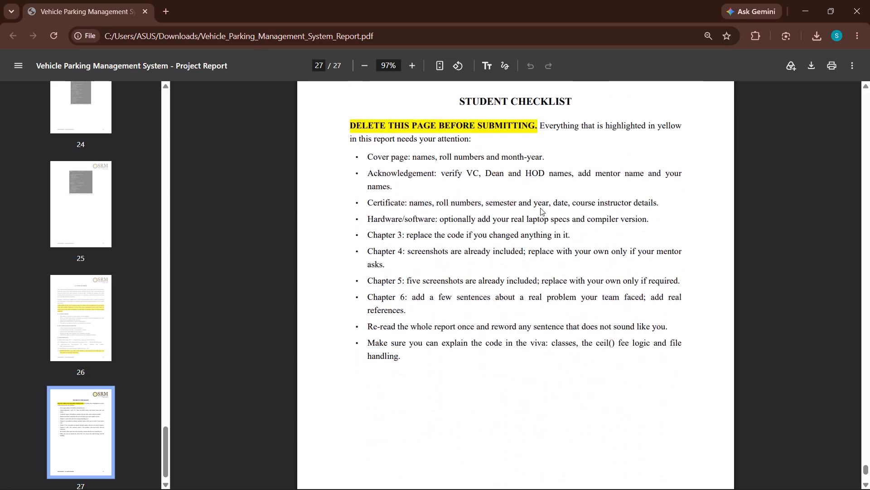
{"action": "left_click_drag", "start_coordinate": [350, 200], "coordinate": [560, 200]}
{"action": "left_click", "coordinate": [560, 200]}
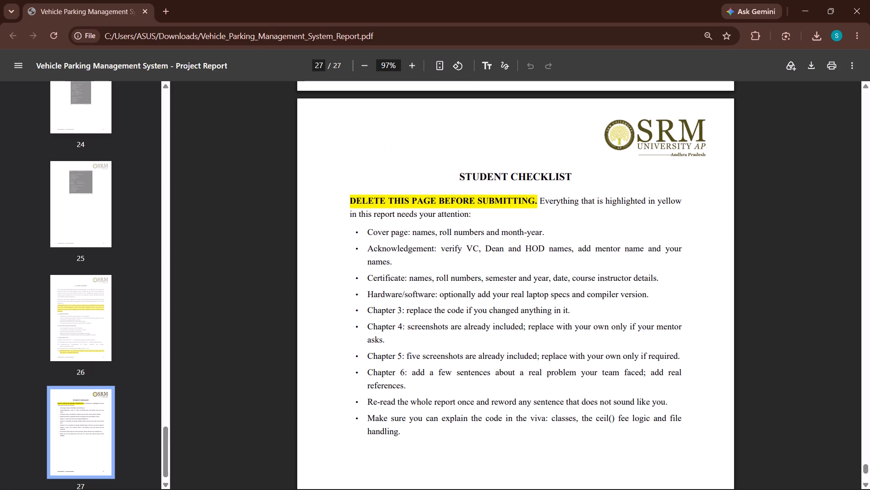
Examine reference entries [3] and [4] in the PDF, open the cppreference.com link and return to the PDF.
{"action": "scroll", "coordinate": [562, 200], "scroll_direction": "up", "scroll_amount": 5}
{"action": "left_click_drag", "start_coordinate": [377, 211], "coordinate": [425, 216]}
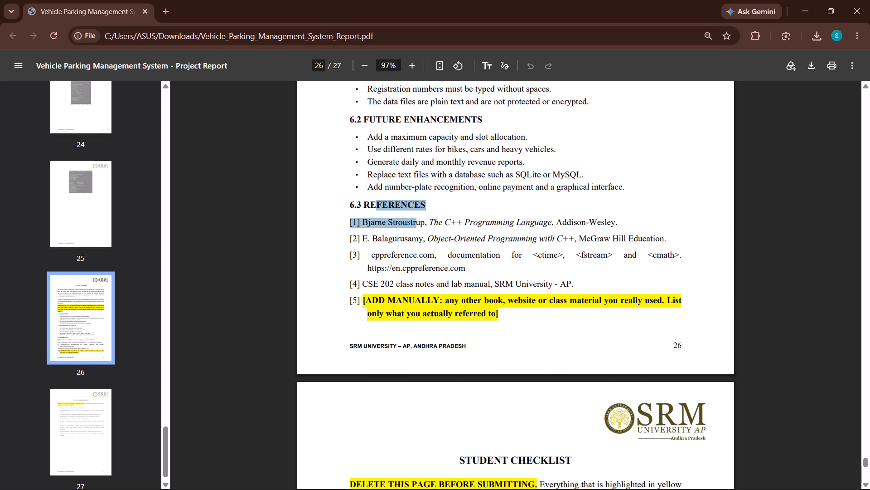
{"action": "left_click_drag", "start_coordinate": [359, 281], "coordinate": [566, 292]}
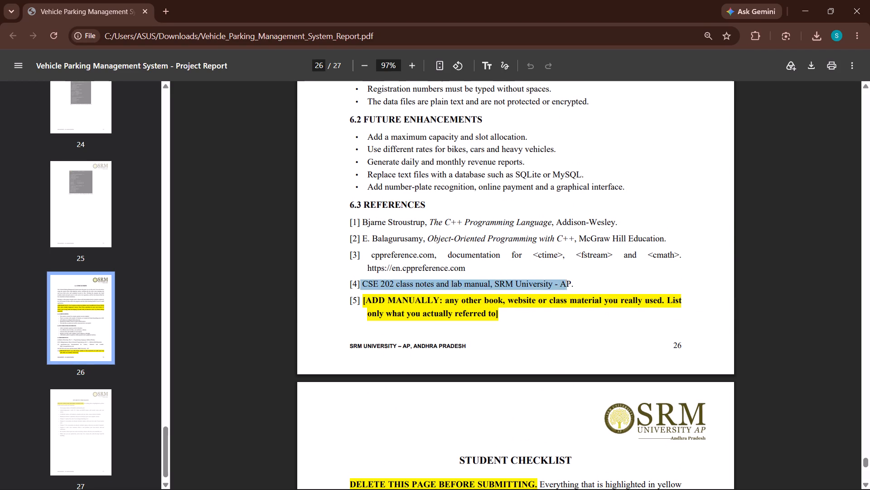
{"action": "left_click_drag", "start_coordinate": [566, 292], "coordinate": [571, 292]}
{"action": "left_click", "coordinate": [573, 291]}
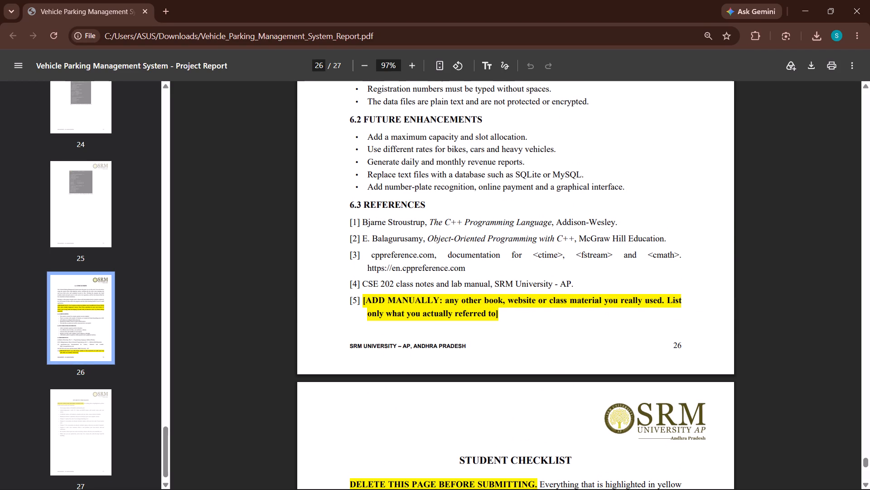
{"action": "left_click_drag", "start_coordinate": [373, 255], "coordinate": [431, 261]}
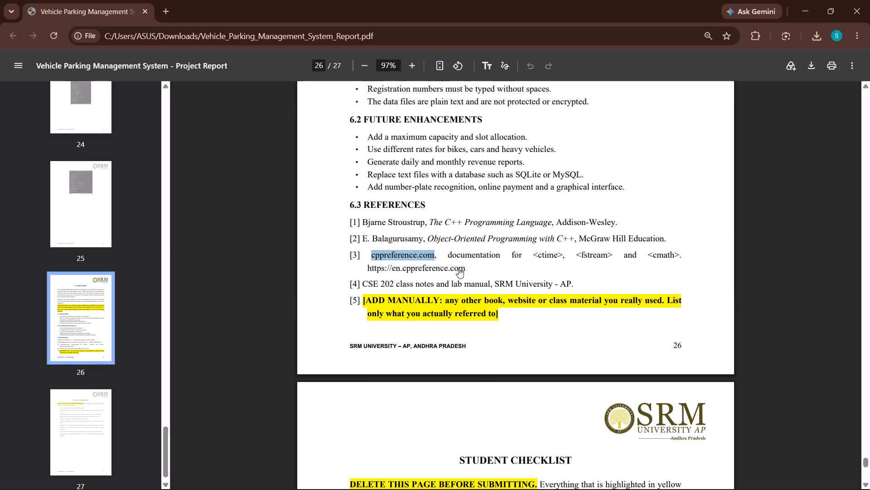
{"action": "left_click", "coordinate": [463, 271]}
{"action": "left_click_drag", "start_coordinate": [470, 269], "coordinate": [394, 250]}
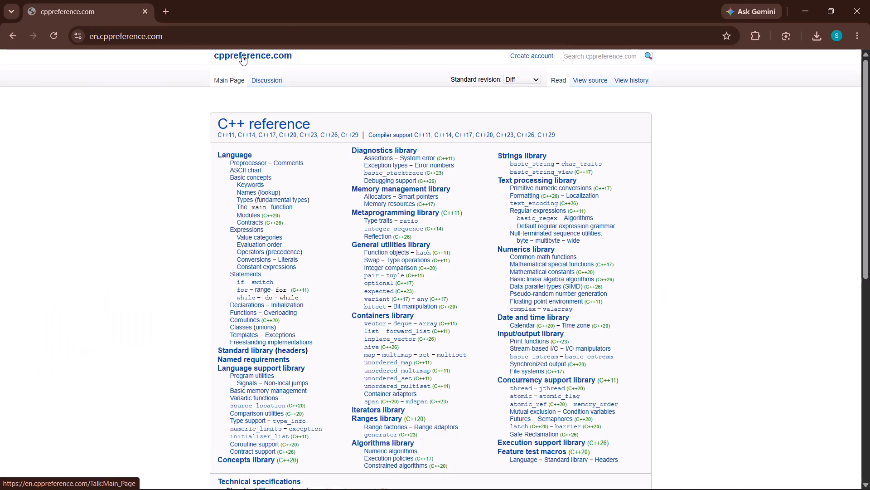
{"action": "left_click", "coordinate": [17, 36]}
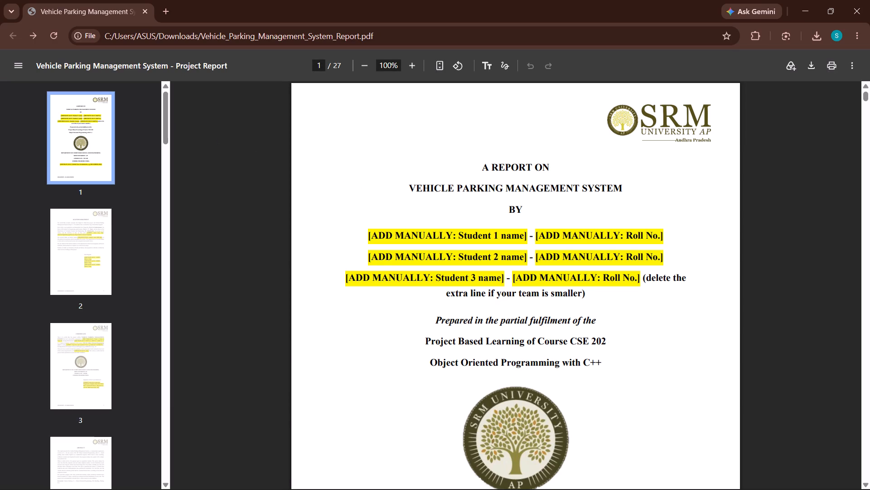
Back in the untitled document, add "[5] Rafi sir class real life examples and Slides." under reference [4], followed by an empty line.
{"action": "key", "text": "alt+Tab"}
{"action": "left_click", "coordinate": [480, 351]}
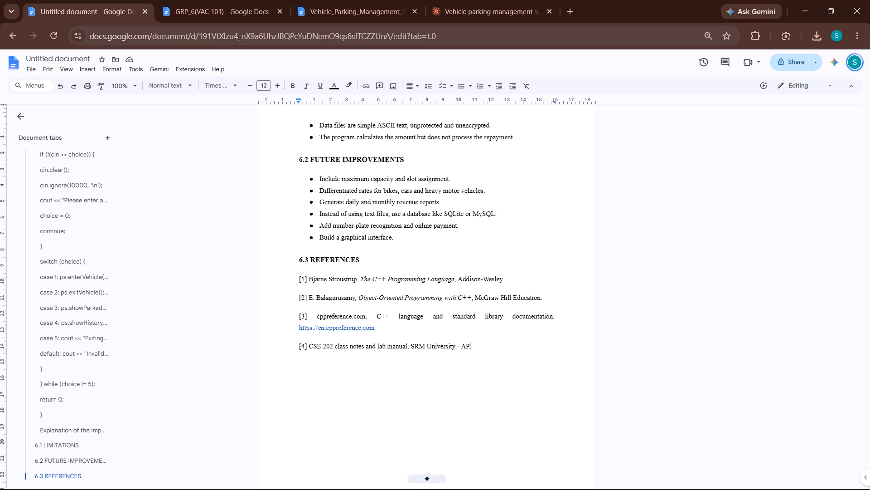
{"action": "key", "text": "Return"}
{"action": "key", "text": "bracketleft"}
{"action": "type", "text": "5]"}
{"action": "key", "text": "space"}
{"action": "key", "text": "r"}
{"action": "key", "text": "BackSpace"}
{"action": "type", "text": "Raf"}
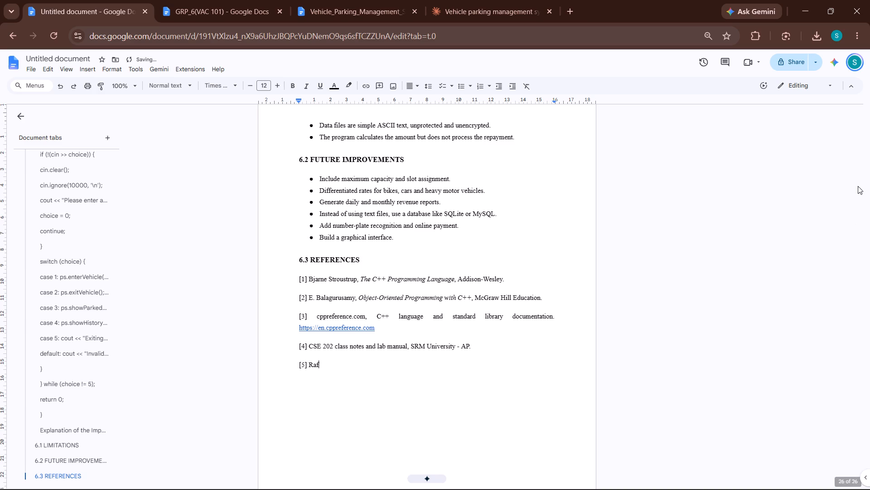
{"action": "left_click_drag", "start_coordinate": [868, 179], "coordinate": [835, 46]}
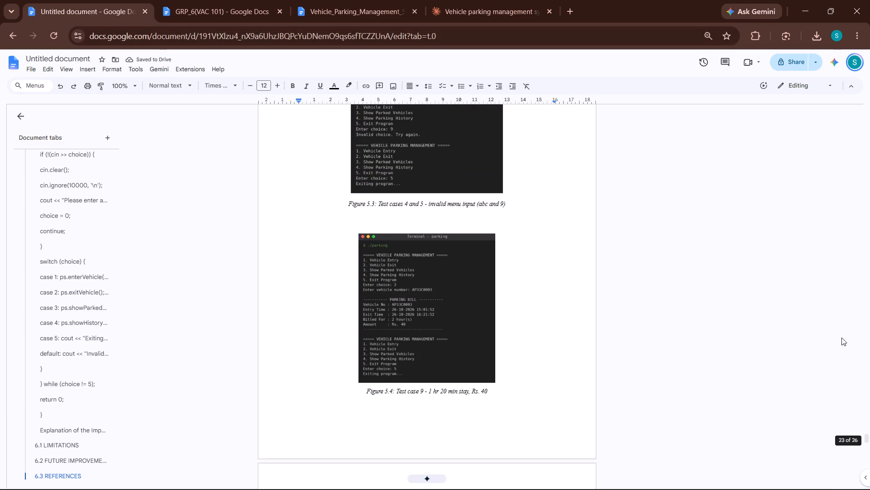
{"action": "left_click_drag", "start_coordinate": [867, 440], "coordinate": [849, 205]}
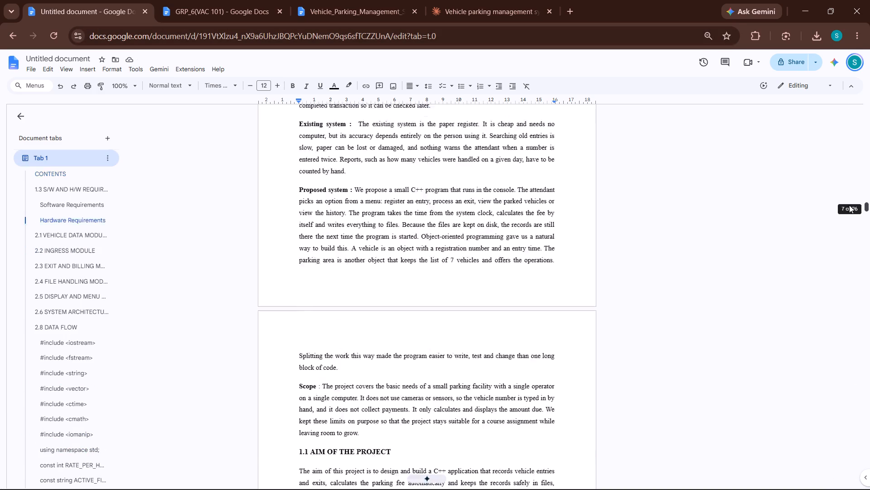
{"action": "left_click_drag", "start_coordinate": [849, 205], "coordinate": [829, 119]}
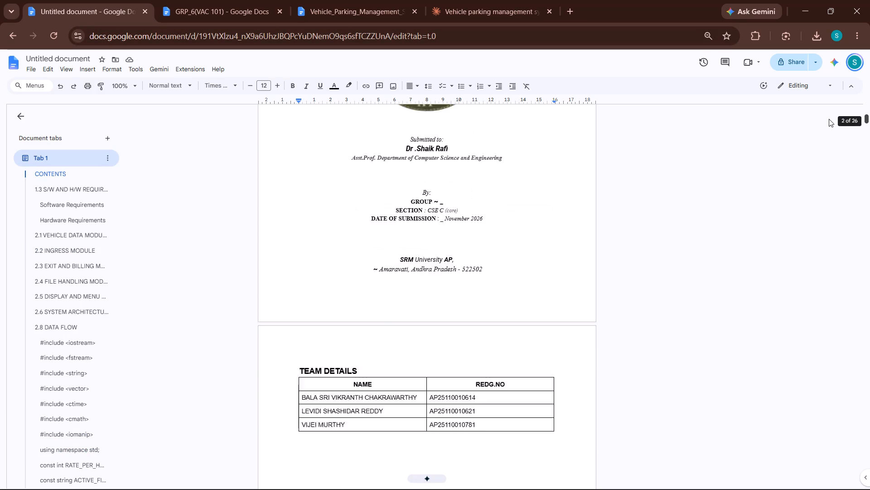
{"action": "left_click_drag", "start_coordinate": [829, 119], "coordinate": [851, 391]}
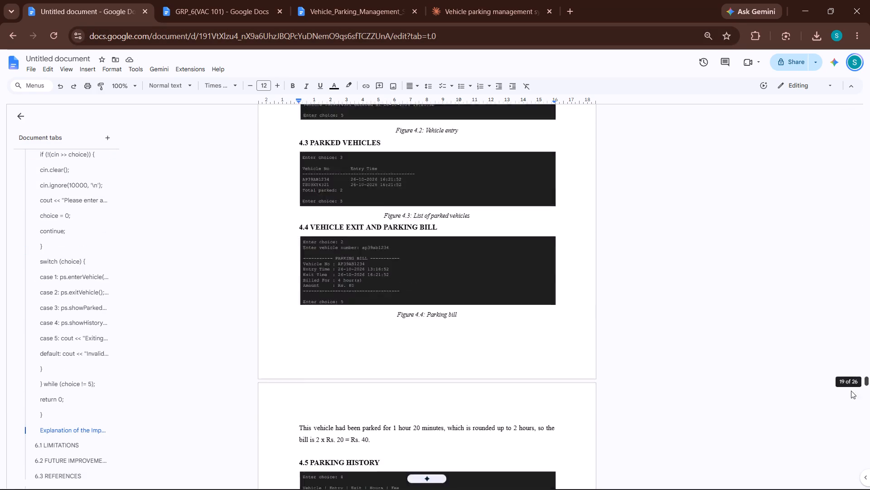
{"action": "left_click_drag", "start_coordinate": [851, 391], "coordinate": [864, 488]}
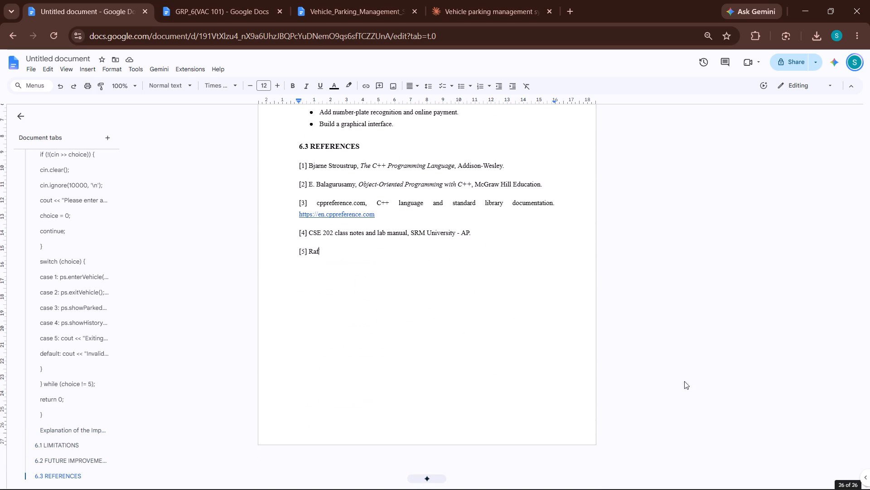
{"action": "type", "text": "i sir class real life exm"}
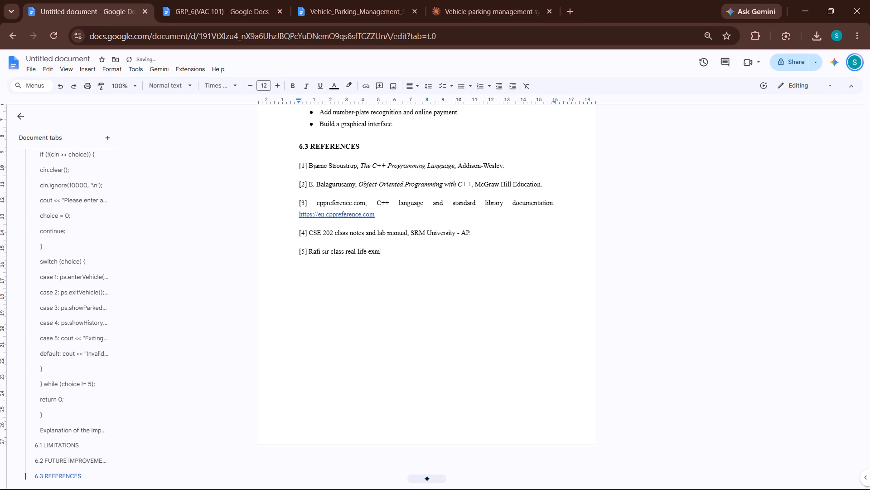
{"action": "key", "text": "BackSpace"}
{"action": "type", "text": "aples and"}
{"action": "key", "text": "space"}
{"action": "key", "text": "shift+p"}
{"action": "key", "text": "BackSpace"}
{"action": "type", "text": "Slides"}
{"action": "key", "text": "period"}
{"action": "key", "text": "Return"}
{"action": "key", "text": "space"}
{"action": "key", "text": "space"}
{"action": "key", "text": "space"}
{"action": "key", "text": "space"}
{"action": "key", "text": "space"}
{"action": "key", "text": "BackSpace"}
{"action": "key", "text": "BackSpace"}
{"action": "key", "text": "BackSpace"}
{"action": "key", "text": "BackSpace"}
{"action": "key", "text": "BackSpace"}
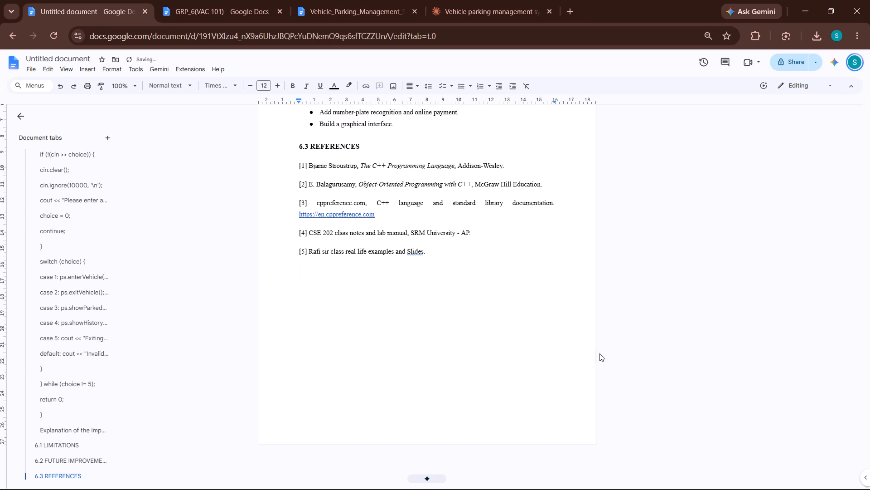
Look back through the untitled report from 6.3 REFERENCES to the title page, checking the page flow.
{"action": "scroll", "coordinate": [561, 336], "scroll_direction": "up", "scroll_amount": 4}
{"action": "scroll", "coordinate": [396, 400], "scroll_direction": "up", "scroll_amount": 14}
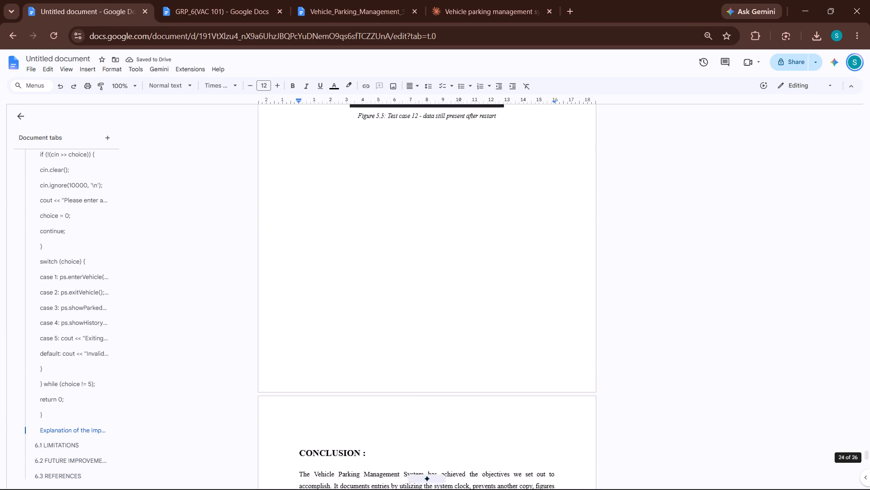
{"action": "scroll", "coordinate": [391, 402], "scroll_direction": "up", "scroll_amount": 6}
{"action": "scroll", "coordinate": [391, 402], "scroll_direction": "down", "scroll_amount": 7}
{"action": "scroll", "coordinate": [318, 426], "scroll_direction": "down", "scroll_amount": 3}
{"action": "scroll", "coordinate": [300, 433], "scroll_direction": "up", "scroll_amount": 2}
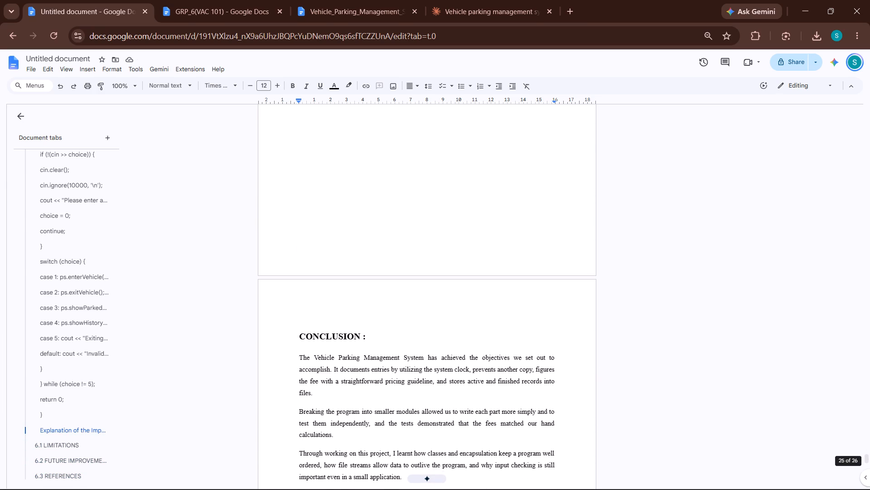
{"action": "scroll", "coordinate": [300, 433], "scroll_direction": "up", "scroll_amount": 20}
{"action": "scroll", "coordinate": [300, 433], "scroll_direction": "up", "scroll_amount": 14}
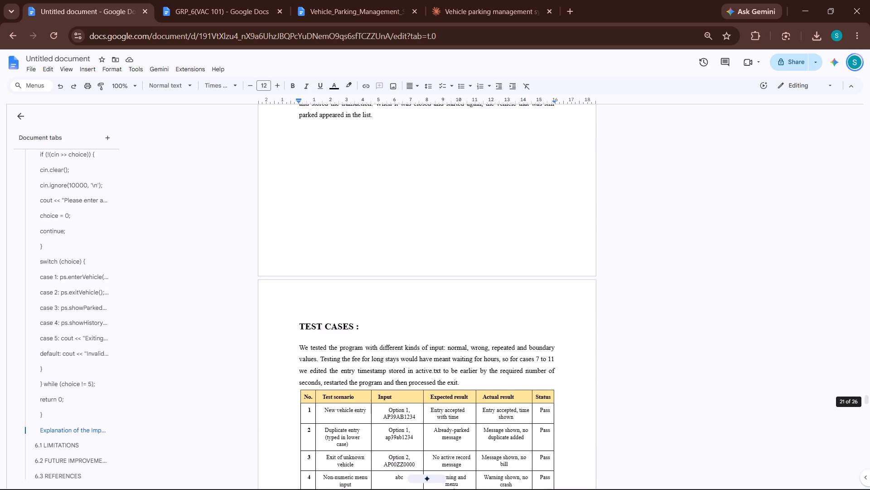
{"action": "scroll", "coordinate": [300, 436], "scroll_direction": "up", "scroll_amount": 2}
{"action": "scroll", "coordinate": [300, 436], "scroll_direction": "up", "scroll_amount": 20}
{"action": "scroll", "coordinate": [300, 436], "scroll_direction": "up", "scroll_amount": 11}
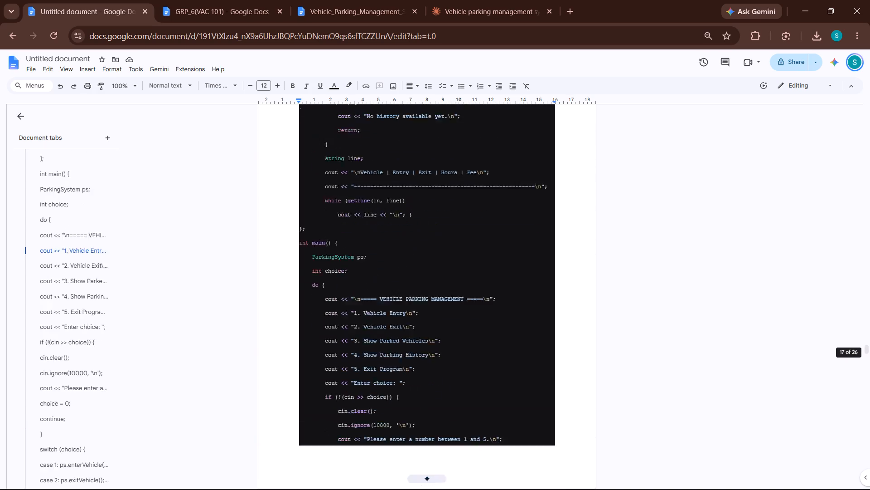
{"action": "scroll", "coordinate": [300, 436], "scroll_direction": "up", "scroll_amount": 20}
{"action": "scroll", "coordinate": [300, 436], "scroll_direction": "up", "scroll_amount": 11}
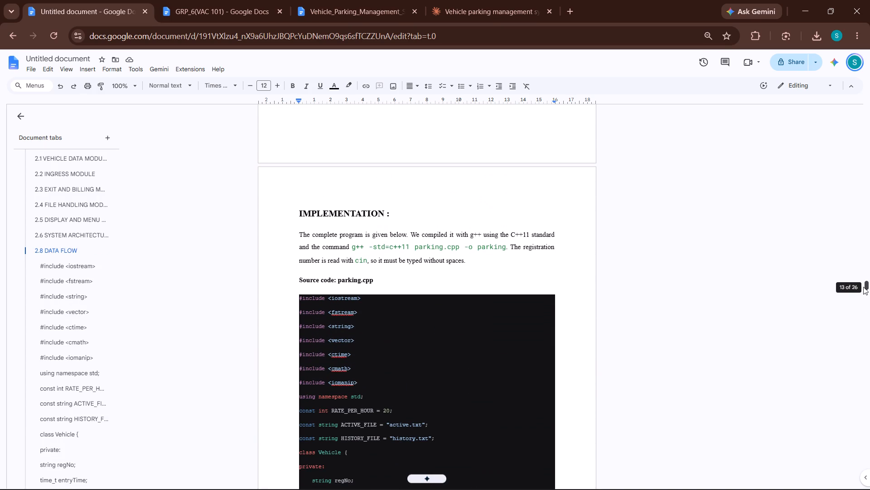
{"action": "left_click_drag", "start_coordinate": [863, 287], "coordinate": [860, 109]}
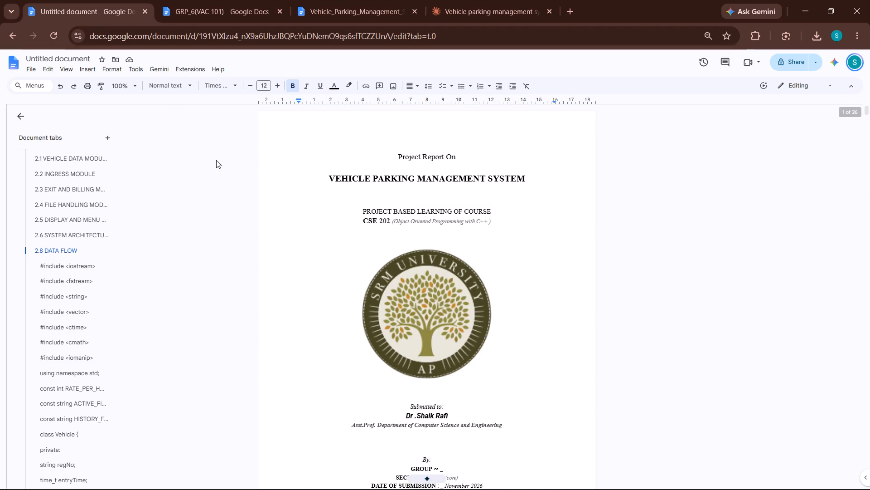
{"action": "scroll", "coordinate": [237, 186], "scroll_direction": "up", "scroll_amount": 4, "text": "ctrl"}
{"action": "scroll", "coordinate": [242, 191], "scroll_direction": "down", "scroll_amount": 1, "text": "ctrl"}
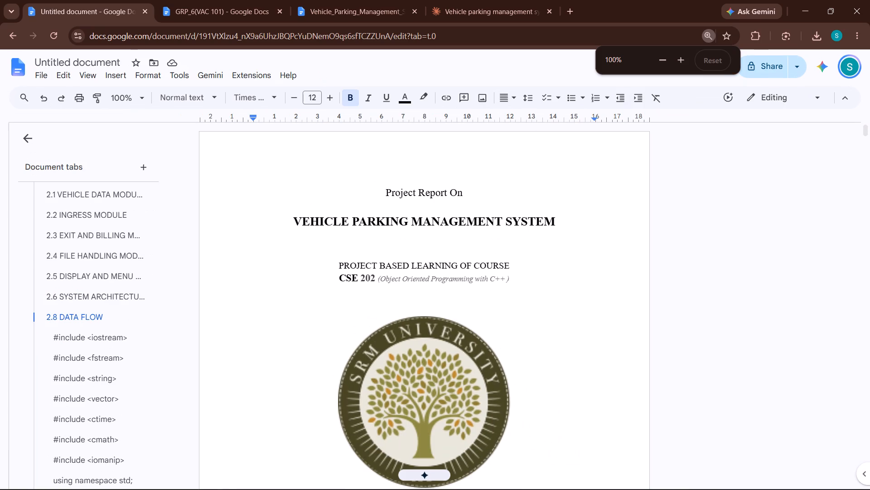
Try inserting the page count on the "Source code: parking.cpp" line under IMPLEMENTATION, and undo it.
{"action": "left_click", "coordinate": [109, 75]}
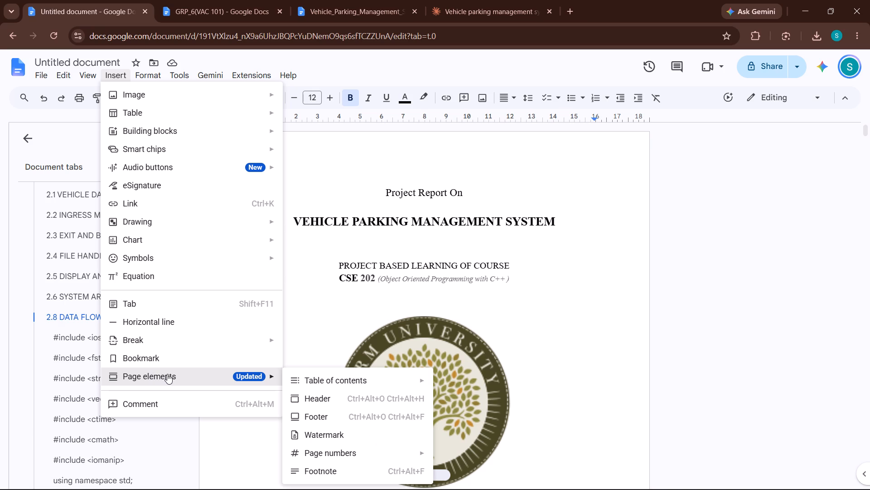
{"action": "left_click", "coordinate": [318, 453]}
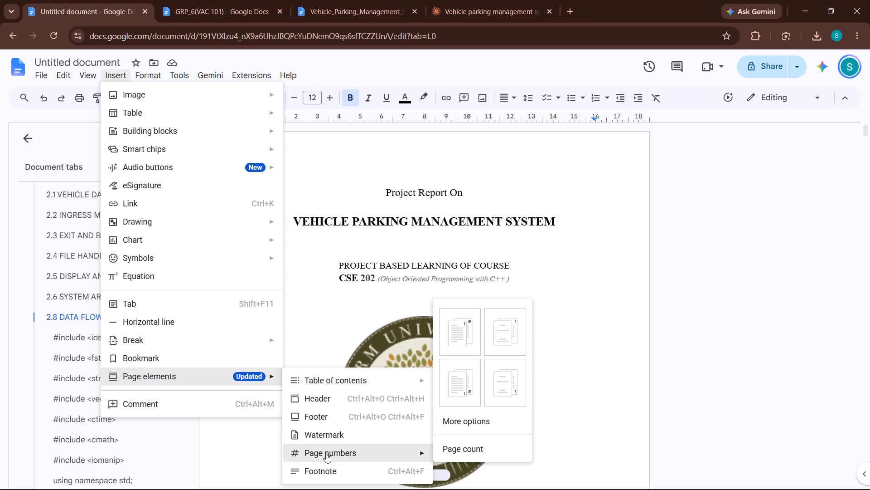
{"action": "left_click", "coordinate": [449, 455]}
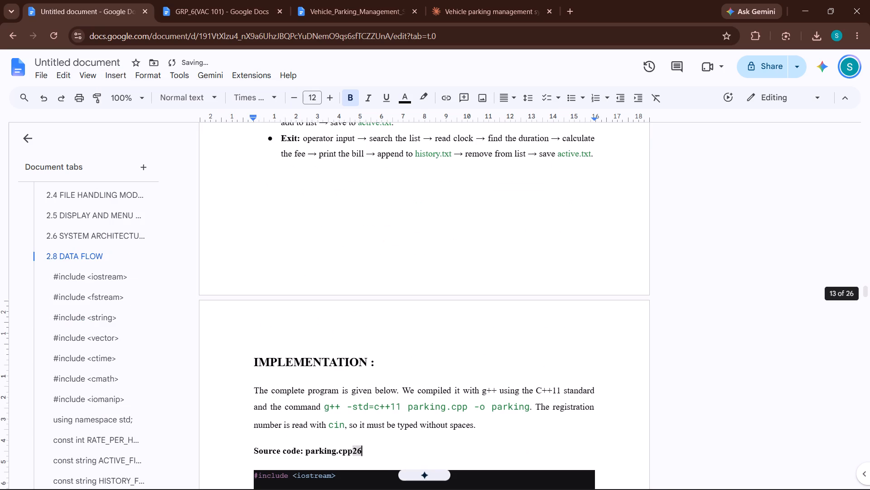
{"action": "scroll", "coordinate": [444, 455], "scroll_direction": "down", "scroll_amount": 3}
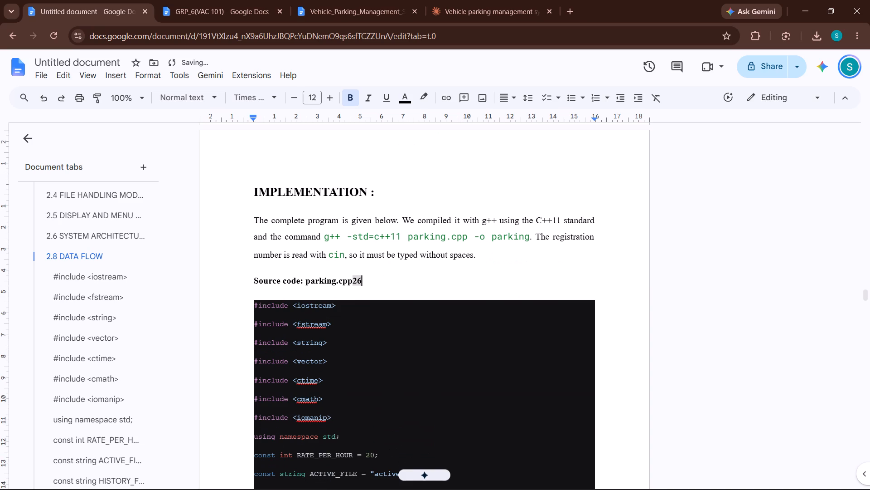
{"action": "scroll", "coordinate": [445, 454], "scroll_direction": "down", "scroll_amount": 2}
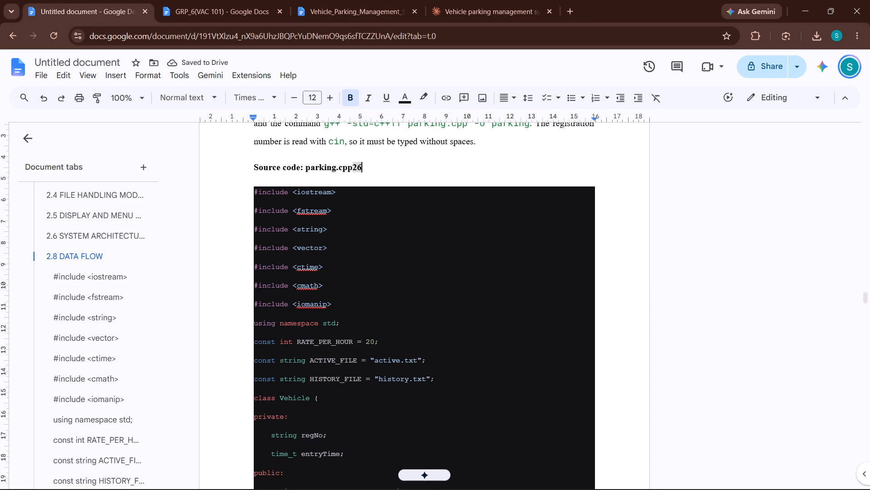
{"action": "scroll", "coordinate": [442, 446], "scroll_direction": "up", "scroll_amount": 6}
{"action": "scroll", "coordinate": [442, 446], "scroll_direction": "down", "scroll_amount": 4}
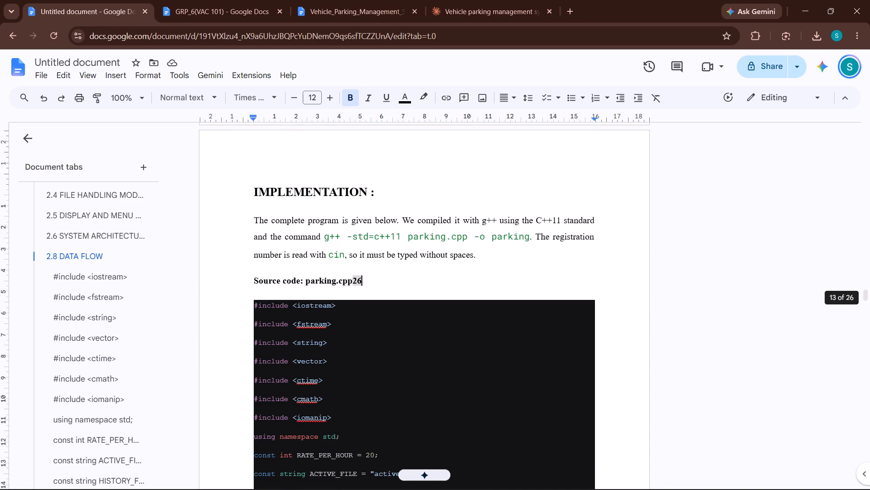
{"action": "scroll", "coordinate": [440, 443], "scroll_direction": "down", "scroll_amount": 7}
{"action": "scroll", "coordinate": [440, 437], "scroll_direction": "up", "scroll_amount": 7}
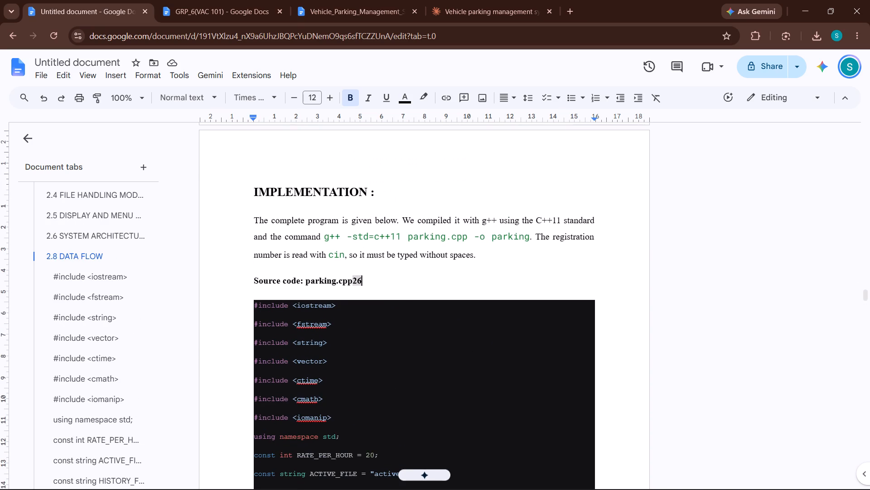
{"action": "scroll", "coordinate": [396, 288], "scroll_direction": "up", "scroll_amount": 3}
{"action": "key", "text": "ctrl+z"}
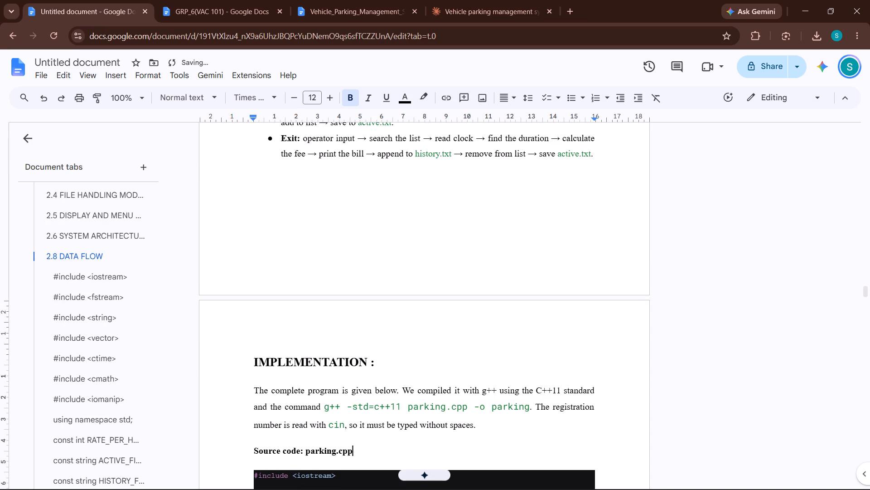
Look over the untitled report from 2.6 SYSTEM ARCHITECTURE back to the title page and on to ACKNOWLEDGEMENT.
{"action": "scroll", "coordinate": [396, 290], "scroll_direction": "up", "scroll_amount": 15}
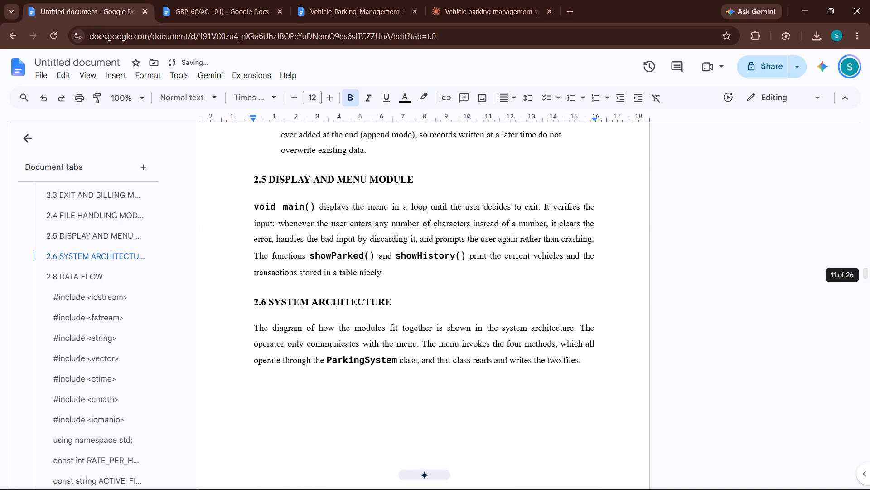
{"action": "left_click", "coordinate": [410, 290]}
{"action": "scroll", "coordinate": [433, 299], "scroll_direction": "up", "scroll_amount": 5}
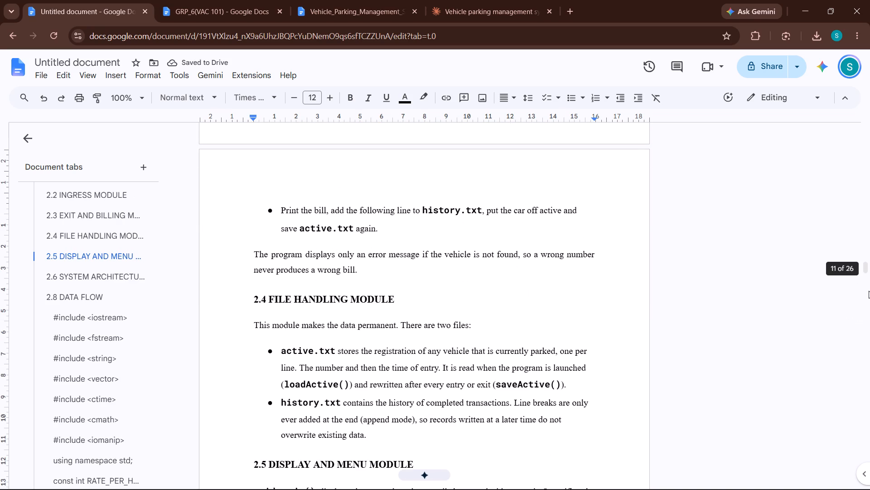
{"action": "left_click_drag", "start_coordinate": [864, 273], "coordinate": [831, 133]}
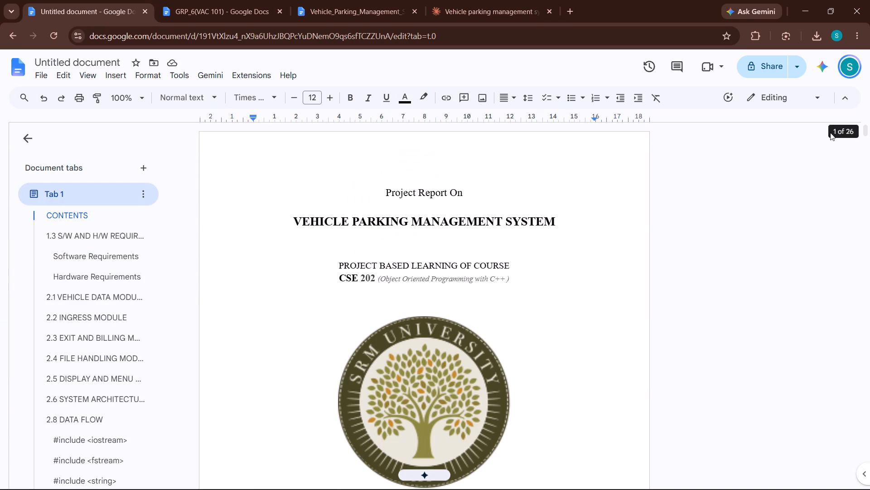
{"action": "scroll", "coordinate": [621, 219], "scroll_direction": "down", "scroll_amount": 16}
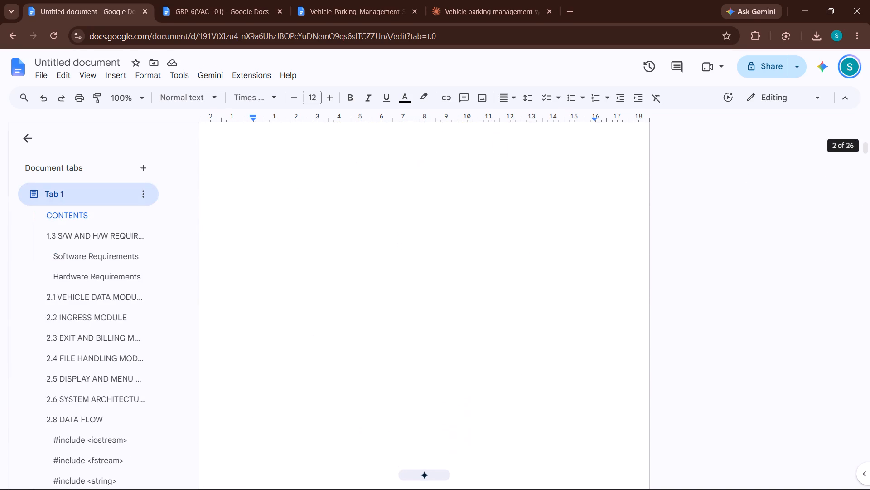
{"action": "scroll", "coordinate": [580, 312], "scroll_direction": "down", "scroll_amount": 7}
Switch to the Vehicle_Parking_Management_System_Report PDF and examine its opening pages, including the footers, from the cover through ABSTRACT.
{"action": "key", "text": "alt+Tab"}
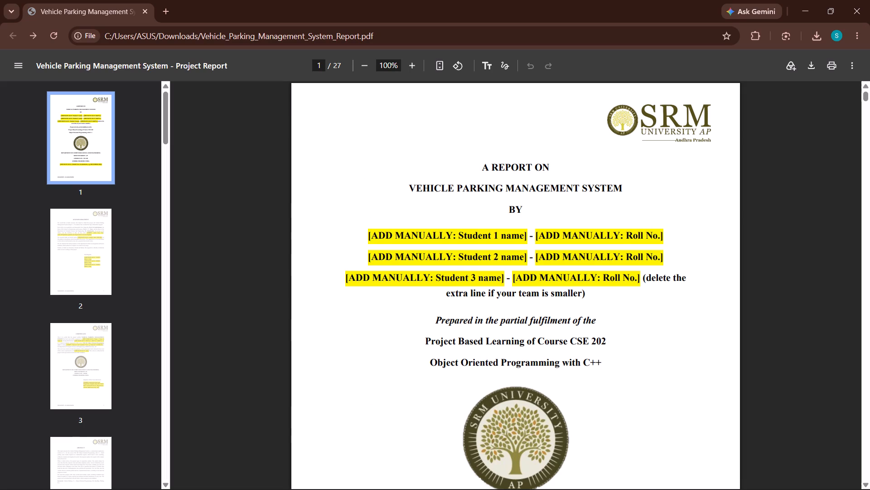
{"action": "scroll", "coordinate": [522, 162], "scroll_direction": "down", "scroll_amount": 10}
{"action": "scroll", "coordinate": [523, 196], "scroll_direction": "up", "scroll_amount": 3}
{"action": "scroll", "coordinate": [523, 196], "scroll_direction": "down", "scroll_amount": 9}
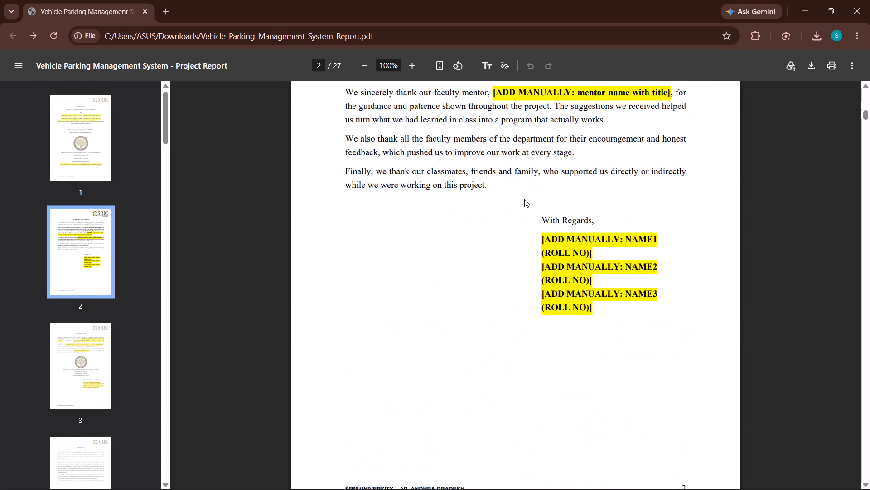
{"action": "scroll", "coordinate": [524, 199], "scroll_direction": "down", "scroll_amount": 17}
{"action": "scroll", "coordinate": [524, 201], "scroll_direction": "up", "scroll_amount": 17}
{"action": "scroll", "coordinate": [524, 198], "scroll_direction": "up", "scroll_amount": 7}
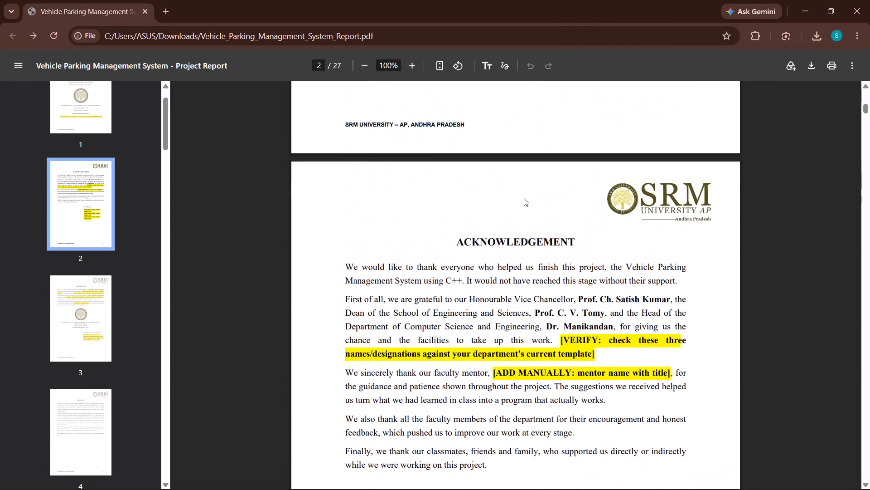
{"action": "scroll", "coordinate": [524, 198], "scroll_direction": "up", "scroll_amount": 17}
{"action": "scroll", "coordinate": [522, 198], "scroll_direction": "down", "scroll_amount": 11}
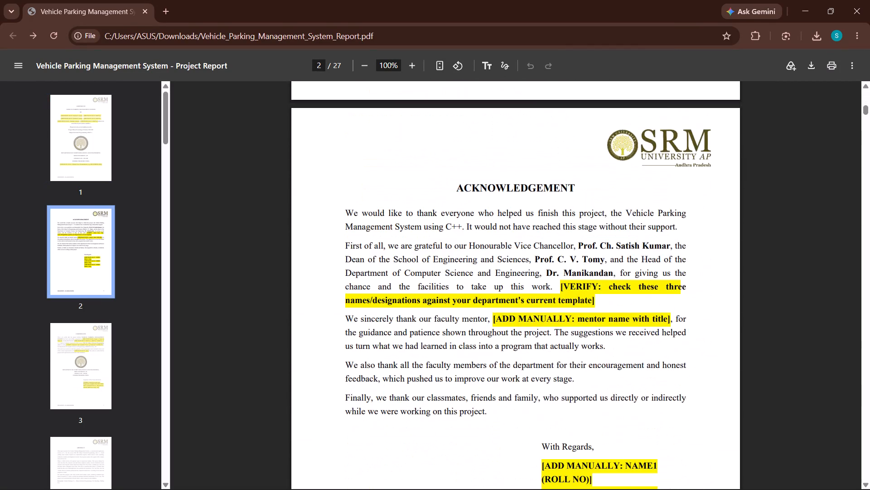
{"action": "scroll", "coordinate": [522, 199], "scroll_direction": "down", "scroll_amount": 12}
{"action": "scroll", "coordinate": [522, 201], "scroll_direction": "down", "scroll_amount": 10}
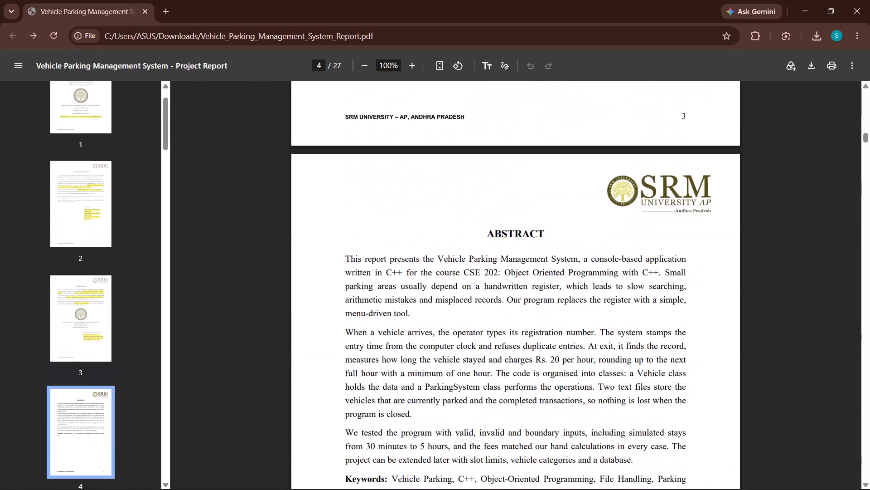
{"action": "scroll", "coordinate": [523, 202], "scroll_direction": "down", "scroll_amount": 6}
Return to the untitled document and check its opening pages from the title page and TEAM DETAILS through CERTIFICATE and ABSTRACT.
{"action": "key", "text": "alt+Tab"}
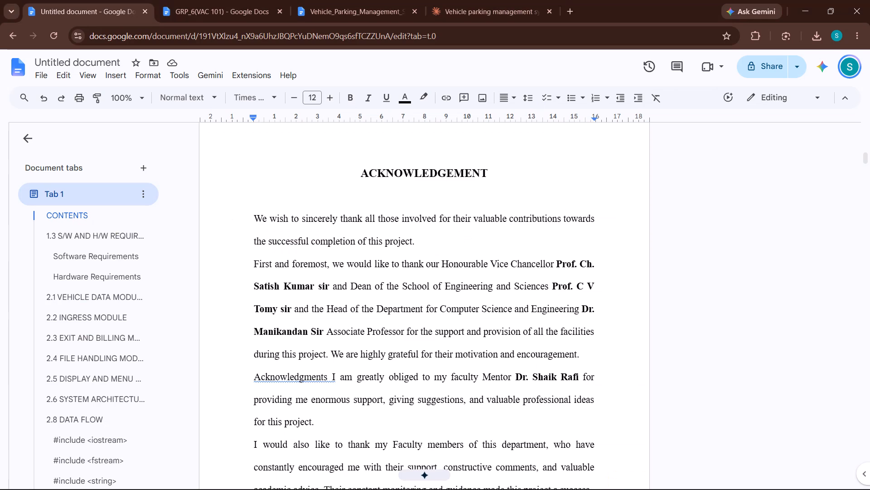
{"action": "scroll", "coordinate": [376, 162], "scroll_direction": "up", "scroll_amount": 15}
{"action": "scroll", "coordinate": [474, 240], "scroll_direction": "down", "scroll_amount": 1}
{"action": "scroll", "coordinate": [474, 240], "scroll_direction": "up", "scroll_amount": 8}
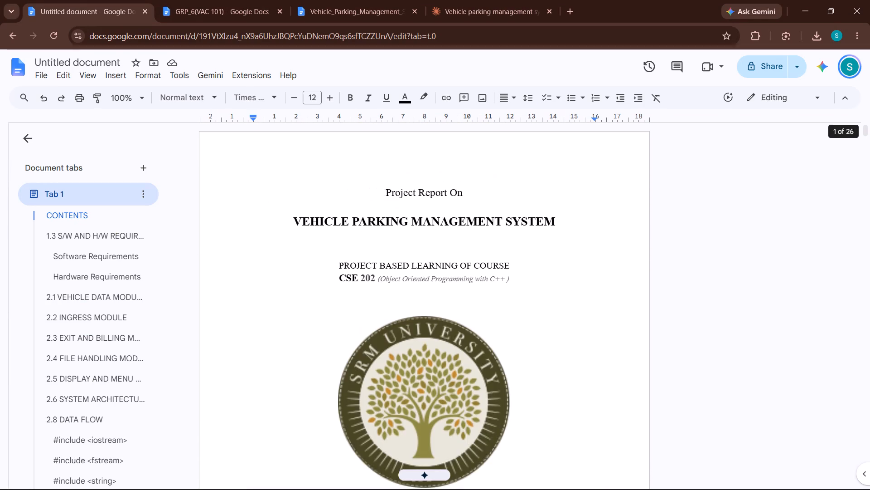
{"action": "scroll", "coordinate": [474, 240], "scroll_direction": "up", "scroll_amount": 3}
{"action": "scroll", "coordinate": [474, 240], "scroll_direction": "down", "scroll_amount": 15}
{"action": "scroll", "coordinate": [474, 242], "scroll_direction": "up", "scroll_amount": 8}
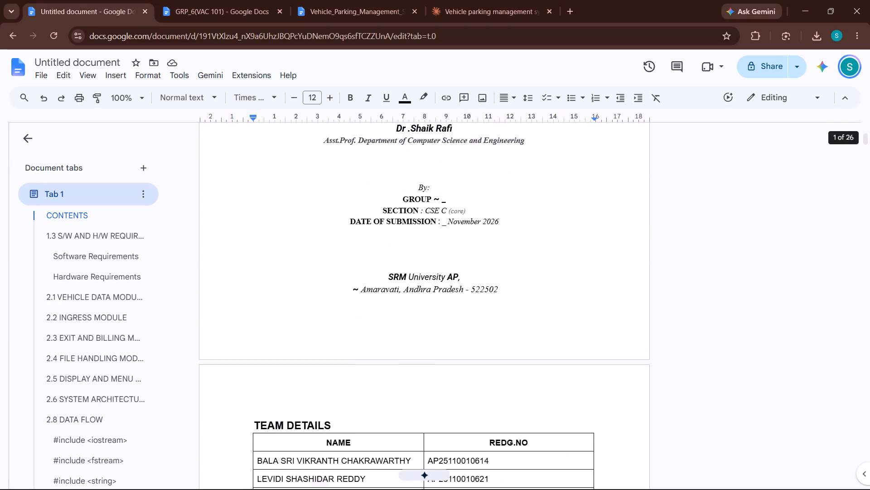
{"action": "scroll", "coordinate": [474, 241], "scroll_direction": "up", "scroll_amount": 7}
{"action": "scroll", "coordinate": [474, 241], "scroll_direction": "down", "scroll_amount": 13}
{"action": "scroll", "coordinate": [474, 242], "scroll_direction": "down", "scroll_amount": 16}
{"action": "scroll", "coordinate": [474, 242], "scroll_direction": "down", "scroll_amount": 5}
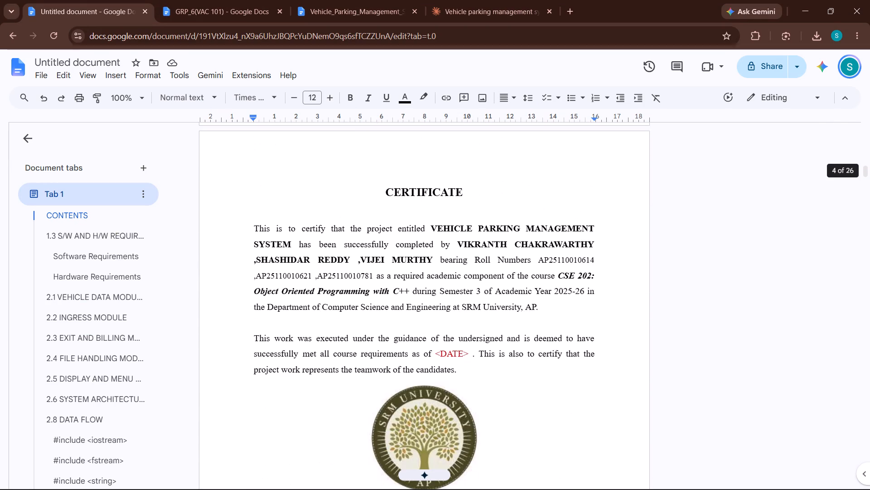
{"action": "scroll", "coordinate": [474, 242], "scroll_direction": "down", "scroll_amount": 4}
{"action": "scroll", "coordinate": [474, 242], "scroll_direction": "up", "scroll_amount": 5}
{"action": "scroll", "coordinate": [474, 242], "scroll_direction": "down", "scroll_amount": 9}
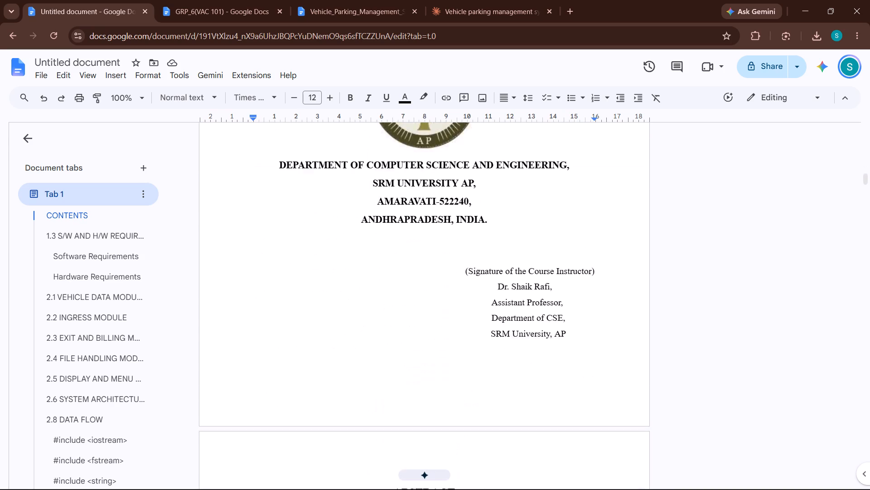
{"action": "scroll", "coordinate": [474, 245], "scroll_direction": "down", "scroll_amount": 7}
{"action": "scroll", "coordinate": [474, 245], "scroll_direction": "up", "scroll_amount": 12}
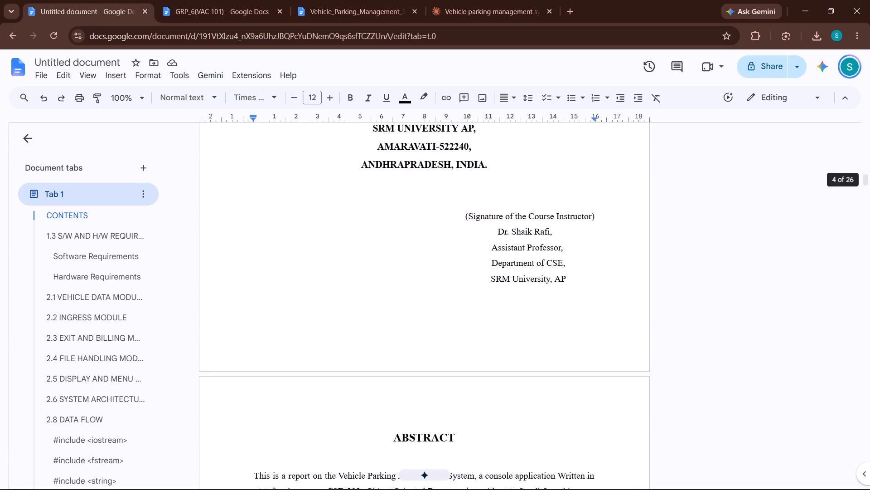
{"action": "scroll", "coordinate": [474, 245], "scroll_direction": "up", "scroll_amount": 20}
{"action": "scroll", "coordinate": [474, 245], "scroll_direction": "up", "scroll_amount": 14}
{"action": "scroll", "coordinate": [474, 245], "scroll_direction": "down", "scroll_amount": 1}
{"action": "scroll", "coordinate": [474, 245], "scroll_direction": "up", "scroll_amount": 2}
{"action": "scroll", "coordinate": [474, 245], "scroll_direction": "down", "scroll_amount": 13}
{"action": "scroll", "coordinate": [472, 245], "scroll_direction": "down", "scroll_amount": 8}
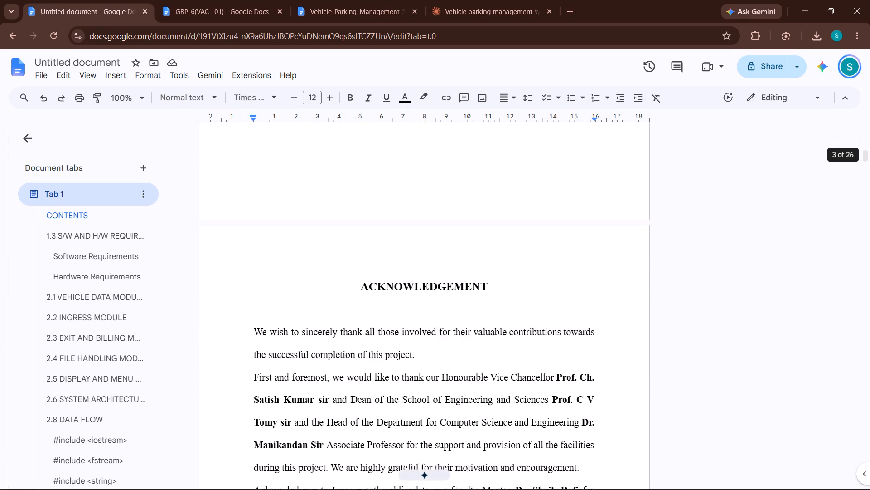
{"action": "scroll", "coordinate": [472, 246], "scroll_direction": "down", "scroll_amount": 12}
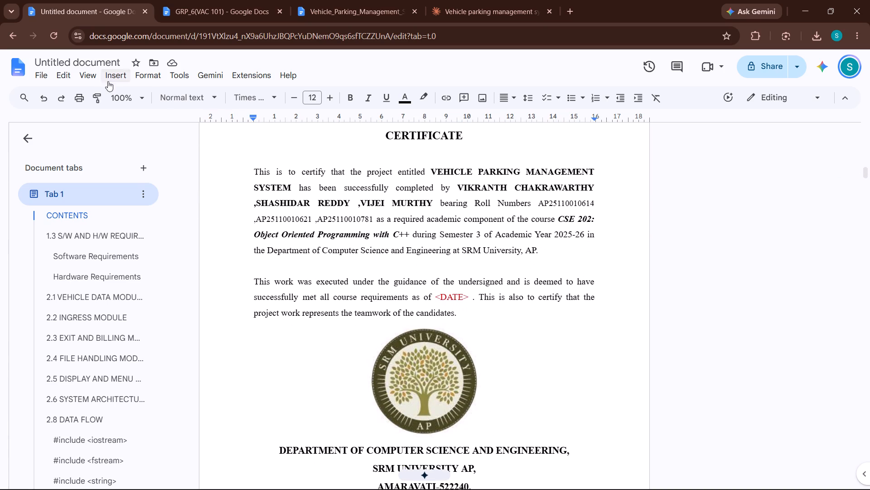
Insert page numbers in the footer, starting on the second page.
{"action": "left_click", "coordinate": [107, 75]}
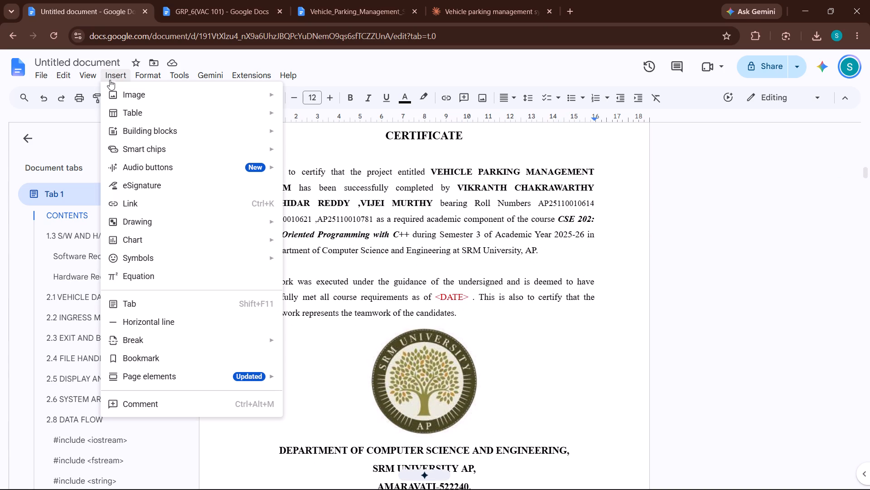
{"action": "left_click", "coordinate": [166, 373]}
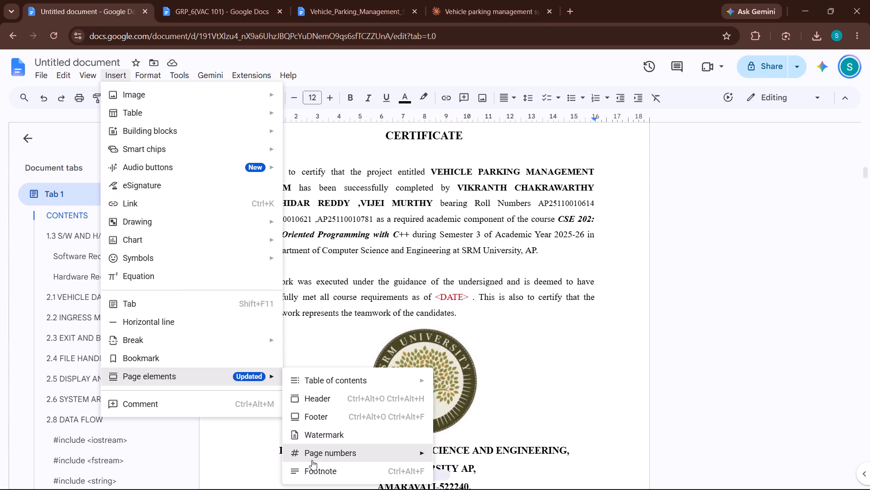
{"action": "left_click", "coordinate": [312, 460]}
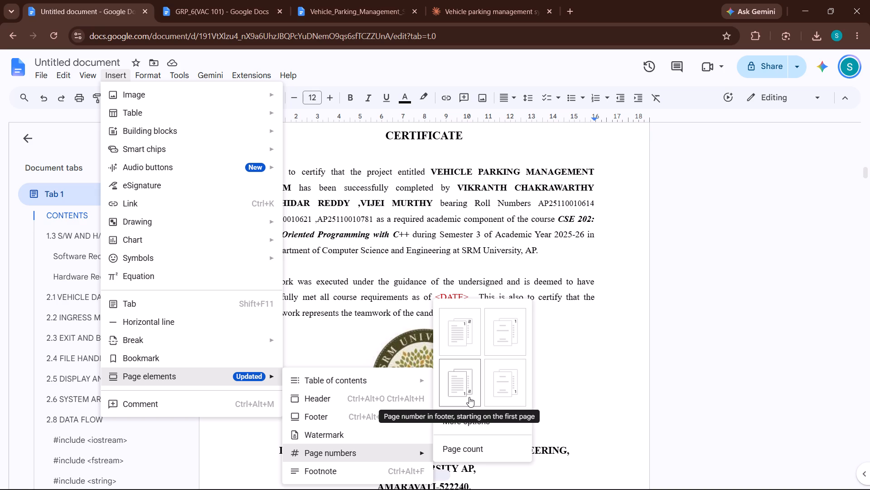
{"action": "left_click", "coordinate": [504, 398]}
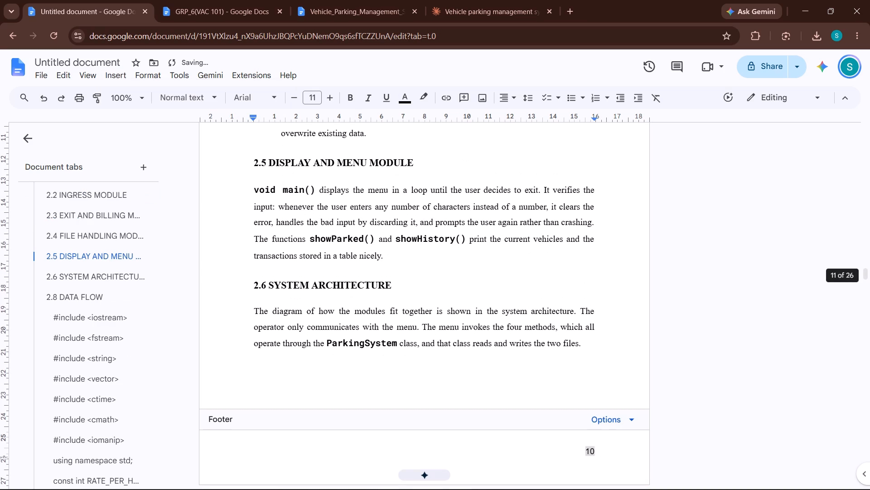
Check the new footer numbering from 2.6 SYSTEM ARCHITECTURE back to the title page and on to ACKNOWLEDGEMENT.
{"action": "scroll", "coordinate": [546, 423], "scroll_direction": "down", "scroll_amount": 4}
{"action": "scroll", "coordinate": [546, 426], "scroll_direction": "up", "scroll_amount": 3}
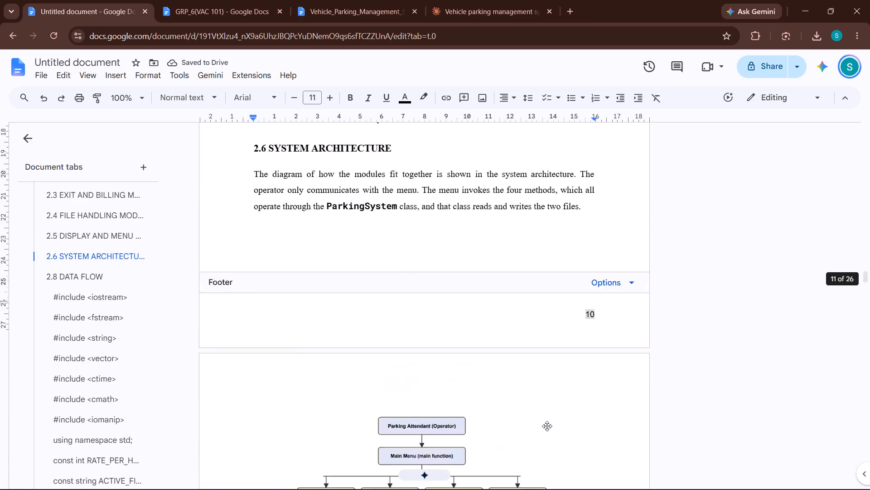
{"action": "scroll", "coordinate": [547, 426], "scroll_direction": "up", "scroll_amount": 10}
{"action": "scroll", "coordinate": [548, 426], "scroll_direction": "up", "scroll_amount": 14}
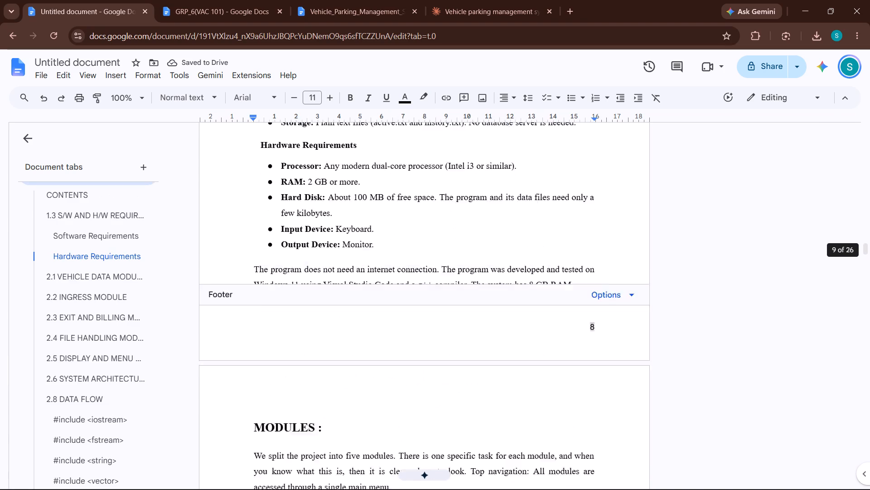
{"action": "scroll", "coordinate": [548, 426], "scroll_direction": "up", "scroll_amount": 1}
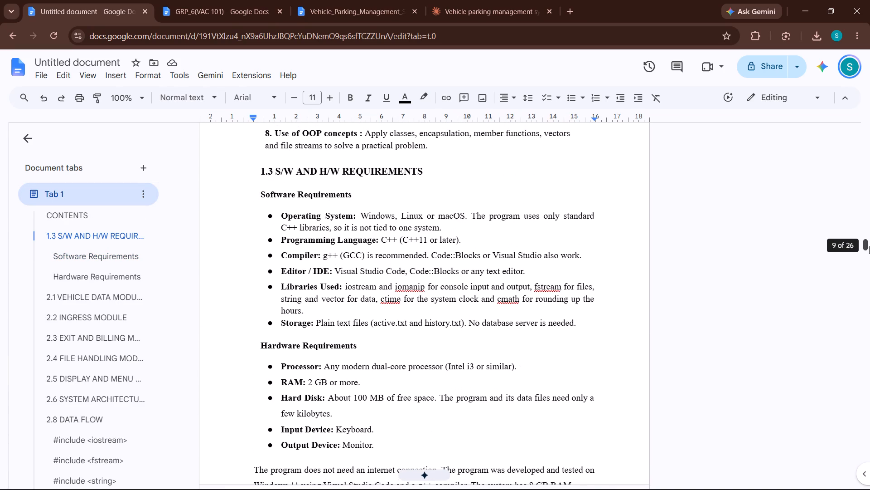
{"action": "left_click_drag", "start_coordinate": [866, 249], "coordinate": [860, 131]}
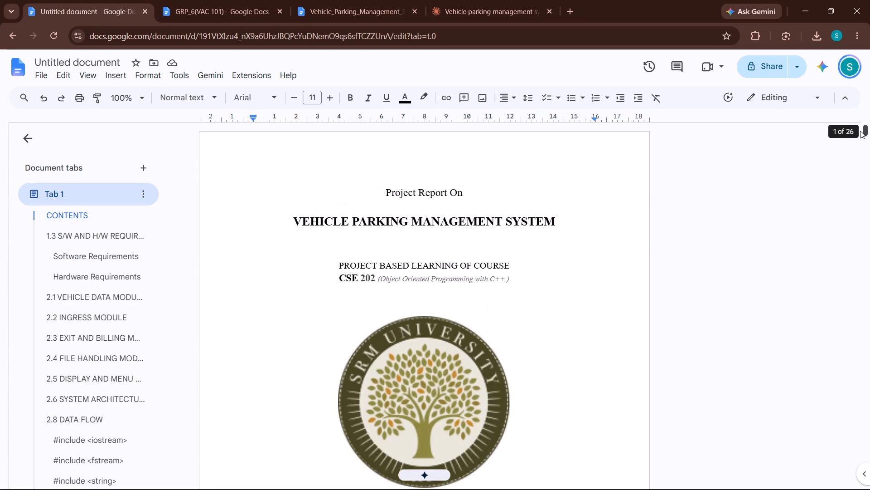
{"action": "left_click_drag", "start_coordinate": [860, 131], "coordinate": [860, 145]}
{"action": "scroll", "coordinate": [589, 253], "scroll_direction": "down", "scroll_amount": 4}
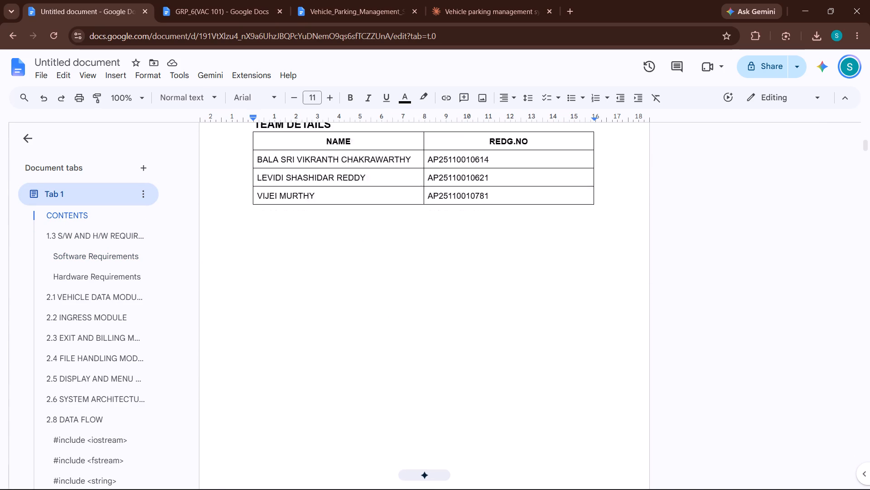
{"action": "scroll", "coordinate": [586, 258], "scroll_direction": "down", "scroll_amount": 7}
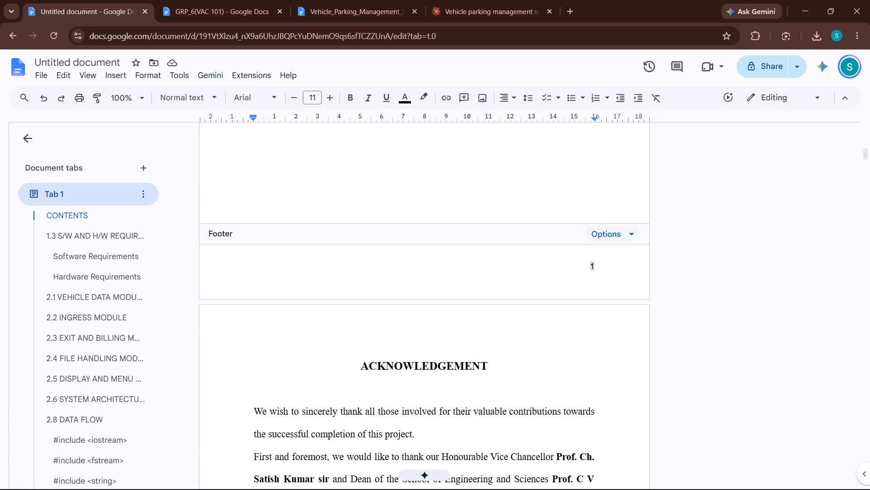
Look at the footer options on the TEAM DETAILS page and examine the footers from there through CERTIFICATE.
{"action": "left_click", "coordinate": [605, 229]}
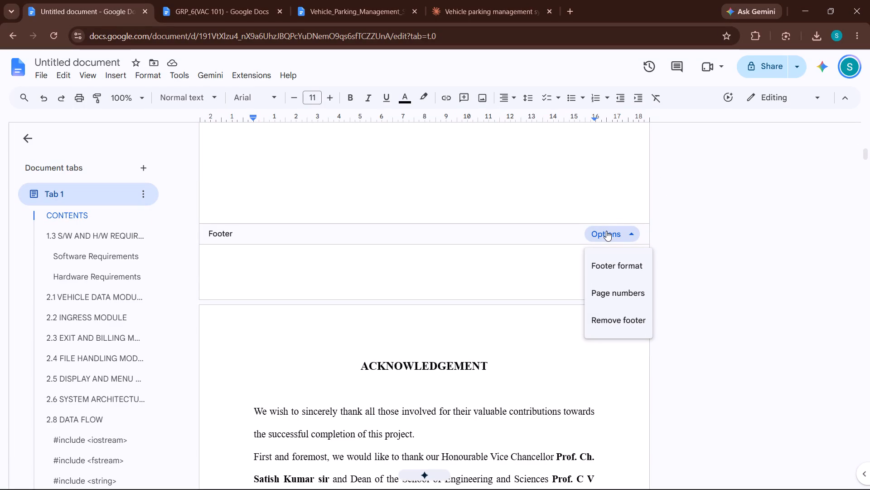
{"action": "left_click", "coordinate": [606, 231]}
{"action": "scroll", "coordinate": [607, 231], "scroll_direction": "up", "scroll_amount": 1}
{"action": "left_click", "coordinate": [607, 231]}
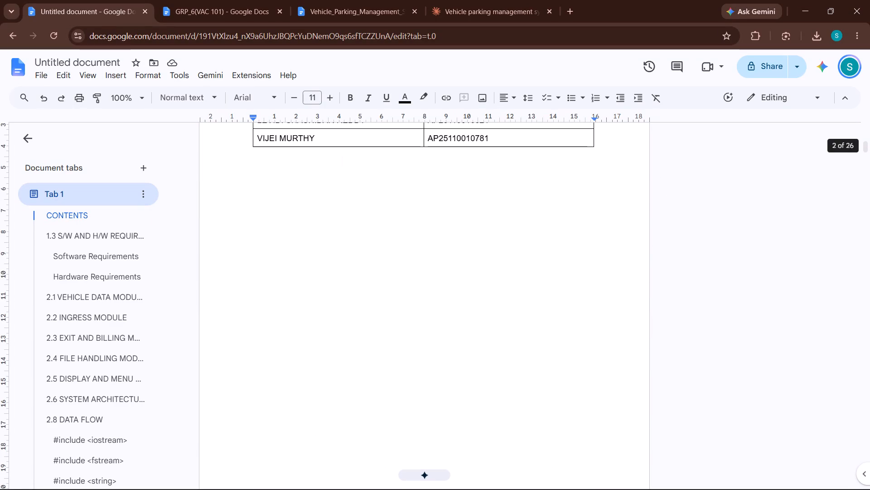
{"action": "scroll", "coordinate": [609, 244], "scroll_direction": "up", "scroll_amount": 9}
{"action": "scroll", "coordinate": [609, 245], "scroll_direction": "down", "scroll_amount": 15}
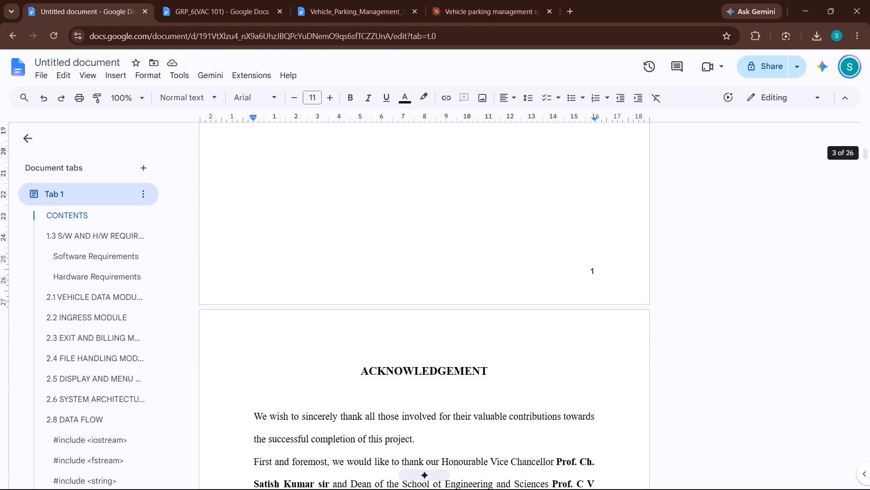
{"action": "scroll", "coordinate": [609, 253], "scroll_direction": "down", "scroll_amount": 4}
{"action": "scroll", "coordinate": [609, 254], "scroll_direction": "up", "scroll_amount": 7}
{"action": "scroll", "coordinate": [626, 338], "scroll_direction": "down", "scroll_amount": 1}
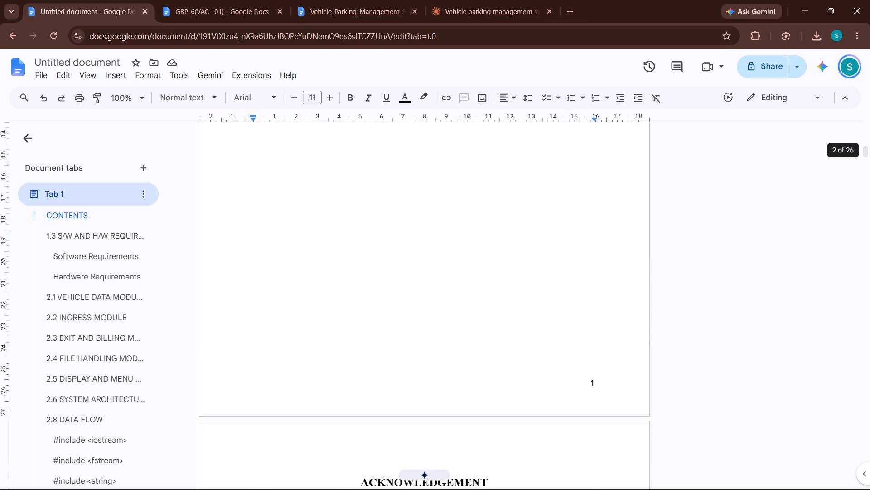
{"action": "left_click", "coordinate": [652, 364]}
{"action": "left_click", "coordinate": [607, 375]}
{"action": "left_click", "coordinate": [599, 378]}
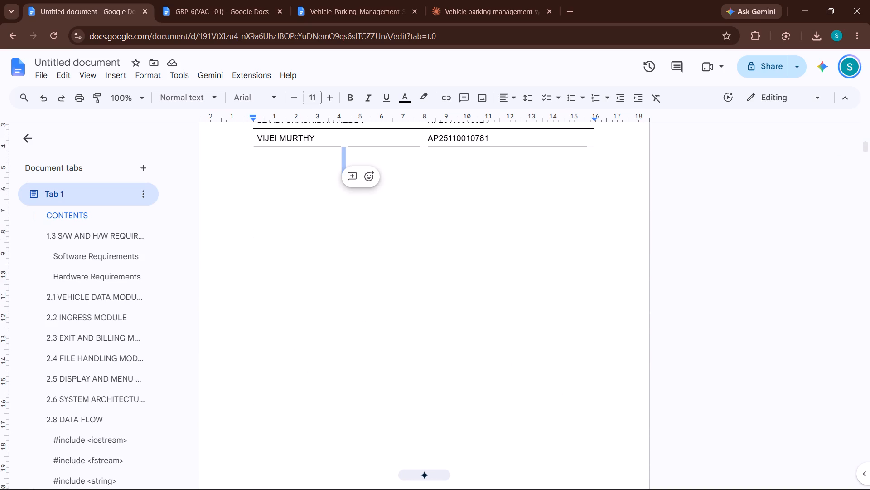
{"action": "left_click", "coordinate": [566, 365]}
{"action": "scroll", "coordinate": [309, 286], "scroll_direction": "down", "scroll_amount": 16}
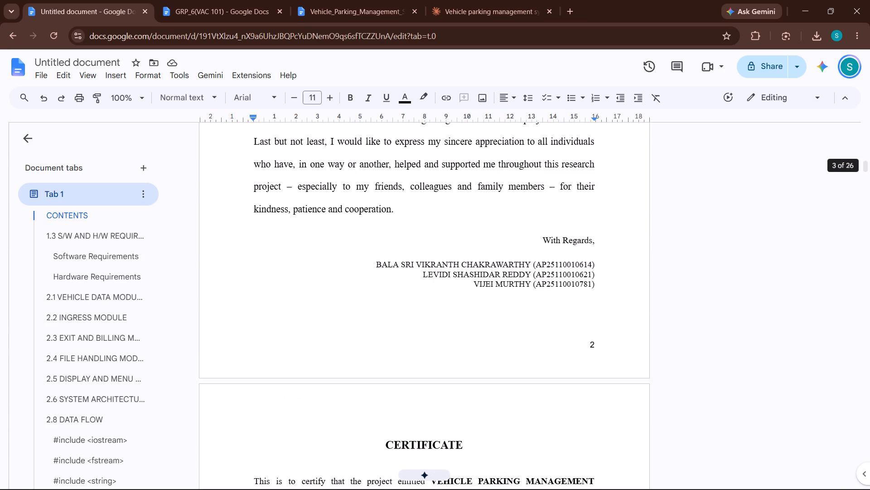
{"action": "scroll", "coordinate": [528, 274], "scroll_direction": "down", "scroll_amount": 10}
{"action": "scroll", "coordinate": [525, 280], "scroll_direction": "up", "scroll_amount": 5}
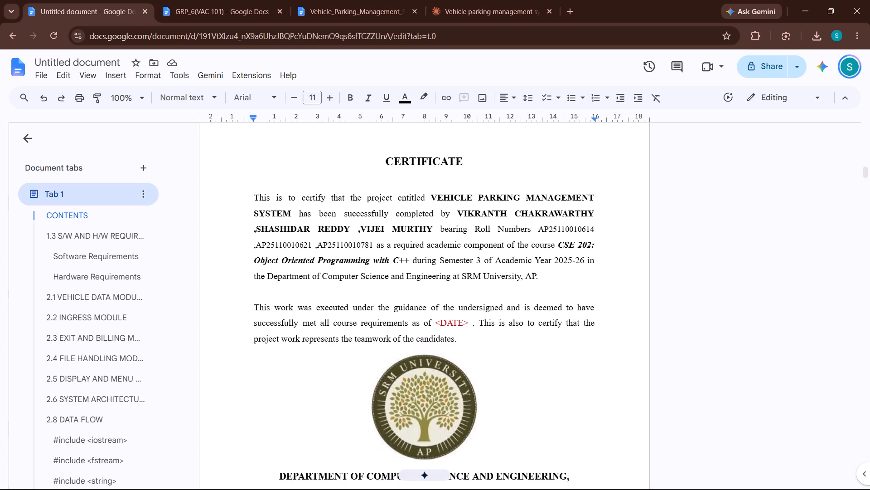
{"action": "scroll", "coordinate": [607, 202], "scroll_direction": "up", "scroll_amount": 5}
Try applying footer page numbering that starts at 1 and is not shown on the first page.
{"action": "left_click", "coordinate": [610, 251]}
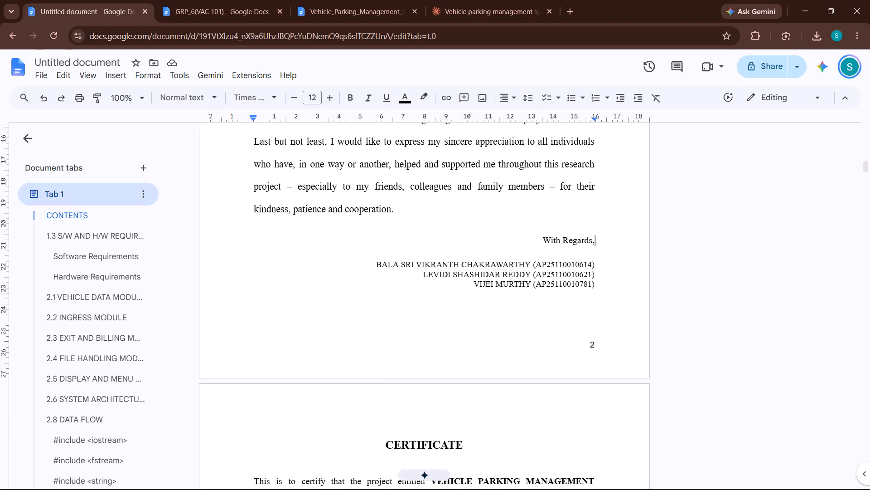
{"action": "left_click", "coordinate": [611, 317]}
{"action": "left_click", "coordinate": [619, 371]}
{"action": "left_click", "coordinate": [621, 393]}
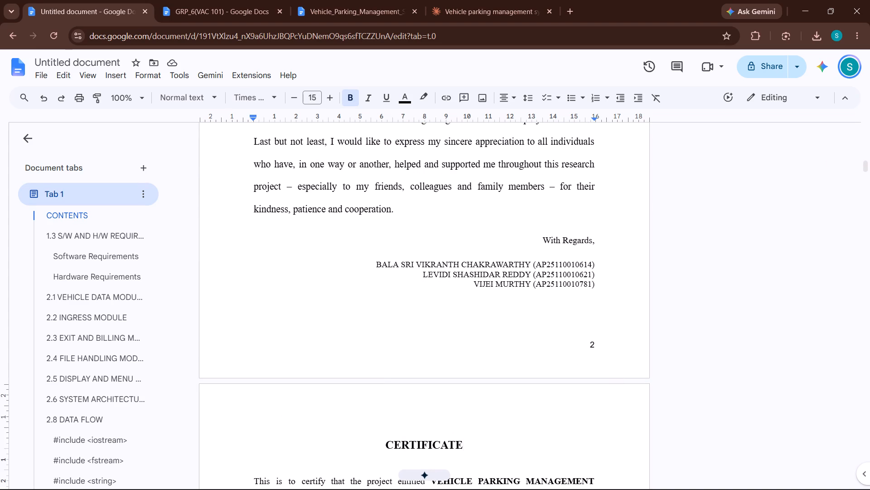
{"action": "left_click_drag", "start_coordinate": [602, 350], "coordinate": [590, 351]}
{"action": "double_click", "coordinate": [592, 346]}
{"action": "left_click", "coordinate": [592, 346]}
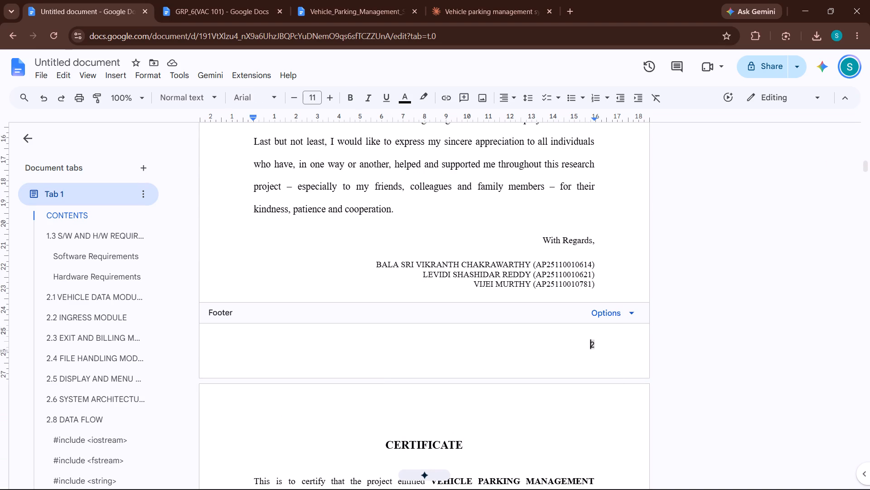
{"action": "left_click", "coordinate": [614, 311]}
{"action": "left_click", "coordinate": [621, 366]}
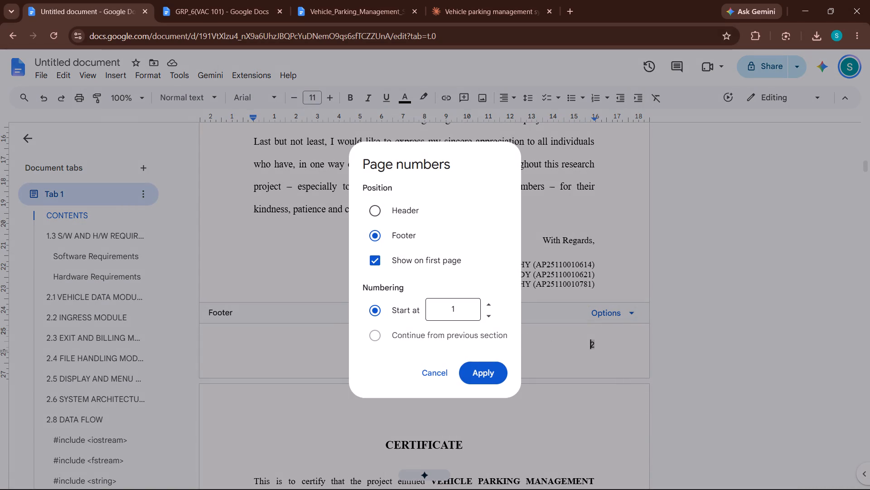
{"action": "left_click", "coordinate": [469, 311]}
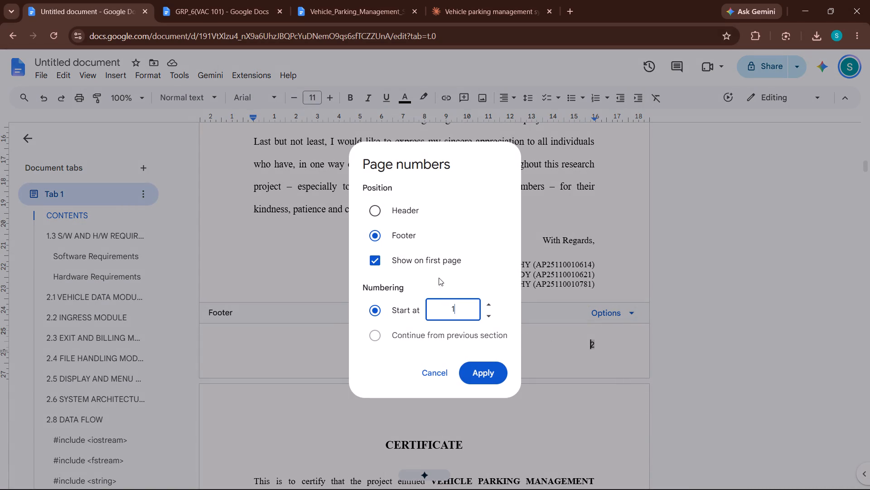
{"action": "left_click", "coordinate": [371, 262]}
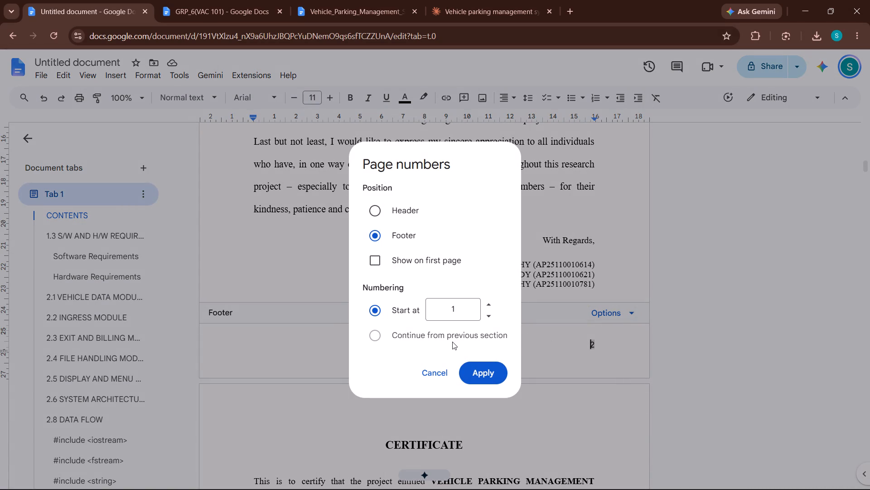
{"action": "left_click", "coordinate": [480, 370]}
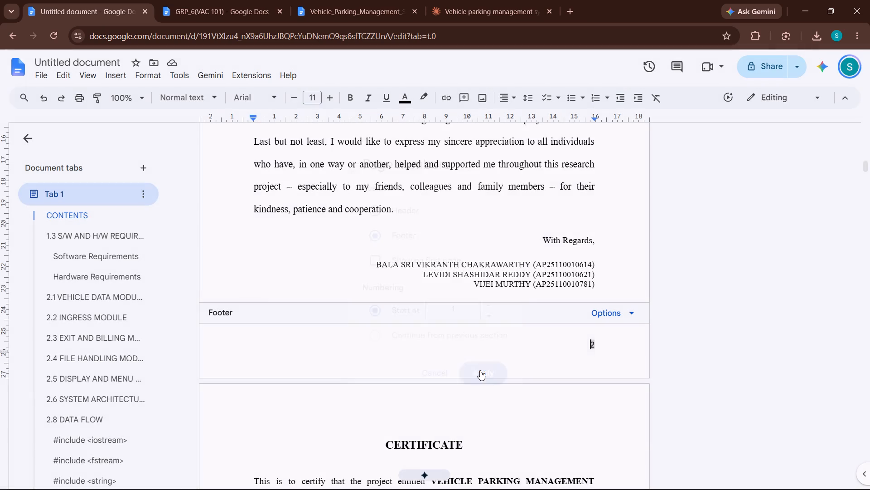
Check the footer numbering on the title page and the TEAM DETAILS page.
{"action": "scroll", "coordinate": [529, 338], "scroll_direction": "up", "scroll_amount": 13}
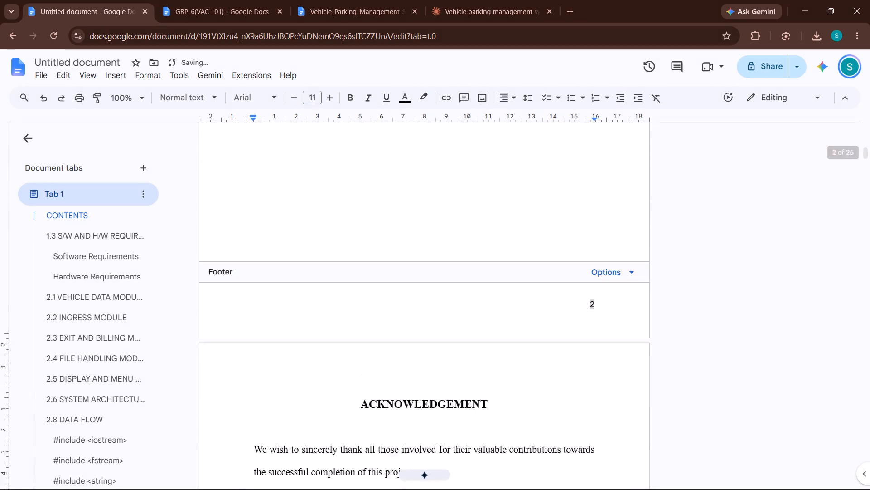
{"action": "scroll", "coordinate": [538, 324], "scroll_direction": "up", "scroll_amount": 11}
{"action": "scroll", "coordinate": [538, 322], "scroll_direction": "up", "scroll_amount": 13}
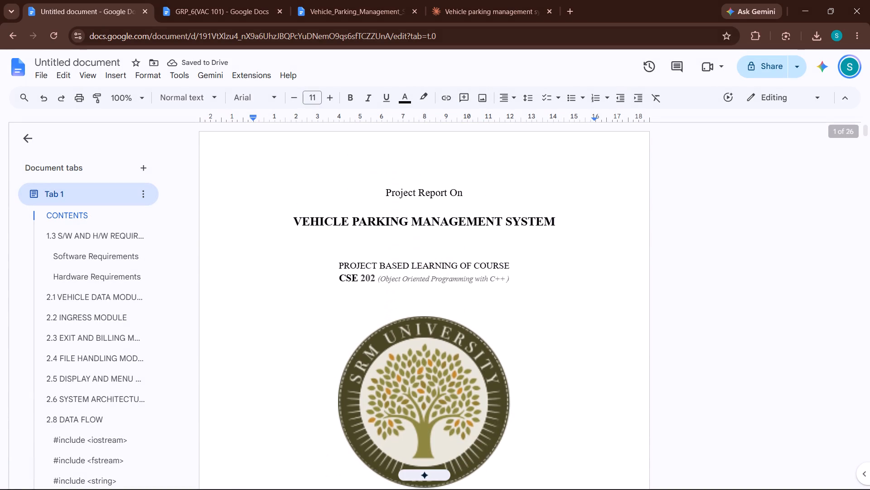
{"action": "scroll", "coordinate": [538, 322], "scroll_direction": "up", "scroll_amount": 1}
{"action": "scroll", "coordinate": [538, 320], "scroll_direction": "down", "scroll_amount": 7}
{"action": "scroll", "coordinate": [540, 309], "scroll_direction": "up", "scroll_amount": 1}
{"action": "scroll", "coordinate": [540, 309], "scroll_direction": "down", "scroll_amount": 12}
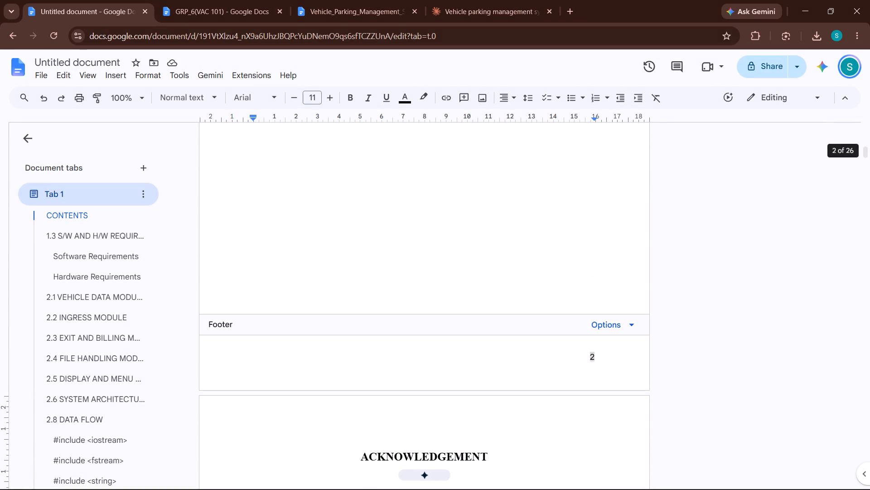
Set the footer page numbering to start at 0 and not show on the first page.
{"action": "left_click", "coordinate": [628, 332]}
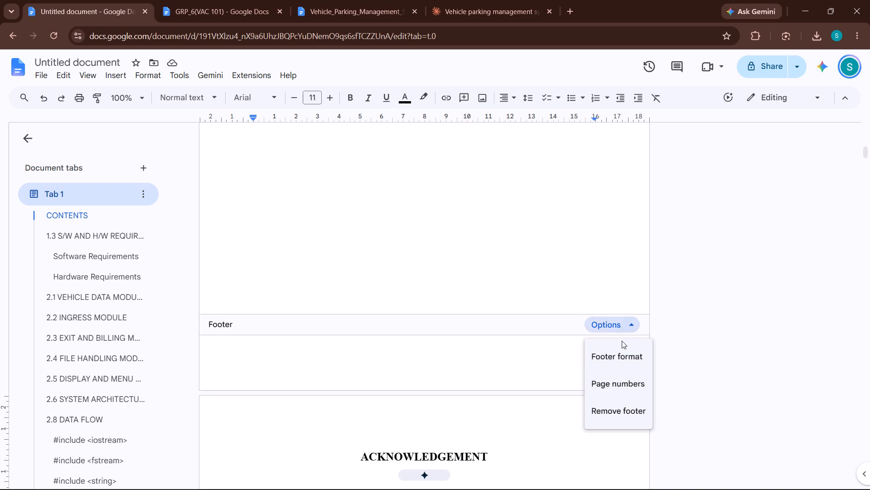
{"action": "left_click", "coordinate": [629, 387]}
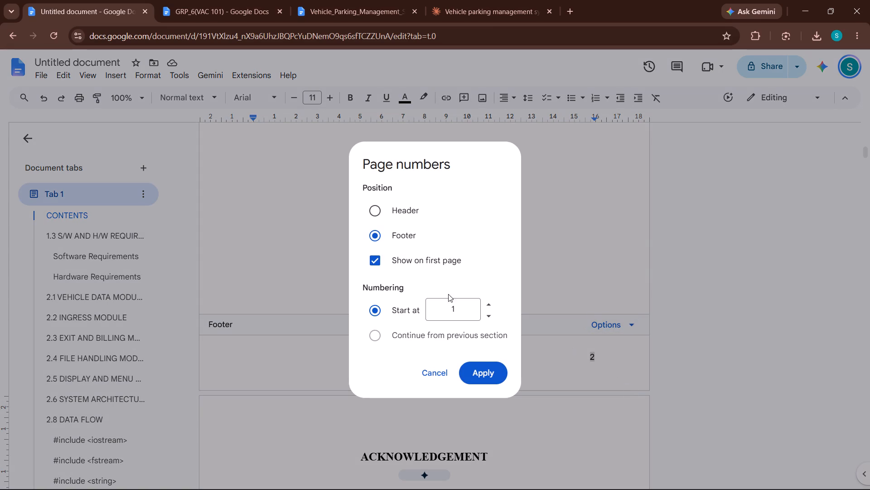
{"action": "left_click", "coordinate": [387, 256]}
{"action": "left_click", "coordinate": [377, 260]}
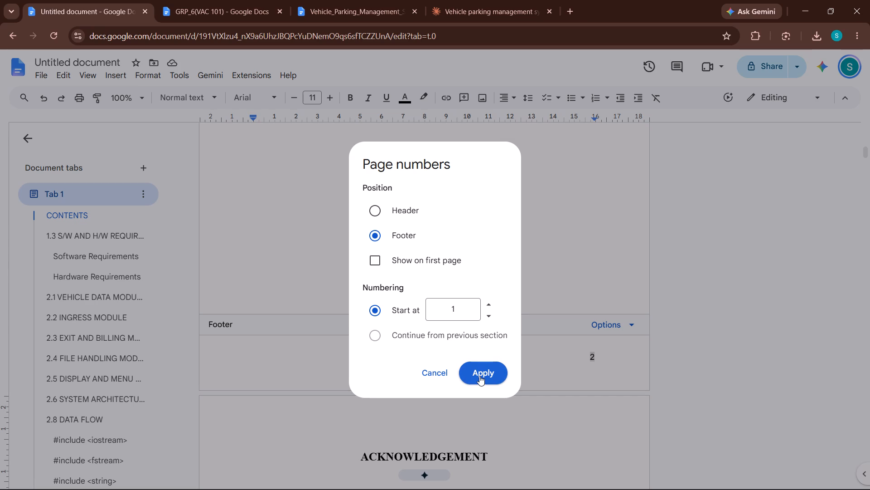
{"action": "double_click", "coordinate": [460, 312]}
{"action": "left_click_drag", "start_coordinate": [460, 312], "coordinate": [459, 311]}
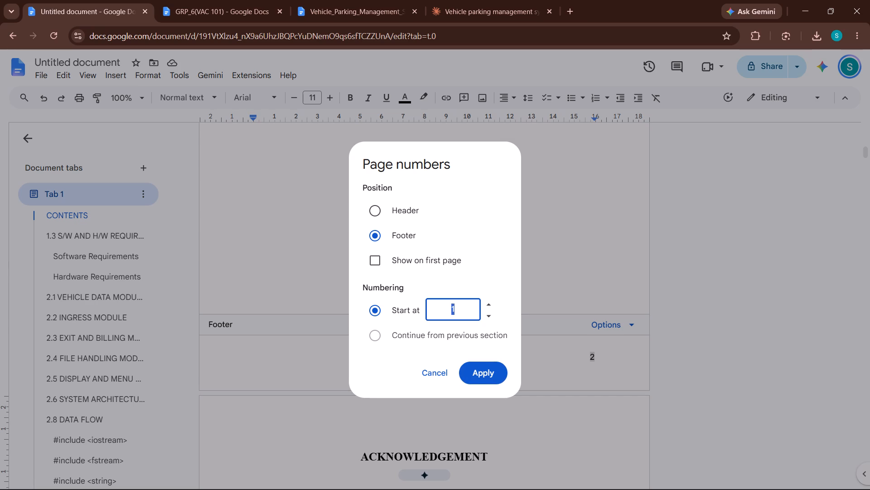
{"action": "left_click_drag", "start_coordinate": [459, 311], "coordinate": [449, 312]}
{"action": "key", "text": "0"}
{"action": "key", "text": "Return"}
{"action": "left_click", "coordinate": [487, 383]}
Review the footer numbering from the title page through TEAM DETAILS and ACKNOWLEDGEMENT to CERTIFICATE.
{"action": "scroll", "coordinate": [611, 348], "scroll_direction": "up", "scroll_amount": 11}
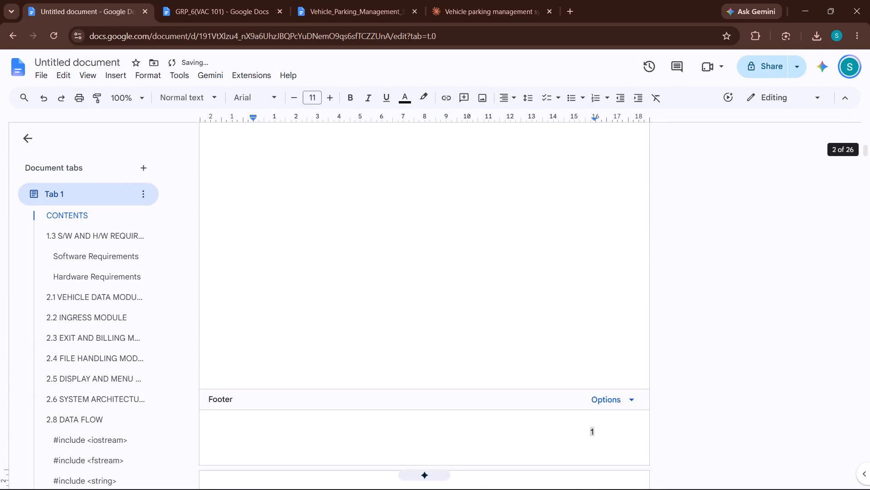
{"action": "scroll", "coordinate": [616, 350], "scroll_direction": "up", "scroll_amount": 20}
{"action": "scroll", "coordinate": [616, 350], "scroll_direction": "up", "scroll_amount": 2}
{"action": "scroll", "coordinate": [619, 353], "scroll_direction": "down", "scroll_amount": 10}
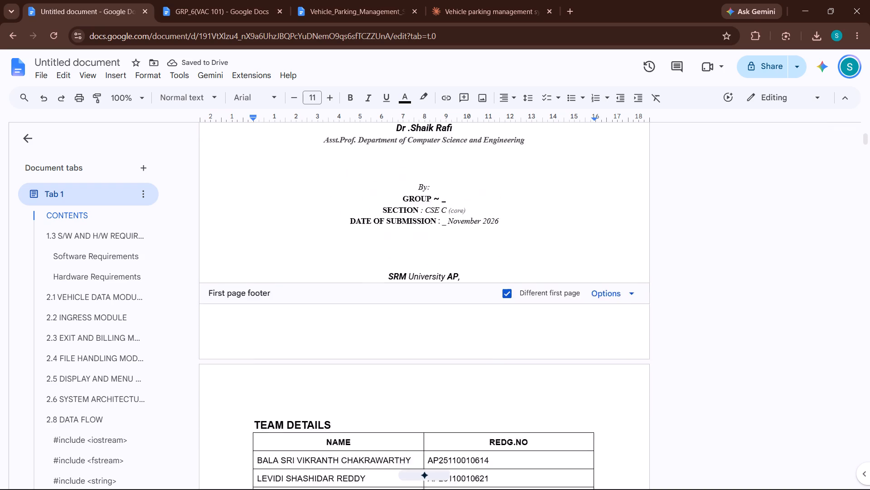
{"action": "scroll", "coordinate": [617, 364], "scroll_direction": "down", "scroll_amount": 19}
{"action": "scroll", "coordinate": [610, 368], "scroll_direction": "down", "scroll_amount": 5}
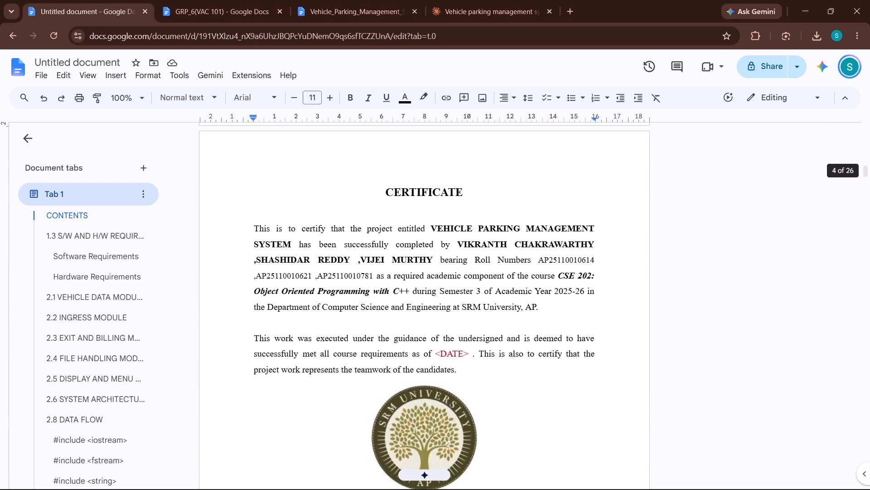
Check the footer numbering on the CERTIFICATE page and back on the TEAM DETAILS page.
{"action": "scroll", "coordinate": [609, 376], "scroll_direction": "down", "scroll_amount": 7}
{"action": "left_click", "coordinate": [607, 386]}
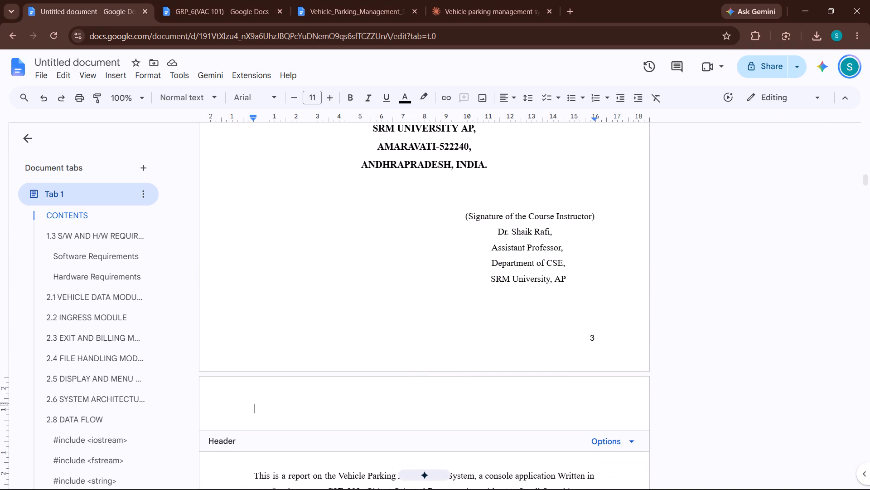
{"action": "scroll", "coordinate": [607, 386], "scroll_direction": "up", "scroll_amount": 11}
{"action": "scroll", "coordinate": [606, 387], "scroll_direction": "up", "scroll_amount": 20}
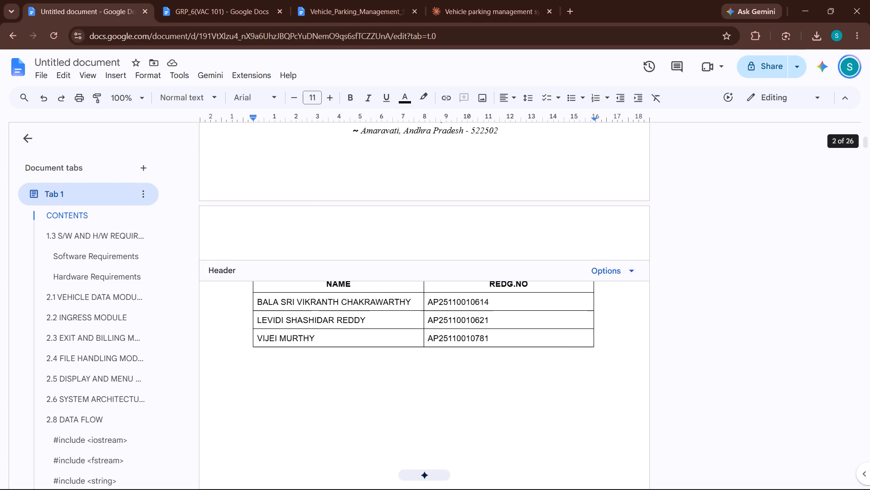
{"action": "scroll", "coordinate": [606, 387], "scroll_direction": "up", "scroll_amount": 7}
{"action": "scroll", "coordinate": [606, 387], "scroll_direction": "down", "scroll_amount": 8}
{"action": "left_click", "coordinate": [604, 388]}
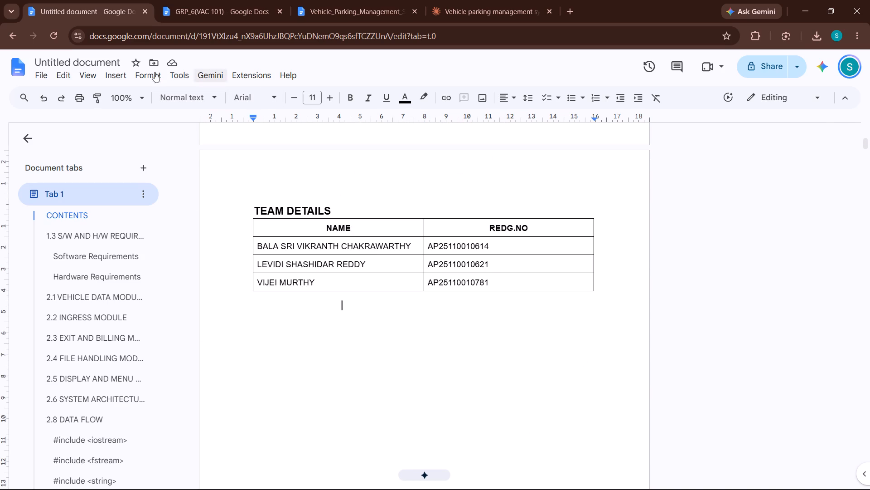
Review the footer numbering from TEAM DETAILS through to the CONTENTS page and read the page numbers listed there.
{"action": "scroll", "coordinate": [447, 445], "scroll_direction": "down", "scroll_amount": 10}
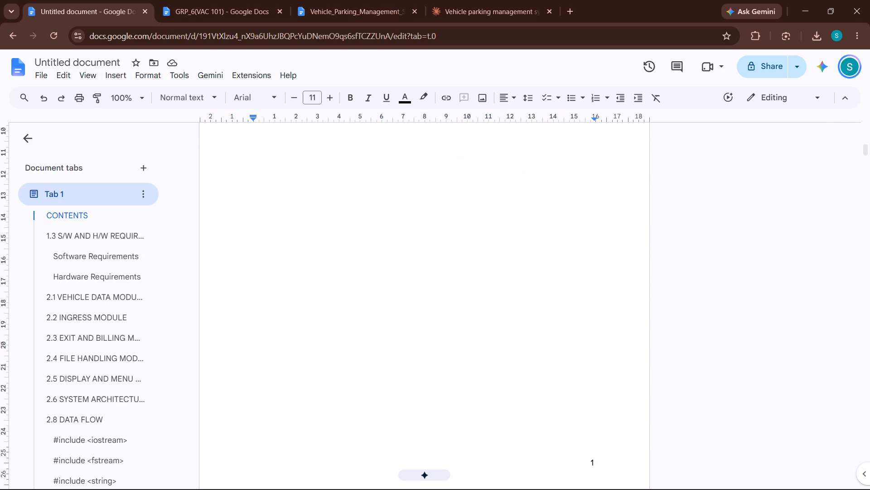
{"action": "scroll", "coordinate": [446, 433], "scroll_direction": "down", "scroll_amount": 5}
{"action": "scroll", "coordinate": [447, 440], "scroll_direction": "up", "scroll_amount": 3}
{"action": "scroll", "coordinate": [447, 440], "scroll_direction": "down", "scroll_amount": 9}
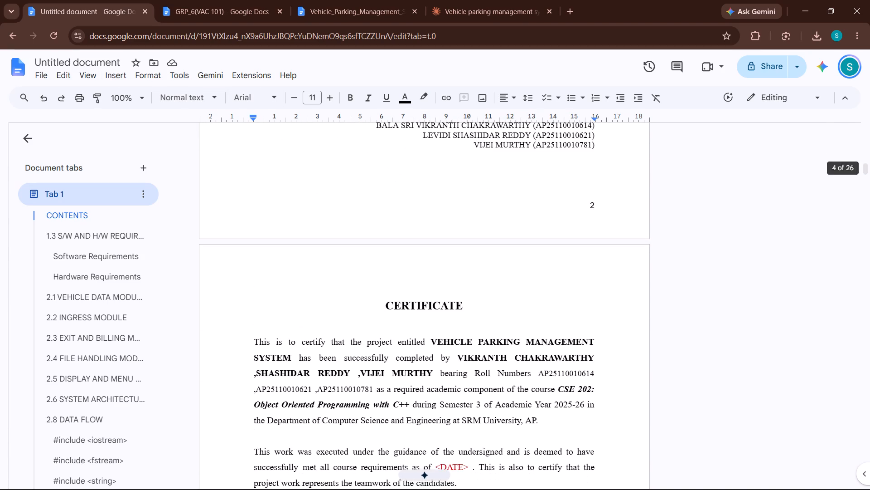
{"action": "scroll", "coordinate": [447, 440], "scroll_direction": "down", "scroll_amount": 14}
{"action": "scroll", "coordinate": [447, 440], "scroll_direction": "down", "scroll_amount": 10}
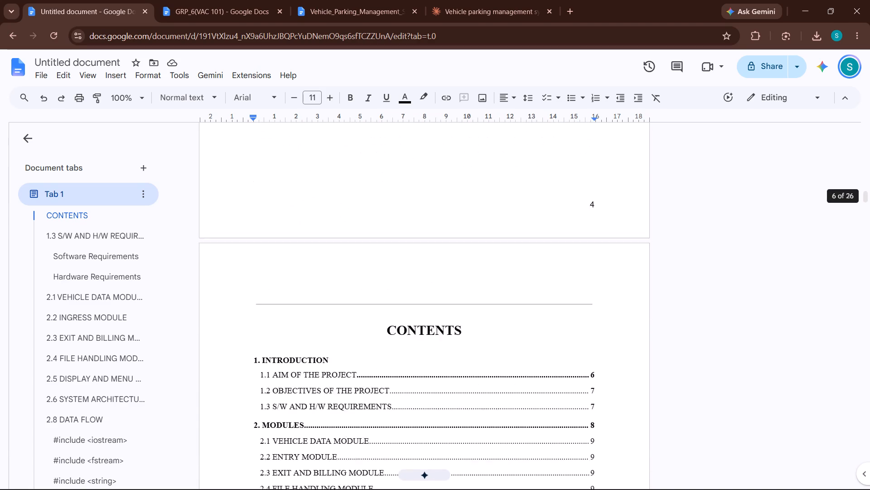
{"action": "scroll", "coordinate": [446, 441], "scroll_direction": "down", "scroll_amount": 3}
{"action": "scroll", "coordinate": [448, 421], "scroll_direction": "up", "scroll_amount": 2}
{"action": "scroll", "coordinate": [427, 390], "scroll_direction": "down", "scroll_amount": 4}
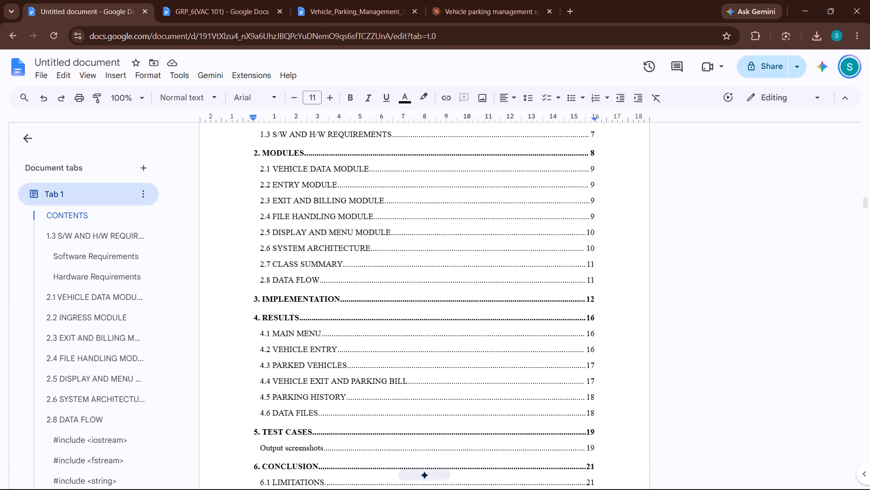
{"action": "scroll", "coordinate": [428, 400], "scroll_direction": "up", "scroll_amount": 4}
{"action": "scroll", "coordinate": [438, 399], "scroll_direction": "down", "scroll_amount": 1}
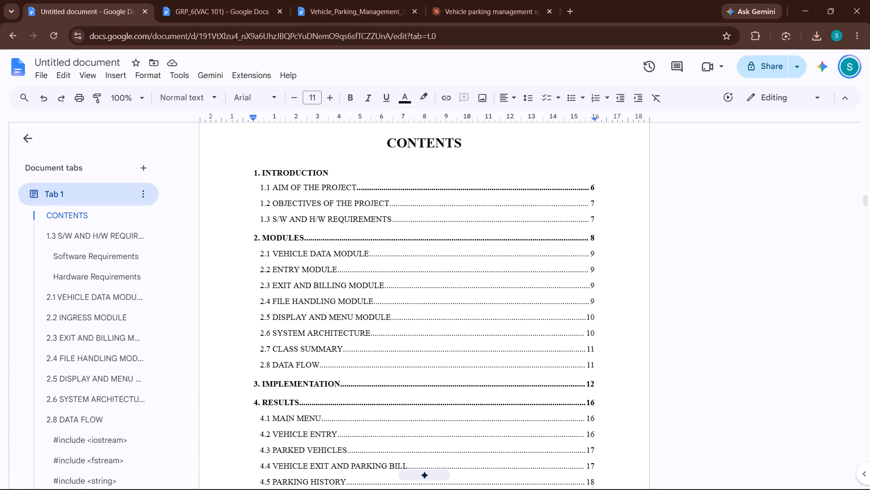
Examine the footer page numbers for INTRODUCTION, 1.1 AIM OF THE PROJECT and 1.2 OBJECTIVES OF THE PROJECT against the contents list.
{"action": "scroll", "coordinate": [504, 284], "scroll_direction": "down", "scroll_amount": 9}
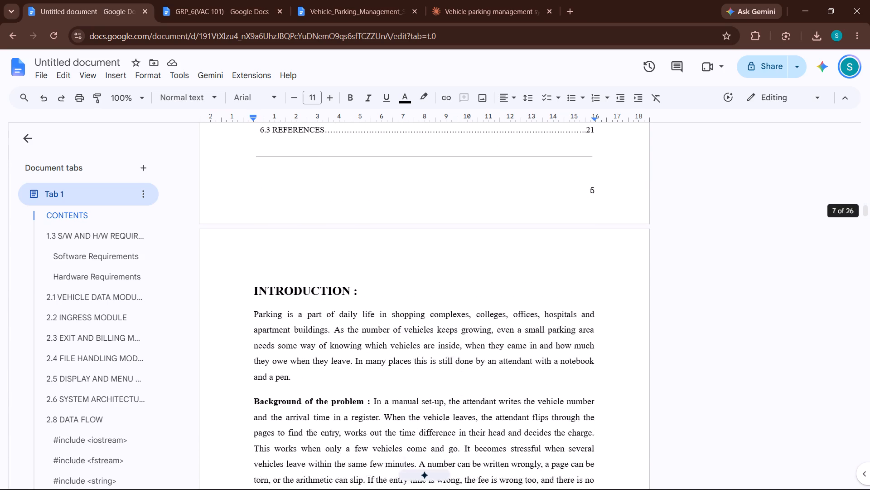
{"action": "scroll", "coordinate": [493, 300], "scroll_direction": "down", "scroll_amount": 8}
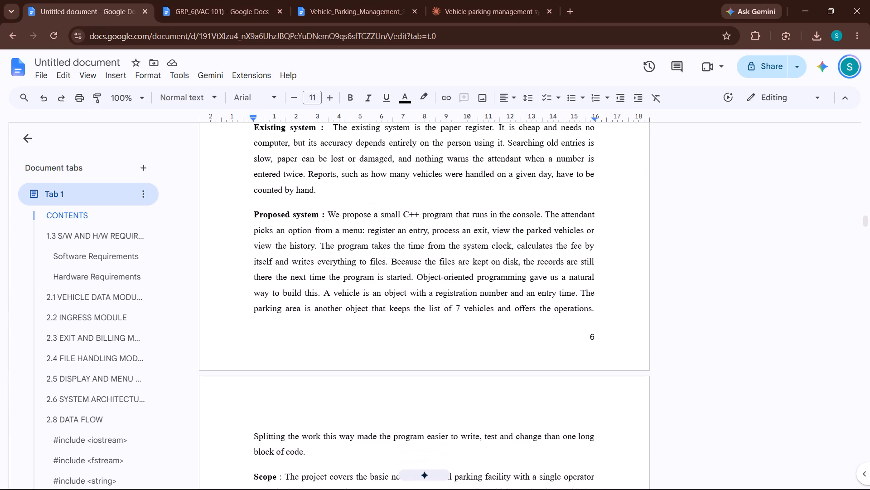
{"action": "scroll", "coordinate": [493, 304], "scroll_direction": "up", "scroll_amount": 6}
{"action": "scroll", "coordinate": [481, 298], "scroll_direction": "down", "scroll_amount": 9}
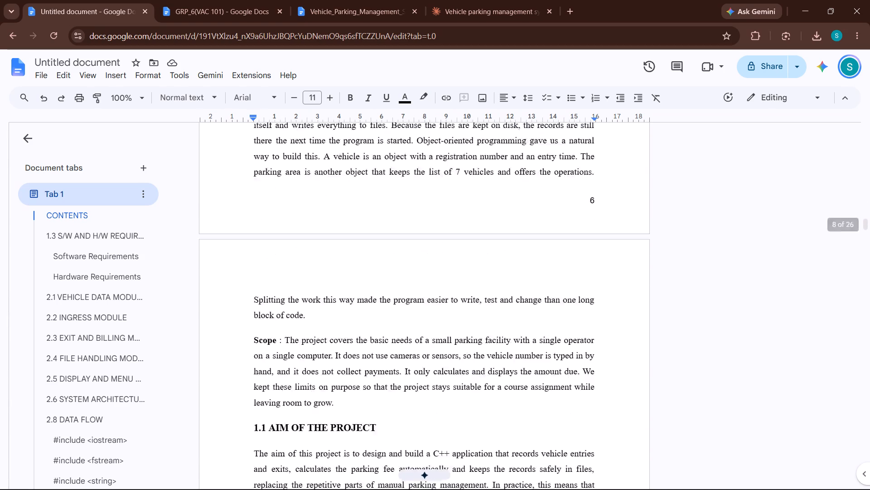
{"action": "scroll", "coordinate": [481, 298], "scroll_direction": "down", "scroll_amount": 9}
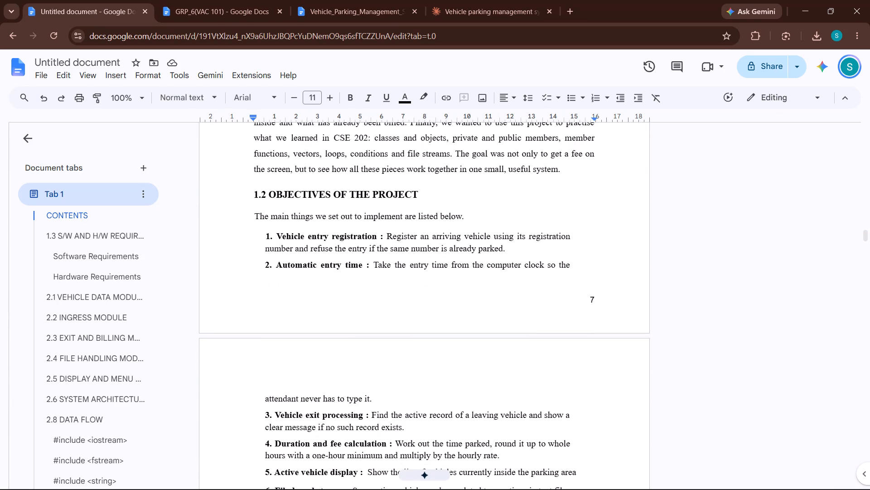
{"action": "scroll", "coordinate": [481, 298], "scroll_direction": "up", "scroll_amount": 10}
{"action": "scroll", "coordinate": [481, 298], "scroll_direction": "down", "scroll_amount": 6}
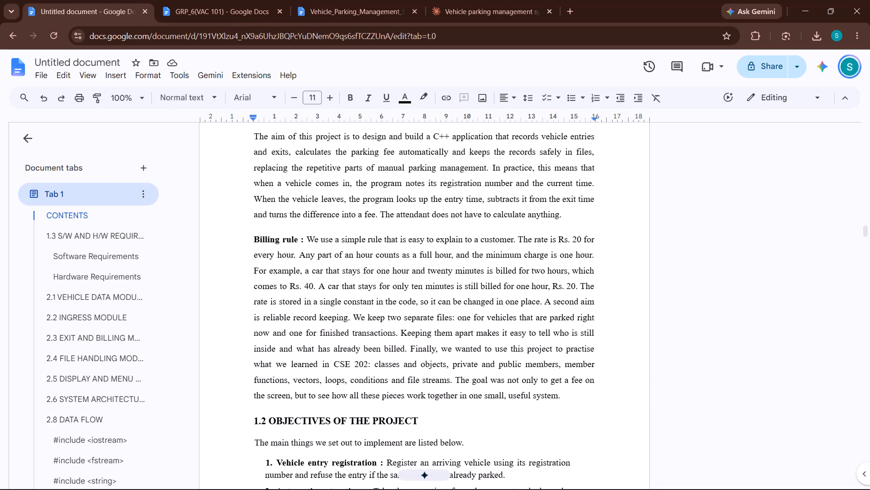
Return to the CONTENTS page and reread the page numbers listed for each section.
{"action": "scroll", "coordinate": [481, 298], "scroll_direction": "up", "scroll_amount": 20}
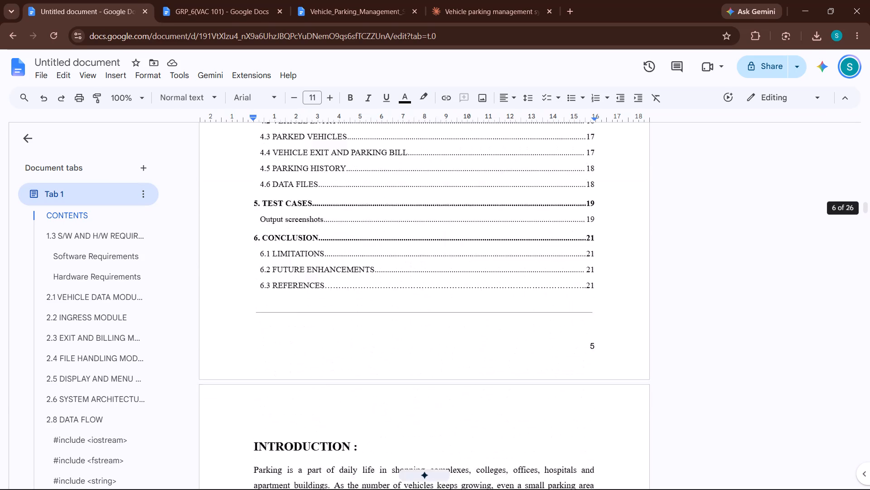
{"action": "scroll", "coordinate": [480, 298], "scroll_direction": "up", "scroll_amount": 6}
{"action": "scroll", "coordinate": [480, 298], "scroll_direction": "down", "scroll_amount": 1}
{"action": "scroll", "coordinate": [480, 298], "scroll_direction": "up", "scroll_amount": 2}
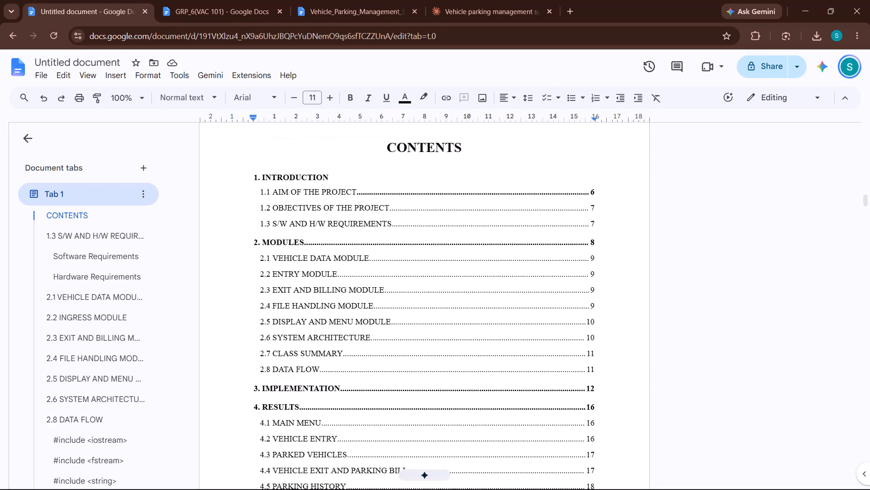
{"action": "scroll", "coordinate": [480, 298], "scroll_direction": "down", "scroll_amount": 5}
{"action": "scroll", "coordinate": [479, 298], "scroll_direction": "up", "scroll_amount": 4}
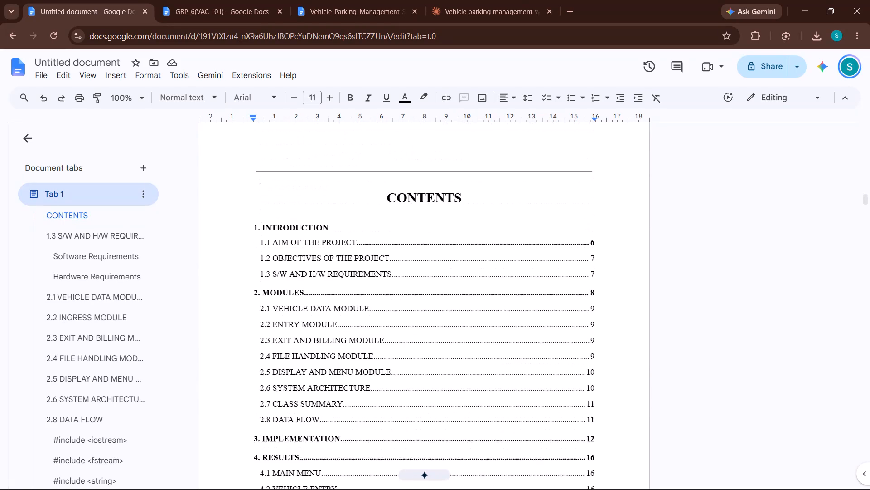
{"action": "scroll", "coordinate": [479, 298], "scroll_direction": "down", "scroll_amount": 2}
{"action": "scroll", "coordinate": [479, 298], "scroll_direction": "up", "scroll_amount": 1}
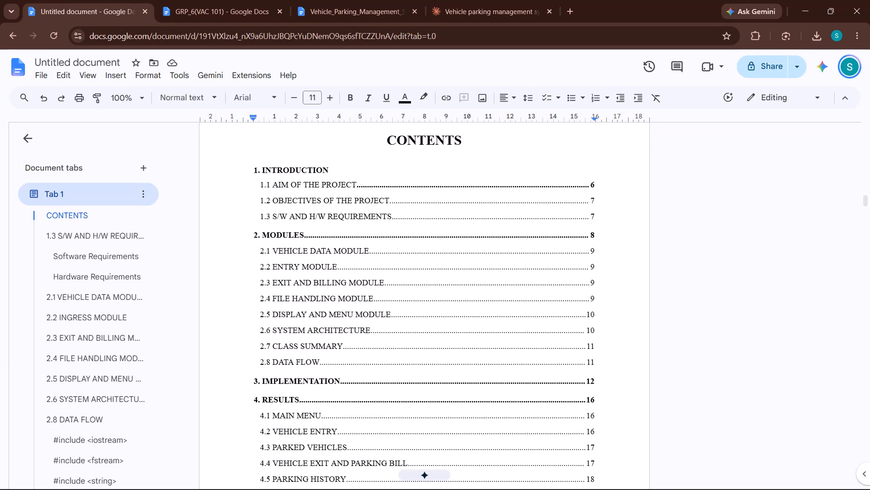
Open a second copy of the untitled report in its own maximized window, alongside the one showing CONTENTS.
{"action": "left_click", "coordinate": [371, 1]}
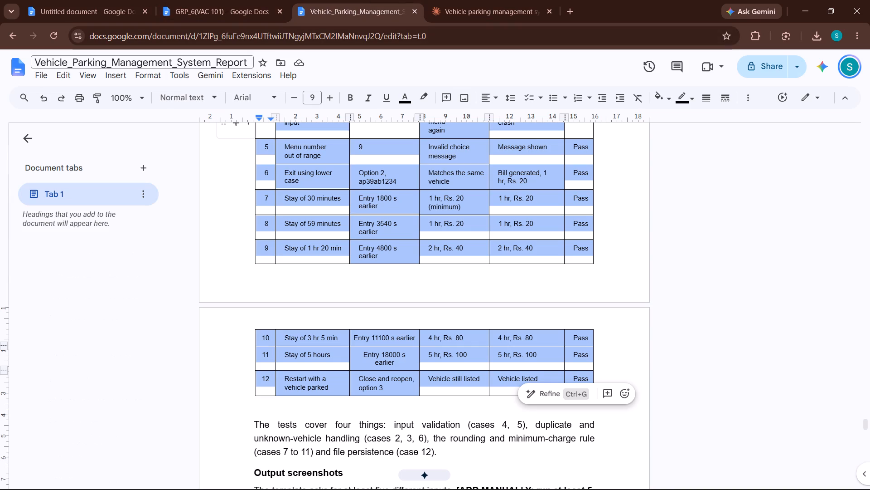
{"action": "left_click", "coordinate": [17, 65]}
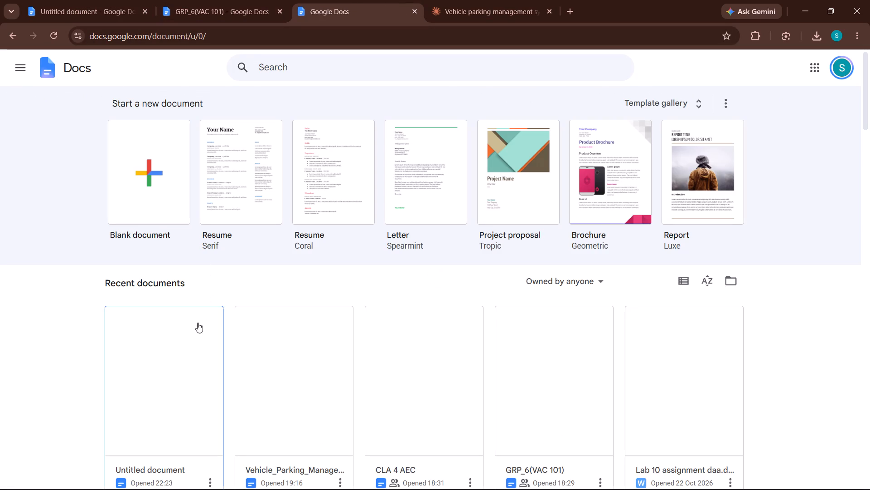
{"action": "left_click", "coordinate": [146, 374]}
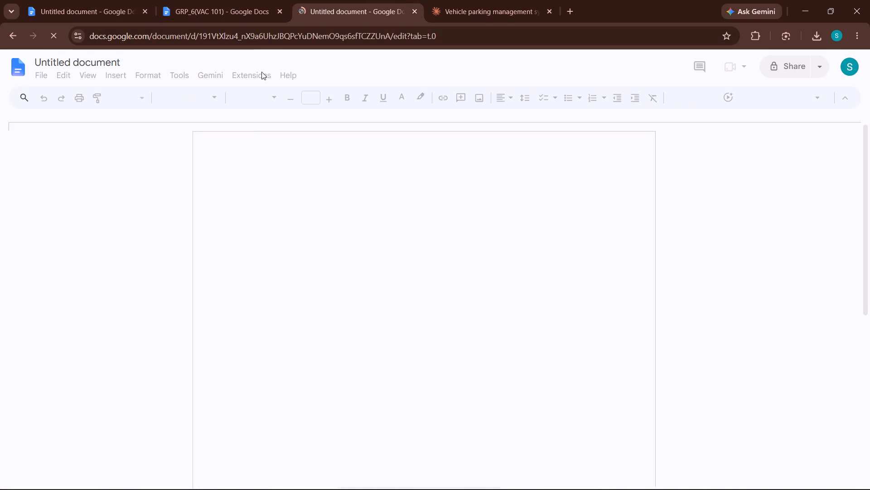
{"action": "left_click", "coordinate": [81, 0]}
{"action": "left_click", "coordinate": [335, 0]}
{"action": "left_click_drag", "start_coordinate": [340, 11], "coordinate": [341, 12]}
{"action": "scroll", "coordinate": [340, 11], "scroll_direction": "up", "scroll_amount": 1}
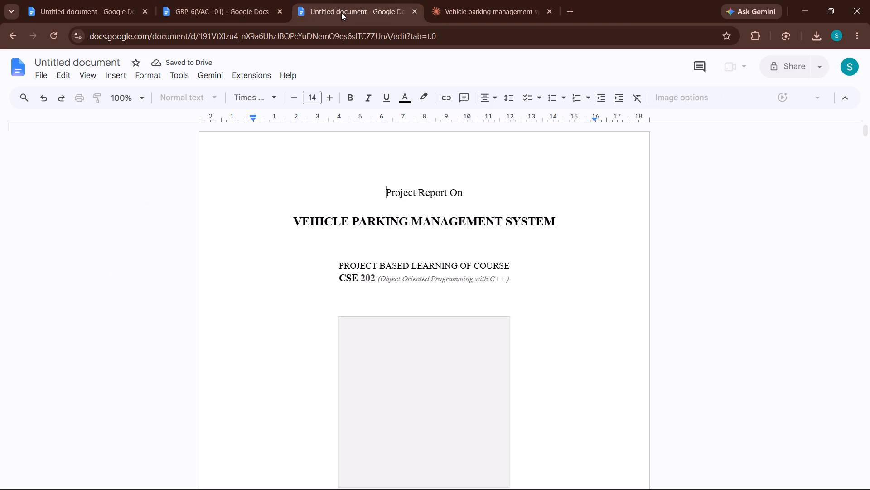
{"action": "left_click_drag", "start_coordinate": [341, 12], "coordinate": [410, 147]}
{"action": "left_click_drag", "start_coordinate": [731, 145], "coordinate": [627, 145]}
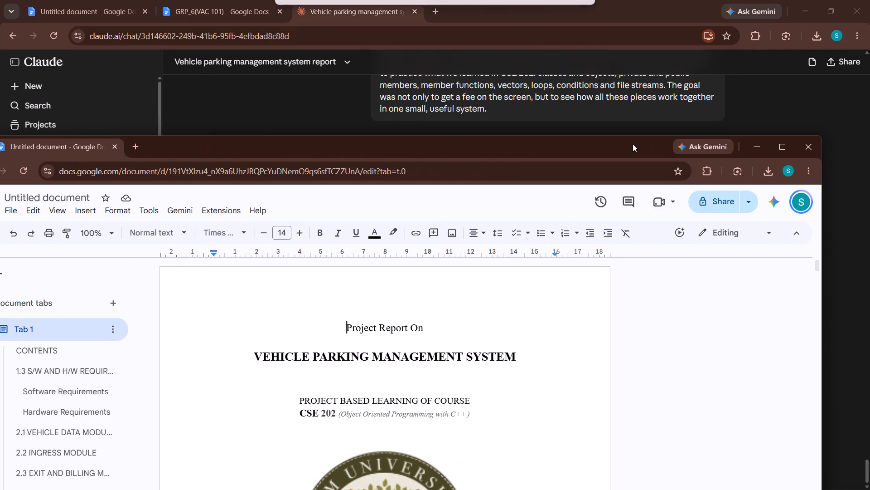
{"action": "left_click", "coordinate": [783, 150]}
{"action": "key", "text": "alt+Tab"}
{"action": "left_click", "coordinate": [40, 0]}
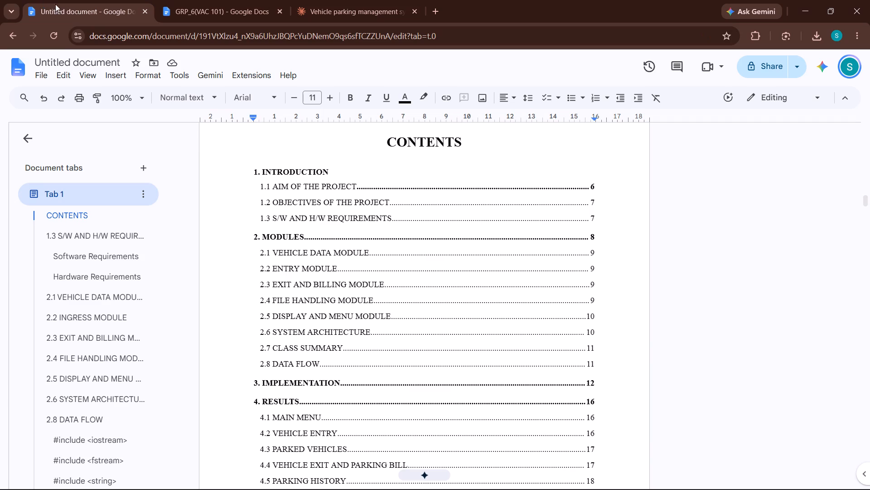
{"action": "scroll", "coordinate": [411, 262], "scroll_direction": "down", "scroll_amount": 6}
{"action": "scroll", "coordinate": [425, 272], "scroll_direction": "up", "scroll_amount": 6}
{"action": "key", "text": "alt+Tab"}
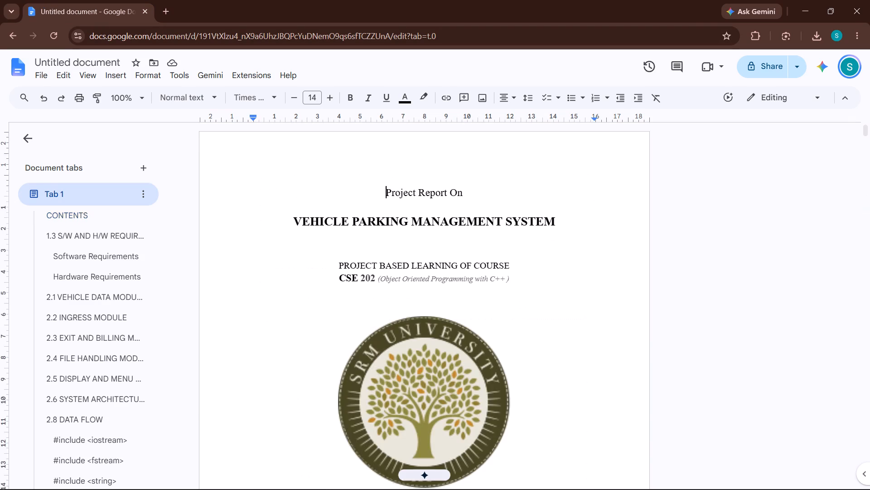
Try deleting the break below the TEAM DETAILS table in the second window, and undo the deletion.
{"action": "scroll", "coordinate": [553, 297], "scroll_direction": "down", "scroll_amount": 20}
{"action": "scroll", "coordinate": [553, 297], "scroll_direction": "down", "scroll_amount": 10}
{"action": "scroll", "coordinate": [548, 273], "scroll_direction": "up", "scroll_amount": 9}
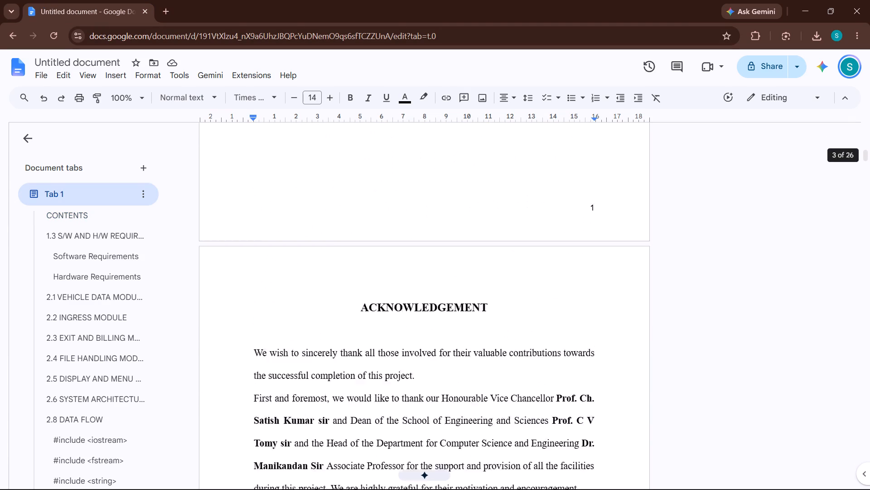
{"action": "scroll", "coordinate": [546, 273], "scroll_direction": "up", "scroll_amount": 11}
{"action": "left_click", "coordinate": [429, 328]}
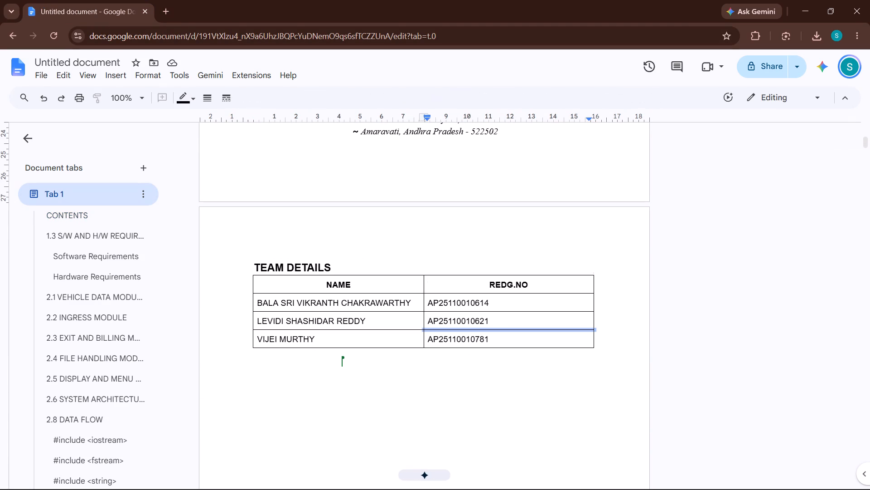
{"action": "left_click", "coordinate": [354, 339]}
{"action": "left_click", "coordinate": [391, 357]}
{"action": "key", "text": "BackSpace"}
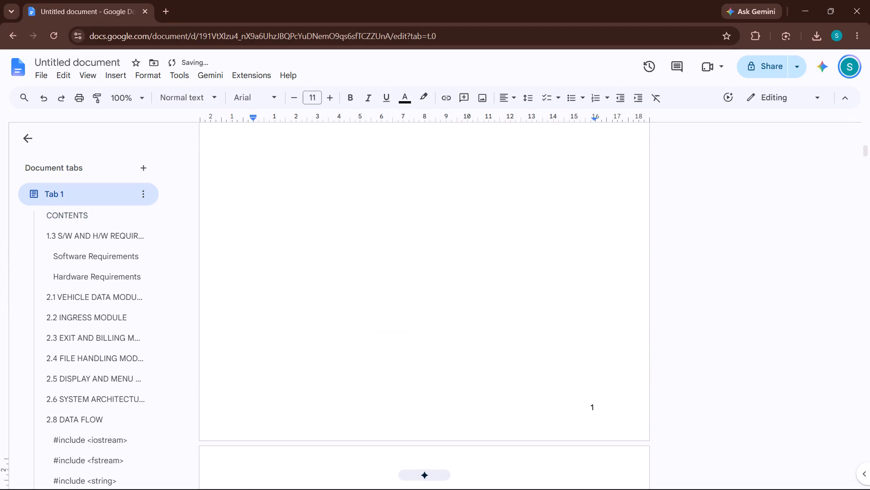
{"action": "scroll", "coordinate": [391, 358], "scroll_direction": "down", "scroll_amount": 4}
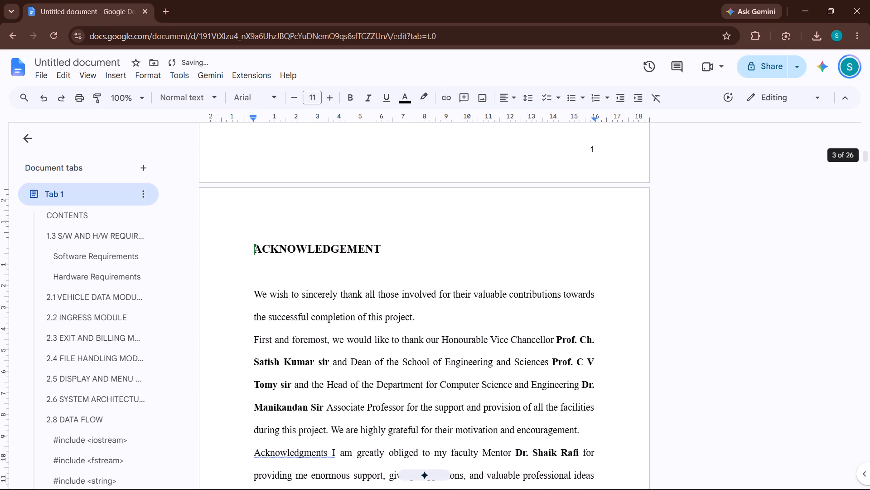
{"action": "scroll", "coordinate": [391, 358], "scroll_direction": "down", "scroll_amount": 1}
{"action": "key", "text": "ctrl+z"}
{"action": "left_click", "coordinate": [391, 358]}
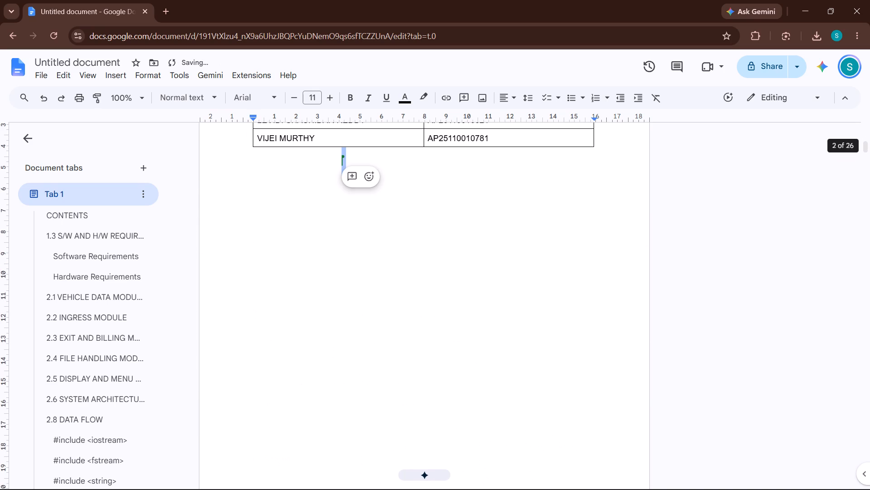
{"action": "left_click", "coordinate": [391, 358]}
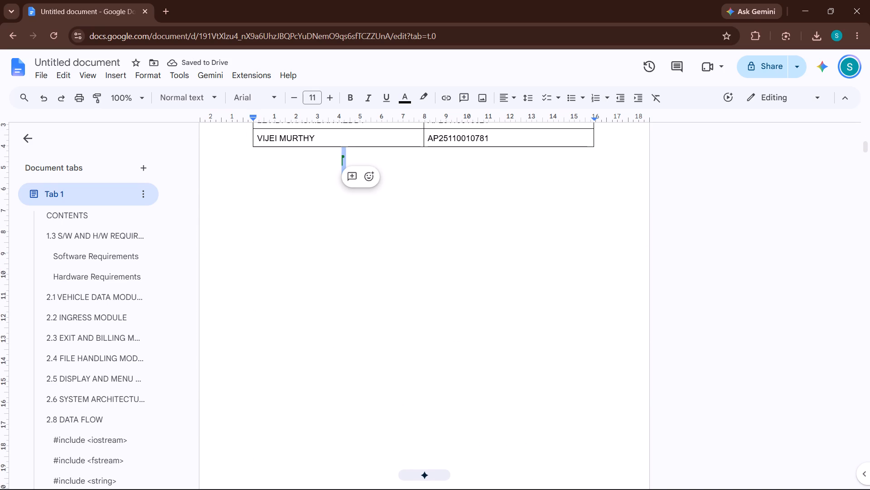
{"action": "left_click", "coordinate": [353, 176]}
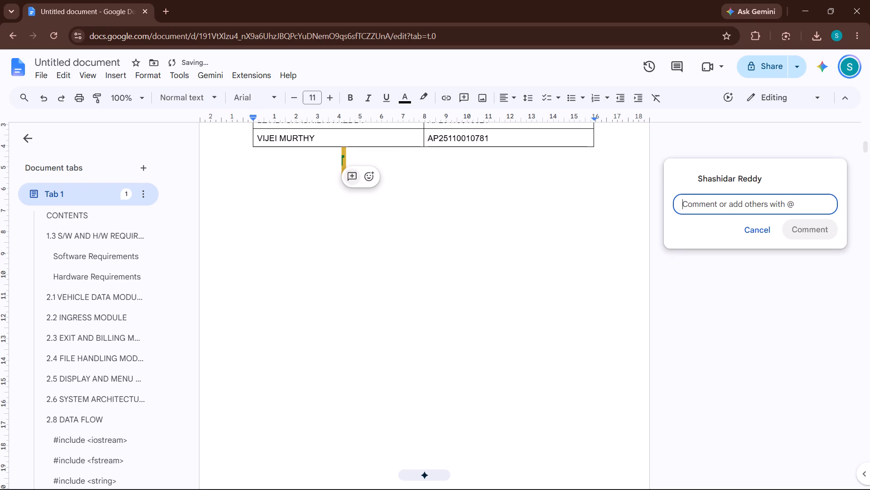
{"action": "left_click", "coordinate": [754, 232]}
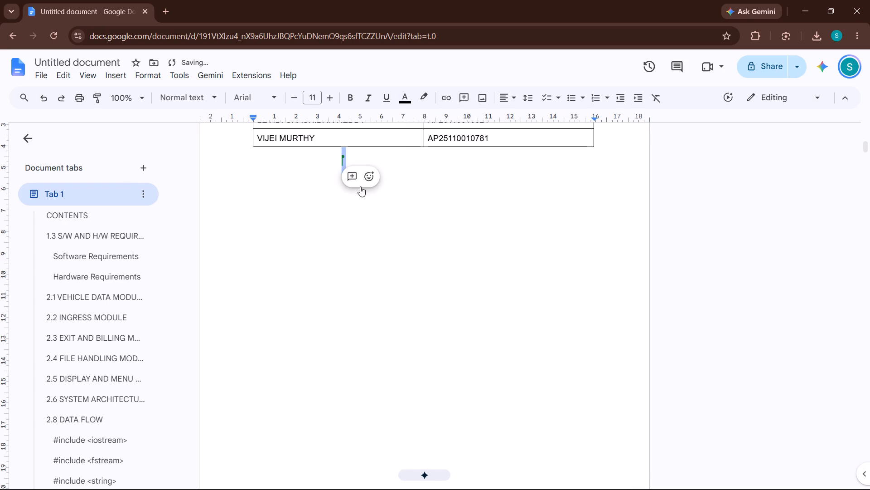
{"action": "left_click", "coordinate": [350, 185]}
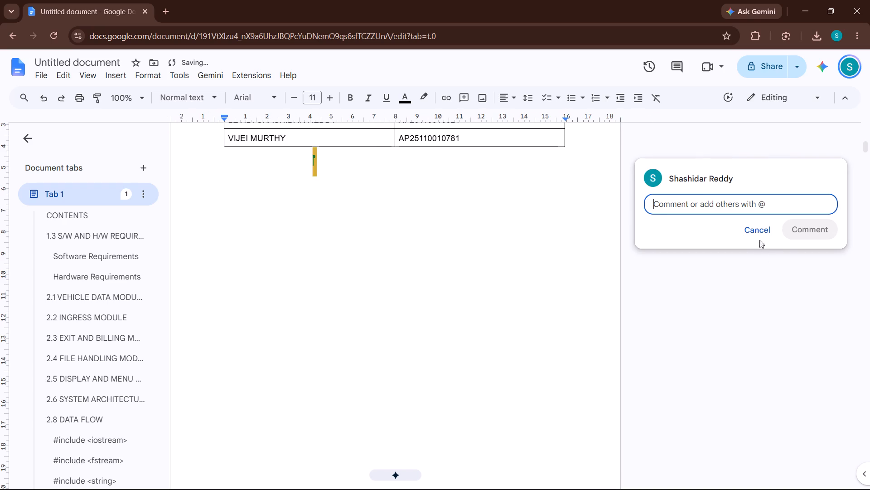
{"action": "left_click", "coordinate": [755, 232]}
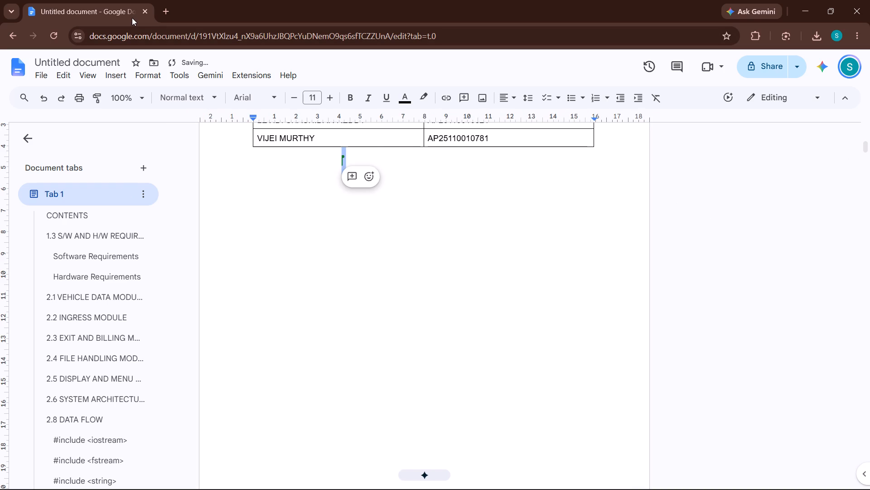
Switch back to the report's first window and review the front pages and footer numbers from the proposed system text up to TEAM DETAILS.
{"action": "key", "text": "alt+Tab"}
{"action": "scroll", "coordinate": [300, 250], "scroll_direction": "down", "scroll_amount": 7}
{"action": "scroll", "coordinate": [309, 283], "scroll_direction": "up", "scroll_amount": 1}
{"action": "scroll", "coordinate": [309, 283], "scroll_direction": "down", "scroll_amount": 11}
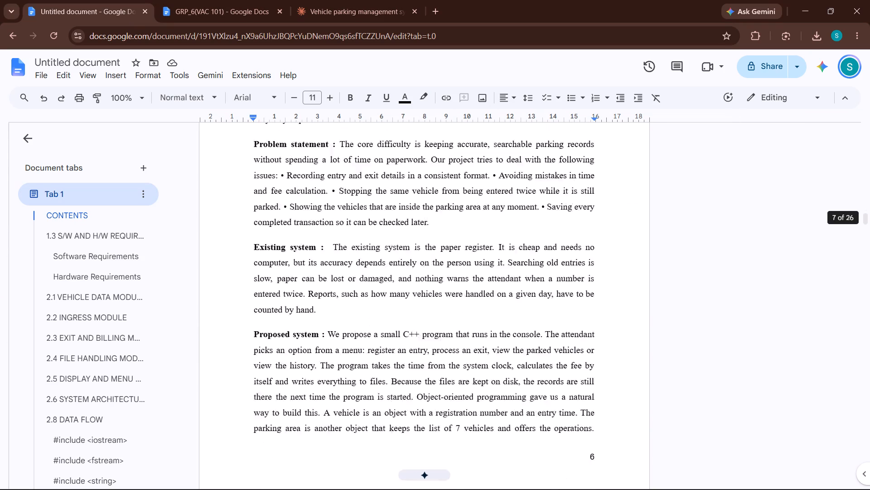
{"action": "scroll", "coordinate": [309, 281], "scroll_direction": "down", "scroll_amount": 8}
{"action": "scroll", "coordinate": [309, 281], "scroll_direction": "up", "scroll_amount": 14}
{"action": "scroll", "coordinate": [309, 281], "scroll_direction": "down", "scroll_amount": 1}
{"action": "scroll", "coordinate": [309, 281], "scroll_direction": "up", "scroll_amount": 13}
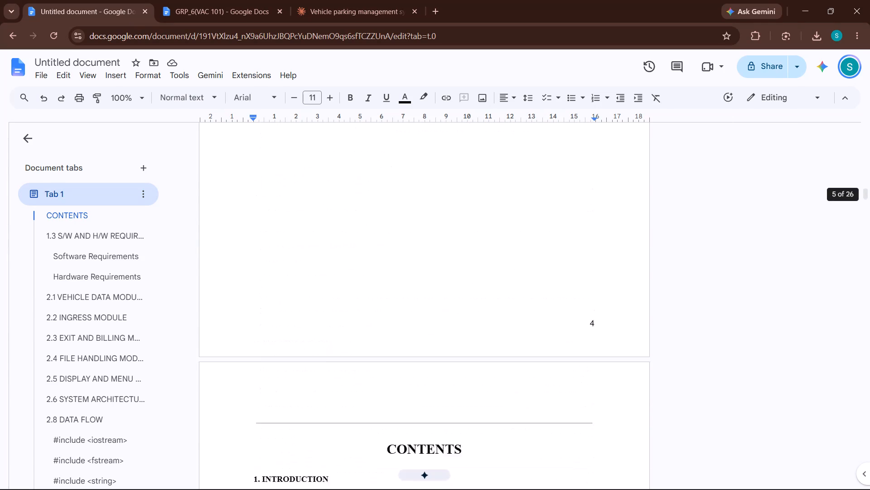
{"action": "scroll", "coordinate": [310, 282], "scroll_direction": "up", "scroll_amount": 20}
{"action": "scroll", "coordinate": [310, 282], "scroll_direction": "up", "scroll_amount": 2}
{"action": "scroll", "coordinate": [311, 282], "scroll_direction": "down", "scroll_amount": 8}
{"action": "scroll", "coordinate": [311, 284], "scroll_direction": "up", "scroll_amount": 9}
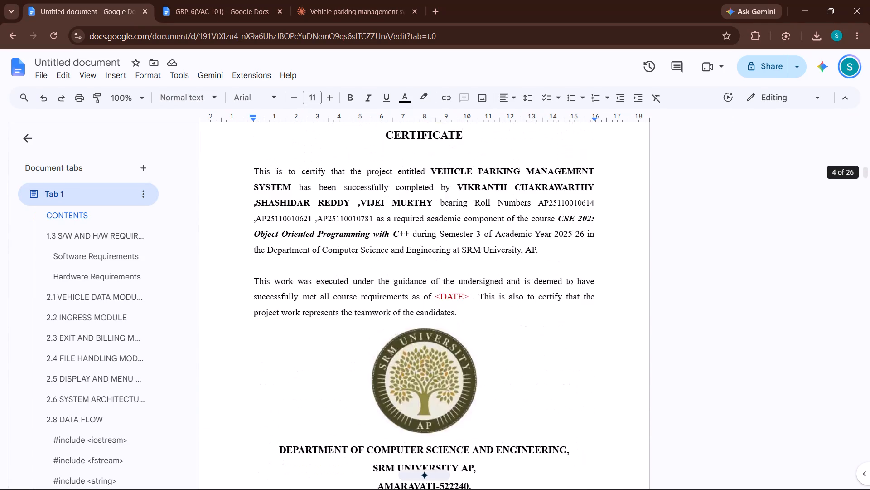
{"action": "scroll", "coordinate": [311, 284], "scroll_direction": "up", "scroll_amount": 6}
{"action": "scroll", "coordinate": [311, 284], "scroll_direction": "up", "scroll_amount": 18}
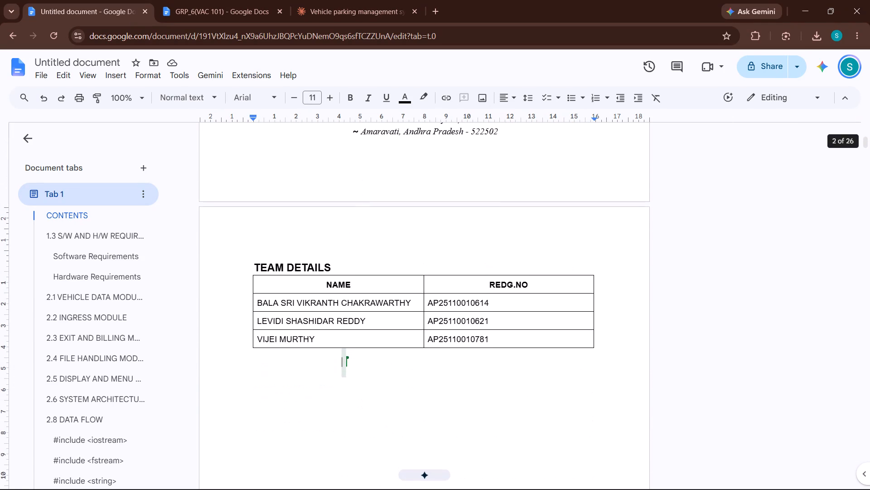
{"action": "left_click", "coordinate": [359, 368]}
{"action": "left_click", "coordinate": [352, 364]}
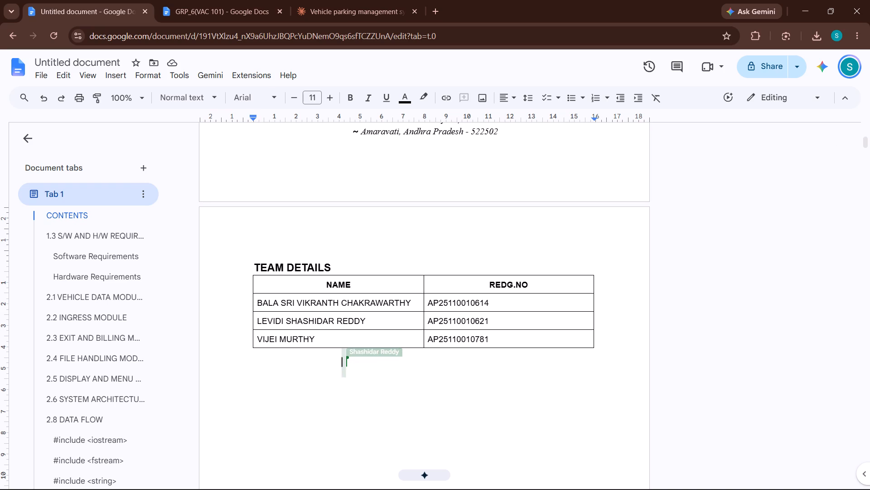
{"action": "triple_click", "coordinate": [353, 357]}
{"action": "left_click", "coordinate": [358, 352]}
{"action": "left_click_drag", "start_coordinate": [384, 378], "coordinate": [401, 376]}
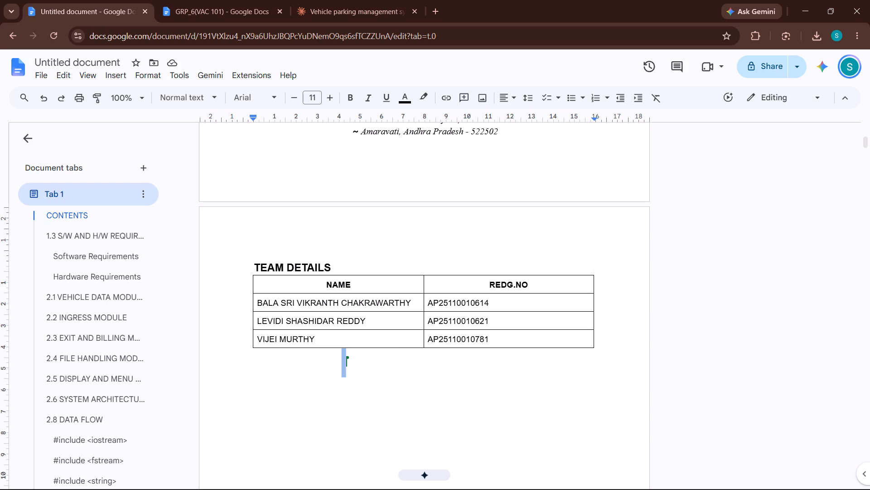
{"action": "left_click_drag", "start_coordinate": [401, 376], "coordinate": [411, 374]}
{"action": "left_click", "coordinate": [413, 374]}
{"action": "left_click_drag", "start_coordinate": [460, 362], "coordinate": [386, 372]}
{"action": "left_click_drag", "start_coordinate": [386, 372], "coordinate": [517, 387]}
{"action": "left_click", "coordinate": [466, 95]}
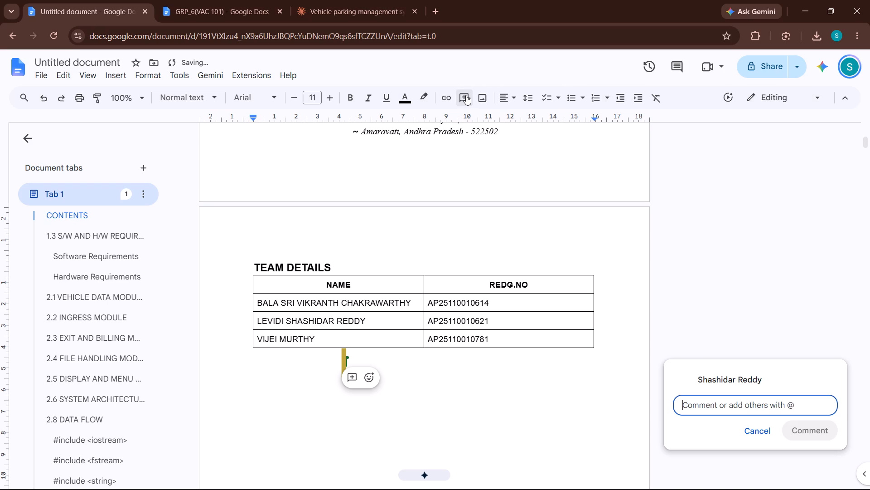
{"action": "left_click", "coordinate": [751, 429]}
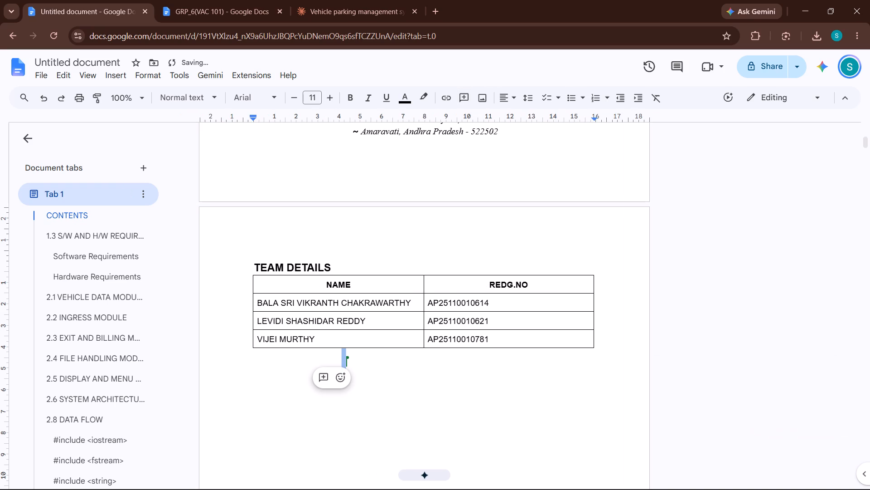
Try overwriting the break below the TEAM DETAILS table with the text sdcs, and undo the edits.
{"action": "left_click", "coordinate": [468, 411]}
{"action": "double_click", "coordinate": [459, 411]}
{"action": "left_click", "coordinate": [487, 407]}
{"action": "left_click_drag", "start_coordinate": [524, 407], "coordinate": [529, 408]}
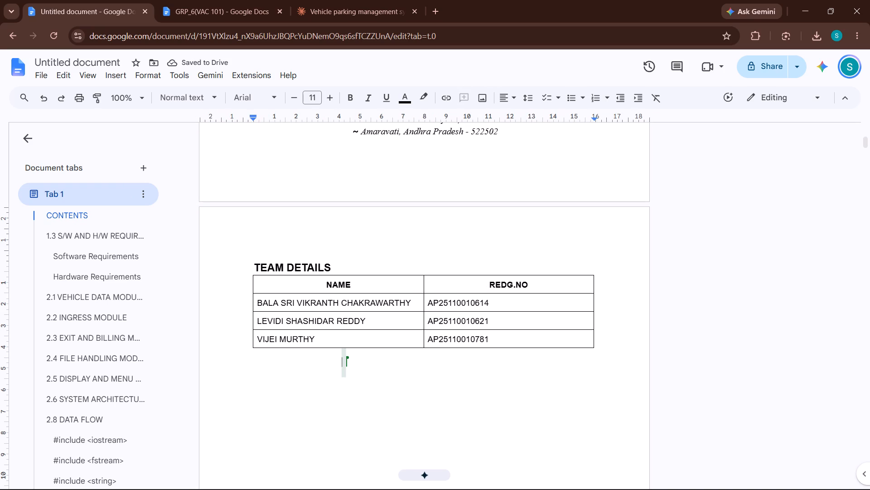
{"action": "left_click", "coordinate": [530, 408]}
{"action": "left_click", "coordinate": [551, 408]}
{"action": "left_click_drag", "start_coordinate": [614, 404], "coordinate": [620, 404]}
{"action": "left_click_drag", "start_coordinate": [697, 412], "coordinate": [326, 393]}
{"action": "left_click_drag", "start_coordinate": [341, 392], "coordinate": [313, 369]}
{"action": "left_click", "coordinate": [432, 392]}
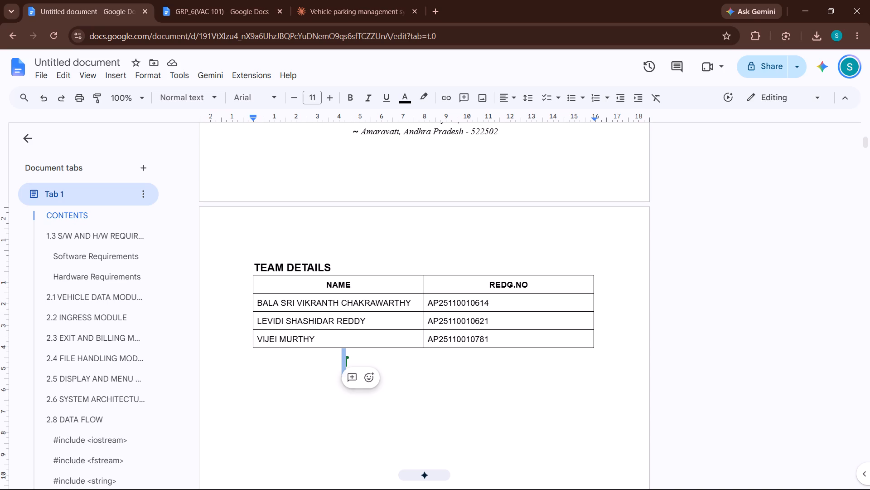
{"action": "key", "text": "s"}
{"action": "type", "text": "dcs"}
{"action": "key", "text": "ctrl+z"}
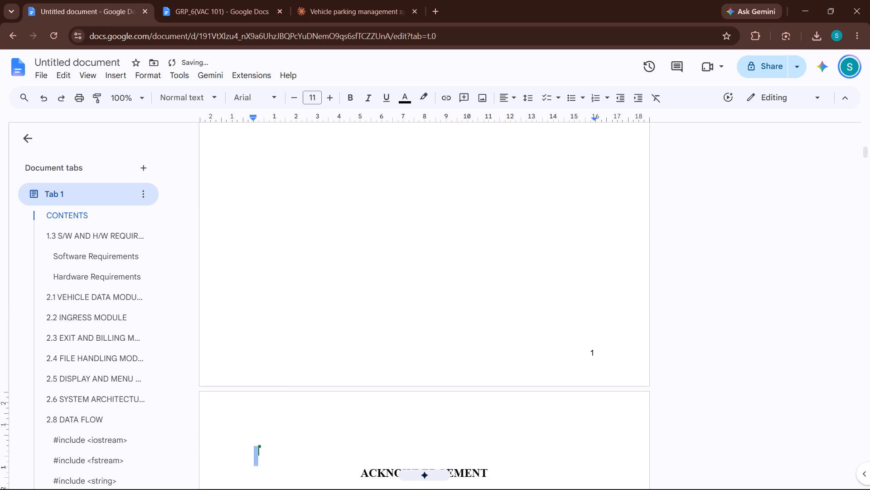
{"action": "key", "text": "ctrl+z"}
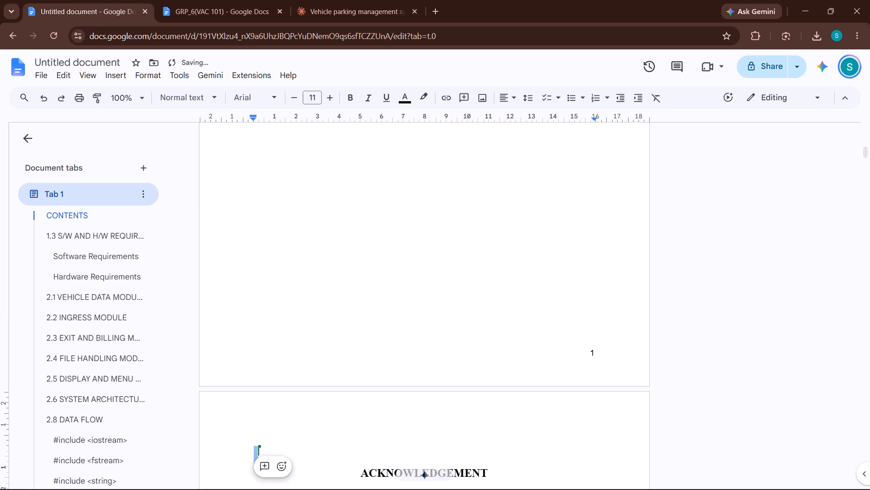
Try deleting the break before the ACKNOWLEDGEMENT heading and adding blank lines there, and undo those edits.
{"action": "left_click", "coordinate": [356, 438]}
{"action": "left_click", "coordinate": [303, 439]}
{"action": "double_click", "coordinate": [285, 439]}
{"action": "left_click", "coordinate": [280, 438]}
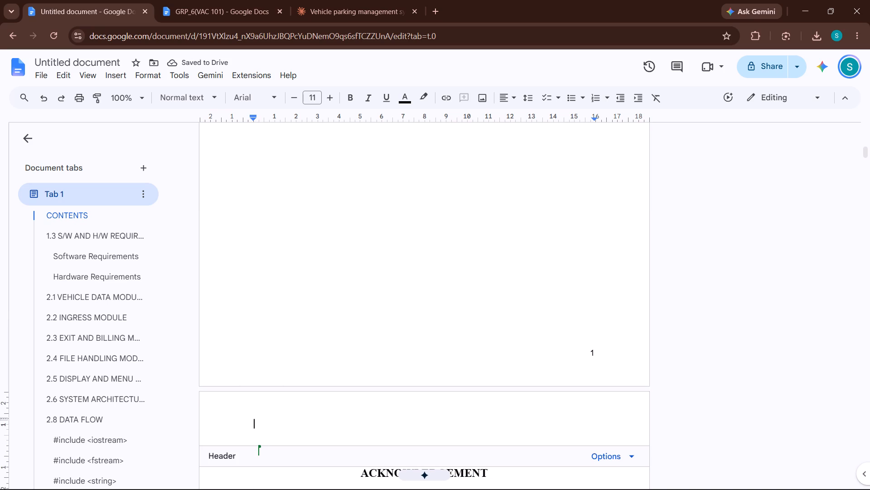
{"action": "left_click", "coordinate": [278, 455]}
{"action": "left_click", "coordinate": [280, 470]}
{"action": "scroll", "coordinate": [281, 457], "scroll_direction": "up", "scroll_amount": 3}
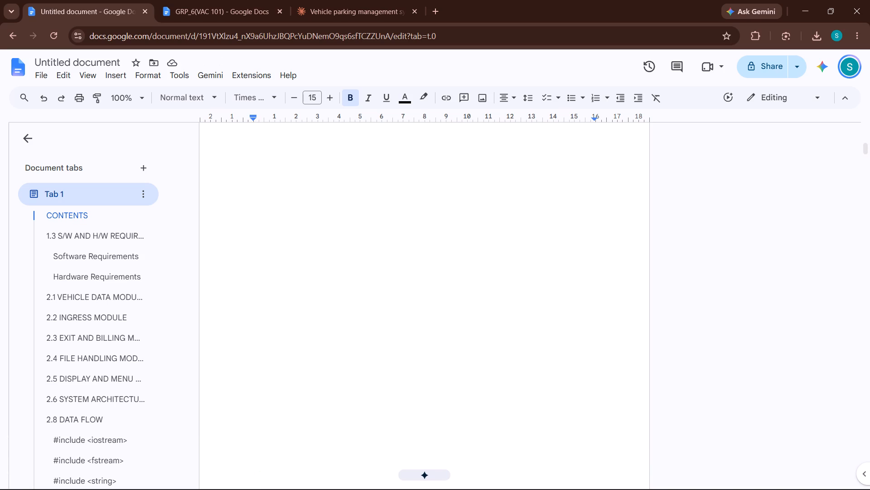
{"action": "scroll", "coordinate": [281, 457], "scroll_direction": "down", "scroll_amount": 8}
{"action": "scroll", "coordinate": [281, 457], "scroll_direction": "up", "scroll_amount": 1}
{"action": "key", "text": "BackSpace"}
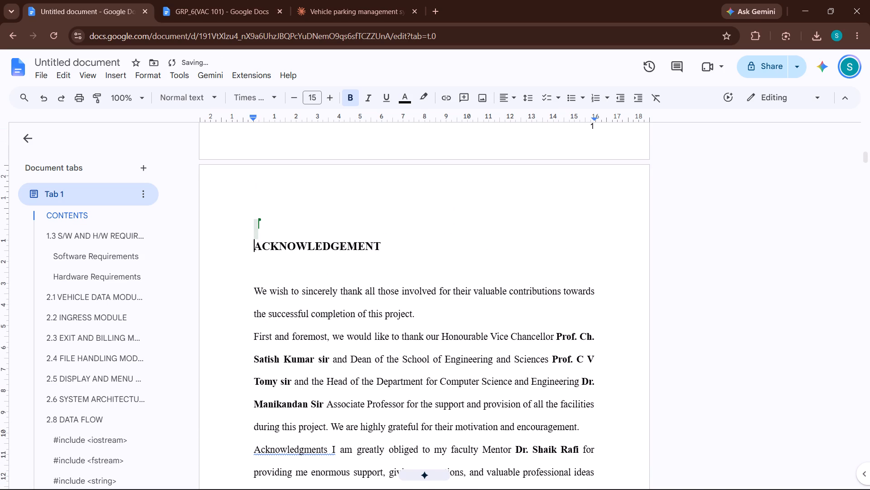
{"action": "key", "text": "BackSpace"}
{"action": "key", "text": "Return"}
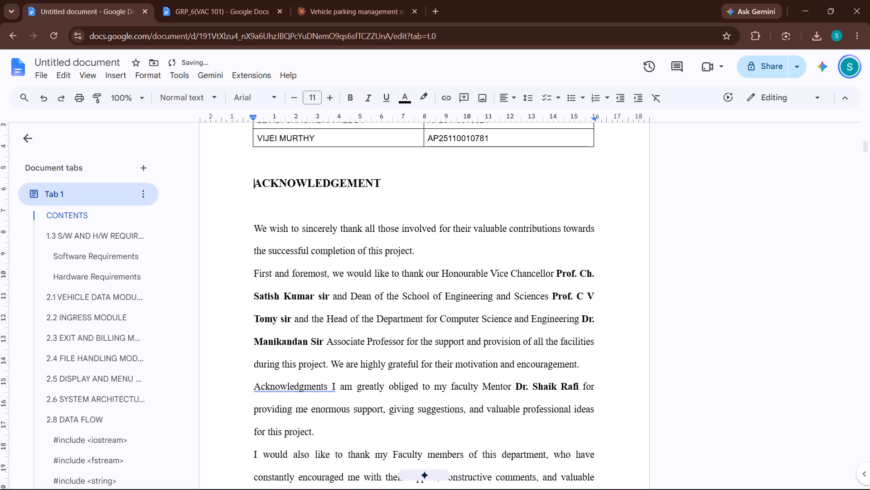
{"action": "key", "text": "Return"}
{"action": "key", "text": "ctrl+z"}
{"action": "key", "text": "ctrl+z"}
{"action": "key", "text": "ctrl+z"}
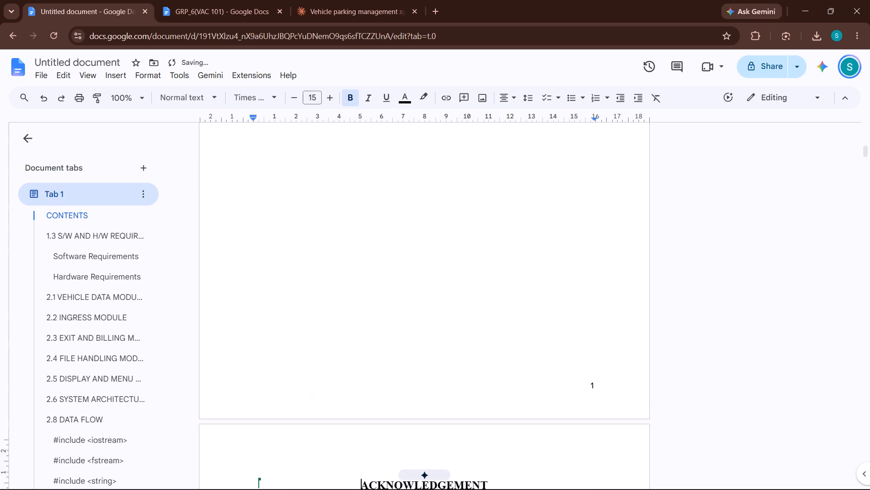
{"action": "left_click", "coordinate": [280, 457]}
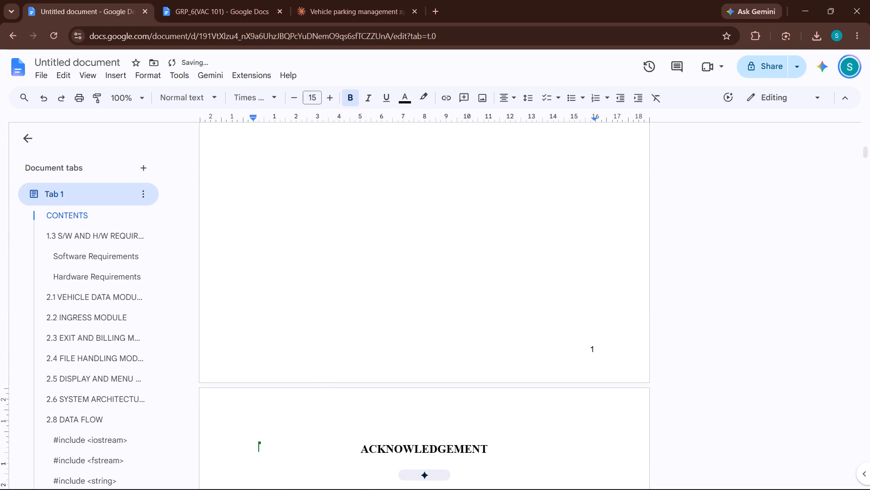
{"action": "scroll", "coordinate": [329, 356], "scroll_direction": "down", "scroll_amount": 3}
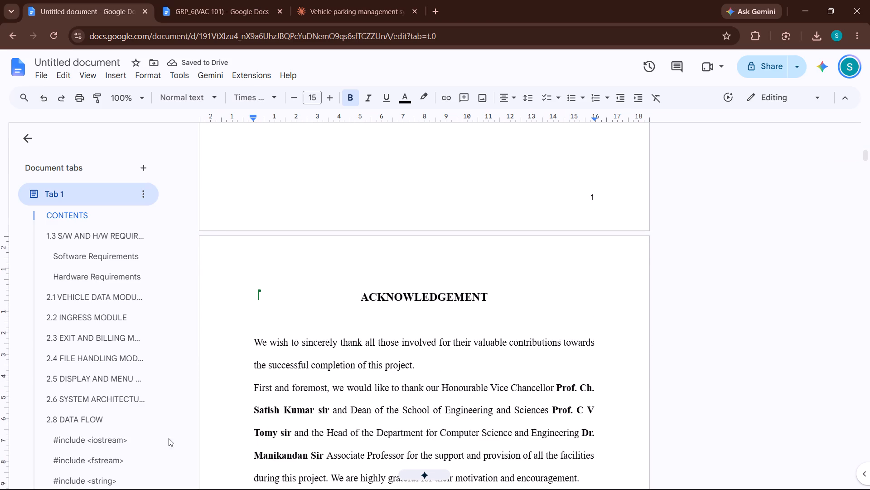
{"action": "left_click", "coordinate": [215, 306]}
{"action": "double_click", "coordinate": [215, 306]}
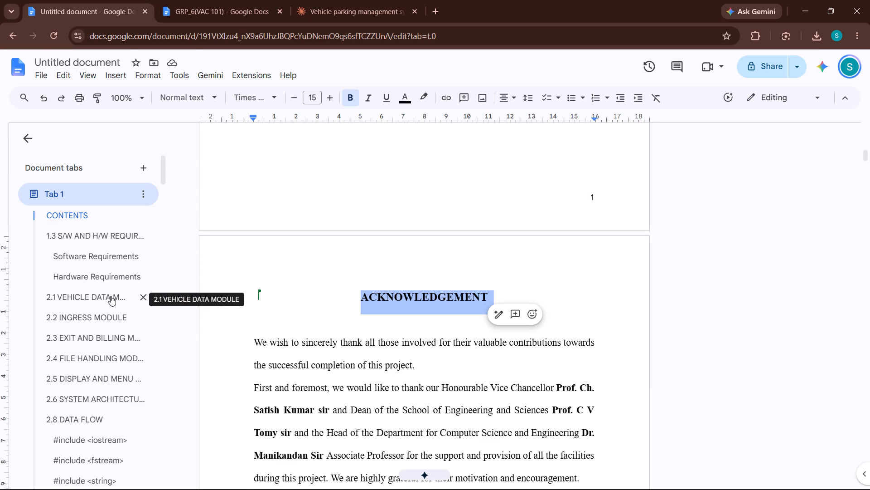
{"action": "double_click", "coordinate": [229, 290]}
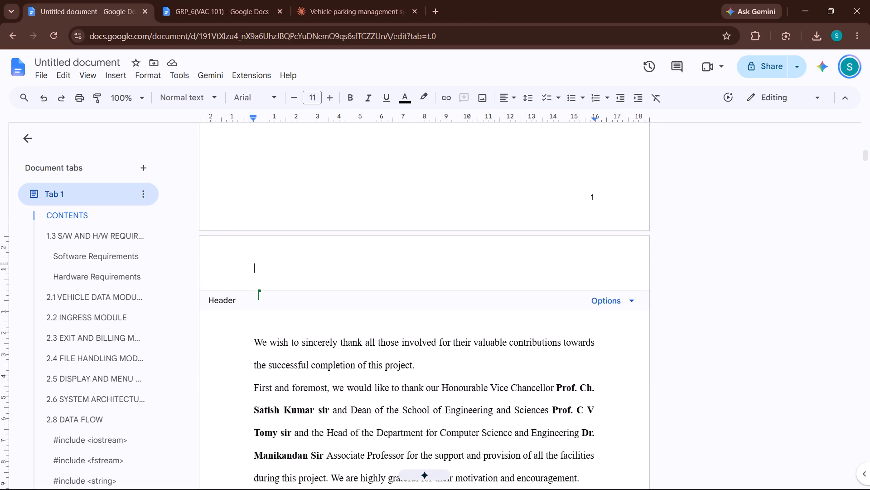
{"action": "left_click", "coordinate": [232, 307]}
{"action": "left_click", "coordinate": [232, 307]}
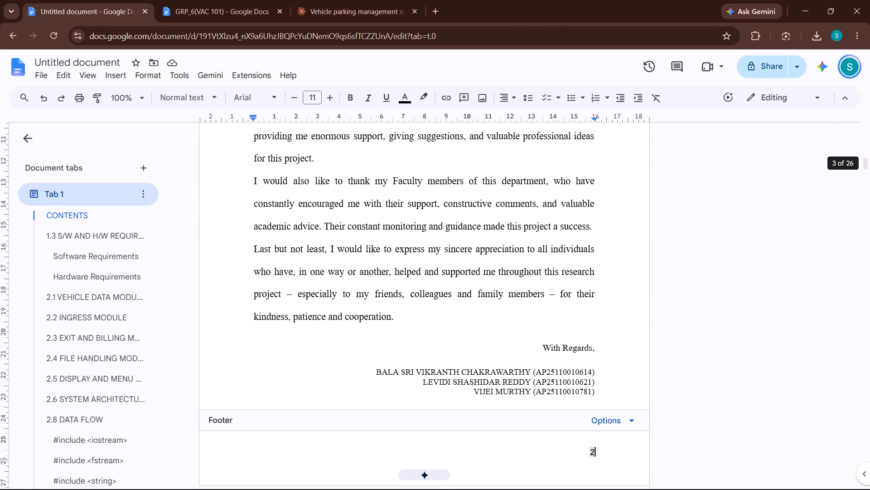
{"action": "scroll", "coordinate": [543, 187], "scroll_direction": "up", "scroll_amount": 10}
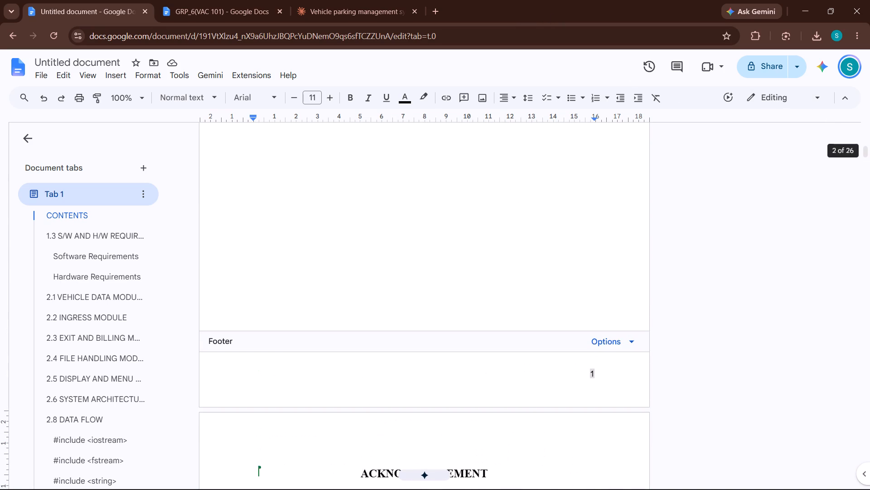
Undo the earlier edits step by step, from the break below the TEAM DETAILS table to the change in that page's footer.
{"action": "left_click", "coordinate": [540, 208]}
{"action": "key", "text": "ctrl+z"}
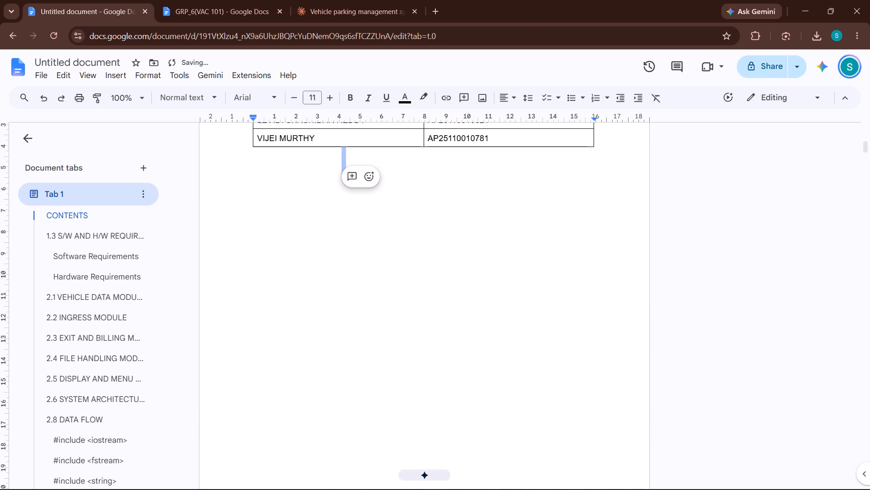
{"action": "left_click", "coordinate": [573, 241]}
{"action": "scroll", "coordinate": [575, 218], "scroll_direction": "down", "scroll_amount": 7}
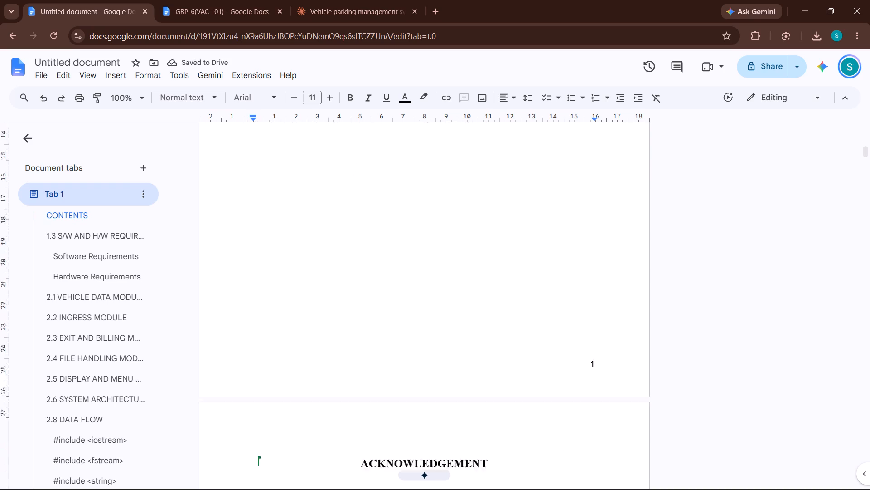
{"action": "key", "text": "ctrl+z"}
{"action": "key", "text": "ctrl+z"}
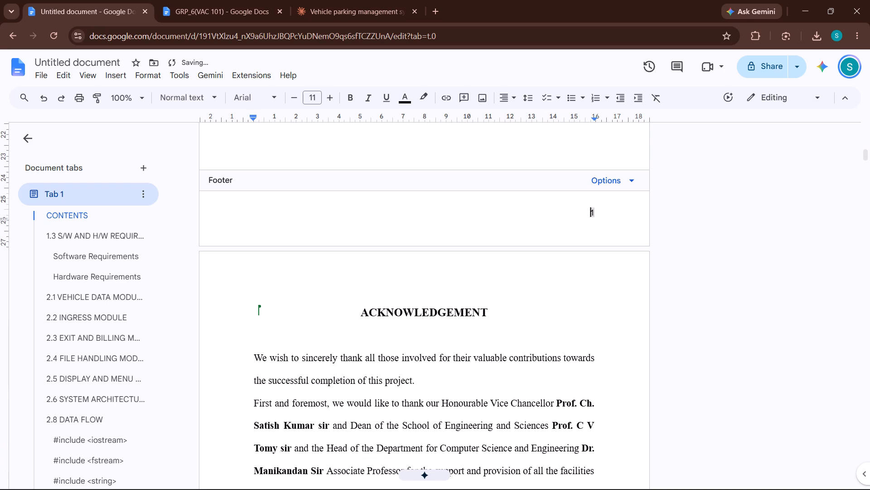
{"action": "left_click", "coordinate": [571, 217], "text": "ctrl"}
Redo the last two undone footer page-number changes on the front pages, checking the pages around TEAM DETAILS between them.
{"action": "key", "text": "ctrl+y"}
{"action": "scroll", "coordinate": [571, 217], "scroll_direction": "up", "scroll_amount": 8}
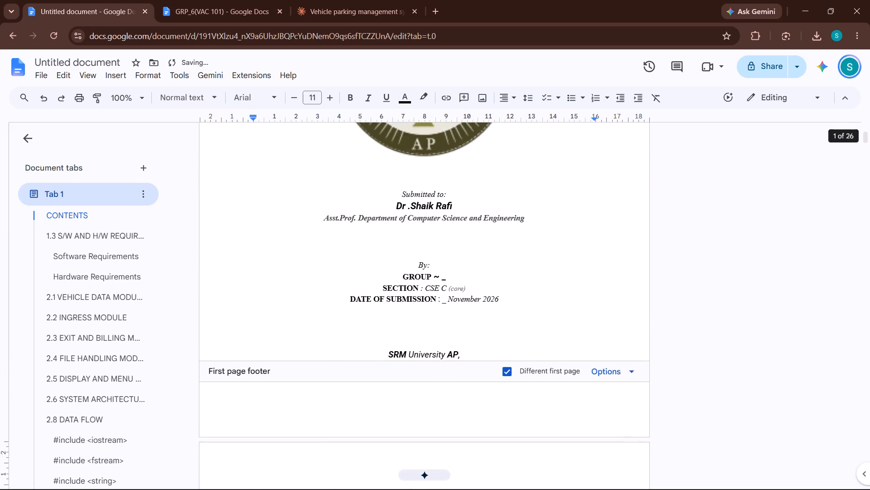
{"action": "scroll", "coordinate": [571, 217], "scroll_direction": "right", "scroll_amount": 1}
{"action": "scroll", "coordinate": [571, 217], "scroll_direction": "up", "scroll_amount": 2}
{"action": "left_click", "coordinate": [571, 217]}
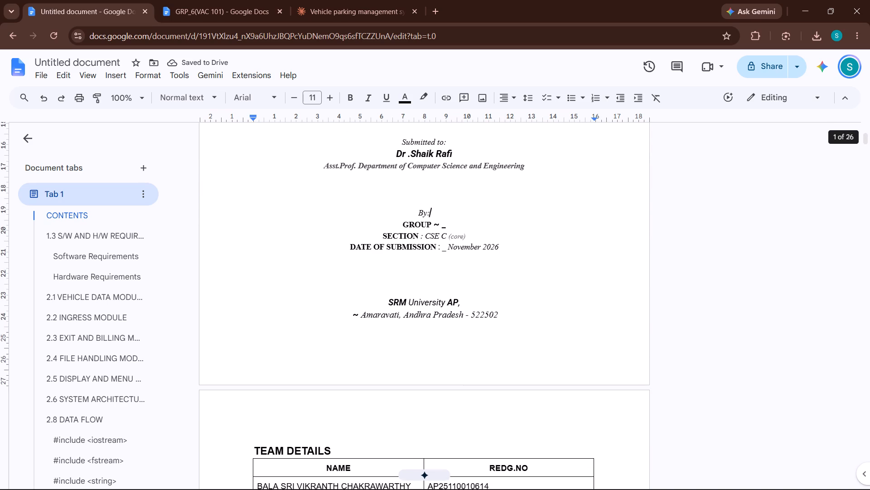
{"action": "scroll", "coordinate": [571, 217], "scroll_direction": "down", "scroll_amount": 5}
{"action": "scroll", "coordinate": [571, 217], "scroll_direction": "up", "scroll_amount": 1}
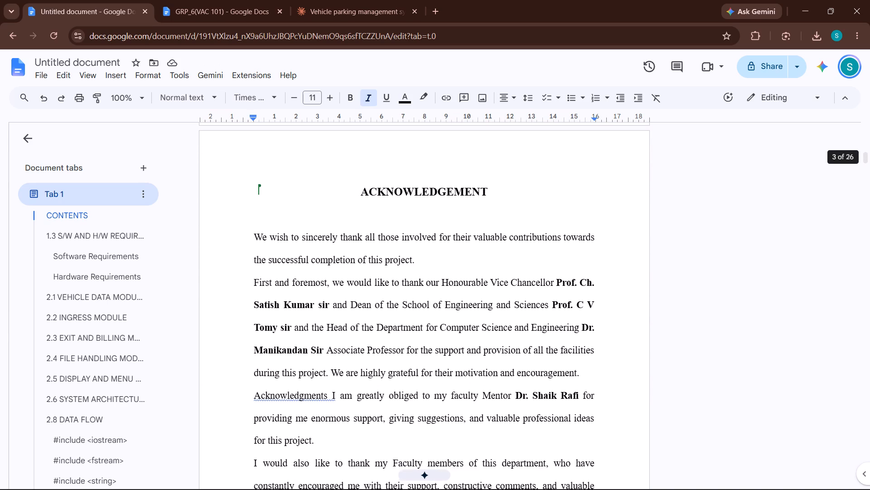
{"action": "scroll", "coordinate": [571, 217], "scroll_direction": "up", "scroll_amount": 3}
{"action": "scroll", "coordinate": [571, 217], "scroll_direction": "down", "scroll_amount": 3}
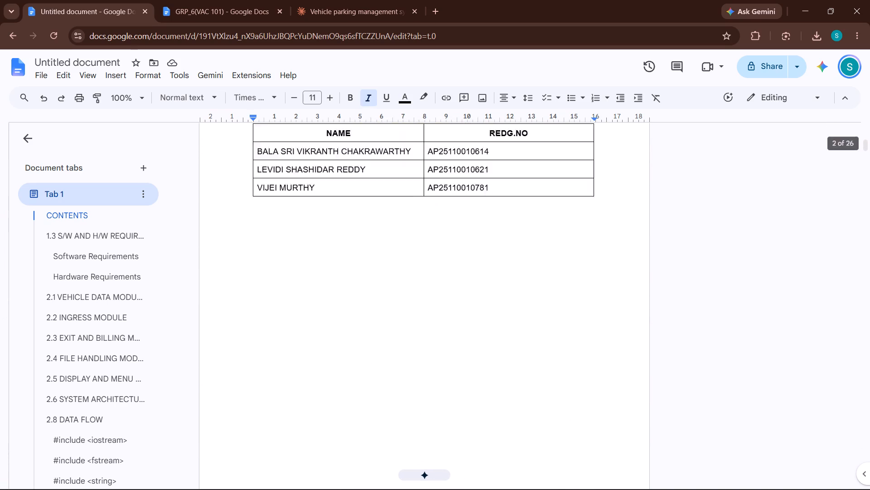
{"action": "scroll", "coordinate": [571, 217], "scroll_direction": "down", "scroll_amount": 3}
{"action": "key", "text": "ctrl+y"}
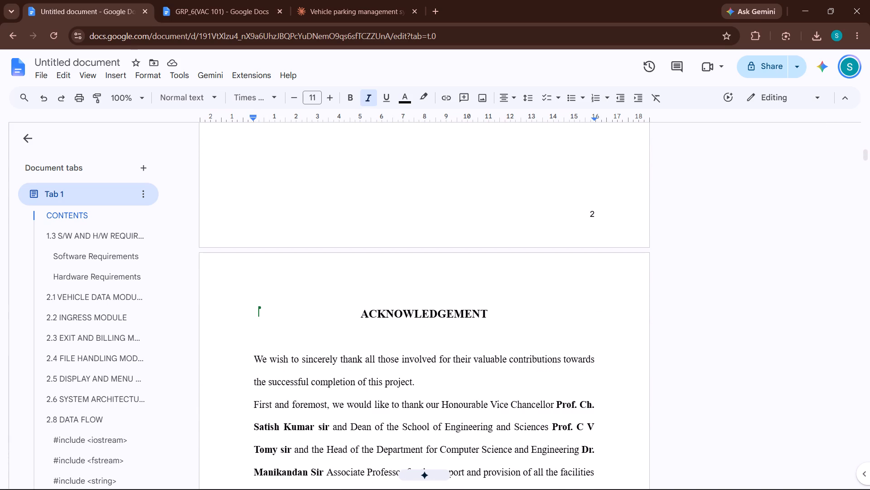
Review the footer page numbers on the front pages, from the cover through ACKNOWLEDGEMENT, CERTIFICATE and ABSTRACT to the CONTENTS page.
{"action": "scroll", "coordinate": [571, 217], "scroll_direction": "down", "scroll_amount": 2}
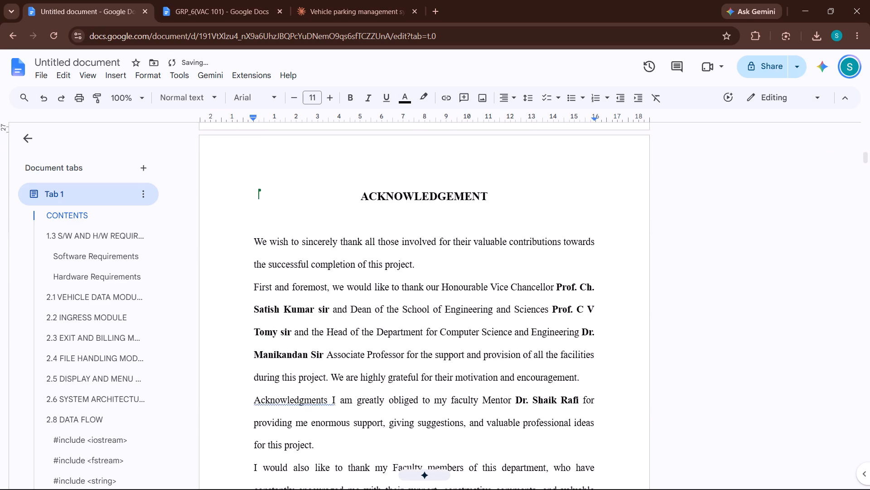
{"action": "scroll", "coordinate": [571, 217], "scroll_direction": "down", "scroll_amount": 6}
{"action": "scroll", "coordinate": [571, 217], "scroll_direction": "up", "scroll_amount": 2}
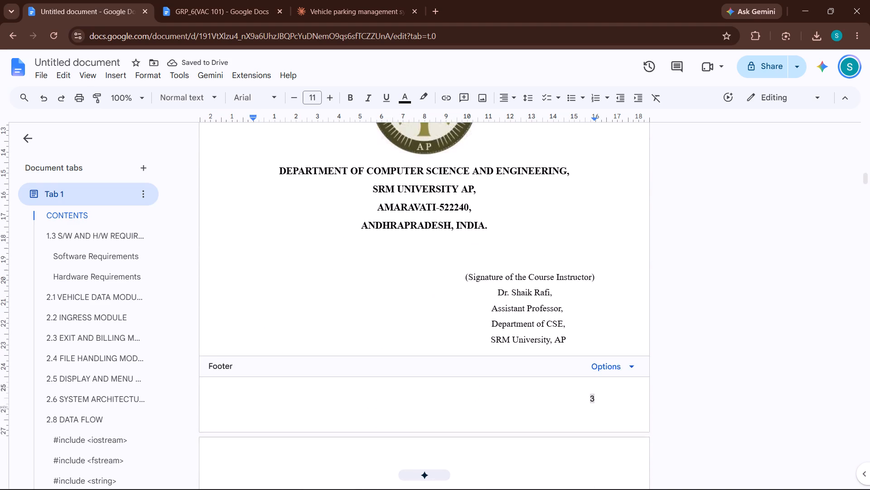
{"action": "scroll", "coordinate": [571, 217], "scroll_direction": "up", "scroll_amount": 7}
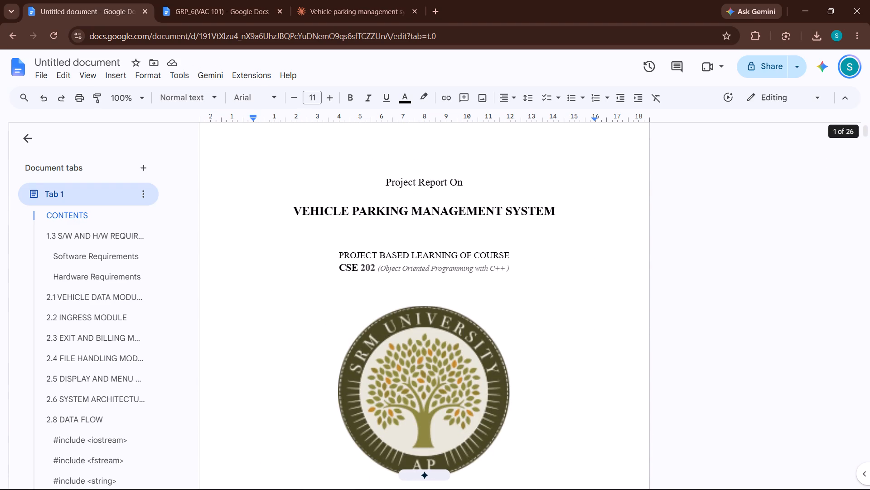
{"action": "scroll", "coordinate": [575, 220], "scroll_direction": "down", "scroll_amount": 1}
{"action": "left_click", "coordinate": [581, 228]}
{"action": "scroll", "coordinate": [581, 228], "scroll_direction": "down", "scroll_amount": 12}
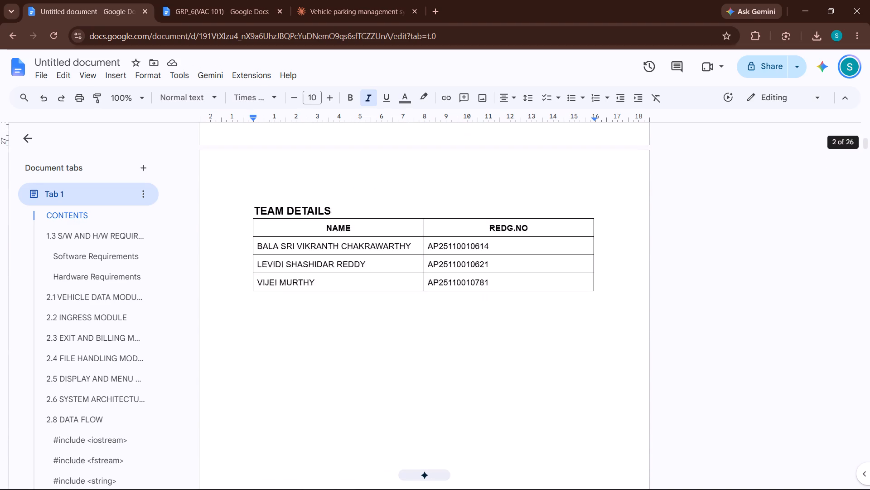
{"action": "scroll", "coordinate": [581, 228], "scroll_direction": "down", "scroll_amount": 19}
{"action": "scroll", "coordinate": [582, 241], "scroll_direction": "down", "scroll_amount": 3}
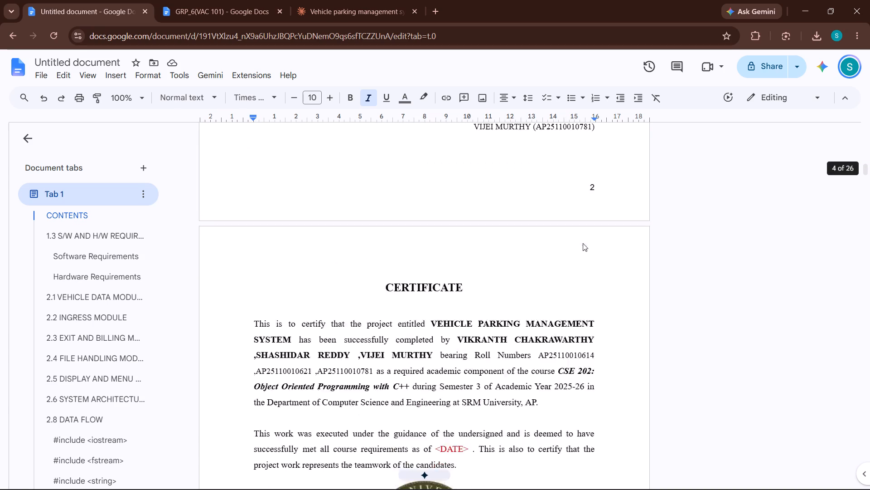
{"action": "scroll", "coordinate": [583, 244], "scroll_direction": "down", "scroll_amount": 19}
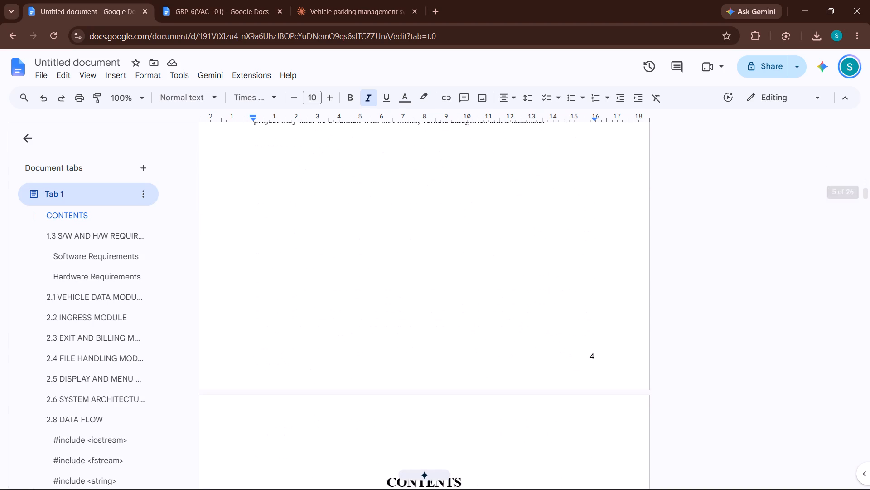
{"action": "scroll", "coordinate": [587, 251], "scroll_direction": "down", "scroll_amount": 5}
{"action": "scroll", "coordinate": [612, 248], "scroll_direction": "up", "scroll_amount": 2}
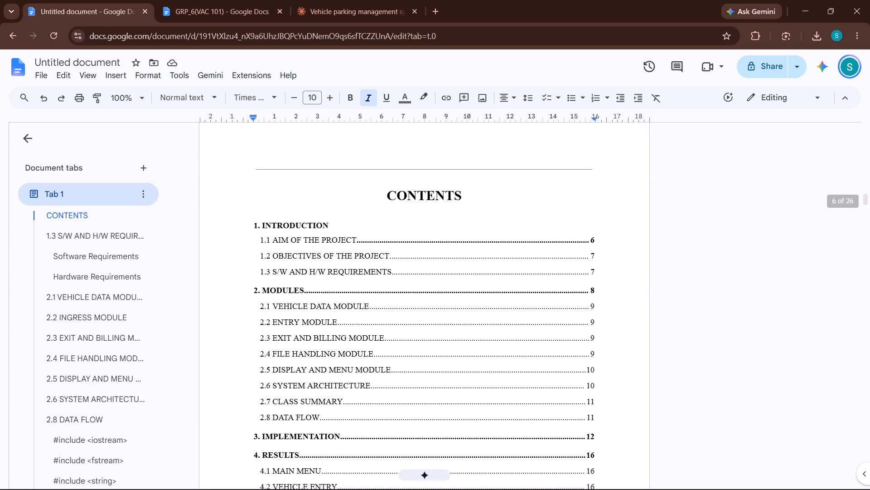
Locate section 1.1 AIM OF THE PROJECT in the report's second window and set its page number in the contents list to 7.
{"action": "left_click", "coordinate": [621, 244]}
{"action": "key", "text": "alt+Tab"}
{"action": "scroll", "coordinate": [607, 263], "scroll_direction": "down", "scroll_amount": 14}
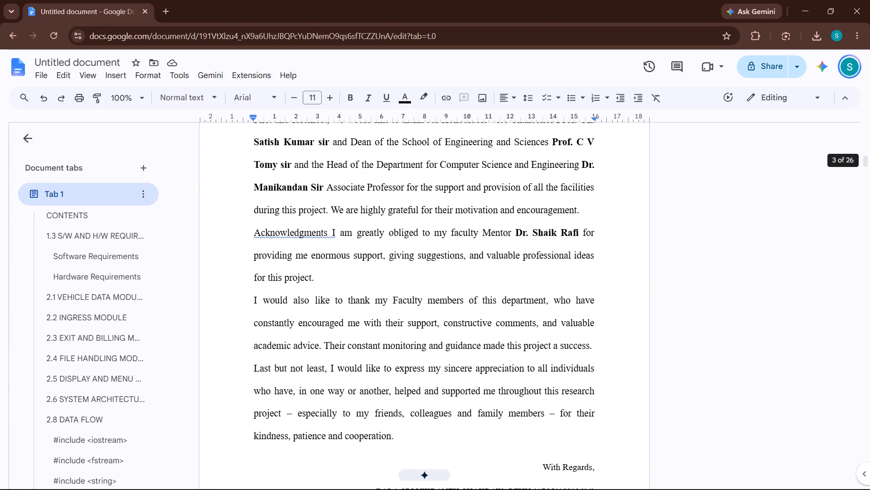
{"action": "scroll", "coordinate": [585, 278], "scroll_direction": "down", "scroll_amount": 15}
{"action": "scroll", "coordinate": [583, 272], "scroll_direction": "down", "scroll_amount": 3, "text": "ctrl"}
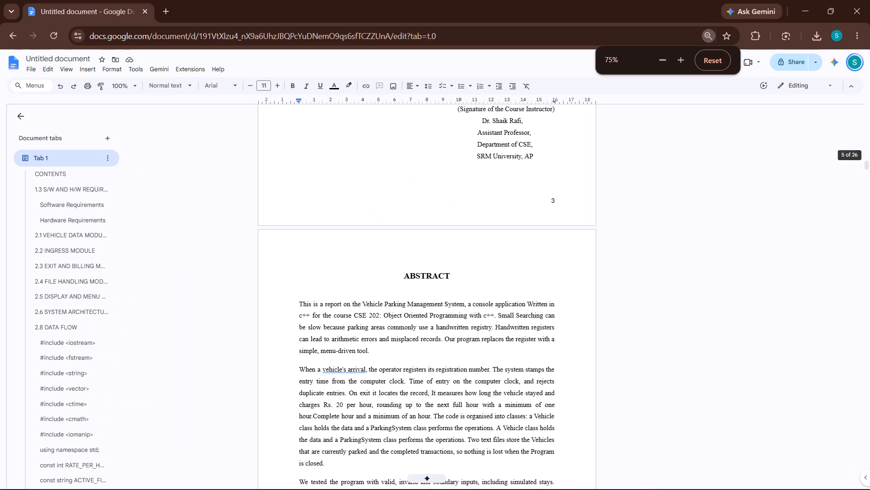
{"action": "scroll", "coordinate": [583, 272], "scroll_direction": "down", "scroll_amount": 19}
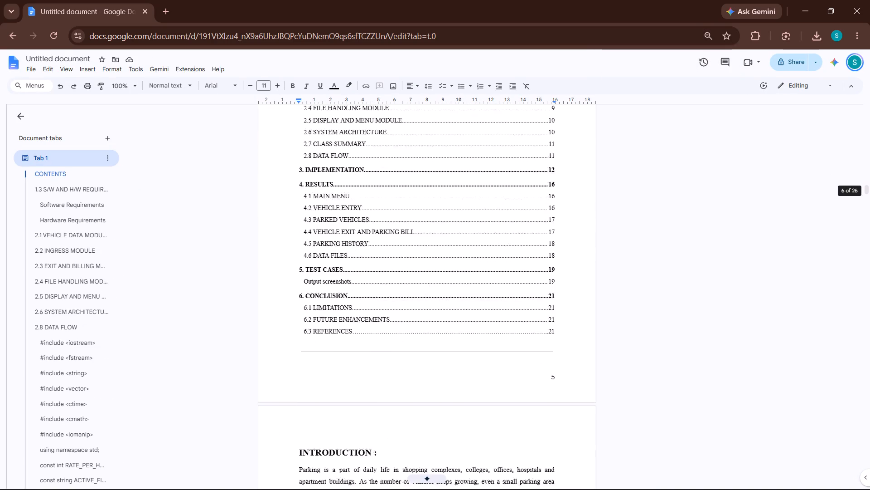
{"action": "scroll", "coordinate": [577, 270], "scroll_direction": "down", "scroll_amount": 3}
{"action": "key", "text": "alt+Tab"}
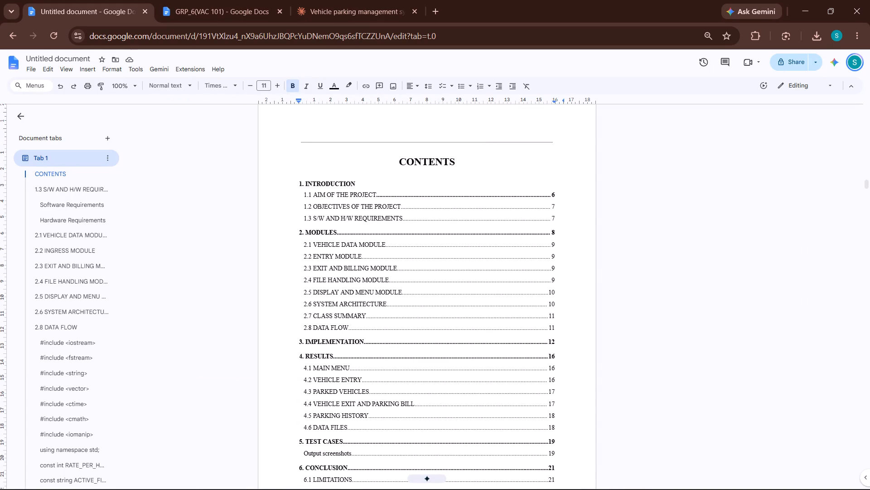
{"action": "key", "text": "alt+Tab"}
{"action": "scroll", "coordinate": [557, 205], "scroll_direction": "up", "scroll_amount": 4}
{"action": "scroll", "coordinate": [556, 206], "scroll_direction": "down", "scroll_amount": 13}
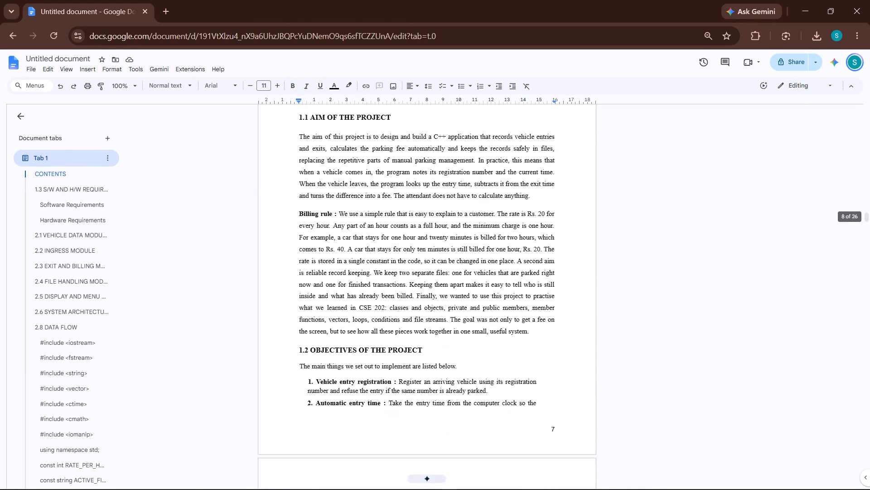
{"action": "key", "text": "alt+Tab"}
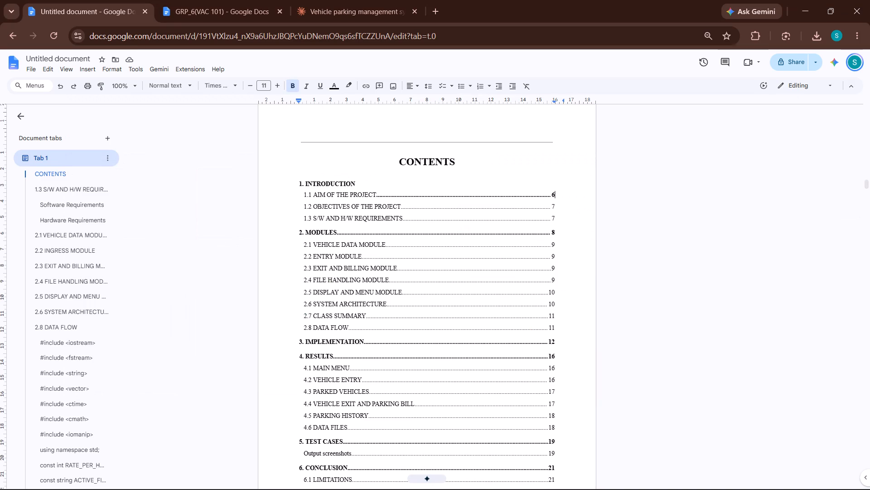
{"action": "key", "text": "BackSpace"}
{"action": "key", "text": "7"}
Check sections 1.2 and 1.3 in the second window and set the contents page number for 1.3 S/W AND H/W REQUIREMENTS to 8.
{"action": "key", "text": "Down"}
{"action": "key", "text": "alt+Tab"}
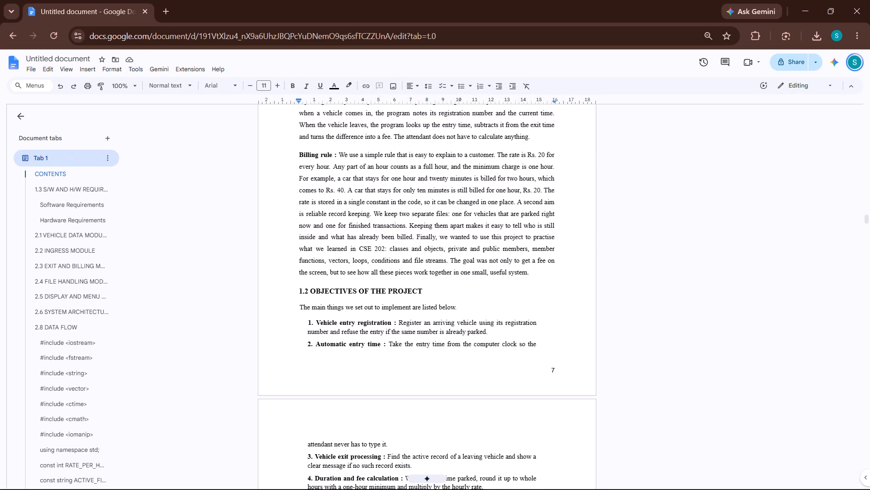
{"action": "scroll", "coordinate": [562, 195], "scroll_direction": "down", "scroll_amount": 3}
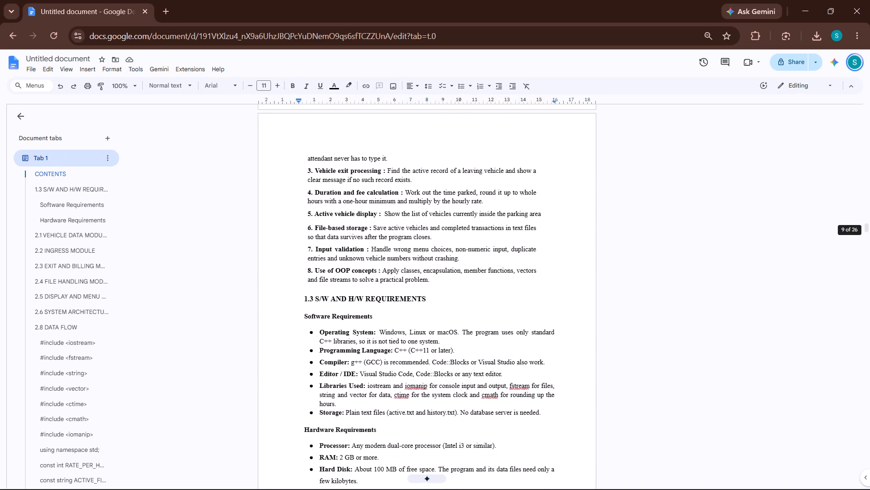
{"action": "scroll", "coordinate": [562, 195], "scroll_direction": "down", "scroll_amount": 2}
{"action": "key", "text": "alt+Tab"}
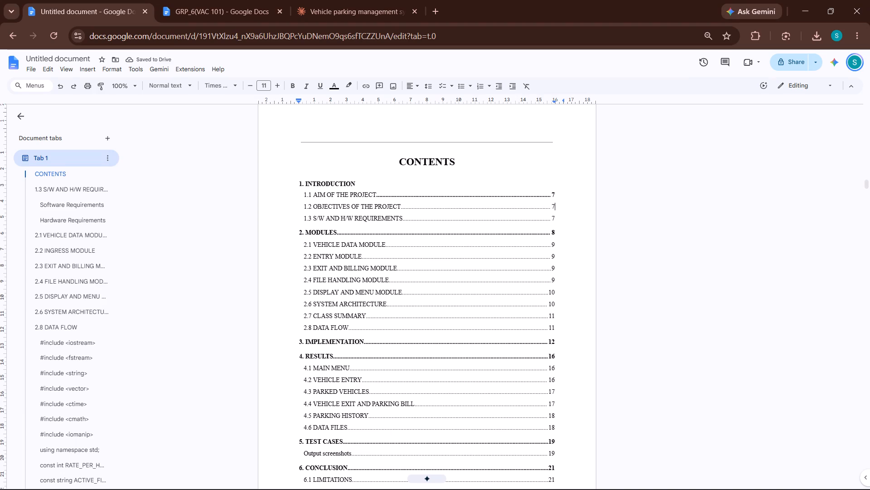
{"action": "key", "text": "Down"}
{"action": "key", "text": "BackSpace"}
{"action": "key", "text": "alt+Tab"}
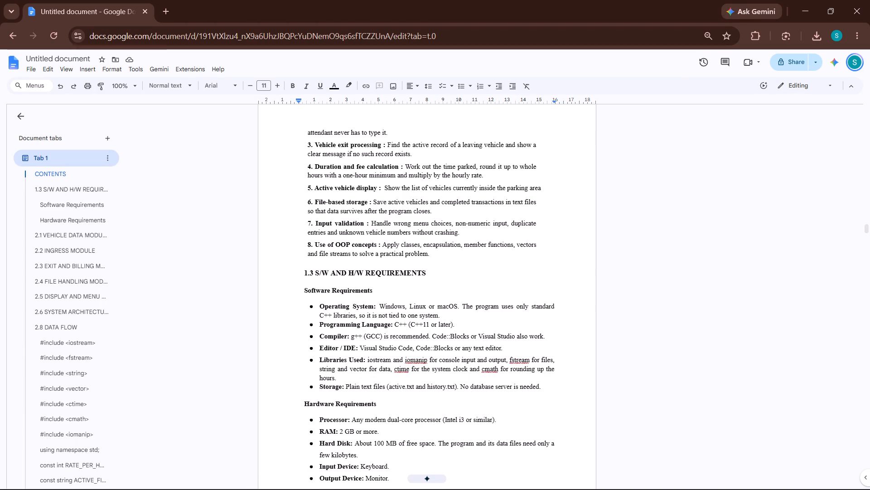
{"action": "scroll", "coordinate": [562, 195], "scroll_direction": "down", "scroll_amount": 1}
{"action": "key", "text": "alt+Tab"}
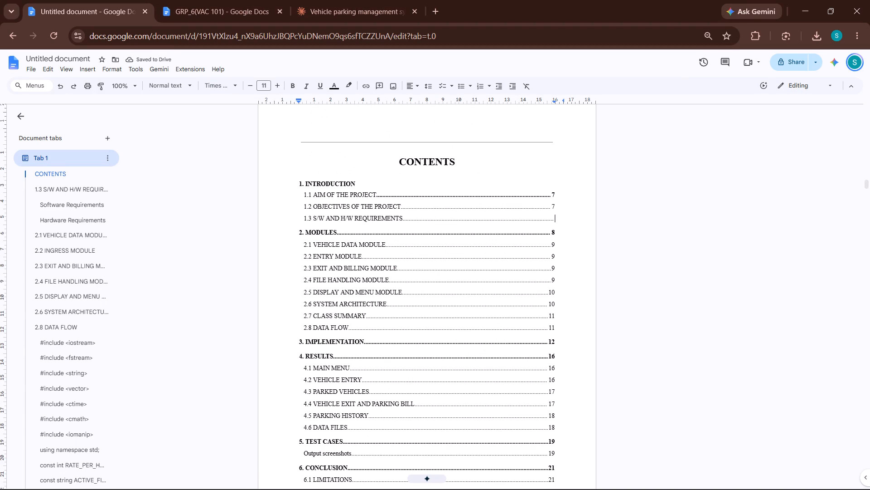
{"action": "key", "text": "8"}
Check the modules pages in the second window and set the contents page number for 2. MODULES to 9.
{"action": "key", "text": "alt+Tab"}
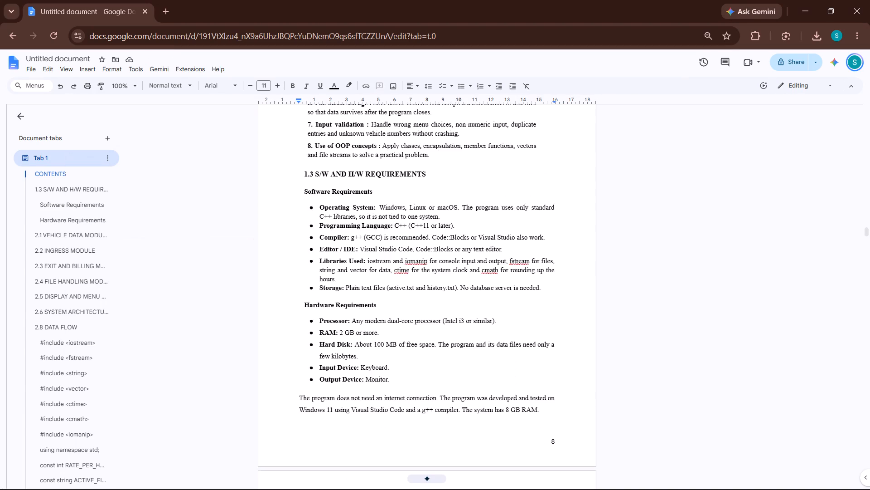
{"action": "scroll", "coordinate": [561, 195], "scroll_direction": "down", "scroll_amount": 3}
{"action": "scroll", "coordinate": [547, 255], "scroll_direction": "down", "scroll_amount": 8}
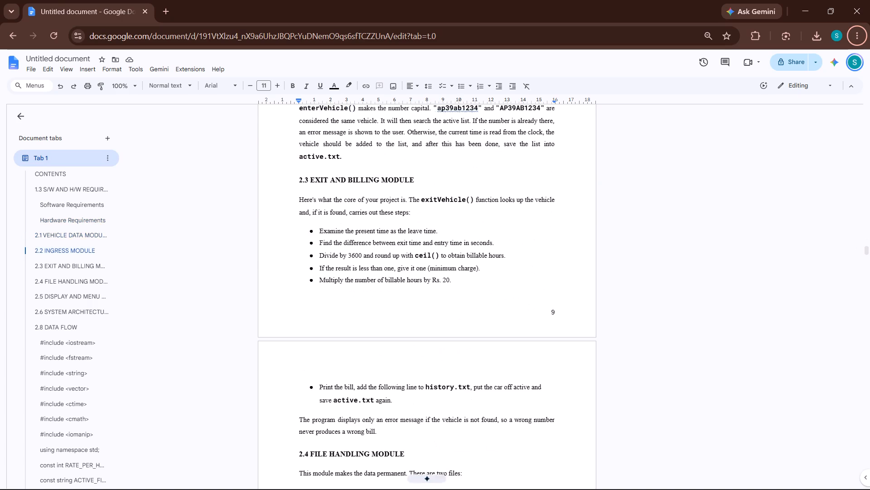
{"action": "key", "text": "alt+Tab"}
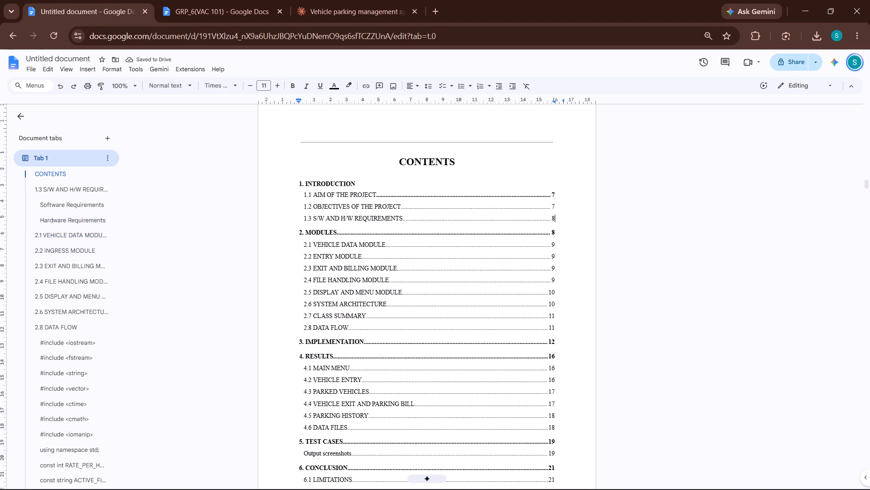
{"action": "left_click", "coordinate": [556, 233]}
{"action": "key", "text": "BackSpace"}
{"action": "key", "text": "9"}
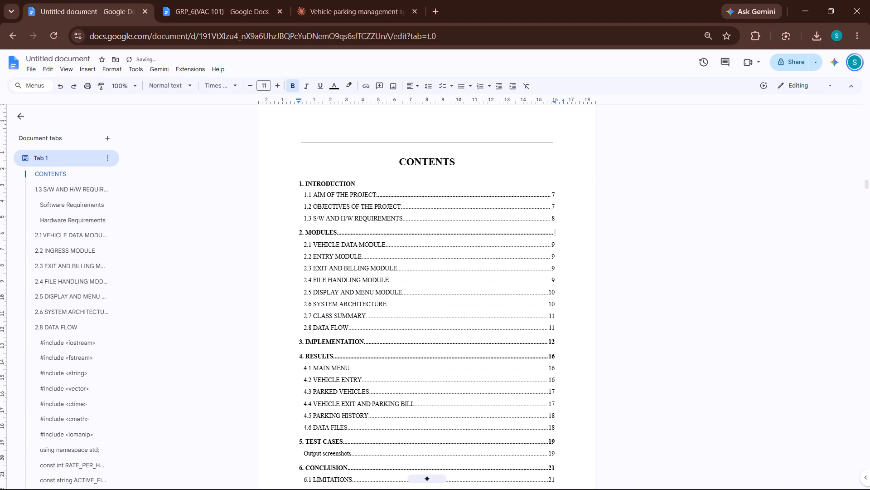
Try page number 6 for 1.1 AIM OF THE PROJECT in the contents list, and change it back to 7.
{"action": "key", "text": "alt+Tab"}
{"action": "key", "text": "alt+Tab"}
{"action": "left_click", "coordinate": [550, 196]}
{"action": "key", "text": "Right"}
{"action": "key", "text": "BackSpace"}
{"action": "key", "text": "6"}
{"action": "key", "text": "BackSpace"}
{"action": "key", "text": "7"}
Add a dotted leader and page number 6 to the 1. INTRODUCTION line of the contents list.
{"action": "key", "text": "alt+Tab"}
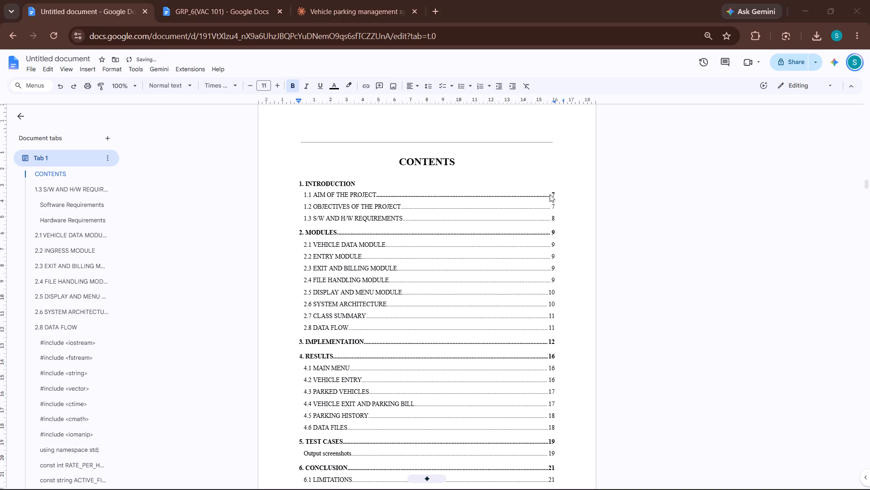
{"action": "scroll", "coordinate": [550, 194], "scroll_direction": "down", "scroll_amount": 2}
{"action": "scroll", "coordinate": [540, 207], "scroll_direction": "up", "scroll_amount": 4}
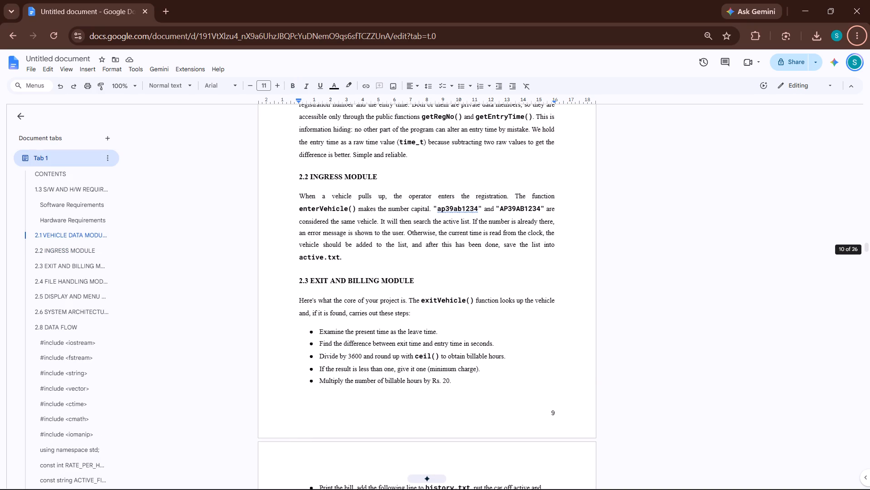
{"action": "key", "text": "alt+Tab"}
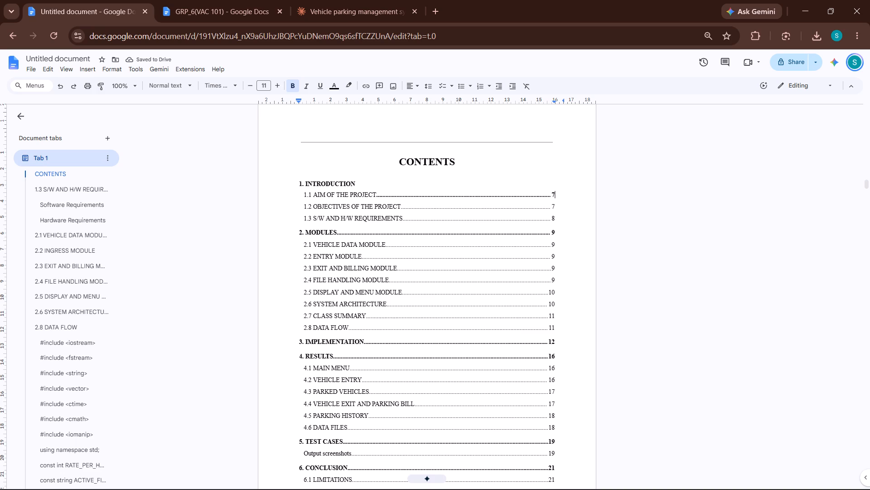
{"action": "left_click", "coordinate": [359, 172]}
{"action": "left_click", "coordinate": [336, 178]}
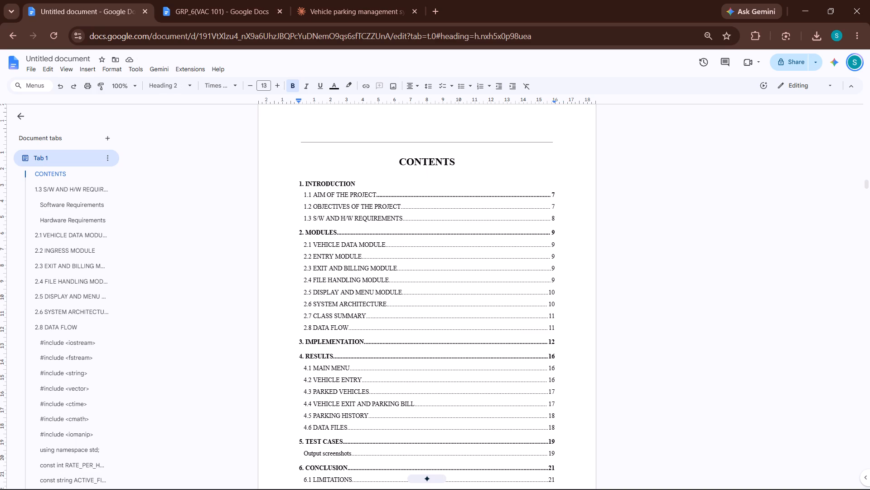
{"action": "key", "text": "Down"}
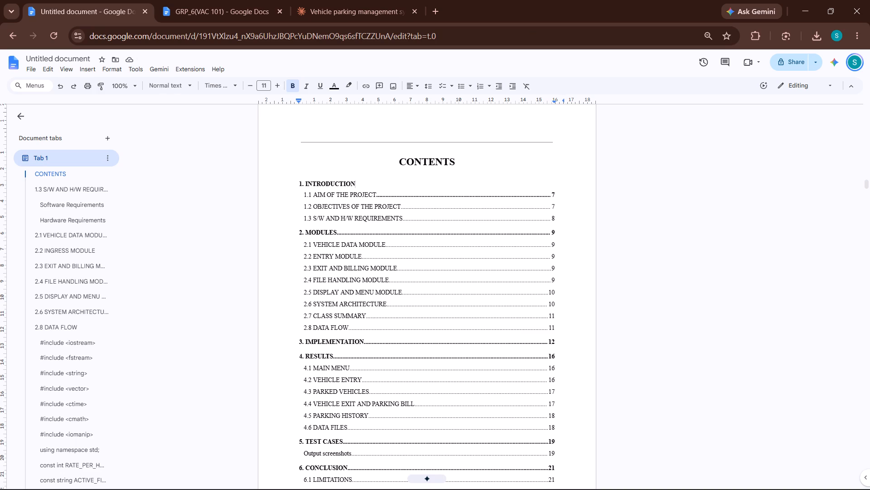
{"action": "key", "text": "period"}
{"action": "key", "text": "period"}
{"action": "key", "text": "period"}
{"action": "key", "text": "period"}
{"action": "key", "text": "period"}
{"action": "key", "text": "period"}
{"action": "key", "text": "period"}
{"action": "key", "text": "period"}
{"action": "key", "text": "period"}
{"action": "key", "text": "period"}
{"action": "key", "text": "period"}
{"action": "key", "text": "period"}
{"action": "key", "text": "period"}
{"action": "key", "text": "period"}
{"action": "key", "text": "period"}
{"action": "key", "text": "period"}
{"action": "key", "text": "period"}
{"action": "key", "text": "period"}
{"action": "key", "text": "period"}
{"action": "key", "text": "period"}
{"action": "type", "text": "..."}
{"action": "key", "text": "6"}
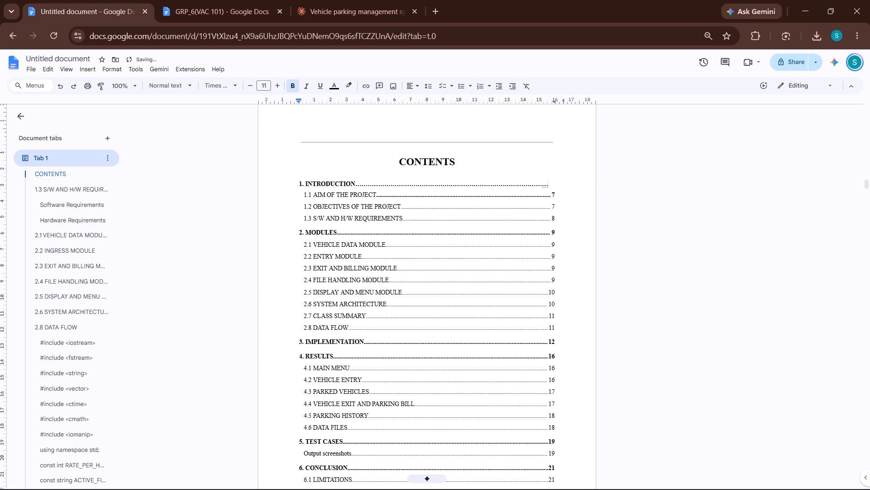
{"action": "key", "text": "BackSpace"}
{"action": "type", "text": ".6"}
{"action": "key", "text": "BackSpace"}
{"action": "type", "text": ".6"}
Check module sections 2.1 to 2.4 in the second window and set the contents page number for 2.4 FILE HANDLING MODULE to 10.
{"action": "key", "text": "Down"}
{"action": "key", "text": "Down"}
{"action": "key", "text": "Down"}
{"action": "key", "text": "Down"}
{"action": "key", "text": "alt+Tab"}
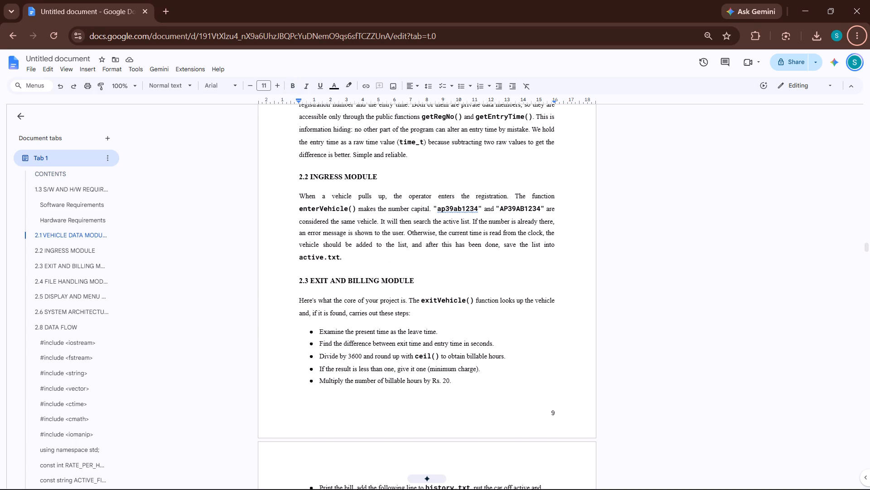
{"action": "key", "text": "Up"}
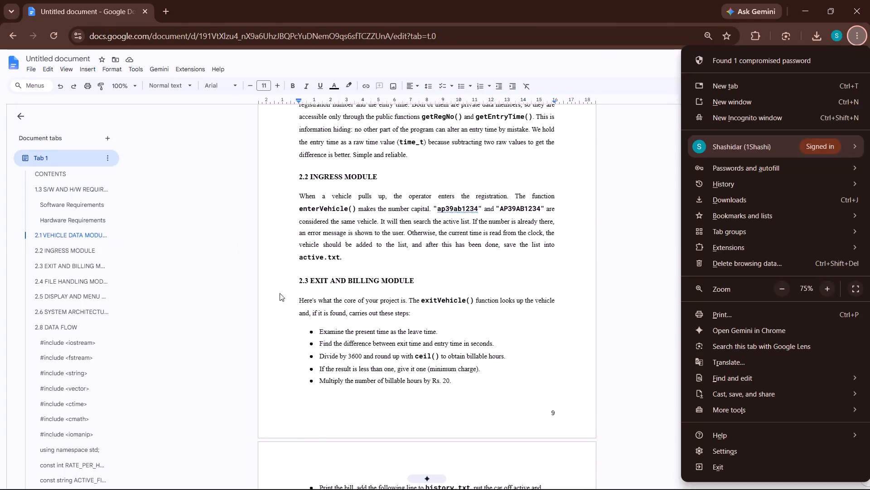
{"action": "left_click", "coordinate": [280, 293]}
{"action": "scroll", "coordinate": [280, 293], "scroll_direction": "up", "scroll_amount": 5}
{"action": "scroll", "coordinate": [280, 296], "scroll_direction": "down", "scroll_amount": 4}
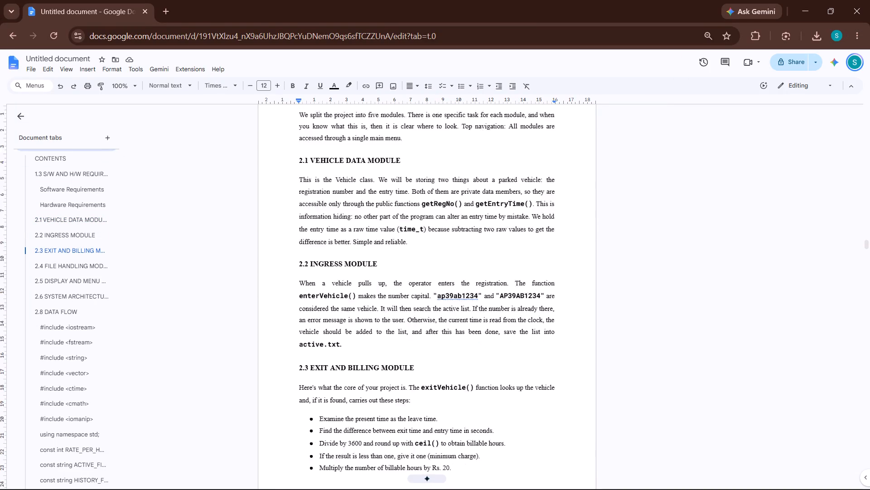
{"action": "scroll", "coordinate": [280, 275], "scroll_direction": "up", "scroll_amount": 3}
{"action": "key", "text": "alt+Tab"}
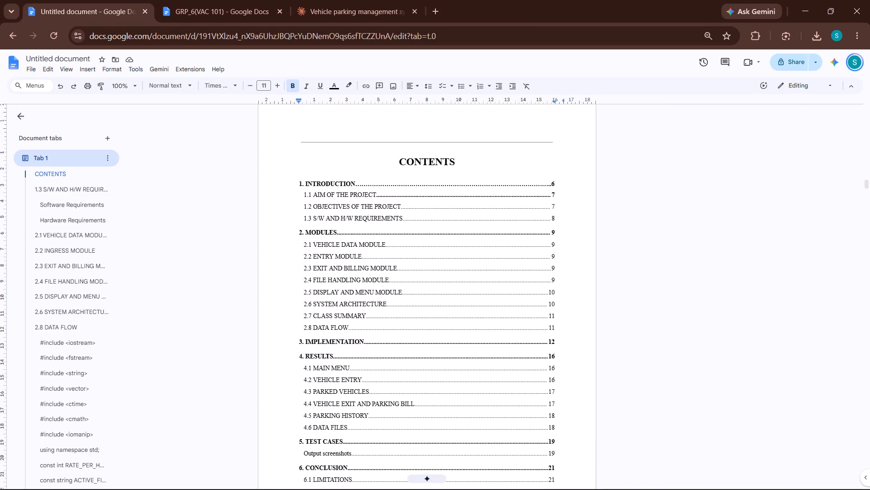
{"action": "key", "text": "alt+Tab"}
{"action": "scroll", "coordinate": [529, 292], "scroll_direction": "down", "scroll_amount": 3}
{"action": "scroll", "coordinate": [470, 304], "scroll_direction": "down", "scroll_amount": 2}
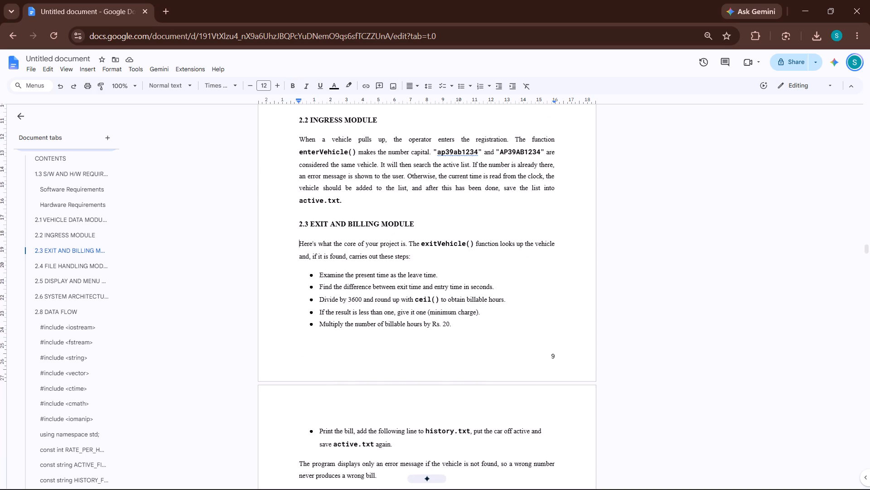
{"action": "scroll", "coordinate": [457, 309], "scroll_direction": "down", "scroll_amount": 8}
{"action": "scroll", "coordinate": [453, 311], "scroll_direction": "up", "scroll_amount": 2}
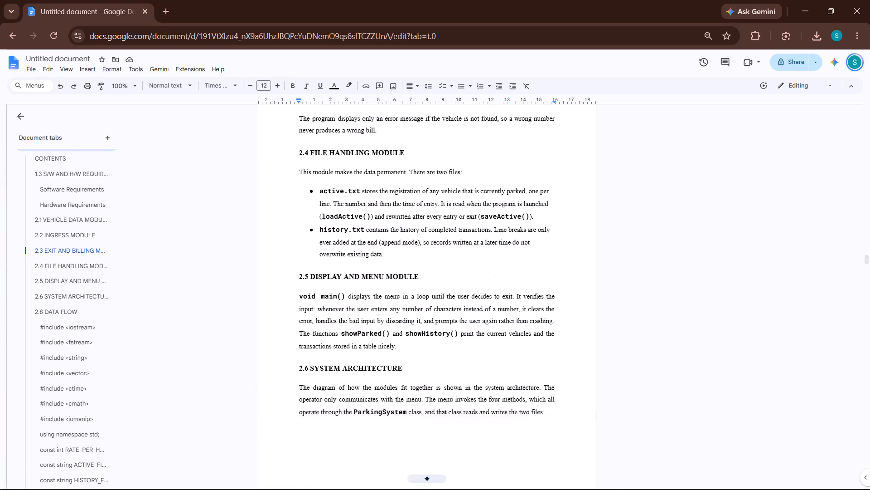
{"action": "key", "text": "alt+Tab"}
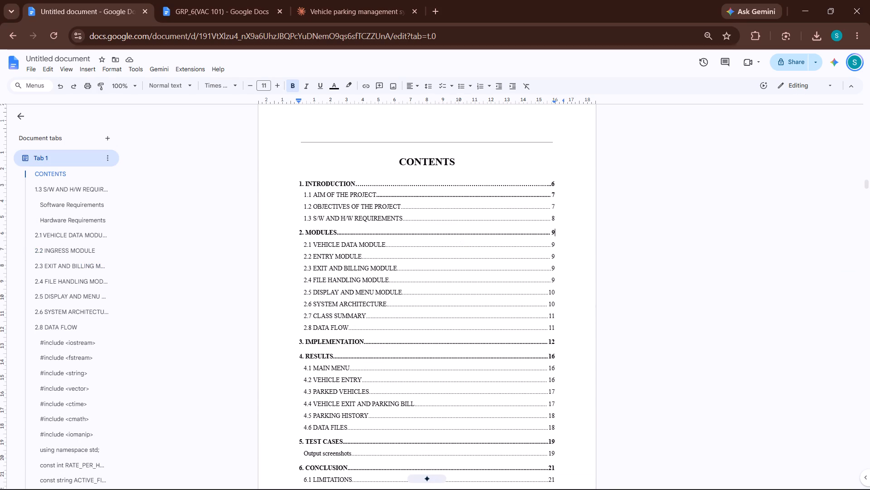
{"action": "left_click", "coordinate": [556, 281]}
{"action": "key", "text": "BackSpace"}
{"action": "type", "text": "10"}
Compare the footer page numbers of sections 2.5 to 2.8 in the second window with their contents list entries.
{"action": "key", "text": "alt+Tab"}
{"action": "scroll", "coordinate": [556, 281], "scroll_direction": "down", "scroll_amount": 6}
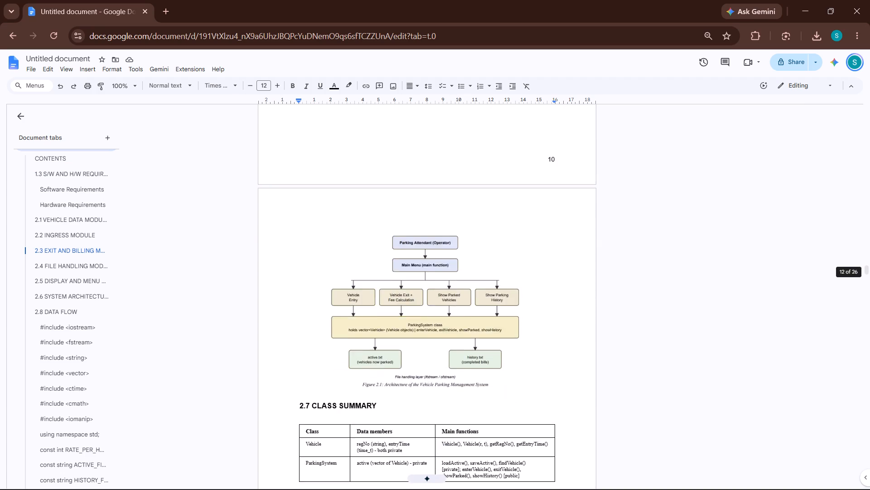
{"action": "scroll", "coordinate": [556, 281], "scroll_direction": "down", "scroll_amount": 5}
{"action": "scroll", "coordinate": [556, 281], "scroll_direction": "up", "scroll_amount": 1}
{"action": "key", "text": "alt+Tab"}
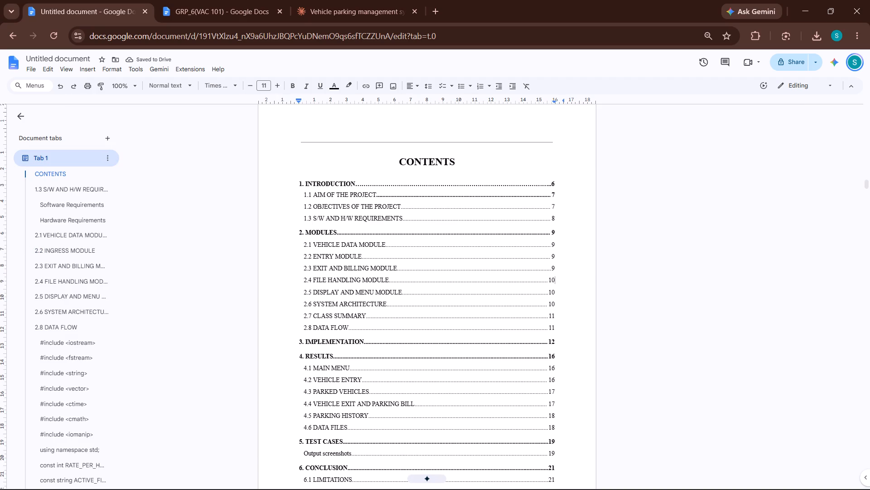
{"action": "key", "text": "alt+Tab"}
{"action": "scroll", "coordinate": [538, 316], "scroll_direction": "up", "scroll_amount": 4}
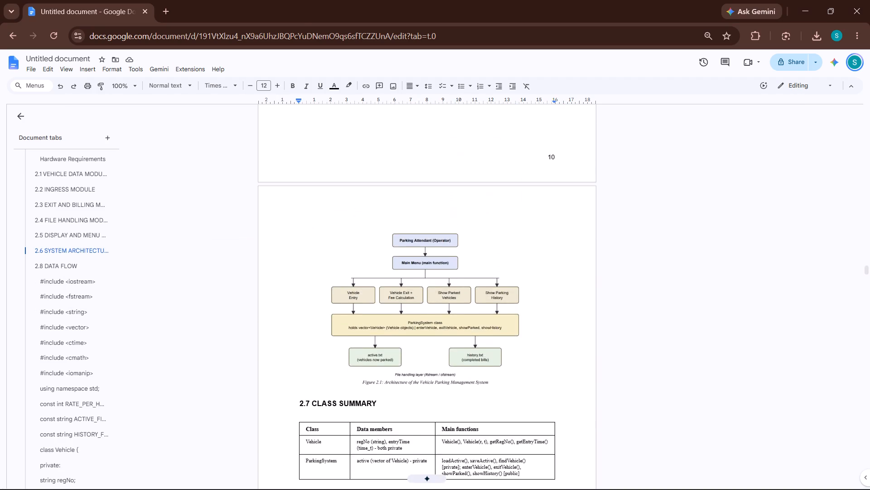
{"action": "scroll", "coordinate": [535, 316], "scroll_direction": "up", "scroll_amount": 4}
{"action": "scroll", "coordinate": [533, 309], "scroll_direction": "down", "scroll_amount": 7}
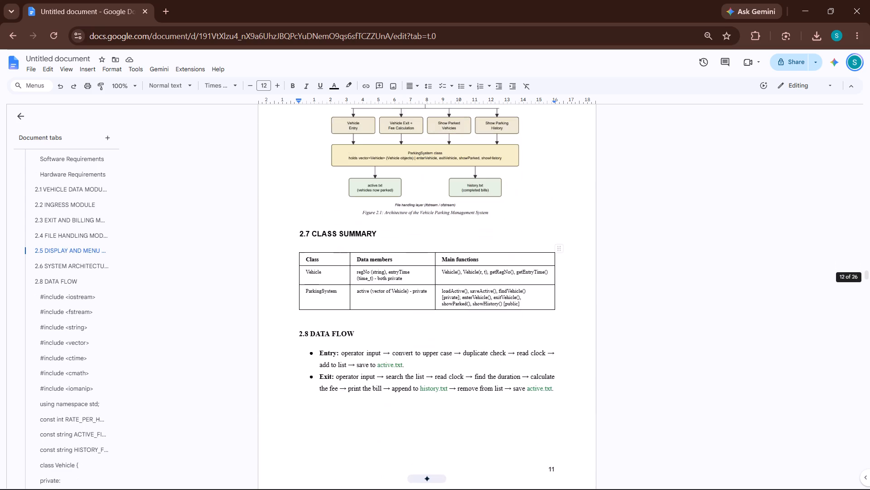
{"action": "scroll", "coordinate": [532, 306], "scroll_direction": "down", "scroll_amount": 8}
{"action": "scroll", "coordinate": [532, 306], "scroll_direction": "up", "scroll_amount": 3}
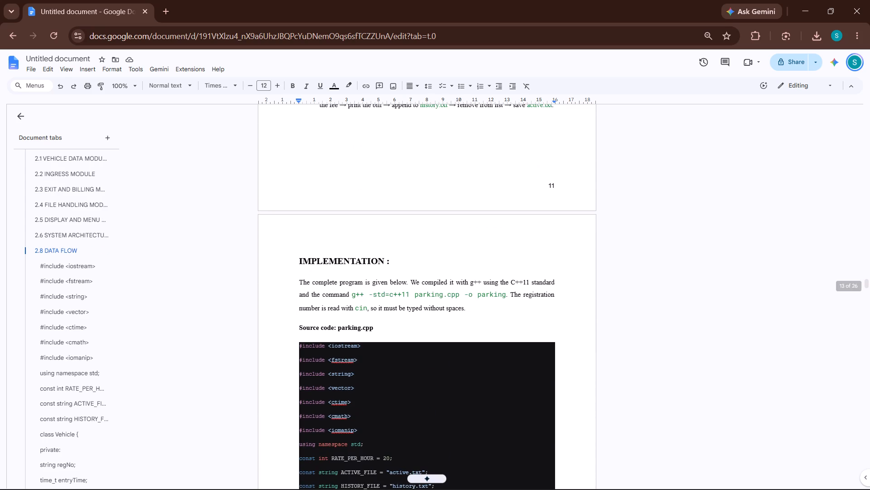
{"action": "scroll", "coordinate": [532, 306], "scroll_direction": "down", "scroll_amount": 3}
{"action": "key", "text": "alt+Tab"}
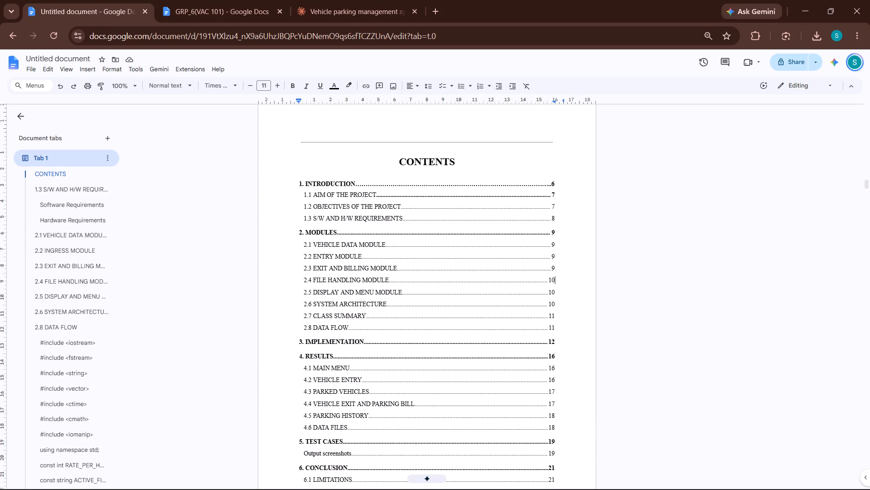
{"action": "key", "text": "alt+Tab"}
{"action": "scroll", "coordinate": [523, 328], "scroll_direction": "up", "scroll_amount": 7}
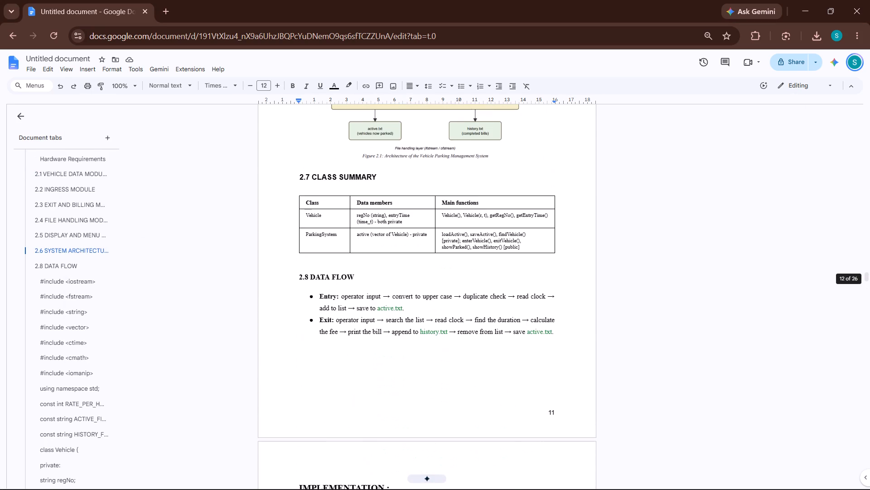
{"action": "scroll", "coordinate": [522, 328], "scroll_direction": "down", "scroll_amount": 1}
{"action": "scroll", "coordinate": [521, 328], "scroll_direction": "up", "scroll_amount": 2}
{"action": "key", "text": "alt+Tab"}
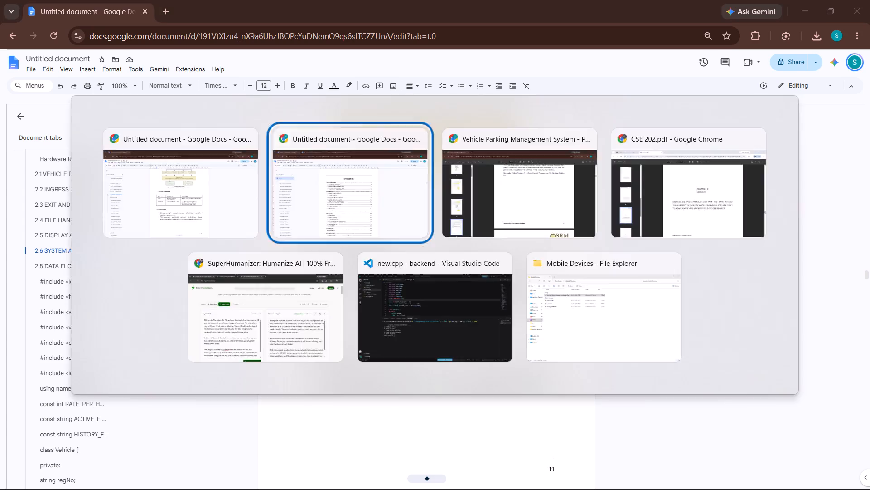
{"action": "key", "text": "alt+Tab"}
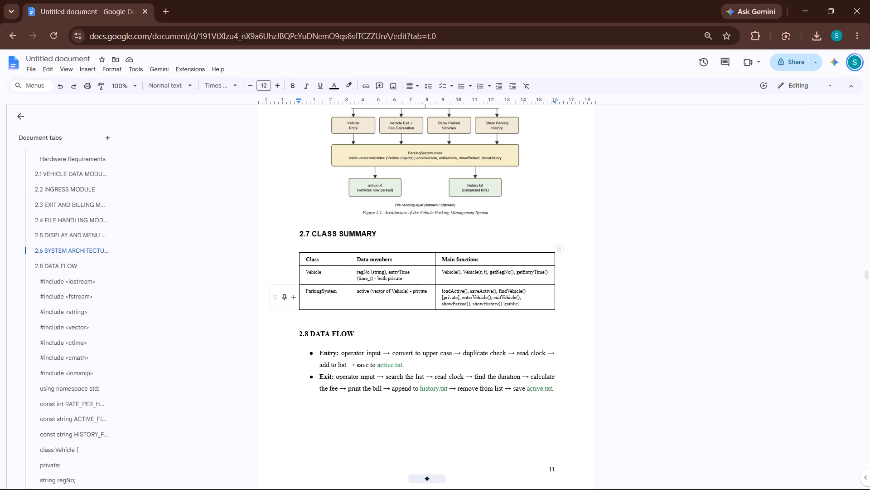
{"action": "key", "text": "alt+Tab"}
{"action": "key", "text": "alt+Tab"}
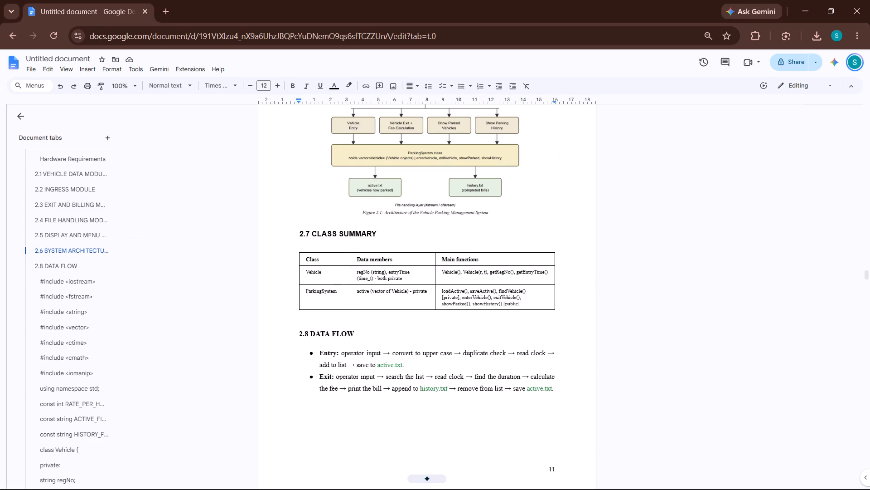
Check the footer page number where IMPLEMENTATION starts in the second window against its contents list entry.
{"action": "scroll", "coordinate": [505, 328], "scroll_direction": "down", "scroll_amount": 7}
{"action": "scroll", "coordinate": [501, 323], "scroll_direction": "up", "scroll_amount": 4}
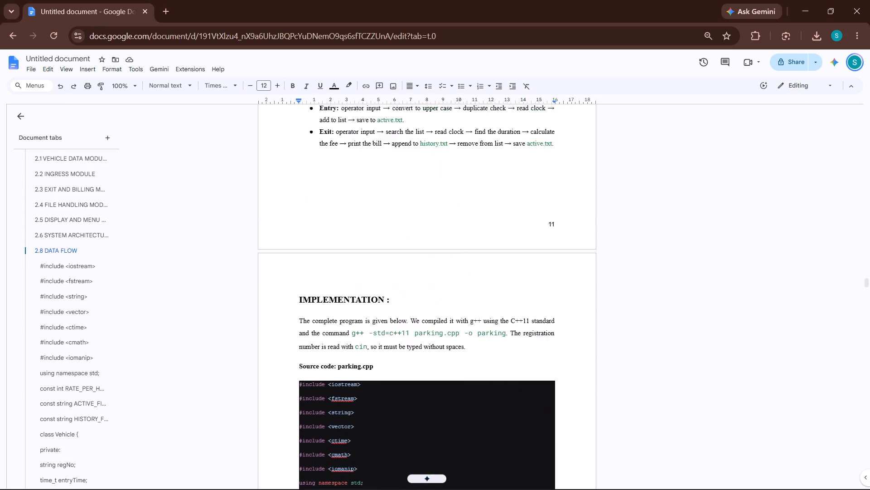
{"action": "scroll", "coordinate": [499, 323], "scroll_direction": "up", "scroll_amount": 1}
{"action": "scroll", "coordinate": [498, 323], "scroll_direction": "down", "scroll_amount": 7}
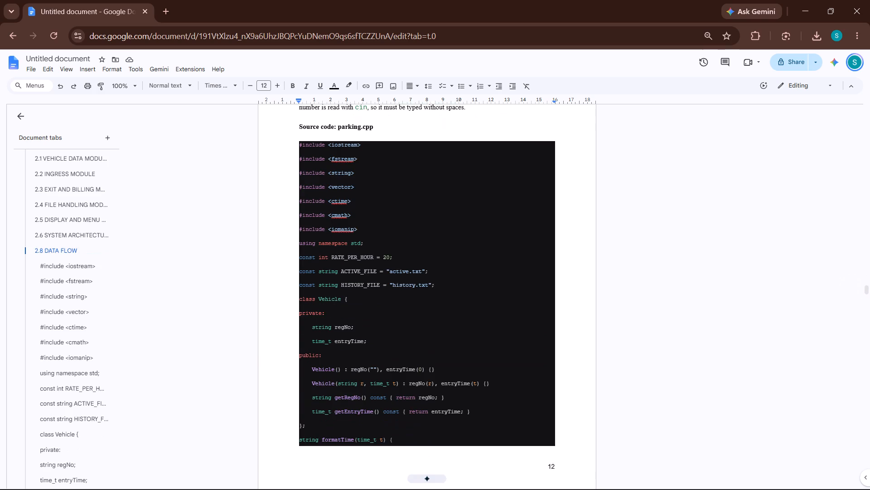
{"action": "scroll", "coordinate": [494, 322], "scroll_direction": "up", "scroll_amount": 2}
{"action": "scroll", "coordinate": [494, 322], "scroll_direction": "down", "scroll_amount": 6}
{"action": "key", "text": "alt+Tab"}
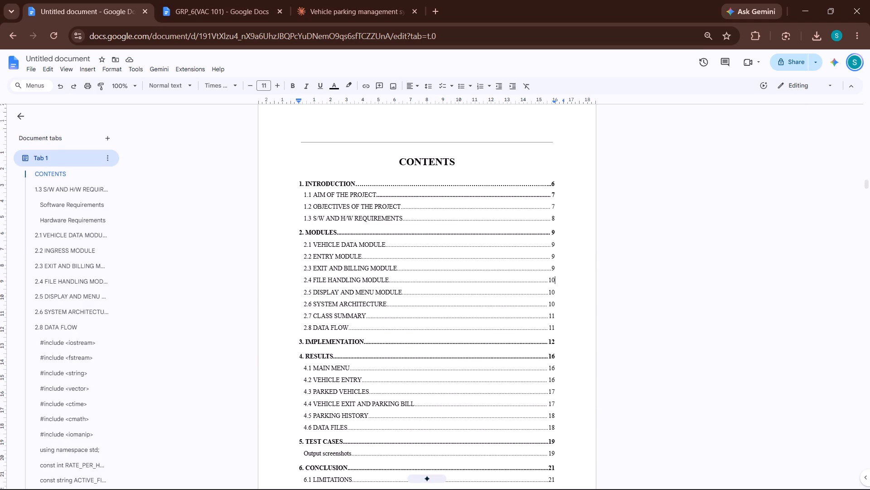
Locate the RESULTS chapter in the second window and set the contents page number for 4. RESULTS to 18.
{"action": "key", "text": "alt+Tab"}
{"action": "scroll", "coordinate": [549, 339], "scroll_direction": "down", "scroll_amount": 11}
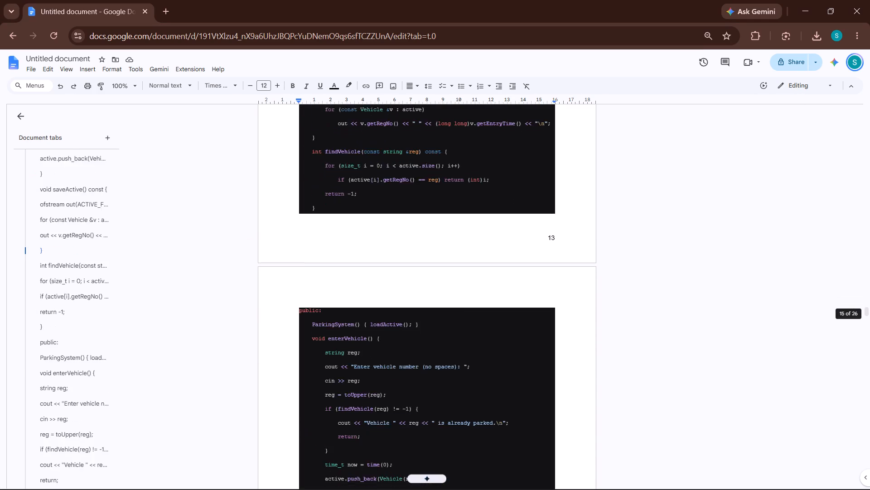
{"action": "scroll", "coordinate": [546, 332], "scroll_direction": "down", "scroll_amount": 20}
{"action": "scroll", "coordinate": [546, 332], "scroll_direction": "down", "scroll_amount": 8}
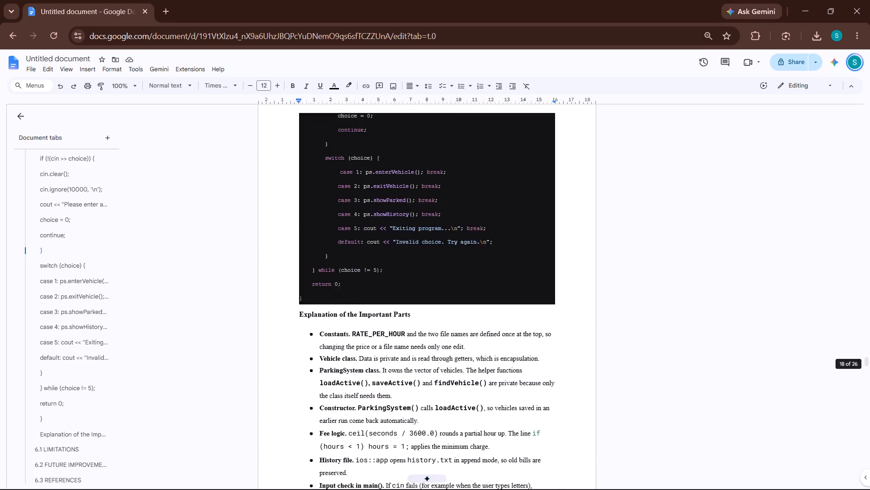
{"action": "scroll", "coordinate": [531, 326], "scroll_direction": "down", "scroll_amount": 7}
{"action": "scroll", "coordinate": [531, 326], "scroll_direction": "up", "scroll_amount": 2}
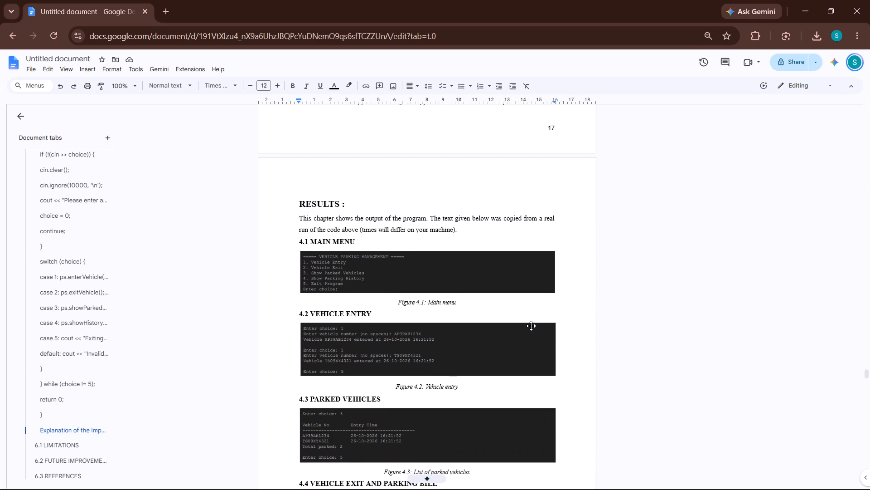
{"action": "key", "text": "alt+Tab"}
{"action": "left_click", "coordinate": [554, 359]}
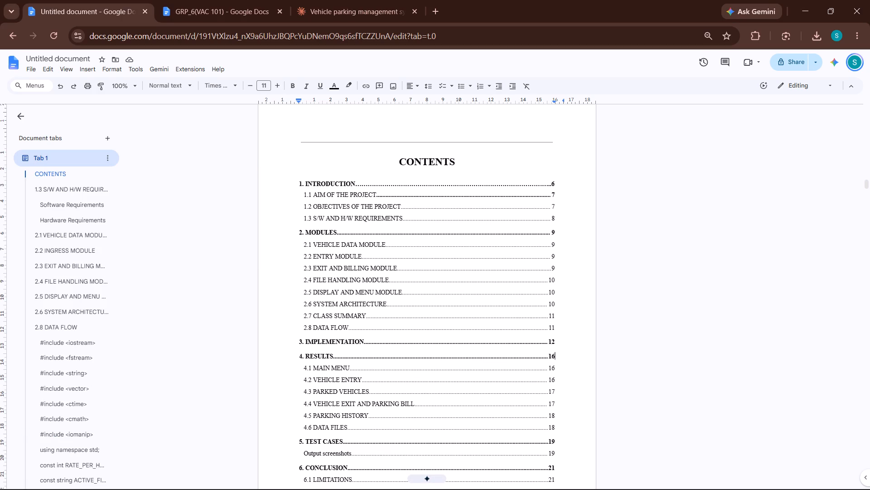
{"action": "key", "text": "BackSpace"}
{"action": "key", "text": "8"}
Check the RESULTS sections' footer page numbers in the second window and set the contents page numbers for 4.1 to 4.4 to 18.
{"action": "key", "text": "alt+Tab"}
{"action": "scroll", "coordinate": [554, 359], "scroll_direction": "down", "scroll_amount": 11}
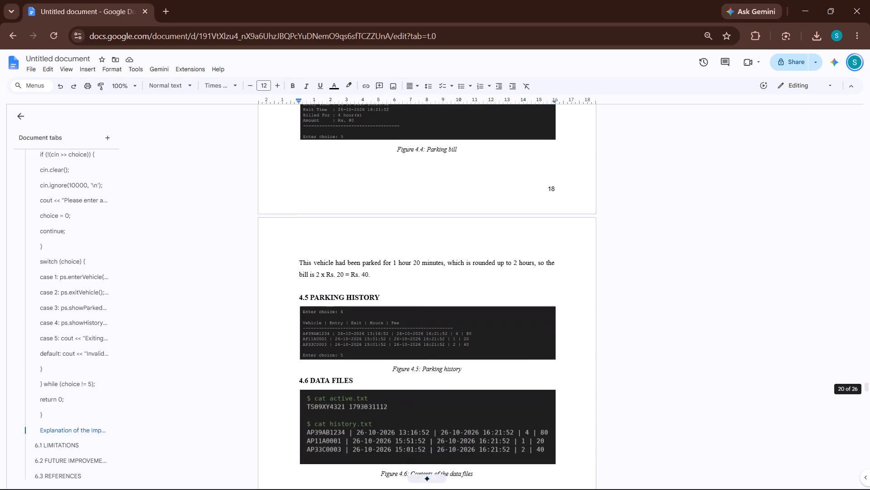
{"action": "scroll", "coordinate": [551, 360], "scroll_direction": "up", "scroll_amount": 5}
{"action": "scroll", "coordinate": [550, 361], "scroll_direction": "down", "scroll_amount": 8}
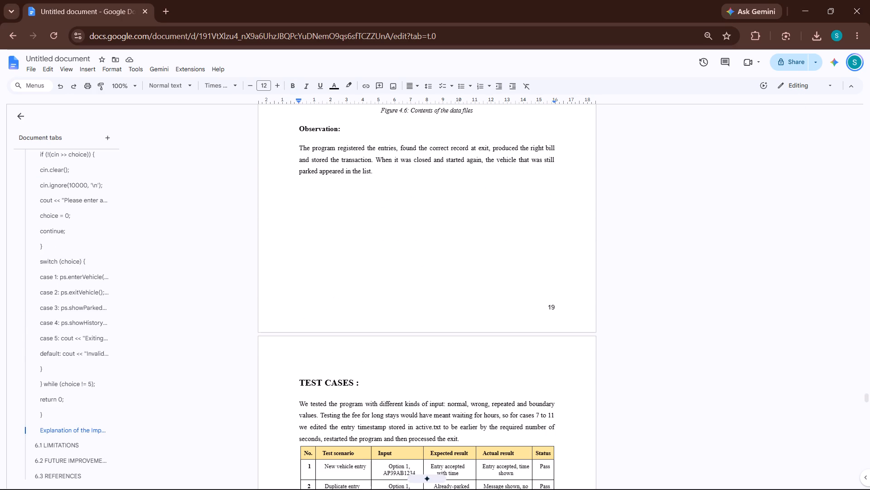
{"action": "scroll", "coordinate": [548, 364], "scroll_direction": "up", "scroll_amount": 9}
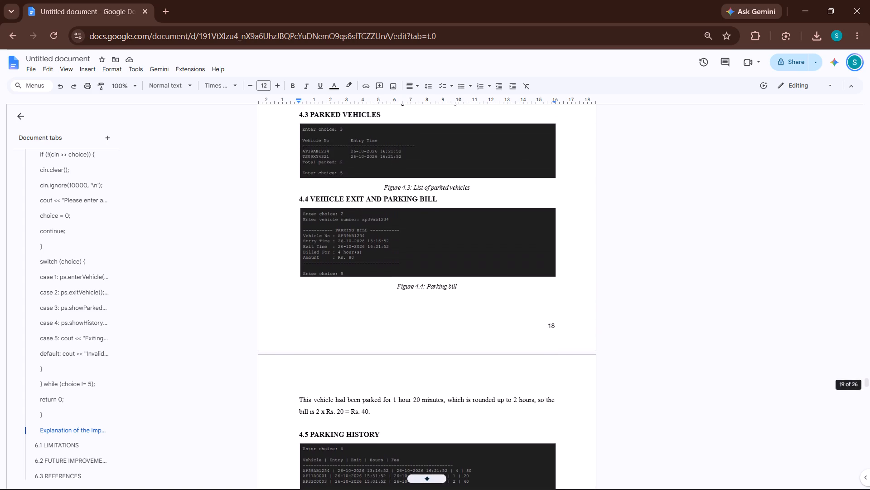
{"action": "key", "text": "alt+Tab"}
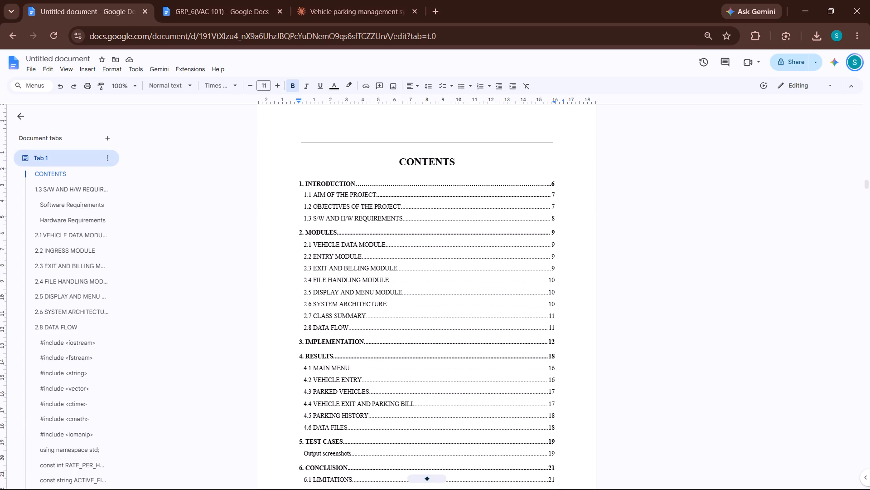
{"action": "left_click", "coordinate": [555, 404]}
{"action": "key", "text": "BackSpace"}
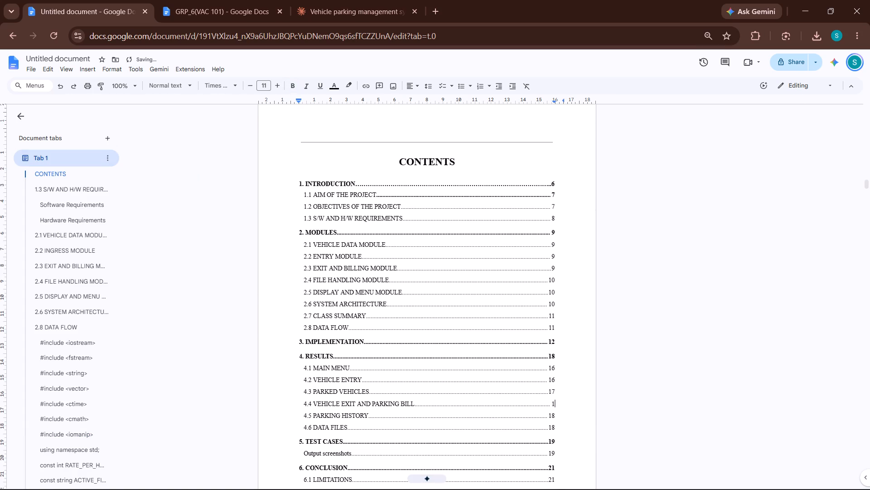
{"action": "key", "text": "8"}
{"action": "key", "text": "Up"}
{"action": "key", "text": "BackSpace"}
{"action": "key", "text": "8"}
{"action": "key", "text": "Up"}
{"action": "key", "text": "BackSpace"}
{"action": "key", "text": "8"}
{"action": "key", "text": "Up"}
{"action": "key", "text": "BackSpace"}
{"action": "key", "text": "8"}
Set the contents page numbers for 4.5 PARKING HISTORY and 4.6 DATA FILES to 19.
{"action": "key", "text": "Down"}
{"action": "key", "text": "Down"}
{"action": "key", "text": "Down"}
{"action": "key", "text": "Down"}
{"action": "key", "text": "BackSpace"}
{"action": "key", "text": "9"}
{"action": "key", "text": "Down"}
{"action": "key", "text": "BackSpace"}
{"action": "key", "text": "9"}
Check where the TEST CASES chapter starts in the second window and set the contents page number for 5. TEST CASES to 20.
{"action": "key", "text": "alt+Tab"}
{"action": "scroll", "coordinate": [554, 408], "scroll_direction": "down", "scroll_amount": 4}
{"action": "scroll", "coordinate": [459, 461], "scroll_direction": "down", "scroll_amount": 2}
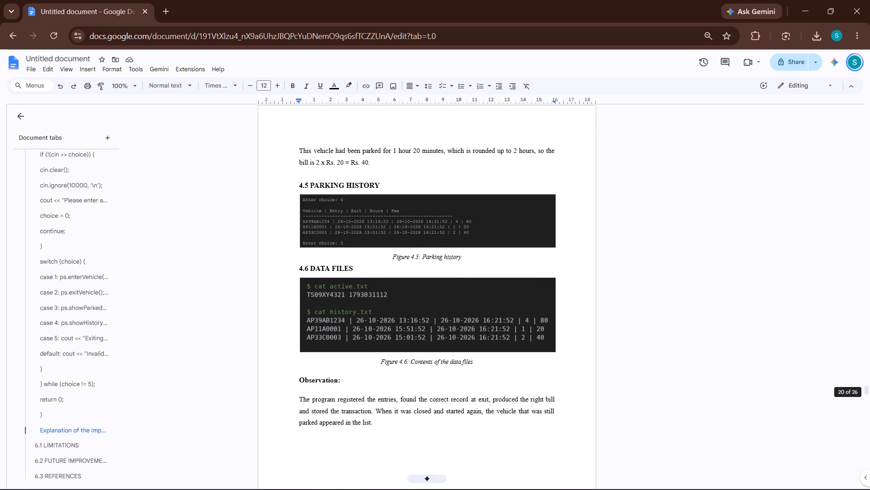
{"action": "scroll", "coordinate": [461, 466], "scroll_direction": "down", "scroll_amount": 1}
{"action": "scroll", "coordinate": [460, 401], "scroll_direction": "down", "scroll_amount": 1}
{"action": "key", "text": "alt+Tab"}
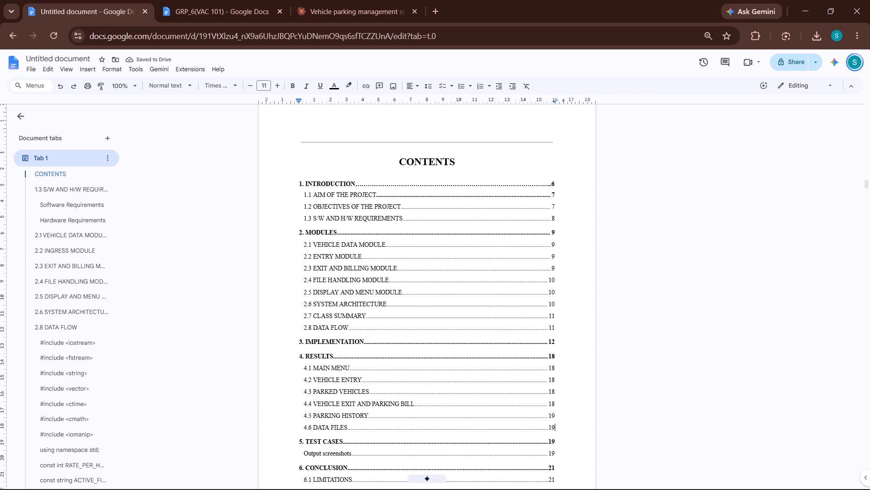
{"action": "scroll", "coordinate": [459, 402], "scroll_direction": "down", "scroll_amount": 1}
{"action": "key", "text": "alt+Tab"}
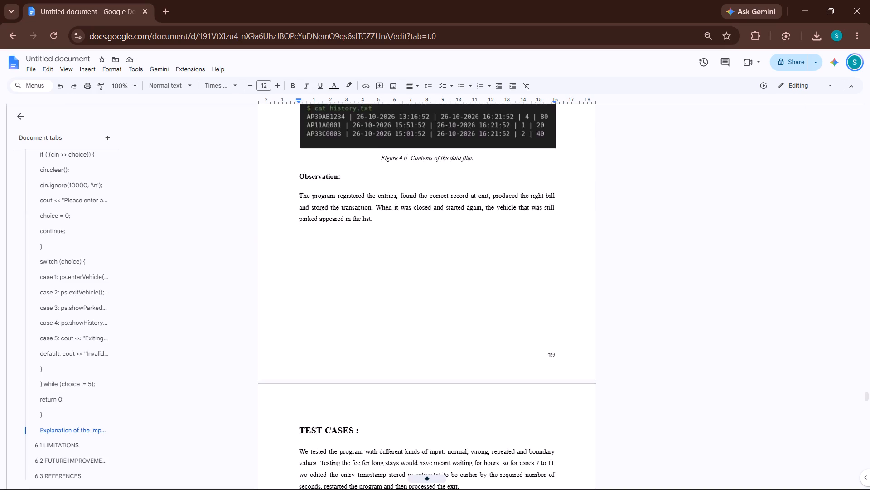
{"action": "scroll", "coordinate": [464, 406], "scroll_direction": "down", "scroll_amount": 9}
{"action": "key", "text": "alt+Tab"}
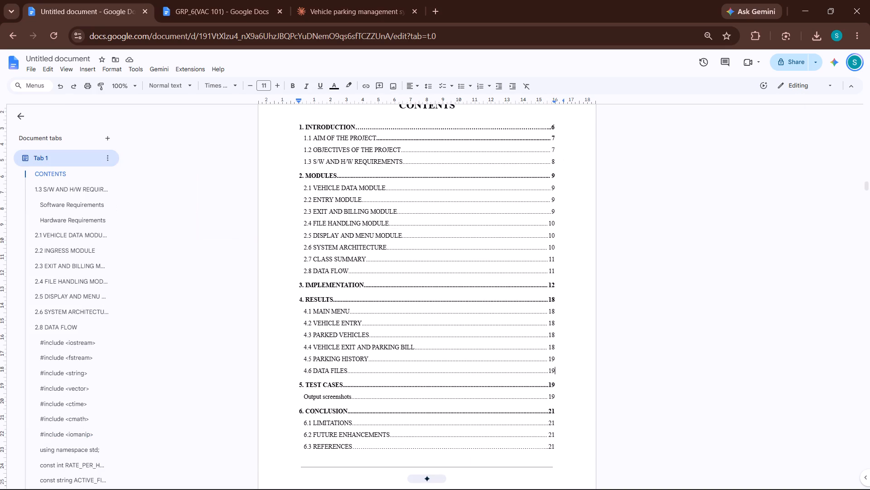
{"action": "key", "text": "Down"}
{"action": "key", "text": "BackSpace"}
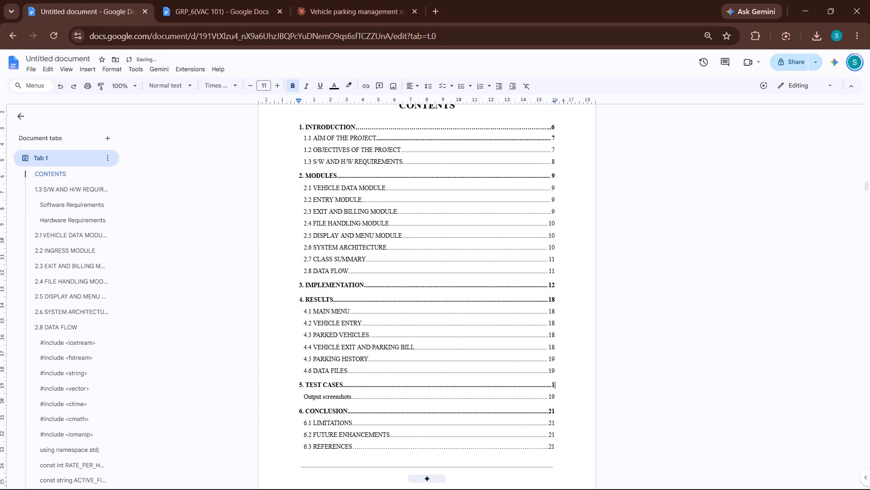
{"action": "key", "text": "BackSpace"}
{"action": "type", "text": "20"}
Locate the Output screenshots section in the second window and set its contents page number to 21.
{"action": "key", "text": "alt+Tab"}
{"action": "scroll", "coordinate": [494, 411], "scroll_direction": "down", "scroll_amount": 3}
{"action": "scroll", "coordinate": [494, 411], "scroll_direction": "up", "scroll_amount": 3}
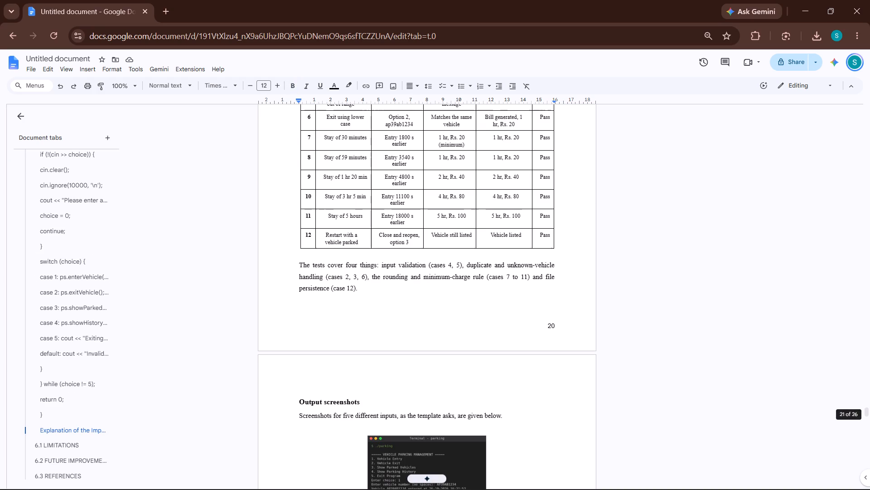
{"action": "scroll", "coordinate": [494, 411], "scroll_direction": "up", "scroll_amount": 5}
{"action": "scroll", "coordinate": [492, 408], "scroll_direction": "down", "scroll_amount": 13}
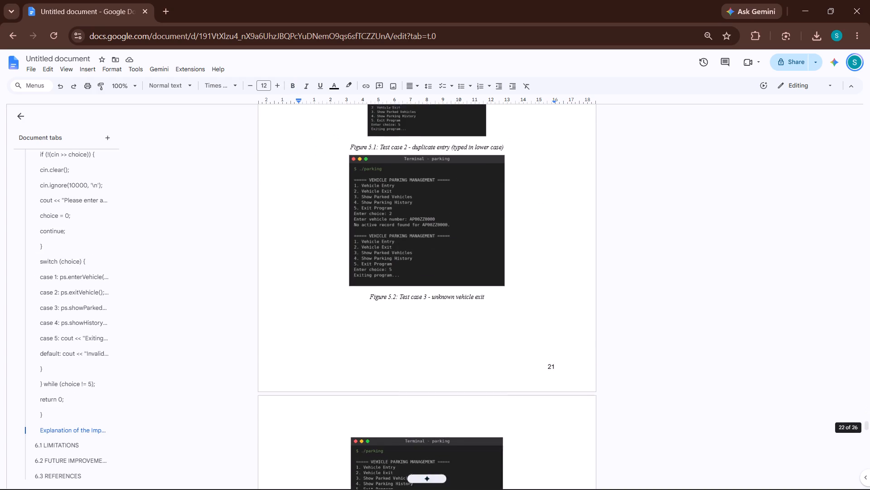
{"action": "key", "text": "alt+Tab"}
{"action": "left_click", "coordinate": [556, 399]}
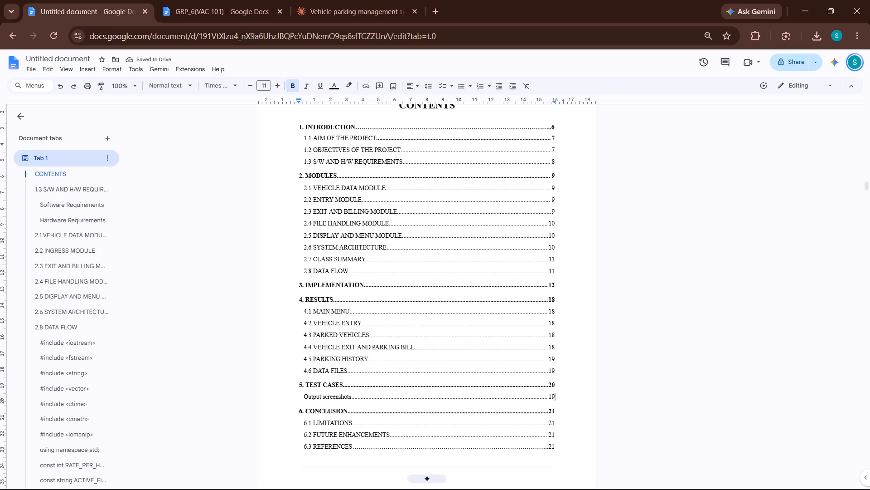
{"action": "key", "text": "BackSpace"}
{"action": "key", "text": "BackSpace"}
{"action": "type", "text": "21"}
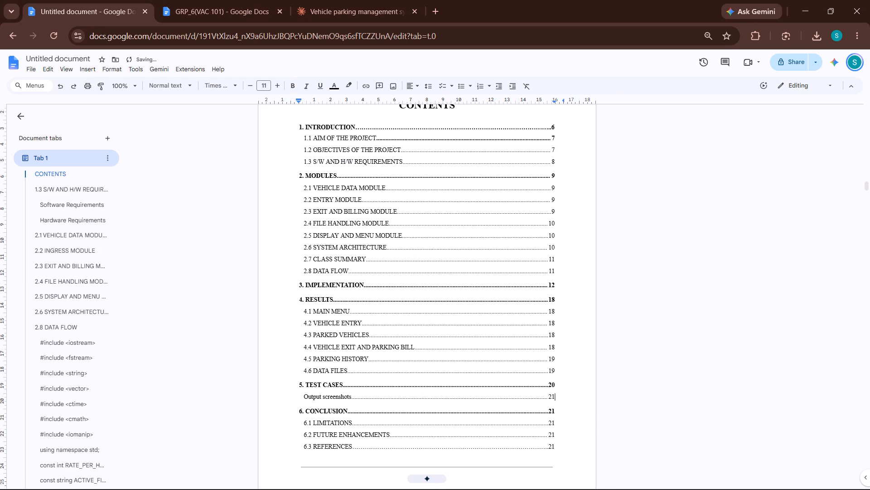
Locate the conclusion chapter in the second window and set the contents page number for 6. CONCLUSION to 24.
{"action": "key", "text": "alt+Tab"}
{"action": "scroll", "coordinate": [556, 399], "scroll_direction": "down", "scroll_amount": 17}
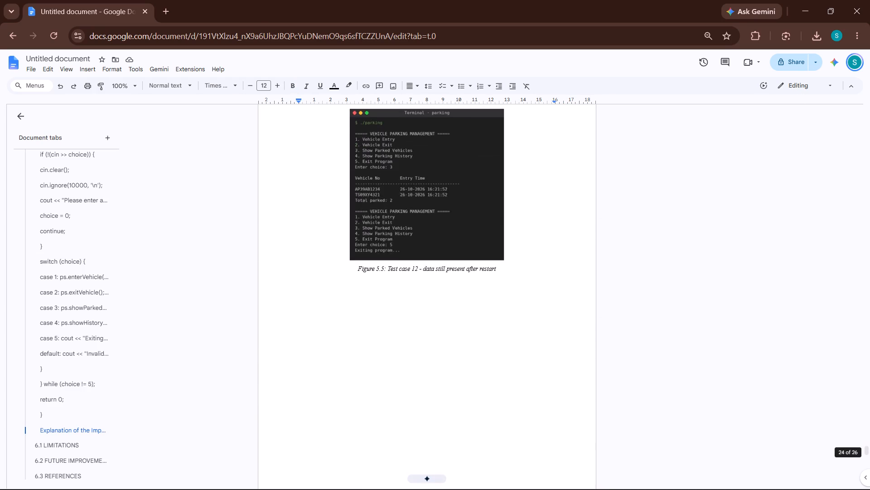
{"action": "scroll", "coordinate": [516, 400], "scroll_direction": "down", "scroll_amount": 10}
{"action": "key", "text": "alt+Tab"}
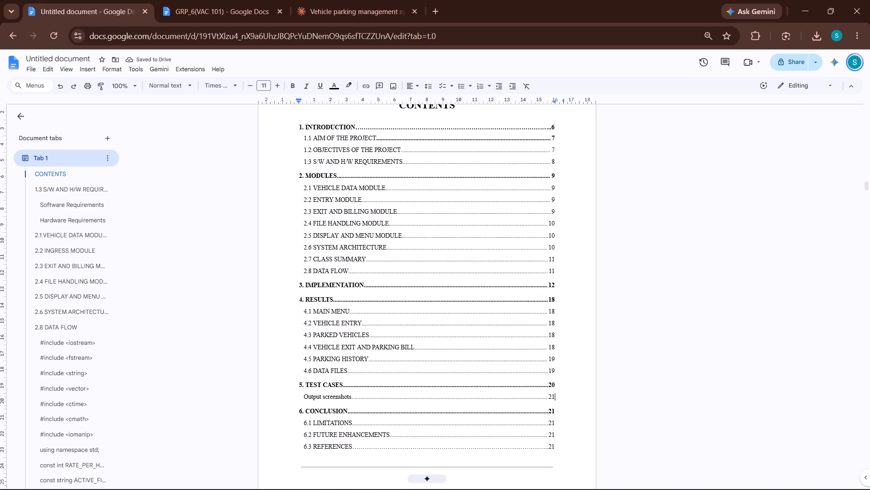
{"action": "left_click", "coordinate": [554, 416]}
{"action": "key", "text": "BackSpace"}
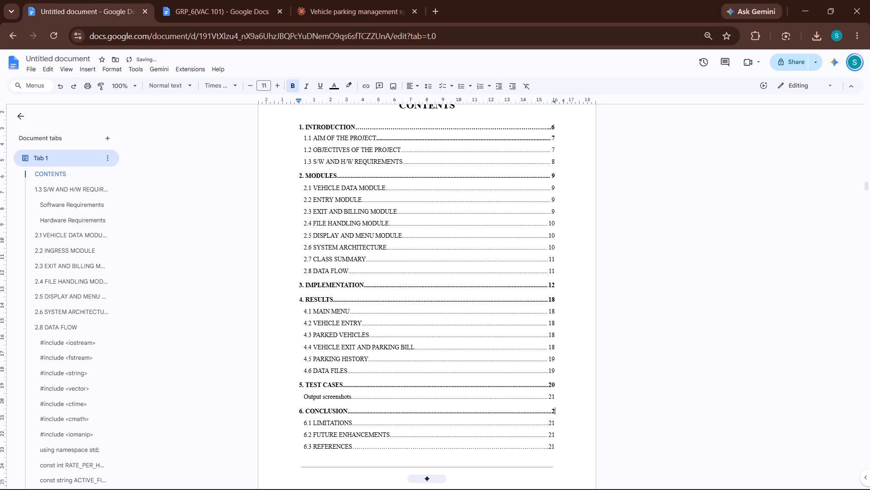
{"action": "key", "text": "4"}
Check the limitations section's page in the second window and set the contents page number for 6.1 LIMITATIONS to 24.
{"action": "key", "text": "alt+Tab"}
{"action": "scroll", "coordinate": [554, 417], "scroll_direction": "down", "scroll_amount": 4}
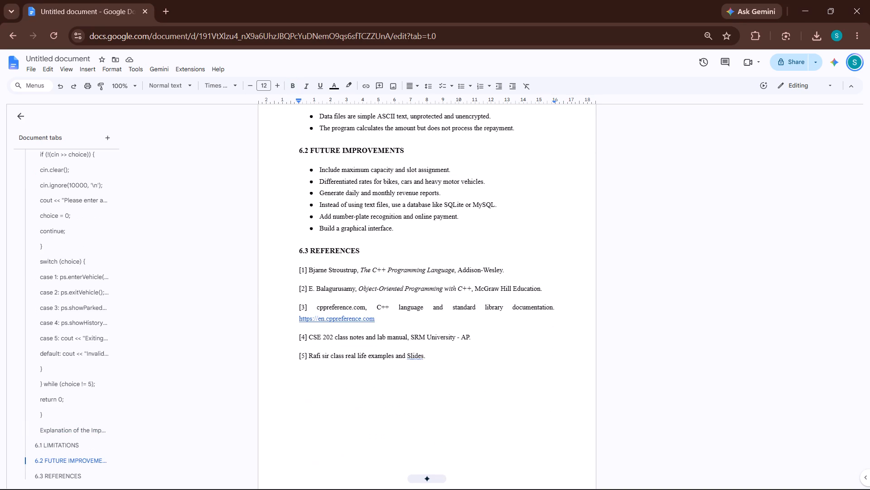
{"action": "scroll", "coordinate": [542, 424], "scroll_direction": "up", "scroll_amount": 6}
{"action": "key", "text": "alt+Tab"}
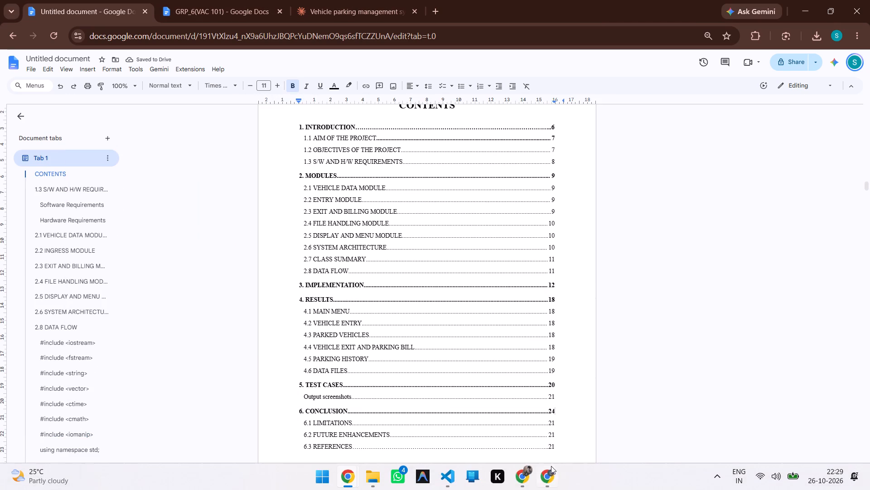
{"action": "key", "text": "Down"}
{"action": "key", "text": "BackSpace"}
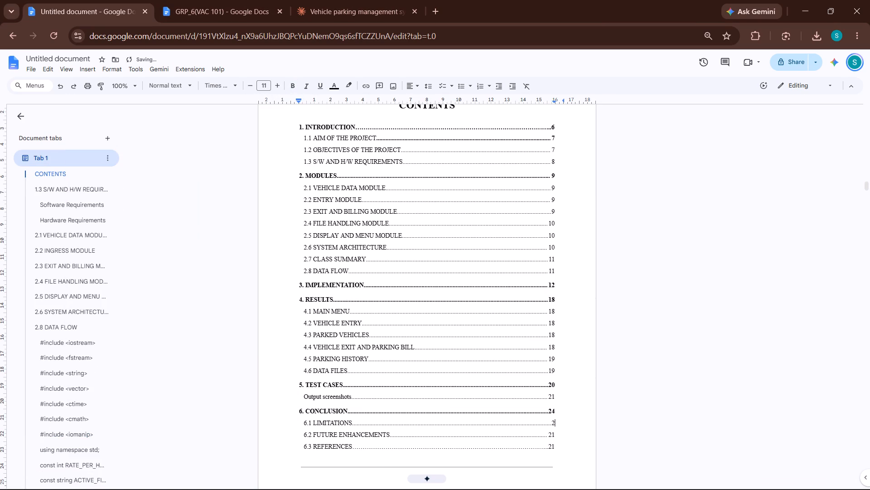
{"action": "key", "text": "4"}
Check the last page in the second window and set the contents page numbers for 6.2 FUTURE ENHANCEMENTS and 6.3 REFERENCES to 25.
{"action": "key", "text": "alt+Tab"}
{"action": "scroll", "coordinate": [546, 425], "scroll_direction": "down", "scroll_amount": 4}
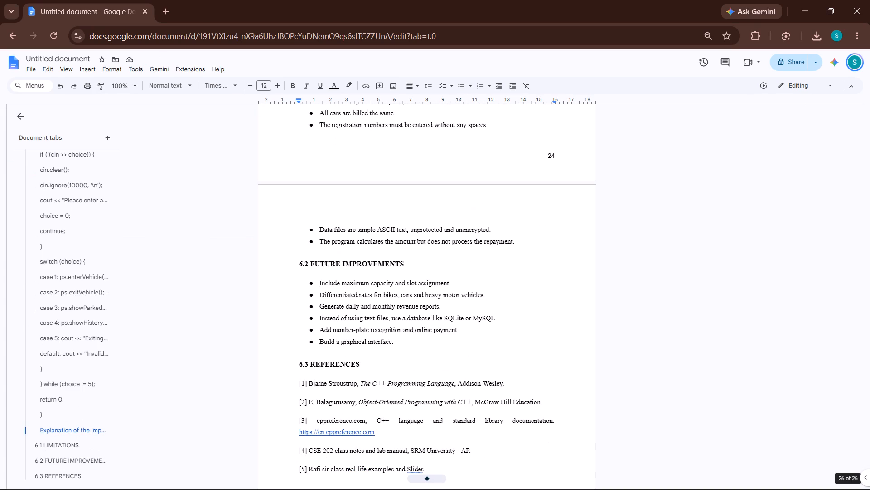
{"action": "scroll", "coordinate": [481, 444], "scroll_direction": "down", "scroll_amount": 3}
{"action": "key", "text": "alt+Tab"}
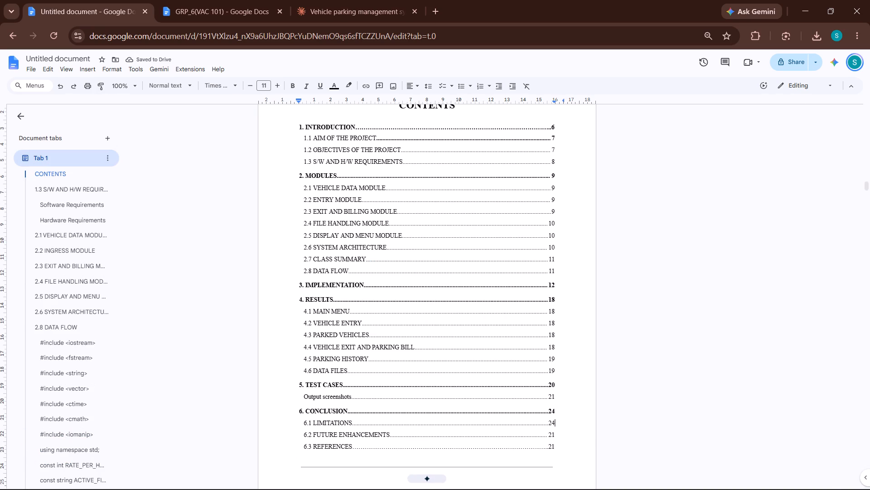
{"action": "key", "text": "Down"}
{"action": "key", "text": "BackSpace"}
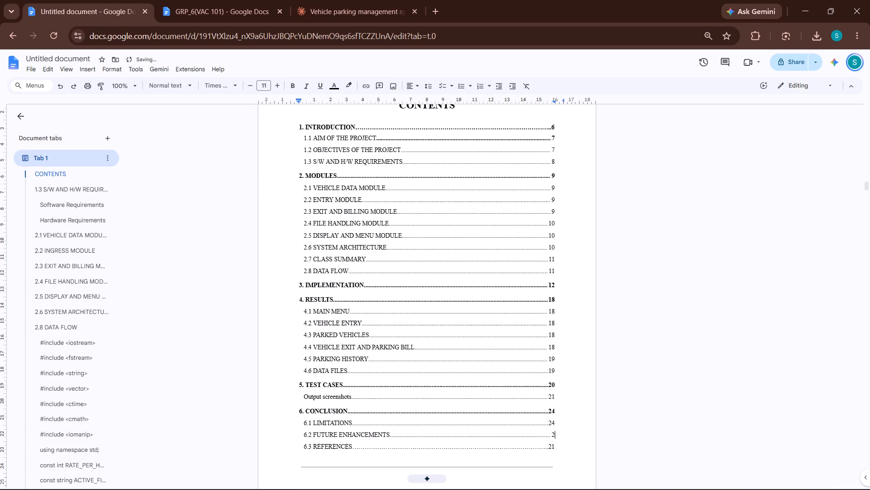
{"action": "key", "text": "5"}
{"action": "key", "text": "Down"}
{"action": "key", "text": "BackSpace"}
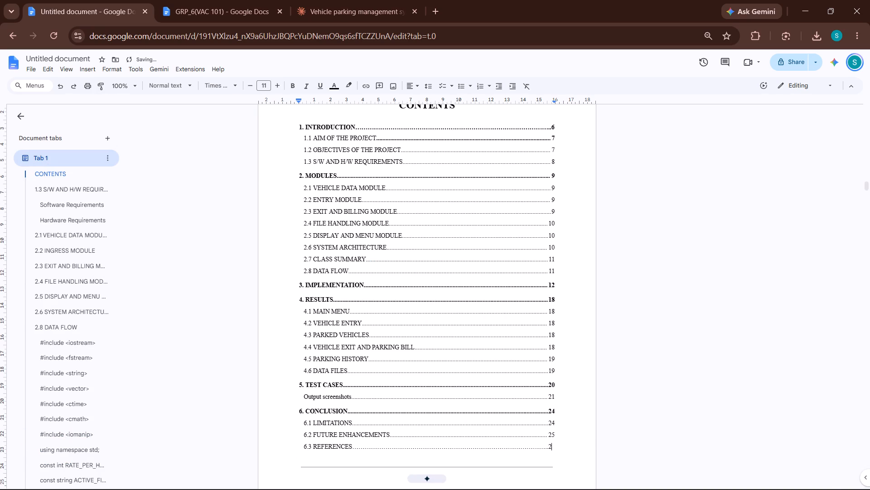
{"action": "key", "text": "5"}
Switch to the GRP_6(VAC 101) document and examine the REFERENCES page at its end.
{"action": "scroll", "coordinate": [468, 355], "scroll_direction": "down", "scroll_amount": 4}
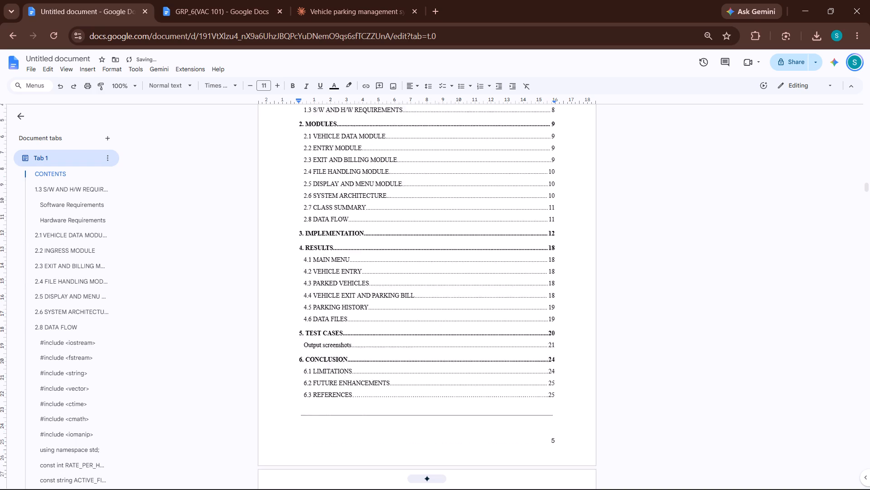
{"action": "left_click", "coordinate": [217, 0]}
{"action": "scroll", "coordinate": [382, 235], "scroll_direction": "down", "scroll_amount": 6}
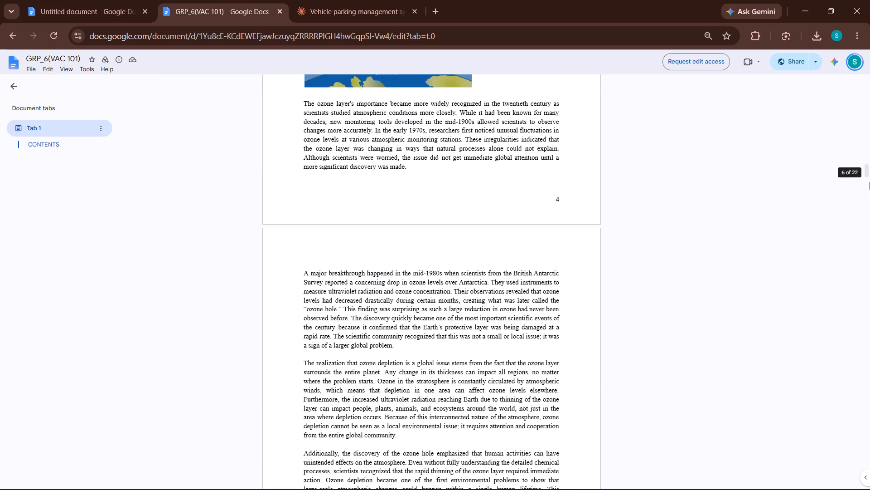
{"action": "left_click_drag", "start_coordinate": [866, 169], "coordinate": [869, 476]}
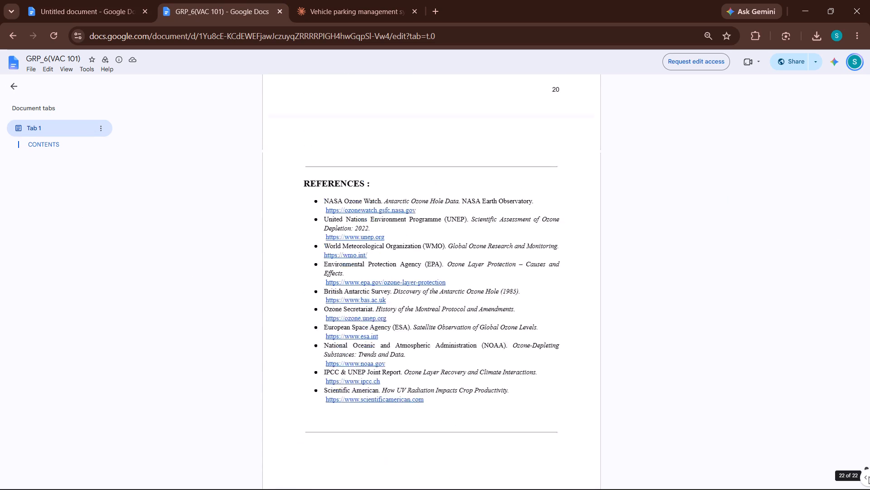
Compare the closing pages of GRP_6(VAC 101) with the untitled report's contents page, references, conclusion and test-case screenshots.
{"action": "left_click_drag", "start_coordinate": [869, 476], "coordinate": [867, 489]}
{"action": "scroll", "coordinate": [577, 387], "scroll_direction": "up", "scroll_amount": 6}
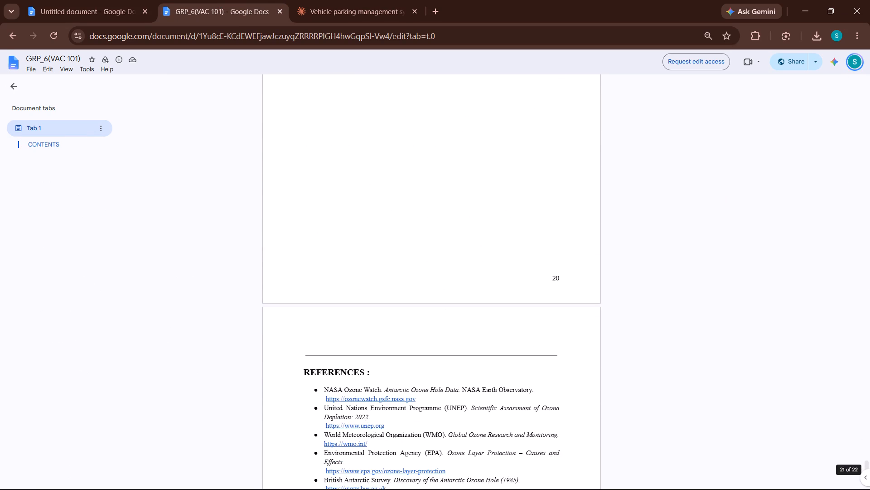
{"action": "scroll", "coordinate": [550, 371], "scroll_direction": "up", "scroll_amount": 10}
{"action": "left_click", "coordinate": [77, 0]}
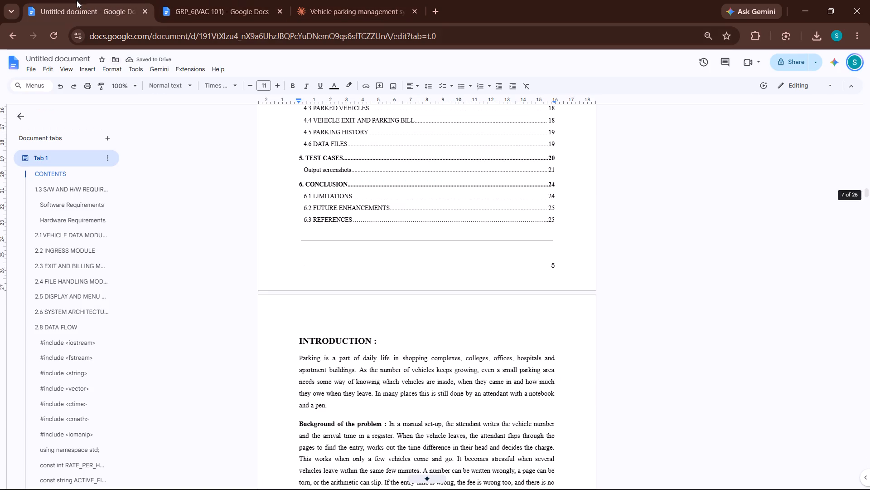
{"action": "scroll", "coordinate": [360, 270], "scroll_direction": "down", "scroll_amount": 5}
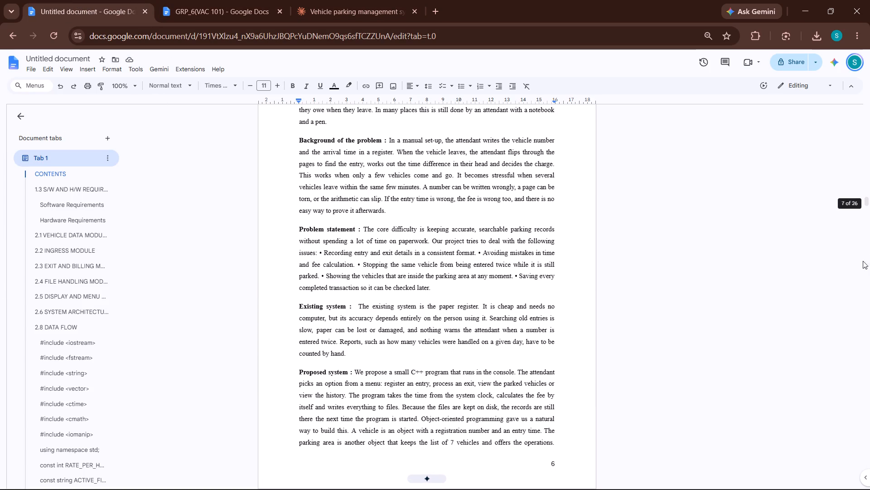
{"action": "left_click_drag", "start_coordinate": [864, 206], "coordinate": [862, 192]}
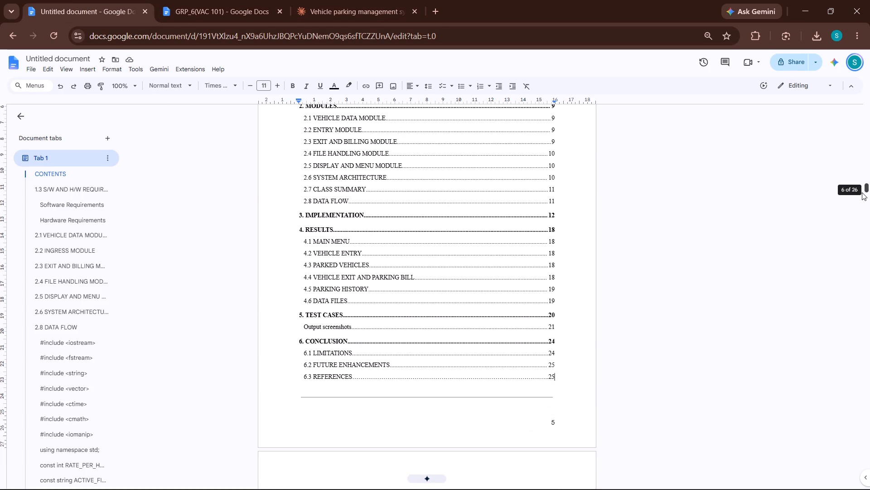
{"action": "left_click_drag", "start_coordinate": [862, 192], "coordinate": [869, 459]}
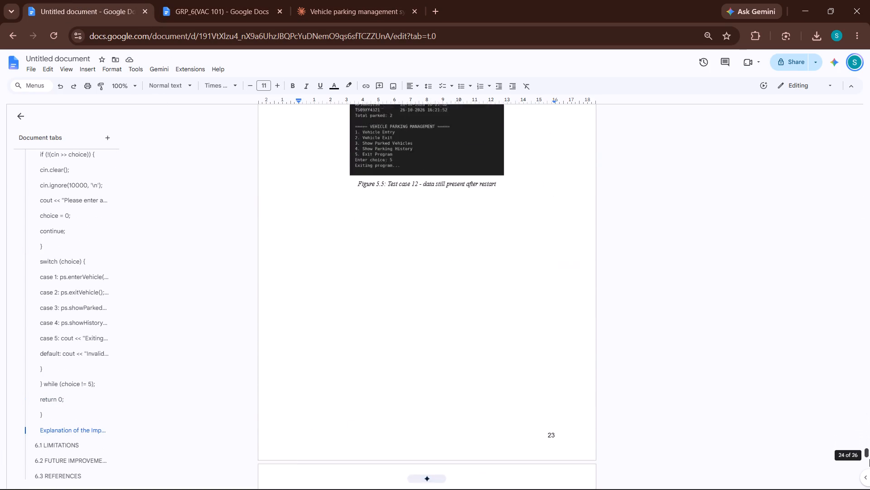
{"action": "left_click_drag", "start_coordinate": [869, 459], "coordinate": [869, 489]}
{"action": "scroll", "coordinate": [560, 331], "scroll_direction": "up", "scroll_amount": 2}
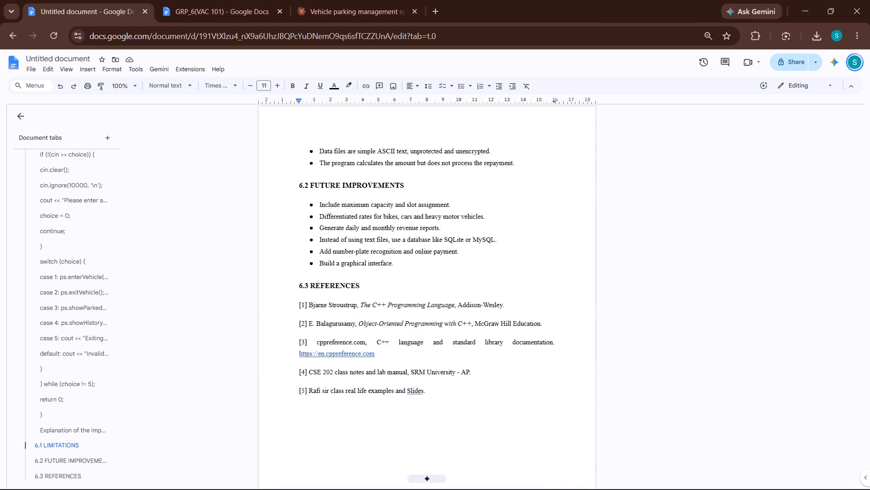
{"action": "scroll", "coordinate": [558, 330], "scroll_direction": "up", "scroll_amount": 12}
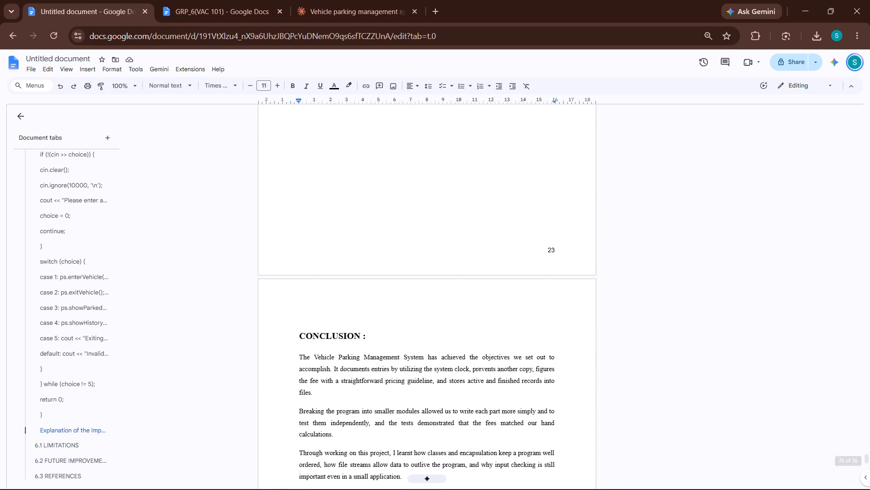
{"action": "scroll", "coordinate": [556, 327], "scroll_direction": "up", "scroll_amount": 13}
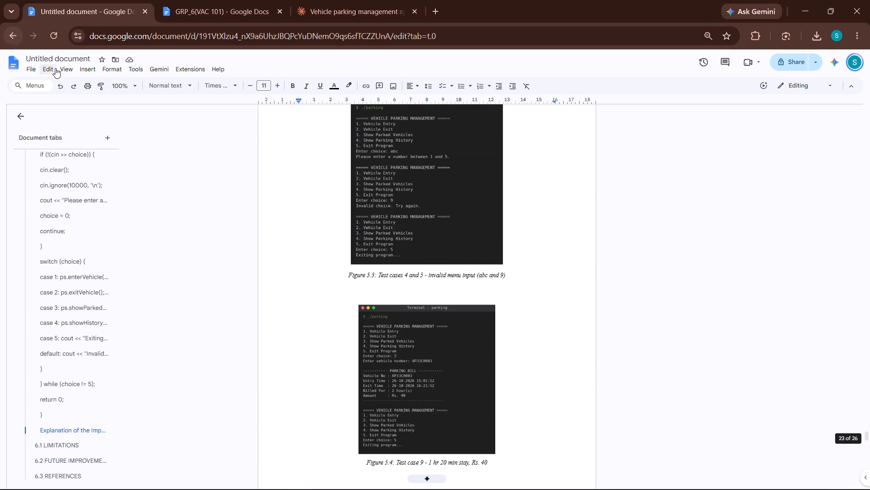
Rename the untitled parking report document as C++ Project.
{"action": "left_click", "coordinate": [56, 59]}
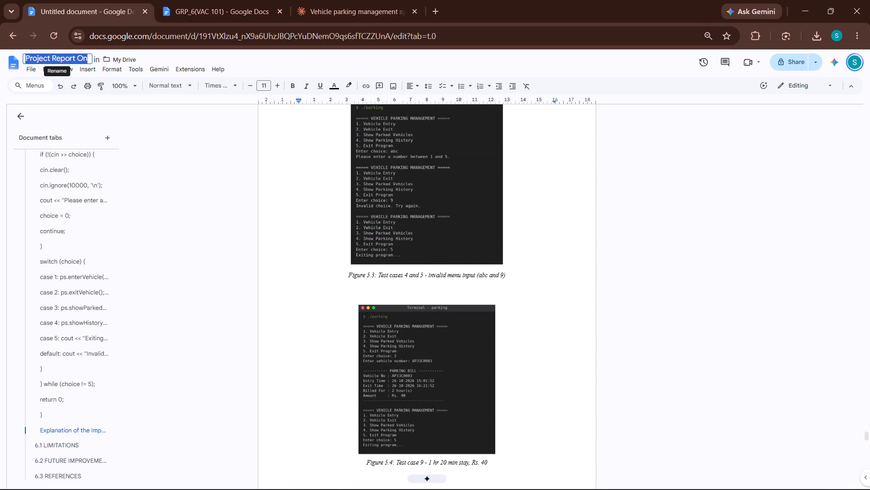
{"action": "type", "text": "CPP"}
{"action": "key", "text": "space"}
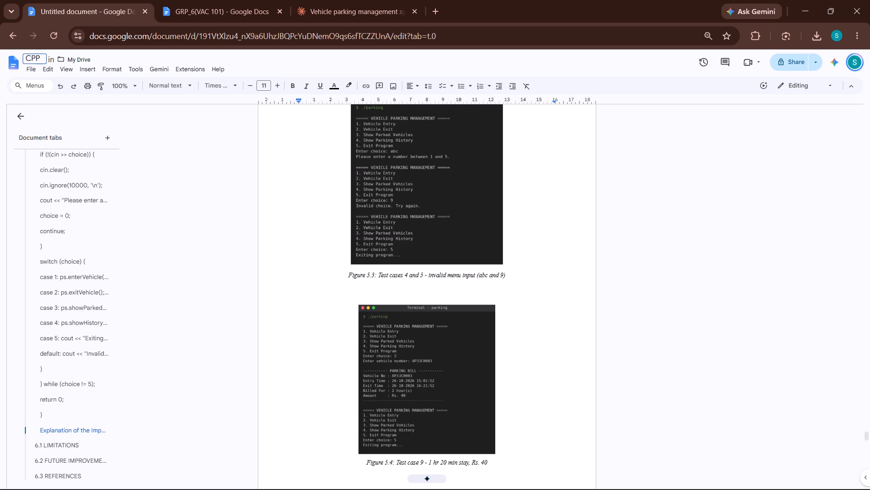
{"action": "type", "text": "Pro"}
{"action": "key", "text": "BackSpace"}
{"action": "key", "text": "BackSpace"}
{"action": "key", "text": "BackSpace"}
{"action": "key", "text": "BackSpace"}
{"action": "key", "text": "BackSpace"}
{"action": "key", "text": "BackSpace"}
{"action": "type", "text": "++ Project"}
{"action": "key", "text": "space"}
{"action": "key", "text": "BackSpace"}
{"action": "key", "text": "Return"}
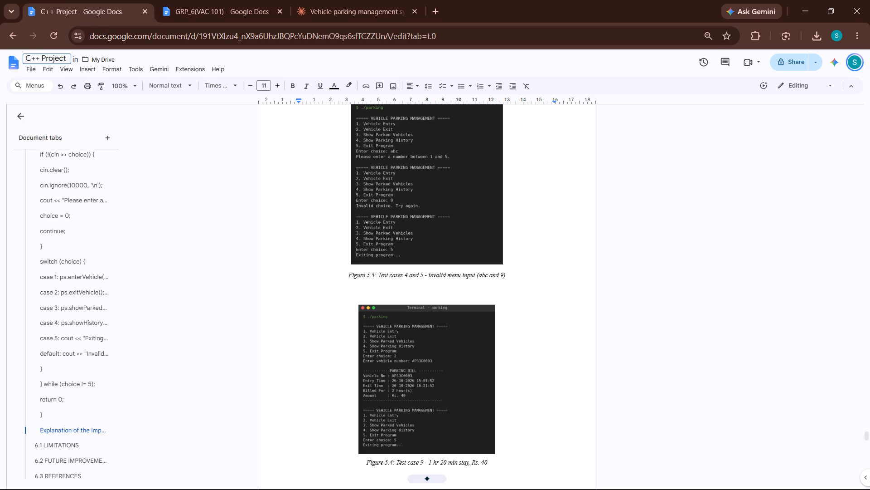
Download the C++ Project document as a PDF.
{"action": "left_click", "coordinate": [28, 67]}
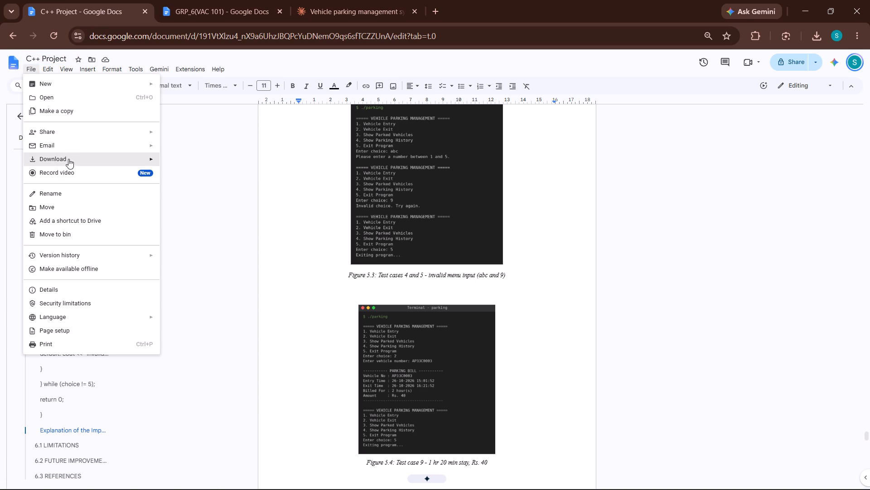
{"action": "left_click", "coordinate": [179, 176]}
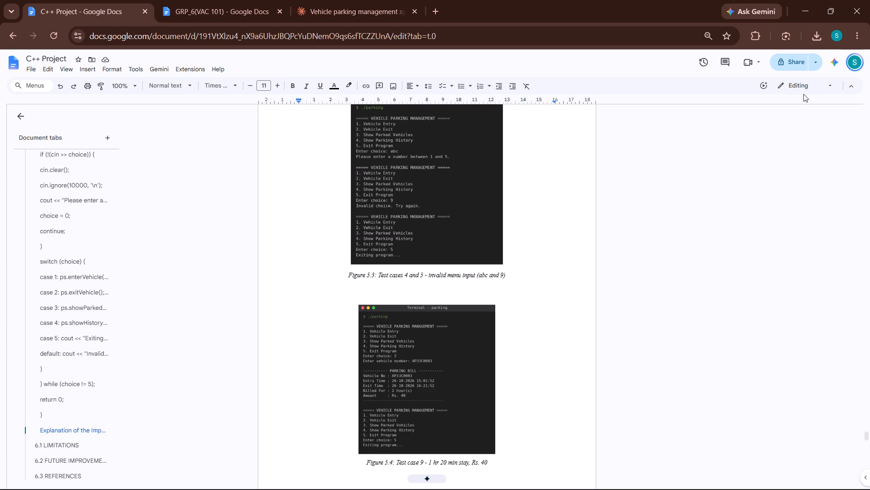
{"action": "left_click", "coordinate": [818, 32]}
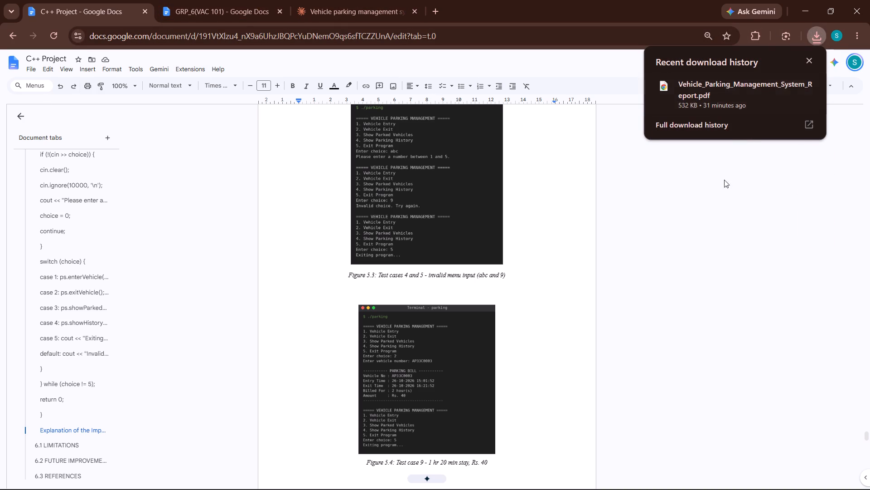
{"action": "double_click", "coordinate": [820, 38]}
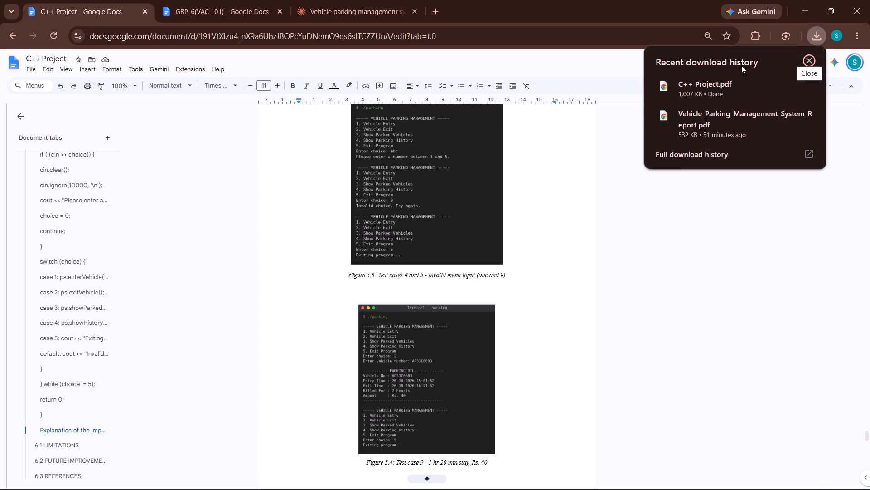
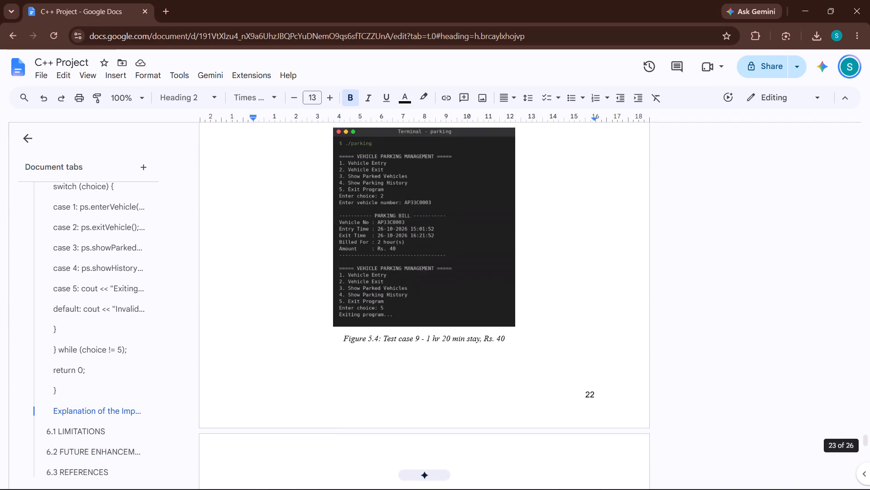
{"action": "scroll", "coordinate": [368, 368], "scroll_direction": "up", "scroll_amount": 18}
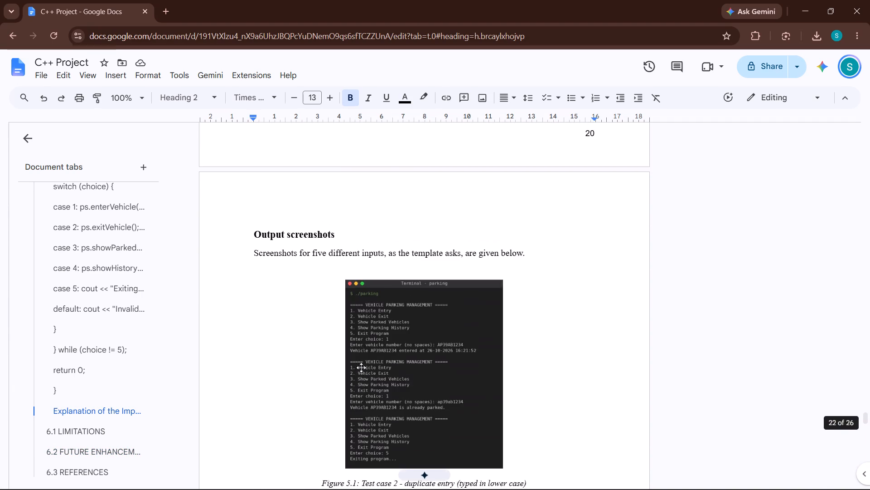
{"action": "scroll", "coordinate": [360, 367], "scroll_direction": "up", "scroll_amount": 19}
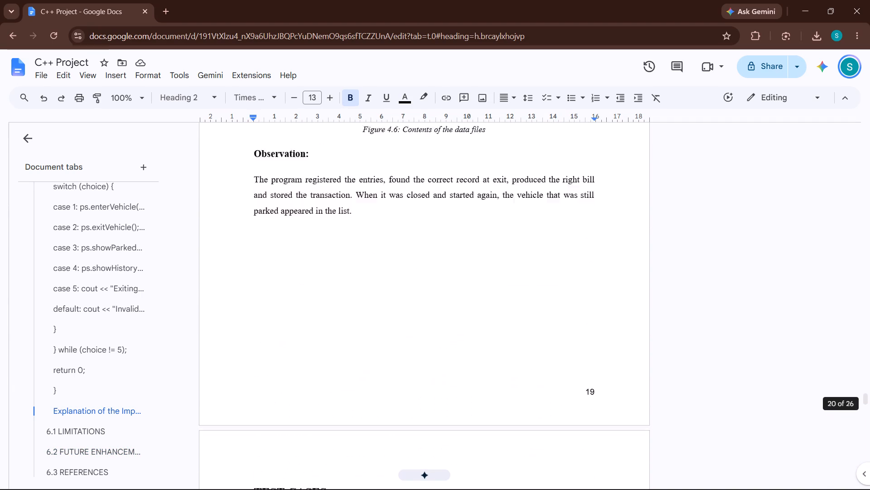
{"action": "scroll", "coordinate": [348, 367], "scroll_direction": "up", "scroll_amount": 10}
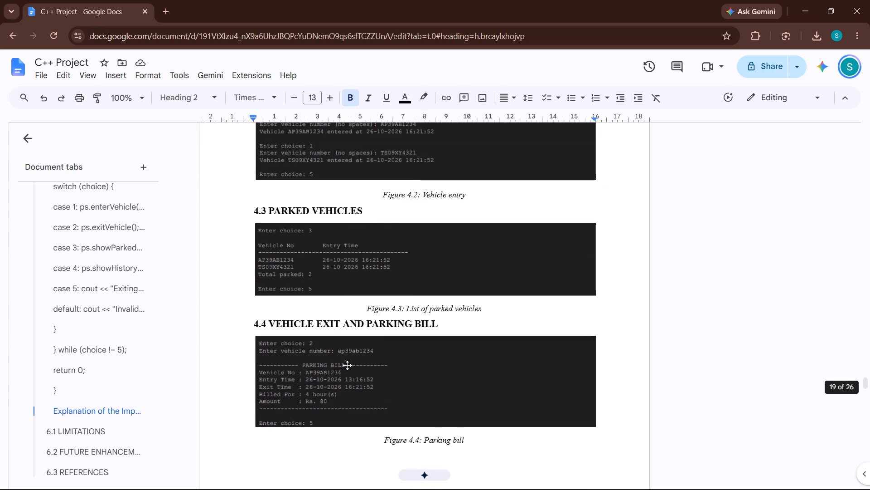
{"action": "scroll", "coordinate": [347, 365], "scroll_direction": "up", "scroll_amount": 16}
{"action": "scroll", "coordinate": [346, 366], "scroll_direction": "down", "scroll_amount": 14}
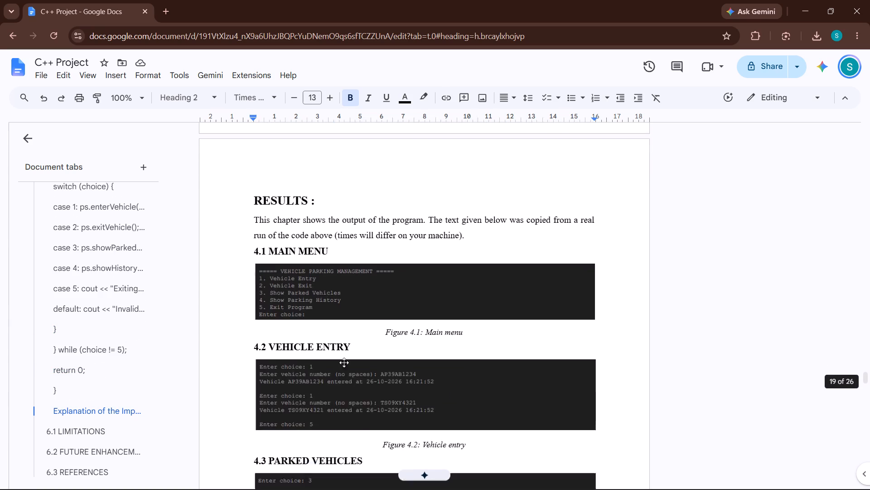
{"action": "scroll", "coordinate": [344, 363], "scroll_direction": "down", "scroll_amount": 17}
{"action": "scroll", "coordinate": [343, 361], "scroll_direction": "down", "scroll_amount": 12}
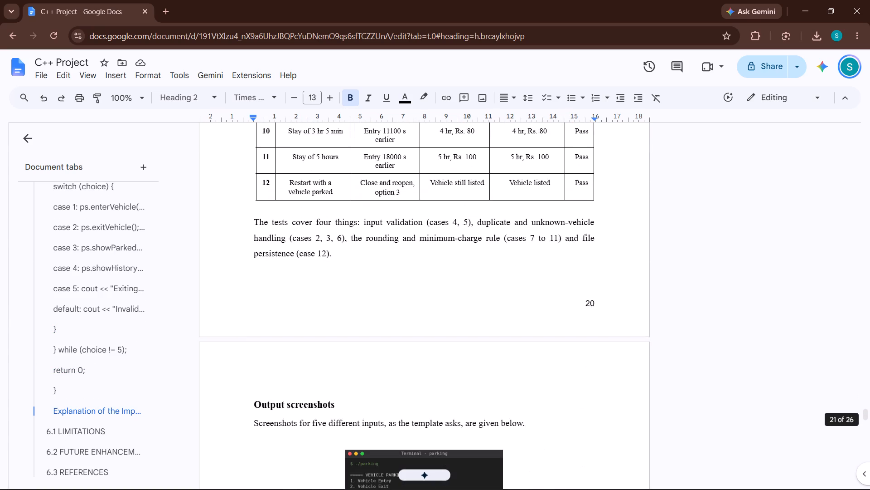
{"action": "scroll", "coordinate": [343, 360], "scroll_direction": "down", "scroll_amount": 9}
{"action": "scroll", "coordinate": [343, 360], "scroll_direction": "up", "scroll_amount": 1}
{"action": "scroll", "coordinate": [343, 360], "scroll_direction": "down", "scroll_amount": 11}
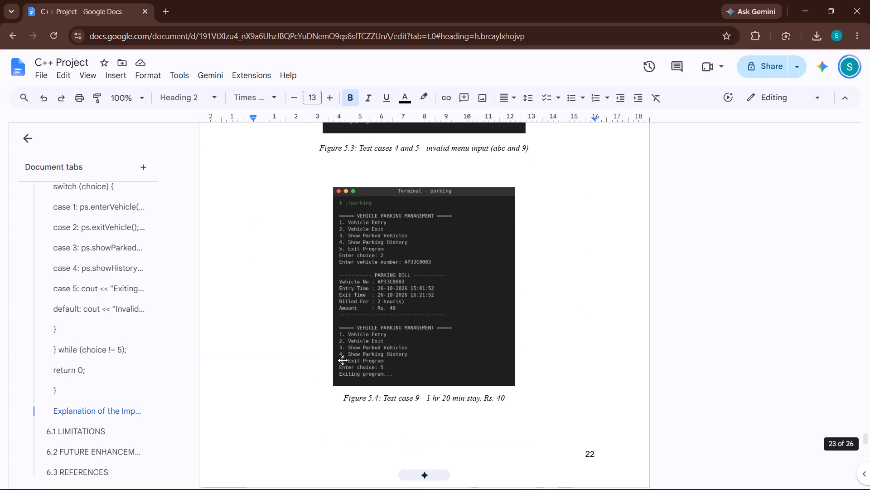
Enlarge the Figure 5.4 screenshot (Test case 9) slightly, keeping its proportions.
{"action": "scroll", "coordinate": [343, 360], "scroll_direction": "up", "scroll_amount": 2}
{"action": "left_click", "coordinate": [428, 405]}
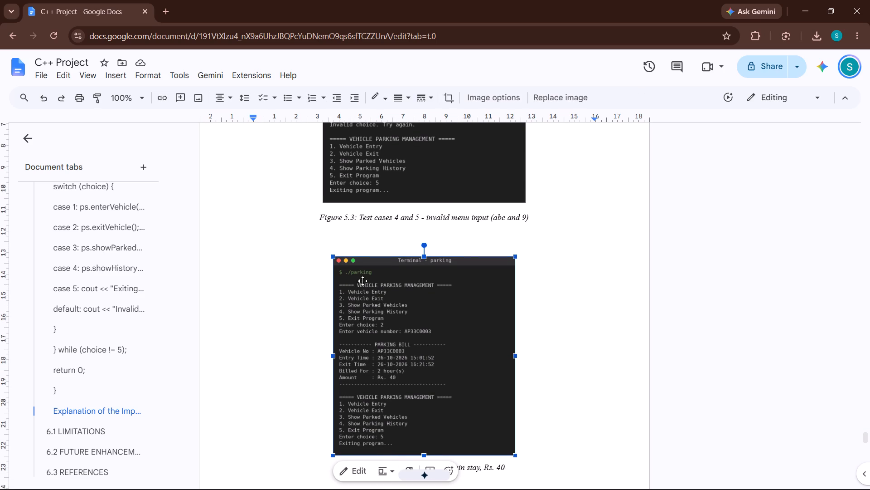
{"action": "left_click_drag", "start_coordinate": [332, 255], "coordinate": [323, 247]}
{"action": "left_click_drag", "start_coordinate": [329, 259], "coordinate": [321, 254]}
{"action": "scroll", "coordinate": [330, 255], "scroll_direction": "down", "scroll_amount": 4}
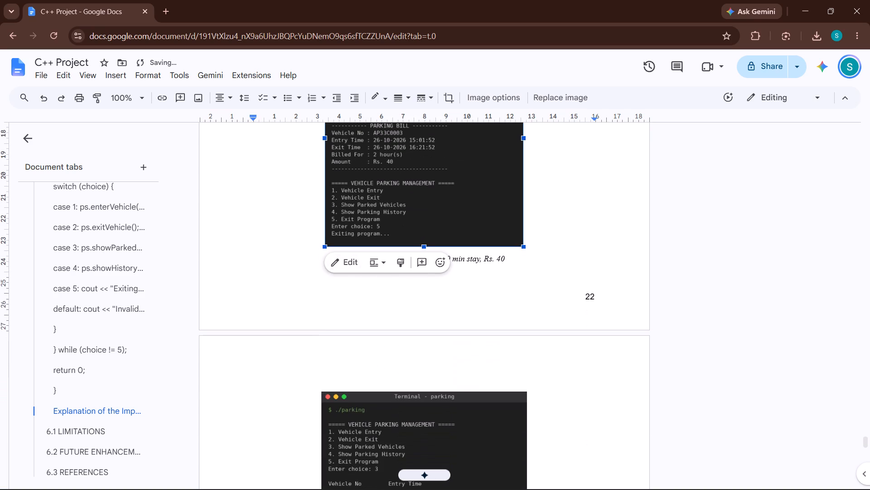
{"action": "left_click", "coordinate": [270, 268]}
Adjust the size of the parked-vehicles output screenshot on the page after Figure 5.4 very slightly.
{"action": "scroll", "coordinate": [290, 287], "scroll_direction": "down", "scroll_amount": 2}
{"action": "left_click", "coordinate": [338, 334]}
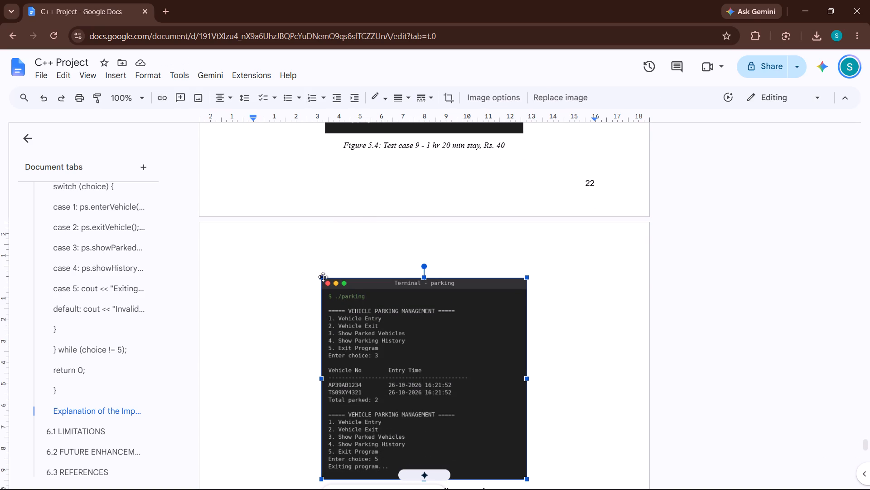
{"action": "left_click", "coordinate": [323, 277]}
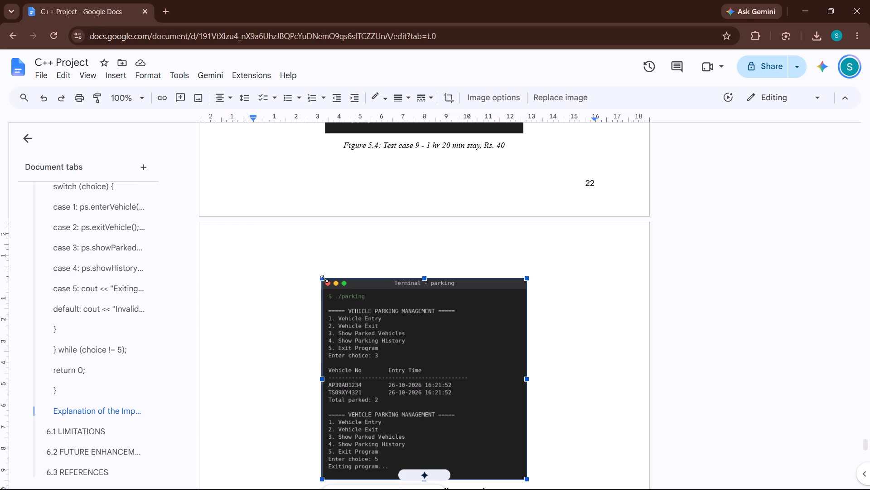
{"action": "left_click", "coordinate": [299, 292]}
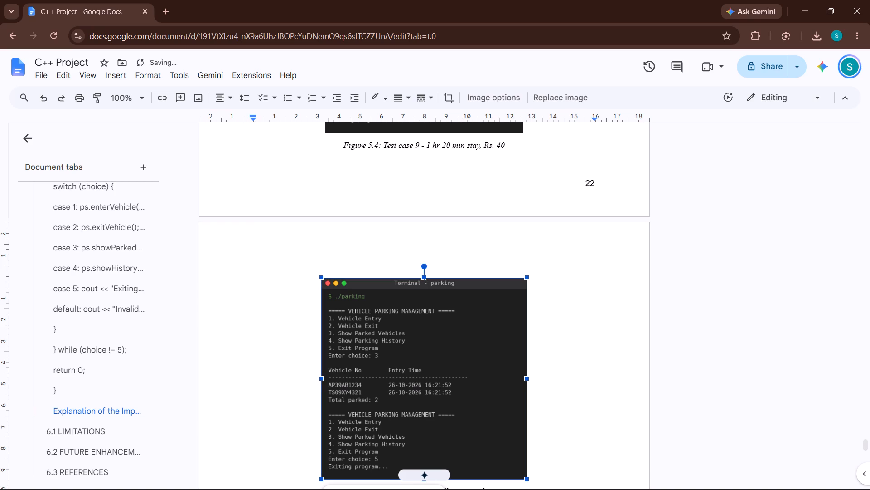
{"action": "scroll", "coordinate": [301, 292], "scroll_direction": "down", "scroll_amount": 3}
Enlarge the Figure 5.2 unknown vehicle exit screenshot slightly, keeping it on the same page as Figure 5.1.
{"action": "scroll", "coordinate": [301, 292], "scroll_direction": "up", "scroll_amount": 11}
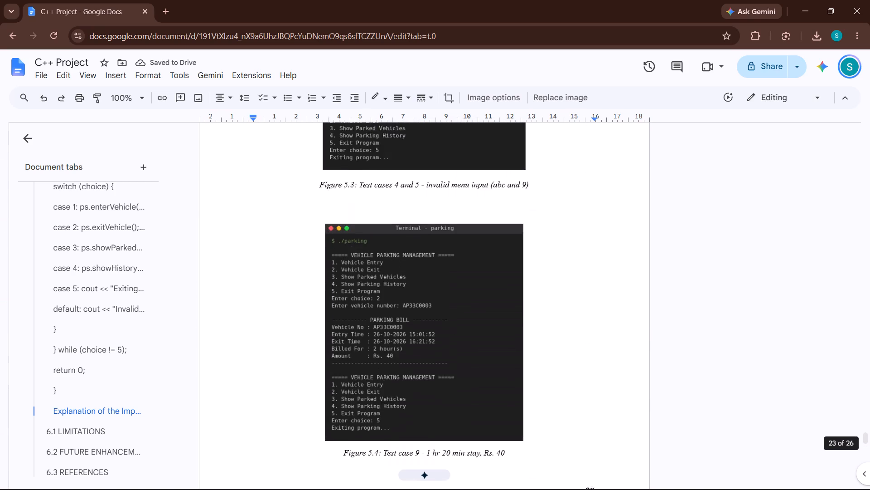
{"action": "scroll", "coordinate": [300, 292], "scroll_direction": "up", "scroll_amount": 8}
{"action": "left_click", "coordinate": [346, 272]}
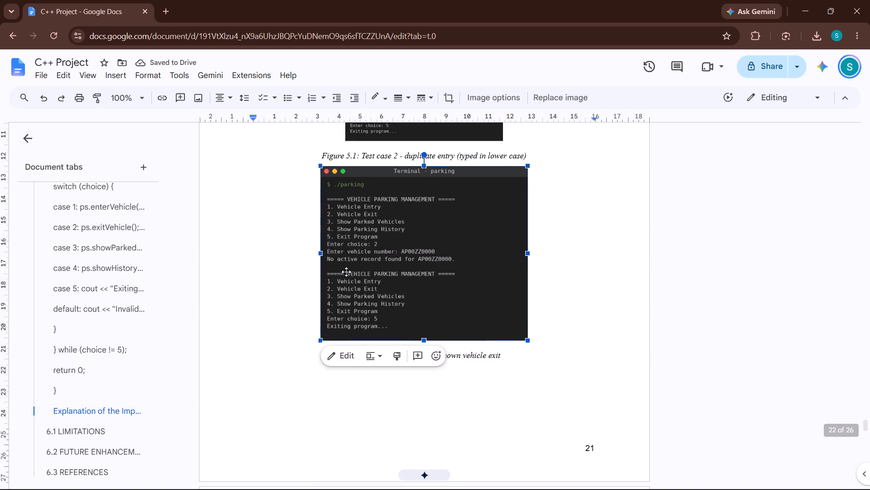
{"action": "left_click", "coordinate": [321, 254]}
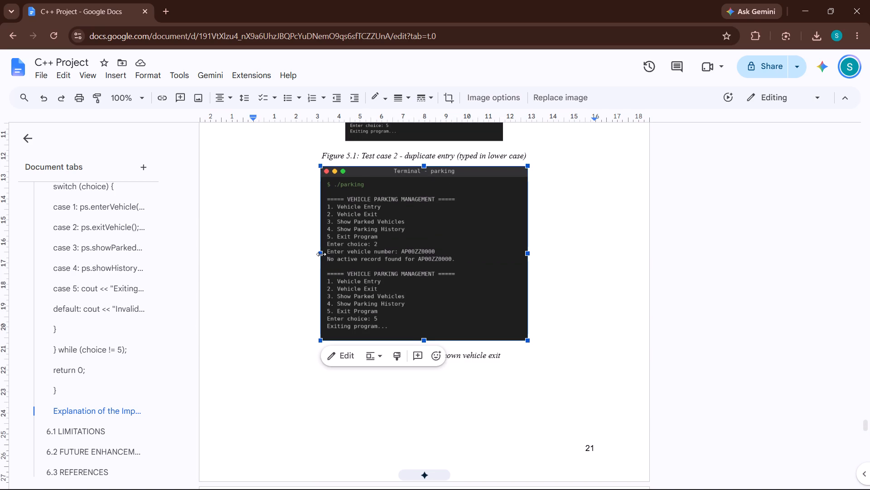
{"action": "scroll", "coordinate": [323, 255], "scroll_direction": "up", "scroll_amount": 1}
{"action": "scroll", "coordinate": [323, 255], "scroll_direction": "down", "scroll_amount": 4}
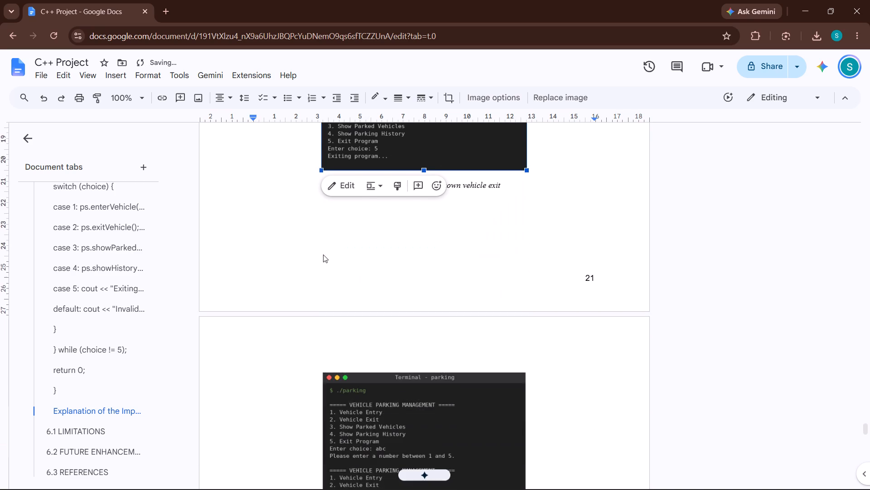
{"action": "scroll", "coordinate": [323, 255], "scroll_direction": "up", "scroll_amount": 5}
{"action": "scroll", "coordinate": [323, 255], "scroll_direction": "down", "scroll_amount": 1}
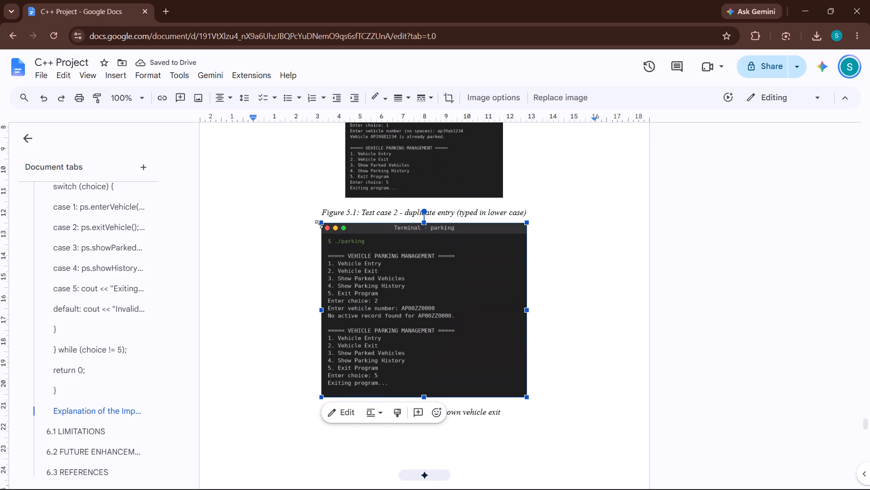
{"action": "left_click", "coordinate": [320, 223]}
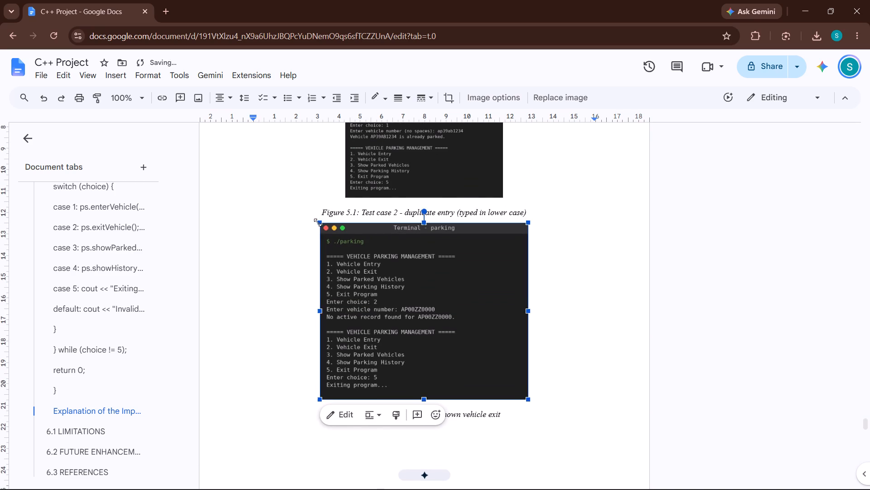
Enlarge the Figure 5.1 duplicate entry screenshot under Output screenshots slightly, keeping its proportions.
{"action": "scroll", "coordinate": [318, 222], "scroll_direction": "up", "scroll_amount": 3}
{"action": "left_click", "coordinate": [355, 240]}
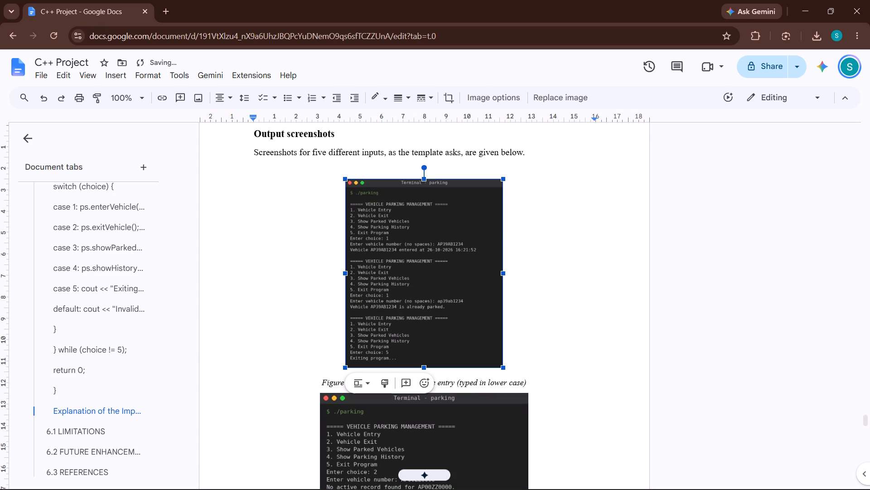
{"action": "left_click_drag", "start_coordinate": [346, 179], "coordinate": [340, 173]}
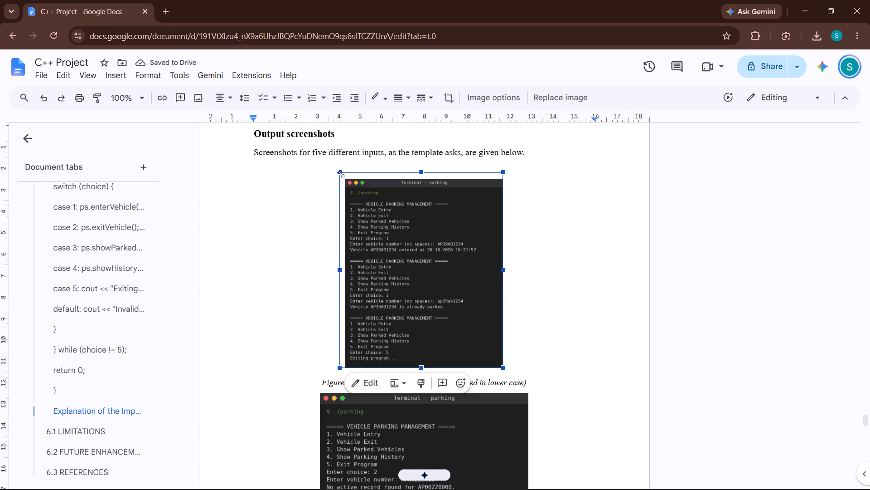
{"action": "left_click_drag", "start_coordinate": [340, 173], "coordinate": [338, 170]}
{"action": "left_click", "coordinate": [318, 233]}
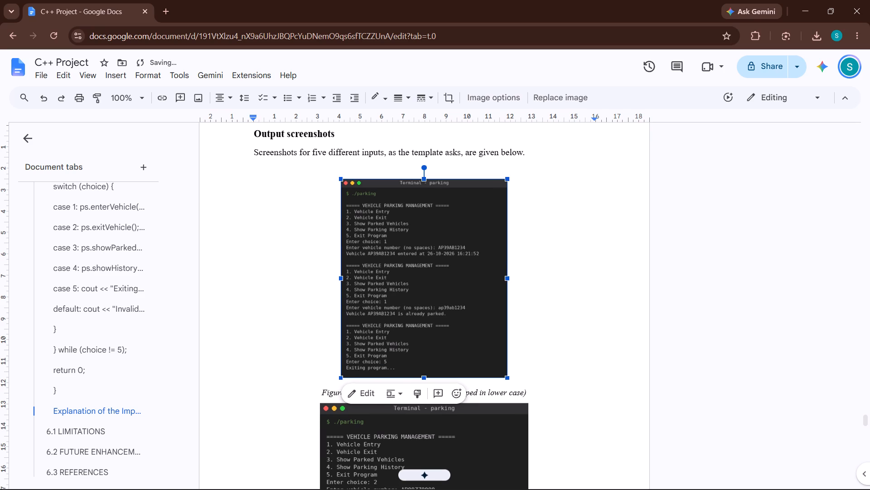
{"action": "scroll", "coordinate": [318, 233], "scroll_direction": "down", "scroll_amount": 6}
{"action": "scroll", "coordinate": [318, 237], "scroll_direction": "up", "scroll_amount": 7}
{"action": "scroll", "coordinate": [318, 237], "scroll_direction": "down", "scroll_amount": 1}
{"action": "scroll", "coordinate": [318, 237], "scroll_direction": "up", "scroll_amount": 3}
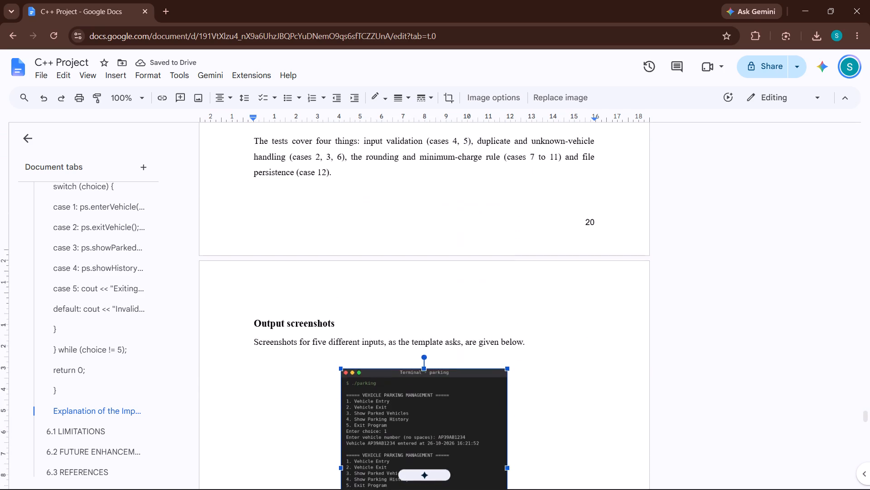
{"action": "scroll", "coordinate": [316, 235], "scroll_direction": "up", "scroll_amount": 20}
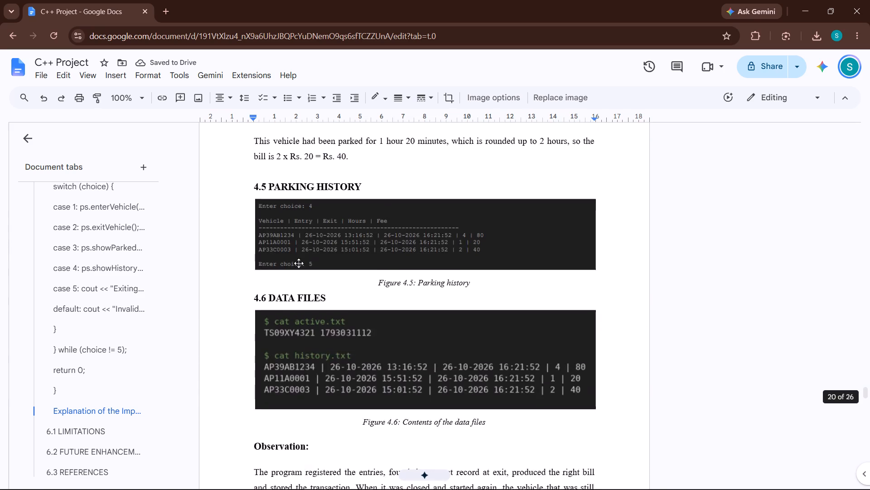
{"action": "scroll", "coordinate": [299, 263], "scroll_direction": "up", "scroll_amount": 11}
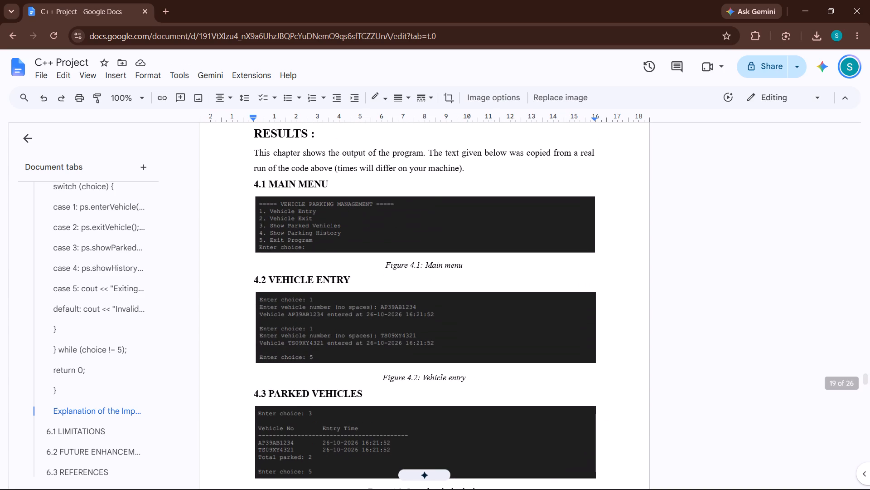
{"action": "scroll", "coordinate": [294, 258], "scroll_direction": "up", "scroll_amount": 9}
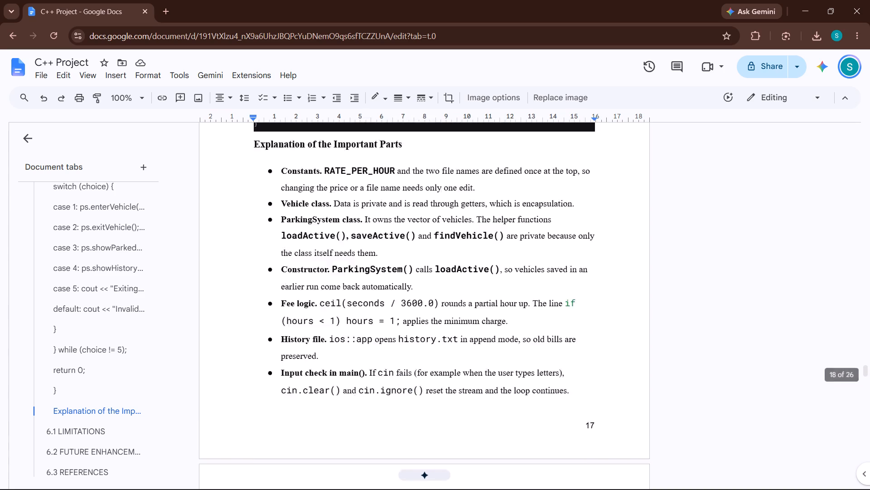
{"action": "scroll", "coordinate": [326, 292], "scroll_direction": "up", "scroll_amount": 5}
{"action": "scroll", "coordinate": [328, 333], "scroll_direction": "up", "scroll_amount": 13}
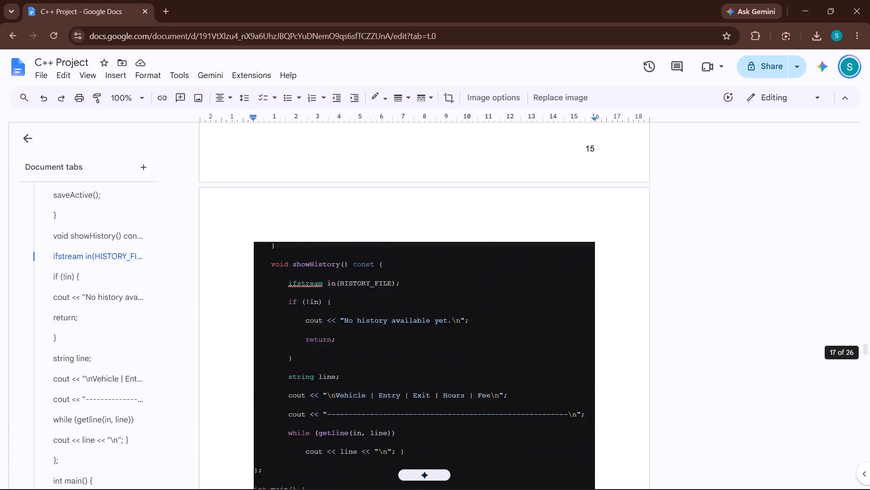
{"action": "scroll", "coordinate": [314, 323], "scroll_direction": "up", "scroll_amount": 5}
{"action": "scroll", "coordinate": [309, 320], "scroll_direction": "down", "scroll_amount": 19}
{"action": "scroll", "coordinate": [306, 335], "scroll_direction": "down", "scroll_amount": 12}
{"action": "scroll", "coordinate": [300, 330], "scroll_direction": "up", "scroll_amount": 1}
{"action": "scroll", "coordinate": [300, 324], "scroll_direction": "down", "scroll_amount": 2}
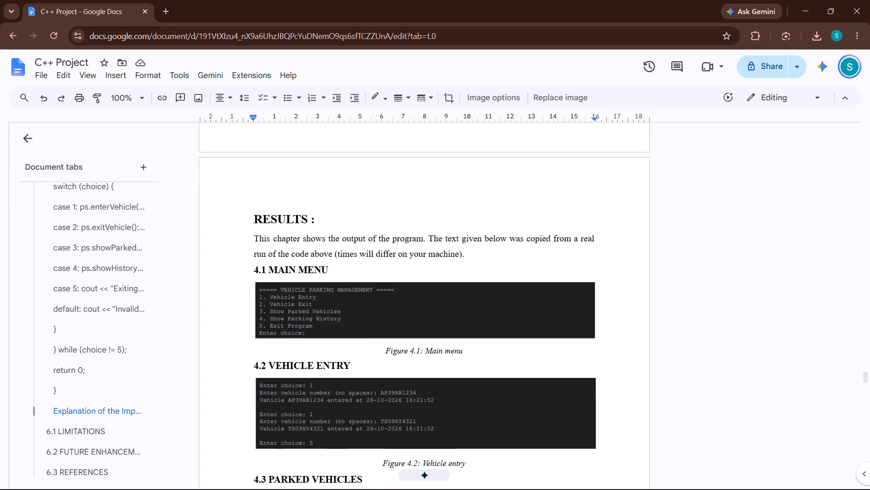
{"action": "scroll", "coordinate": [300, 326], "scroll_direction": "down", "scroll_amount": 19}
{"action": "scroll", "coordinate": [297, 316], "scroll_direction": "up", "scroll_amount": 11}
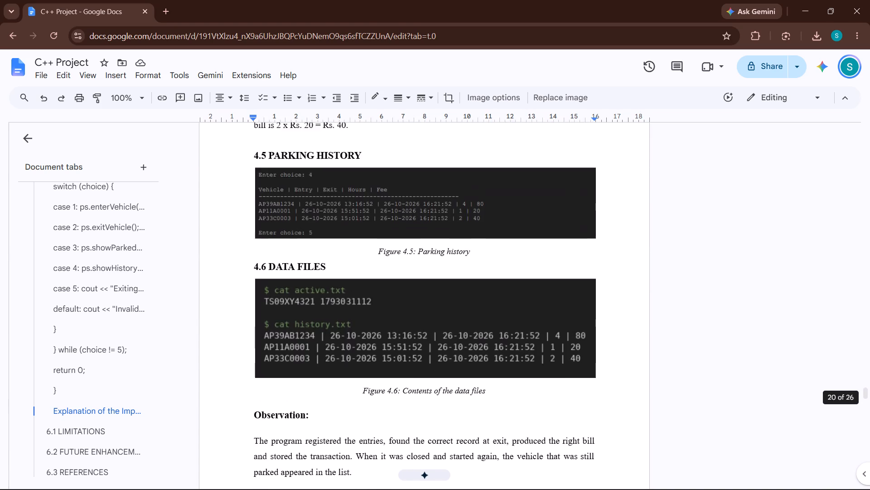
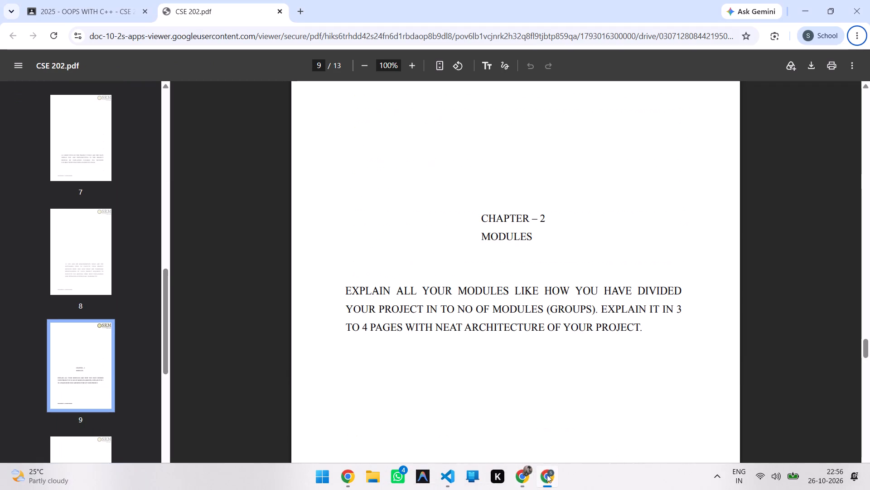
{"action": "left_click", "coordinate": [108, 6]}
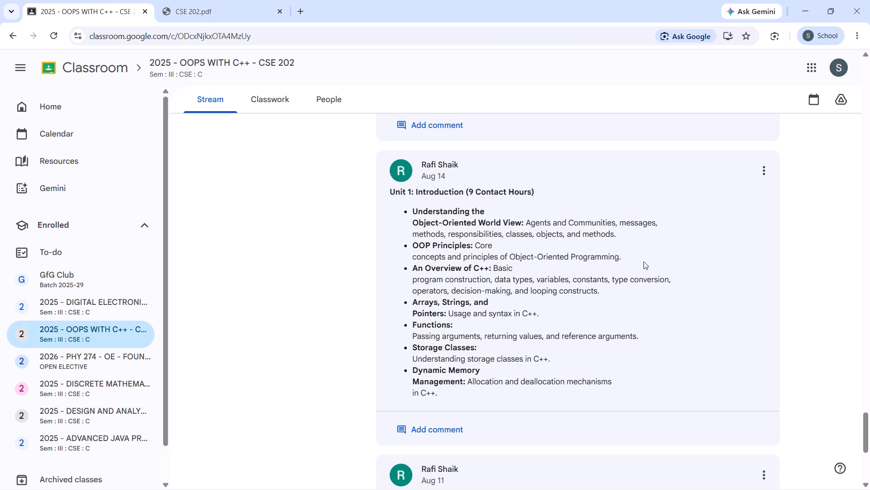
Look back through the instructor's posts in the CSE 202 class stream, including the unit topics and the project group rules.
{"action": "scroll", "coordinate": [636, 175], "scroll_direction": "down", "scroll_amount": 2}
{"action": "scroll", "coordinate": [591, 240], "scroll_direction": "up", "scroll_amount": 20}
{"action": "scroll", "coordinate": [591, 240], "scroll_direction": "up", "scroll_amount": 2}
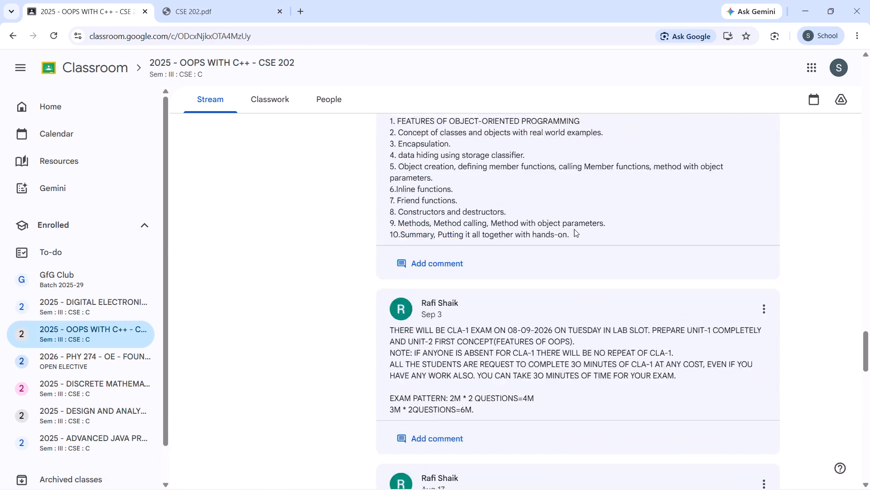
{"action": "scroll", "coordinate": [572, 226], "scroll_direction": "down", "scroll_amount": 1}
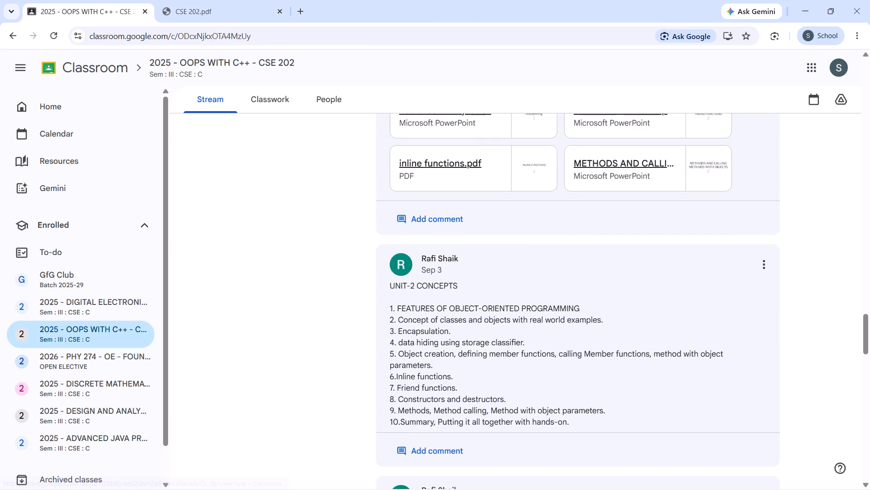
{"action": "left_click_drag", "start_coordinate": [387, 284], "coordinate": [596, 450]}
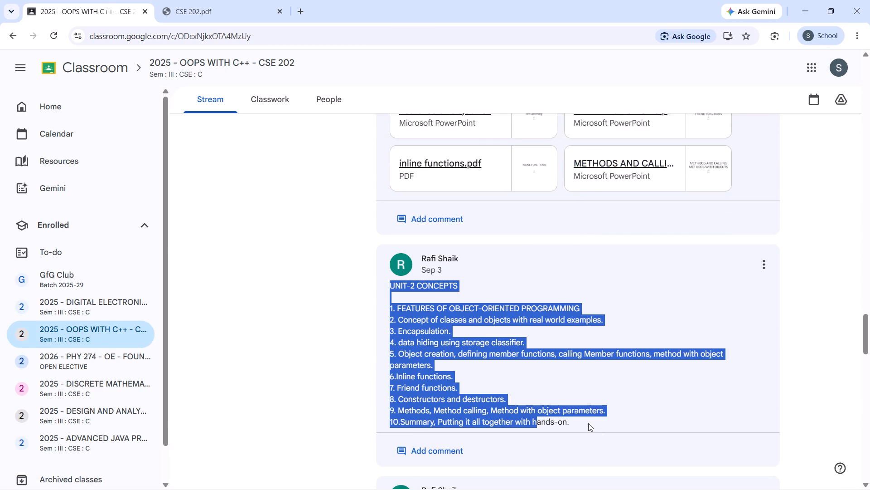
{"action": "left_click", "coordinate": [585, 425]}
{"action": "scroll", "coordinate": [572, 412], "scroll_direction": "up", "scroll_amount": 6}
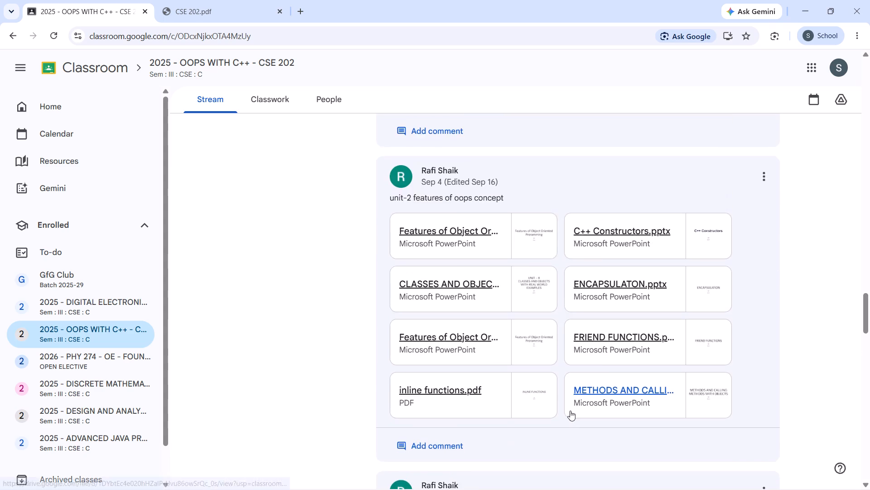
{"action": "scroll", "coordinate": [570, 411], "scroll_direction": "up", "scroll_amount": 6}
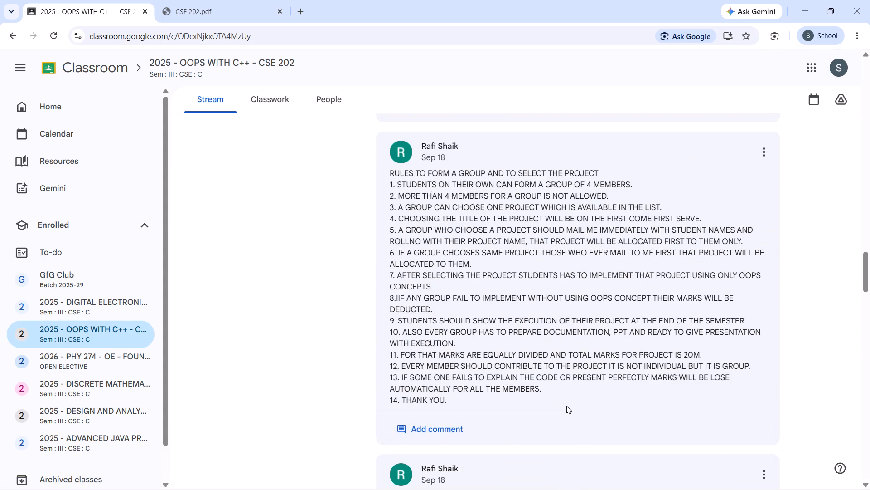
{"action": "scroll", "coordinate": [566, 406], "scroll_direction": "up", "scroll_amount": 7}
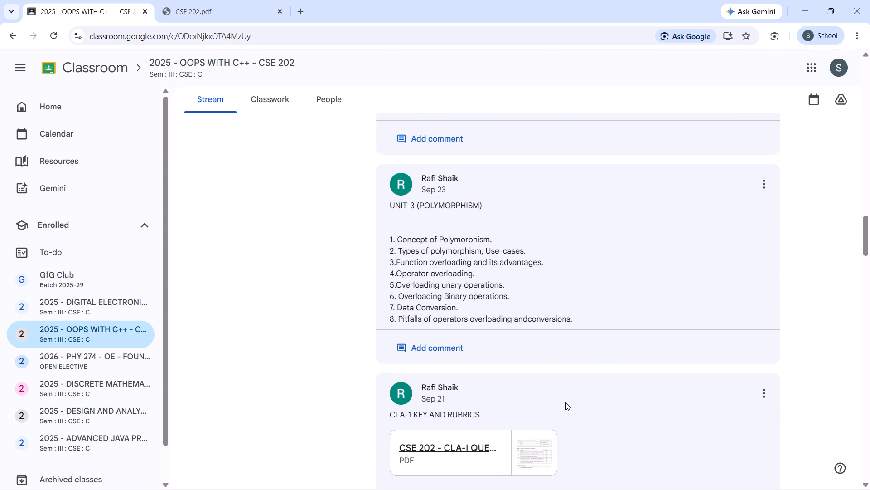
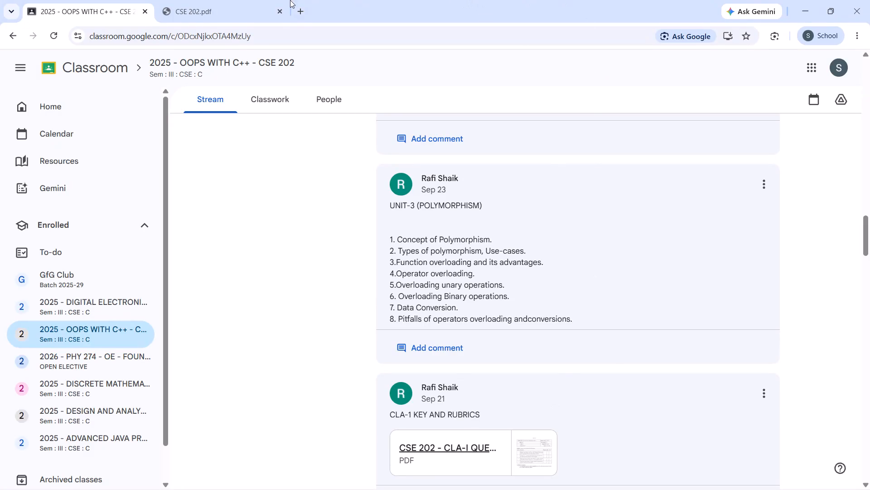
Switch to the C++ Project PDF and look back over its contents and acknowledgement pages.
{"action": "left_click", "coordinate": [245, 0]}
{"action": "key", "text": "alt+Tab"}
{"action": "scroll", "coordinate": [455, 261], "scroll_direction": "up", "scroll_amount": 2}
{"action": "scroll", "coordinate": [455, 261], "scroll_direction": "down", "scroll_amount": 1}
{"action": "scroll", "coordinate": [455, 261], "scroll_direction": "up", "scroll_amount": 9}
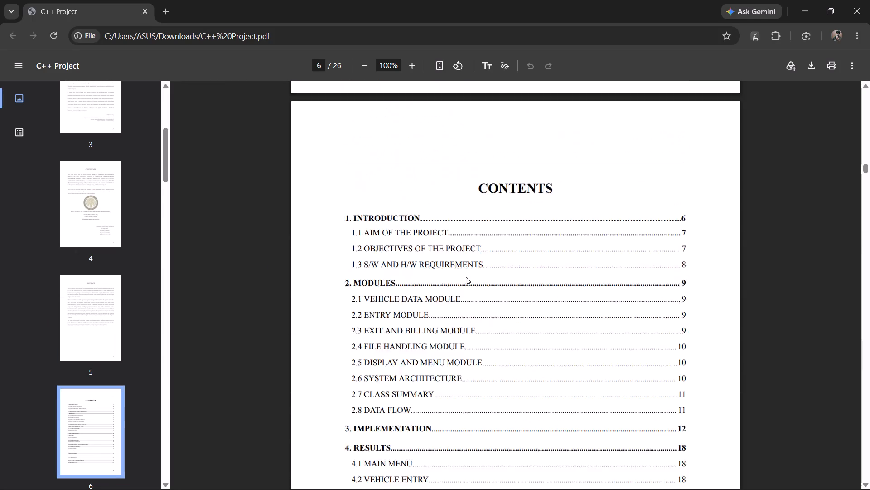
{"action": "scroll", "coordinate": [519, 307], "scroll_direction": "up", "scroll_amount": 20}
{"action": "scroll", "coordinate": [519, 307], "scroll_direction": "up", "scroll_amount": 8}
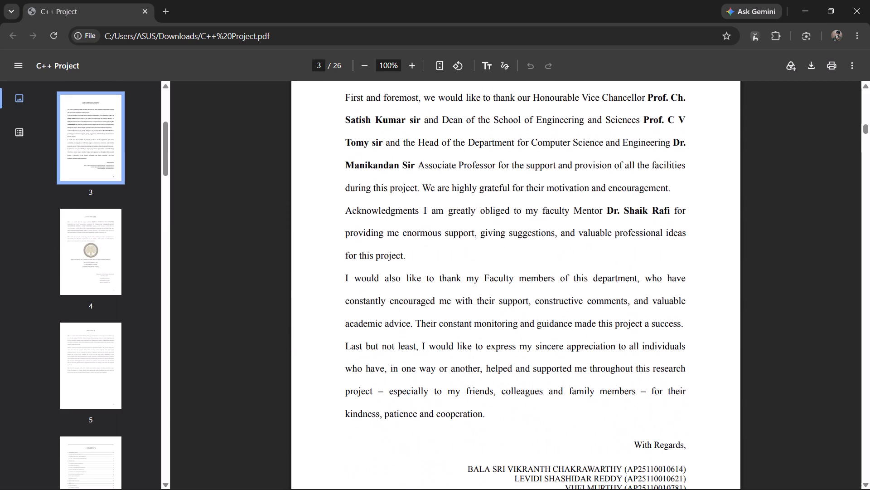
Examine the certificate and abstract pages of the Vehicle_Parking_Management_System_Report PDF, including the SRM University AP logo at the top.
{"action": "key", "text": "alt+Tab"}
{"action": "key", "text": "alt+Tab"}
{"action": "scroll", "coordinate": [337, 133], "scroll_direction": "up", "scroll_amount": 5}
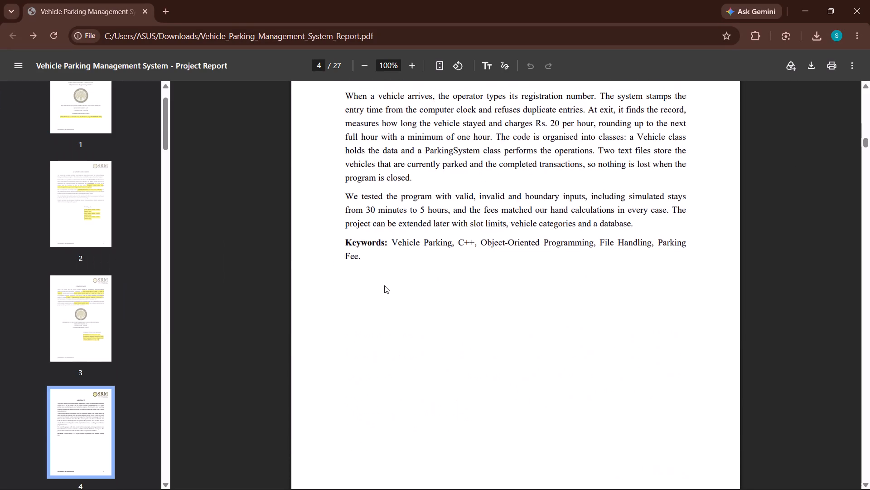
{"action": "scroll", "coordinate": [384, 285], "scroll_direction": "up", "scroll_amount": 15}
{"action": "scroll", "coordinate": [495, 325], "scroll_direction": "down", "scroll_amount": 5}
{"action": "scroll", "coordinate": [496, 328], "scroll_direction": "up", "scroll_amount": 3}
{"action": "scroll", "coordinate": [496, 328], "scroll_direction": "down", "scroll_amount": 2}
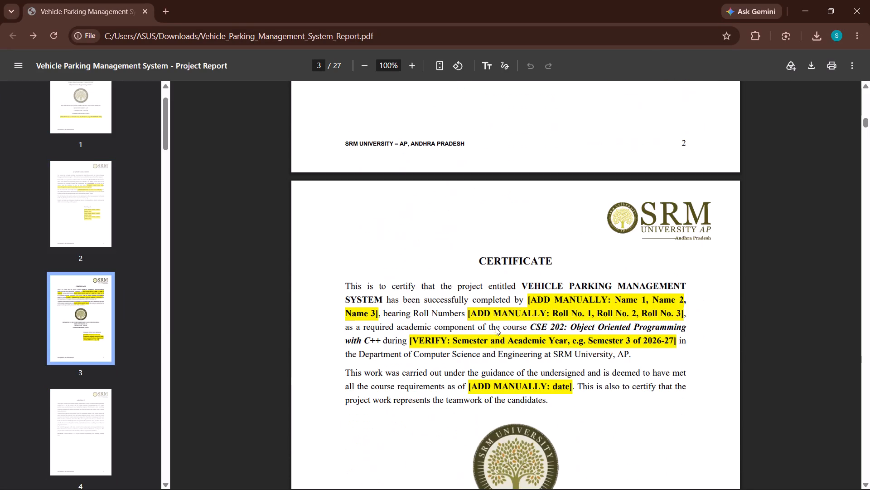
{"action": "scroll", "coordinate": [496, 328], "scroll_direction": "down", "scroll_amount": 10}
{"action": "double_click", "coordinate": [639, 199]}
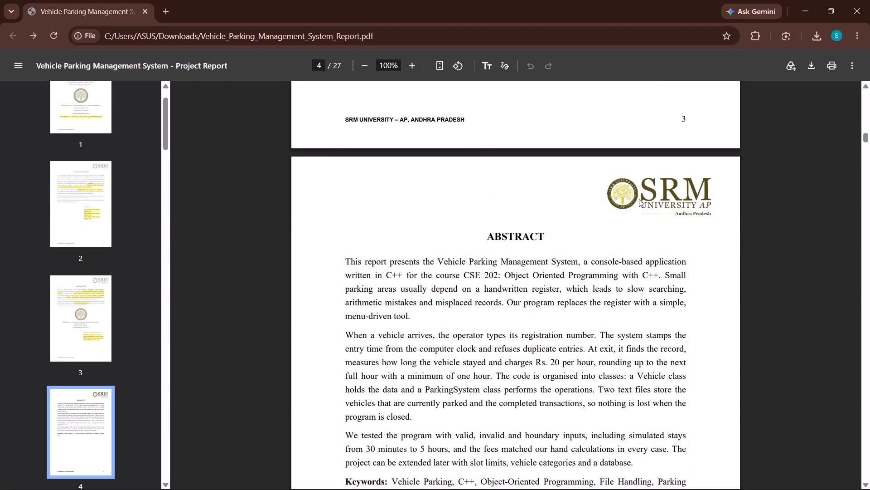
{"action": "double_click", "coordinate": [641, 191]}
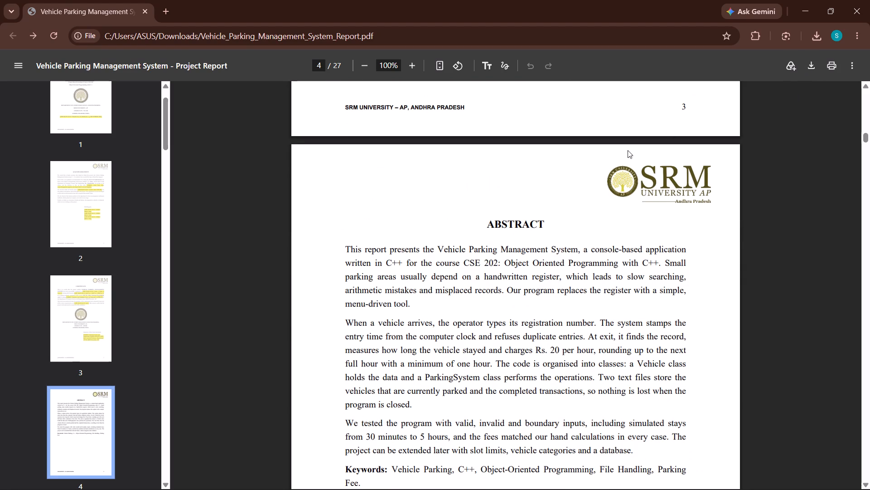
Check the page layout, logo and footer of the chapter pages in the CSE 202.pdf report template.
{"action": "key", "text": "alt+Tab"}
{"action": "key", "text": "alt+Tab"}
{"action": "scroll", "coordinate": [406, 181], "scroll_direction": "up", "scroll_amount": 2}
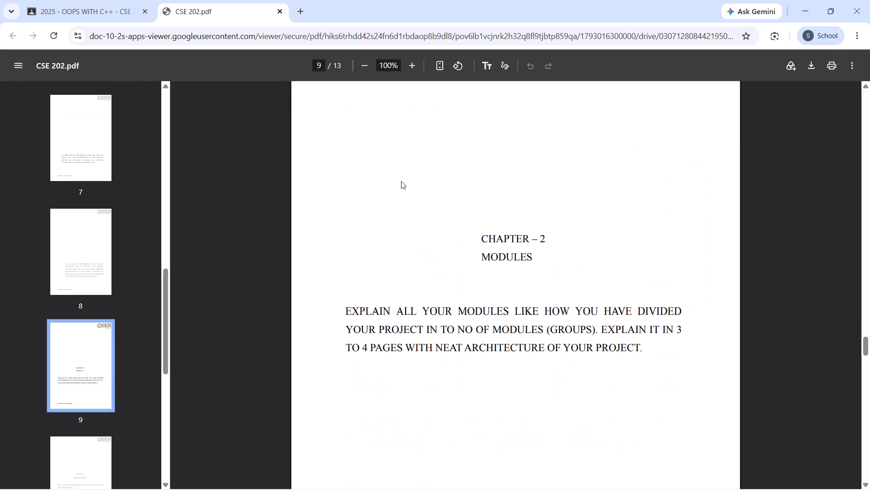
{"action": "scroll", "coordinate": [401, 181], "scroll_direction": "up", "scroll_amount": 17}
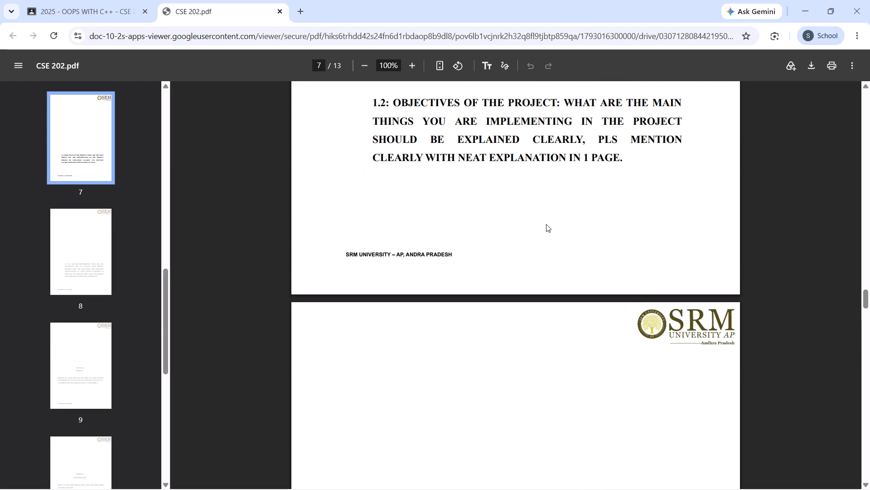
{"action": "left_click", "coordinate": [69, 0]}
{"action": "left_click", "coordinate": [195, 0]}
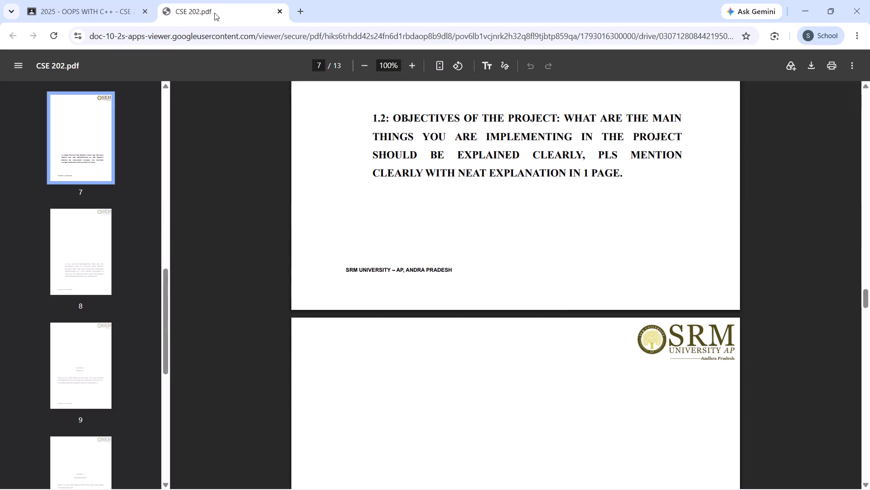
Switch to the Google Docs window and open Vehicle_Parking_Management_System_Report in place of the GRP_6(VAC 101) document.
{"action": "key", "text": "alt+Tab"}
{"action": "key", "text": "alt+Tab"}
{"action": "key", "text": "alt+Tab"}
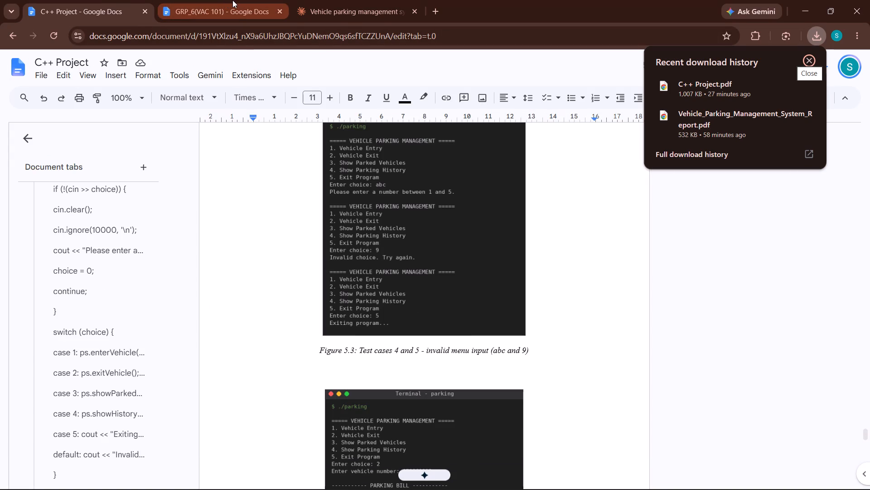
{"action": "left_click", "coordinate": [232, 0]}
{"action": "left_click", "coordinate": [17, 73]}
{"action": "left_click", "coordinate": [72, 0]}
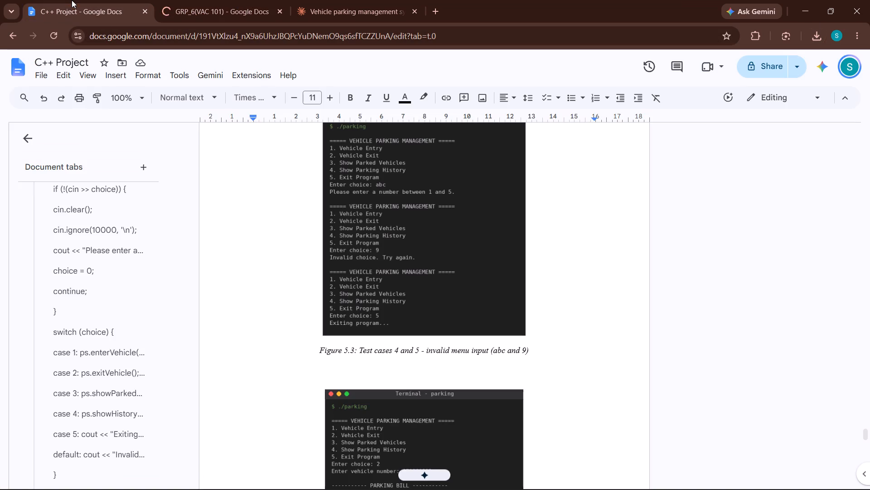
{"action": "left_click", "coordinate": [235, 0]}
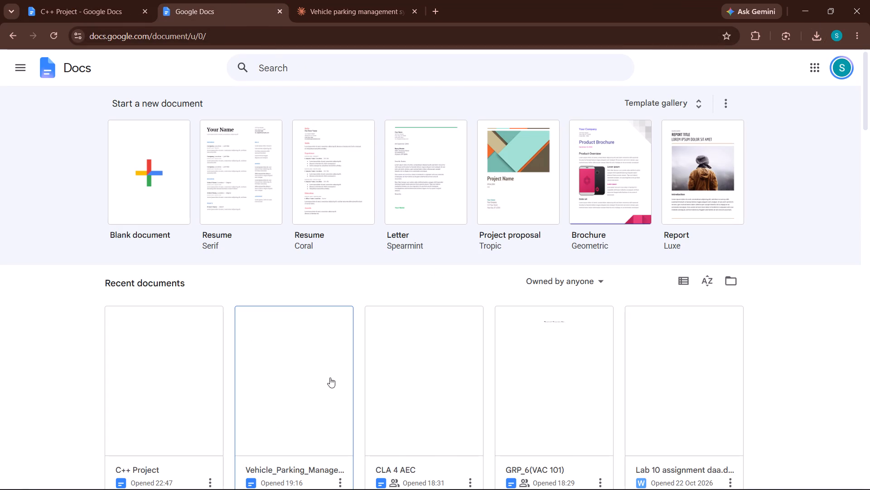
{"action": "left_click", "coordinate": [319, 400]}
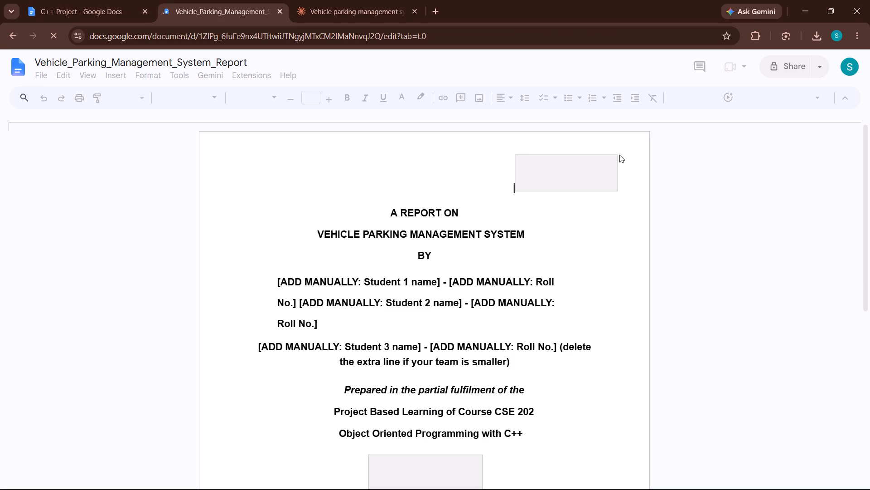
Run a Google Lens image search on the SRM University AP logo above the report's Acknowledgement heading.
{"action": "scroll", "coordinate": [590, 250], "scroll_direction": "down", "scroll_amount": 8}
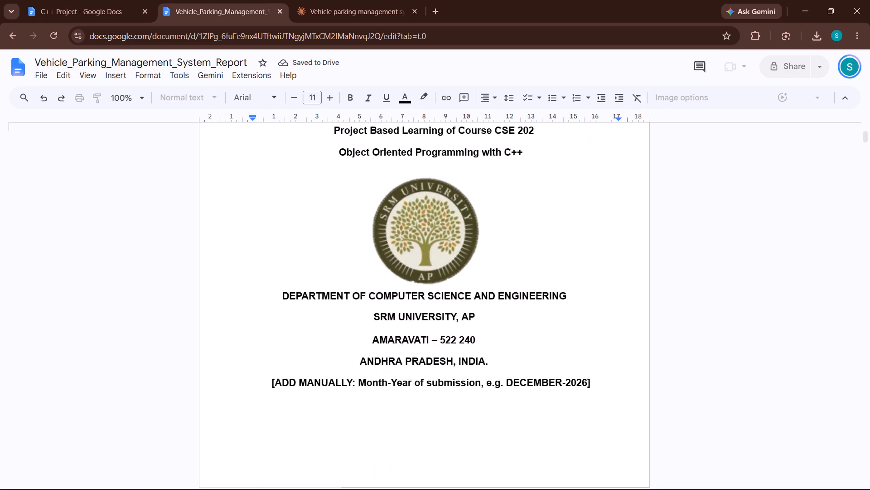
{"action": "scroll", "coordinate": [590, 253], "scroll_direction": "down", "scroll_amount": 3}
{"action": "left_click", "coordinate": [588, 286]}
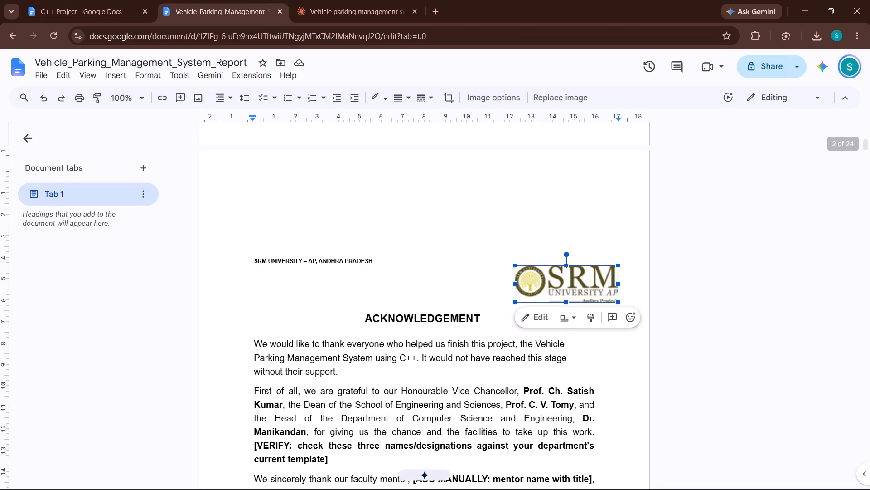
{"action": "left_click", "coordinate": [426, 228]}
{"action": "scroll", "coordinate": [460, 247], "scroll_direction": "down", "scroll_amount": 10}
{"action": "scroll", "coordinate": [497, 266], "scroll_direction": "up", "scroll_amount": 6}
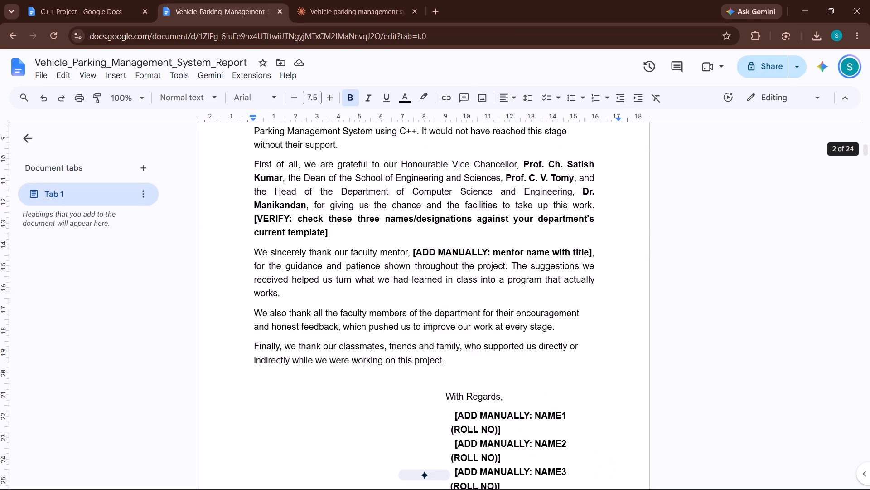
{"action": "scroll", "coordinate": [578, 244], "scroll_direction": "up", "scroll_amount": 4}
{"action": "left_click", "coordinate": [789, 35]}
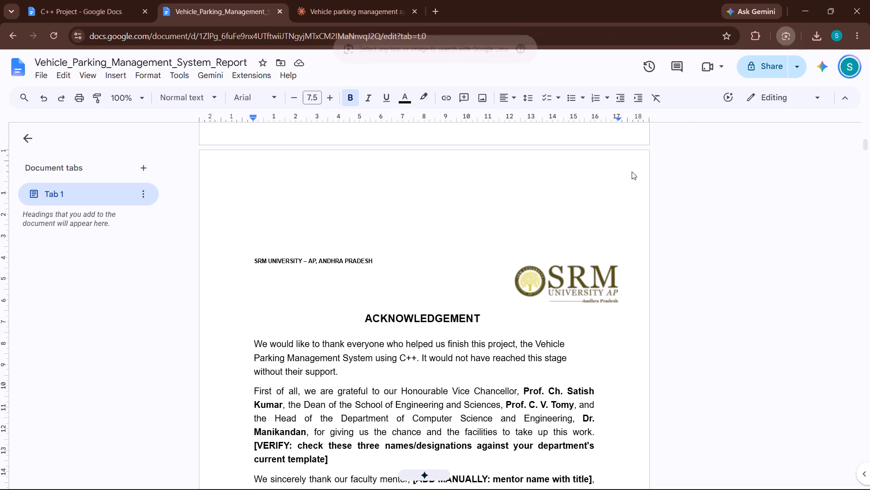
{"action": "left_click_drag", "start_coordinate": [511, 258], "coordinate": [639, 310]}
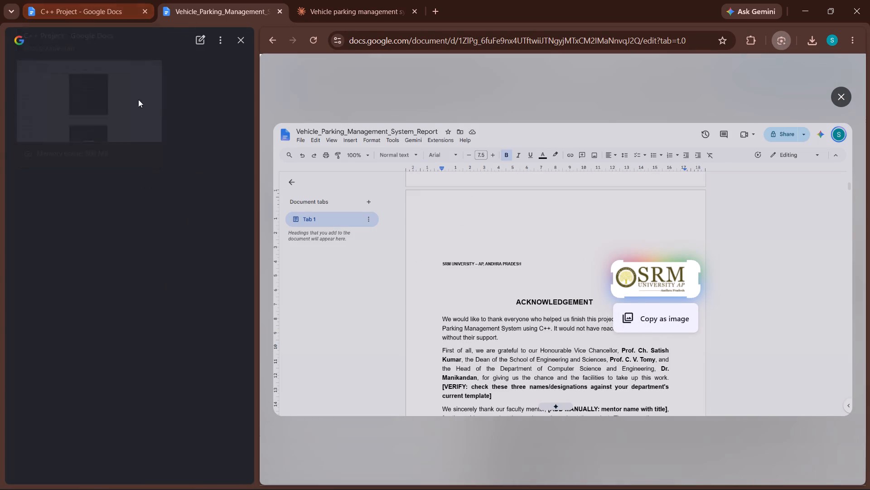
{"action": "left_click", "coordinate": [112, 0]}
{"action": "left_click", "coordinate": [169, 0]}
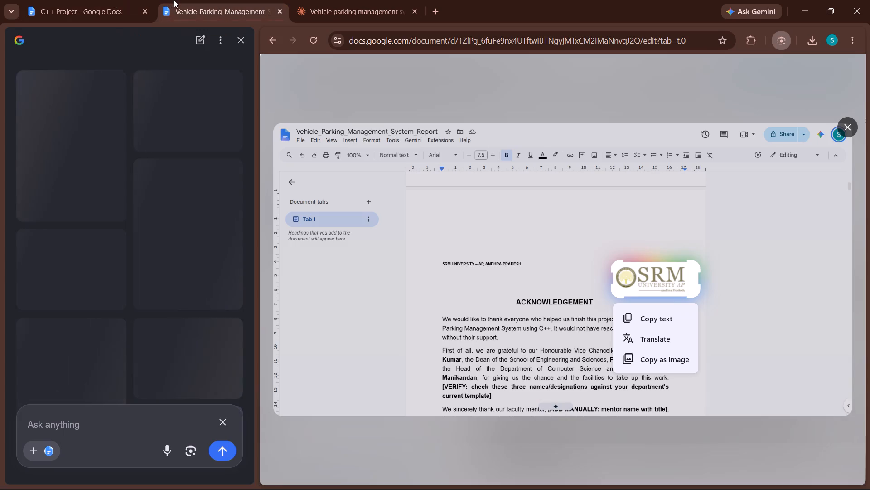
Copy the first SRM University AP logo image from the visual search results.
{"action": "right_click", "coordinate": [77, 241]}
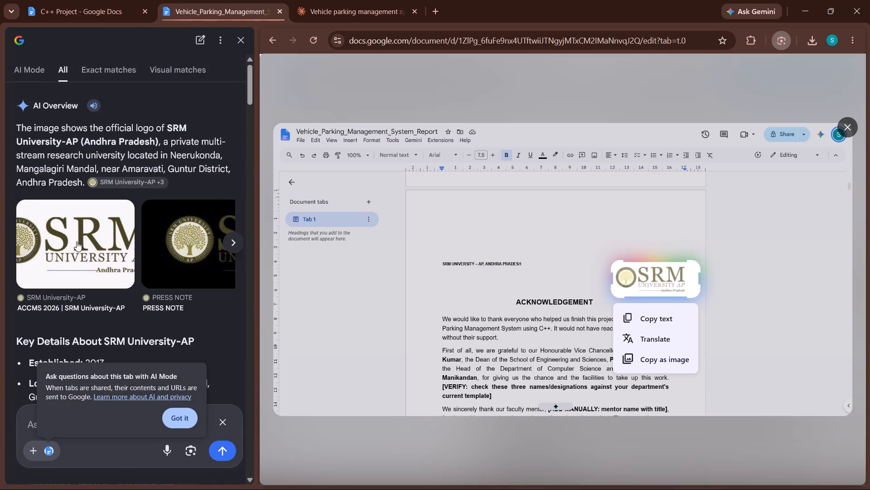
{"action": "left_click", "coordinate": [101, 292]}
Return to the C++ Project document and insert a page header.
{"action": "left_click", "coordinate": [107, 0]}
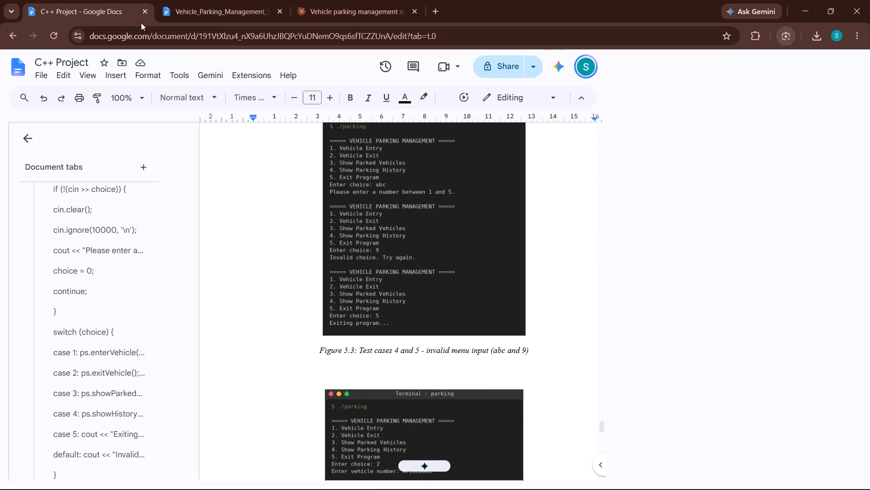
{"action": "scroll", "coordinate": [421, 181], "scroll_direction": "up", "scroll_amount": 19}
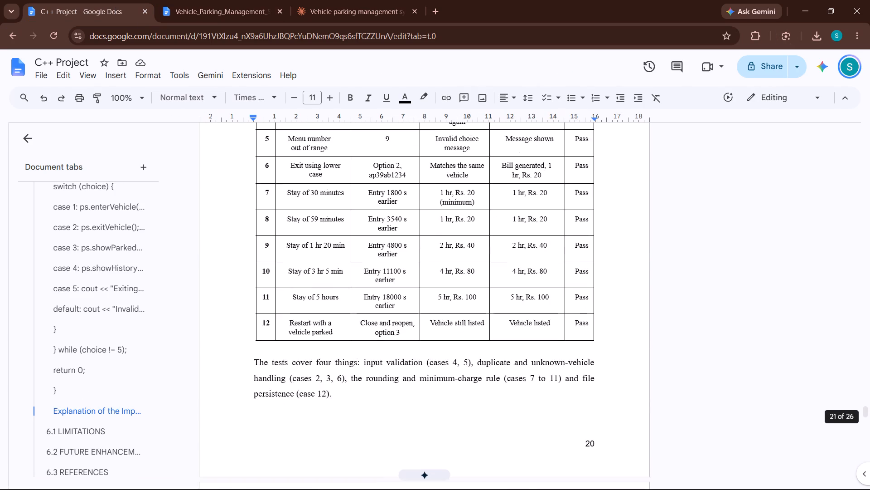
{"action": "scroll", "coordinate": [616, 221], "scroll_direction": "up", "scroll_amount": 6}
{"action": "scroll", "coordinate": [244, 56], "scroll_direction": "up", "scroll_amount": 5}
{"action": "left_click", "coordinate": [107, 78]}
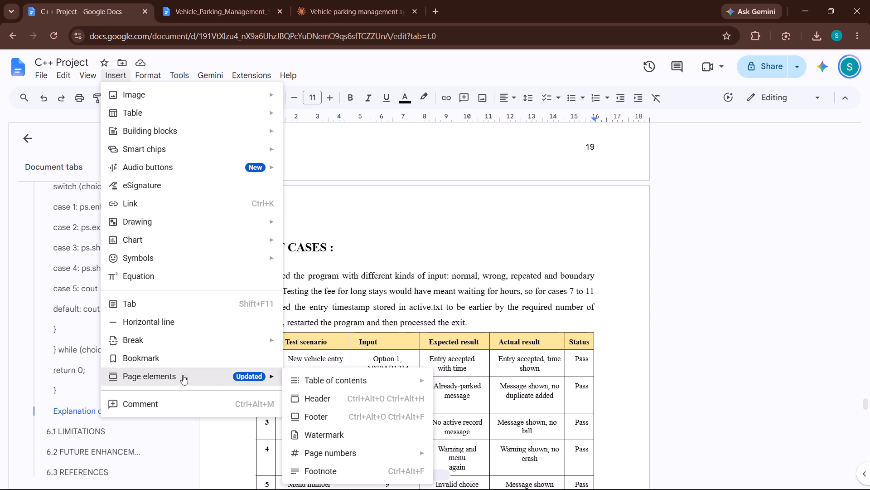
{"action": "left_click", "coordinate": [330, 399]}
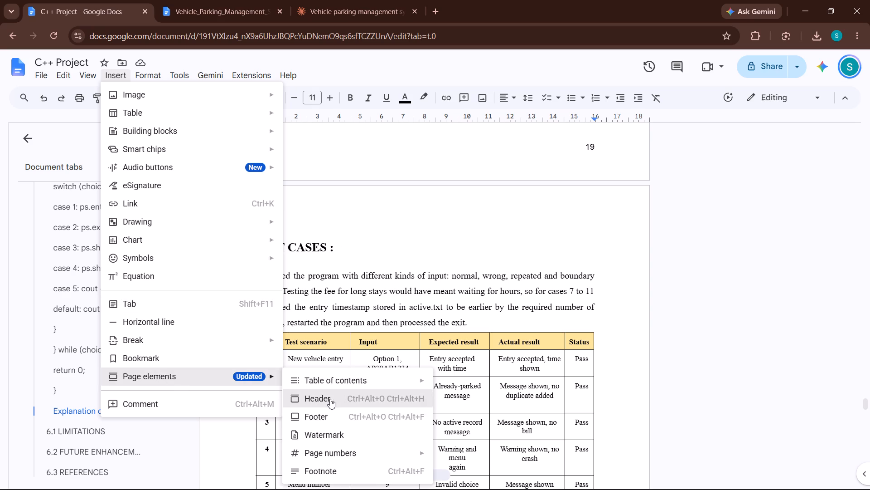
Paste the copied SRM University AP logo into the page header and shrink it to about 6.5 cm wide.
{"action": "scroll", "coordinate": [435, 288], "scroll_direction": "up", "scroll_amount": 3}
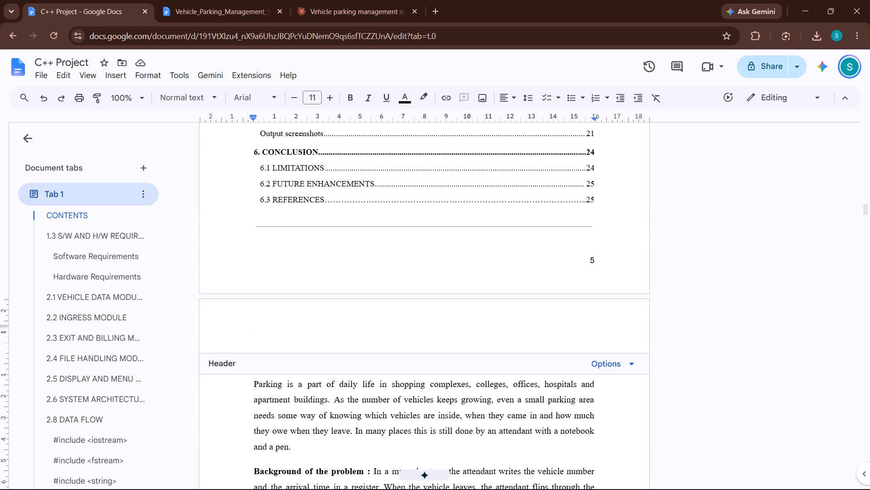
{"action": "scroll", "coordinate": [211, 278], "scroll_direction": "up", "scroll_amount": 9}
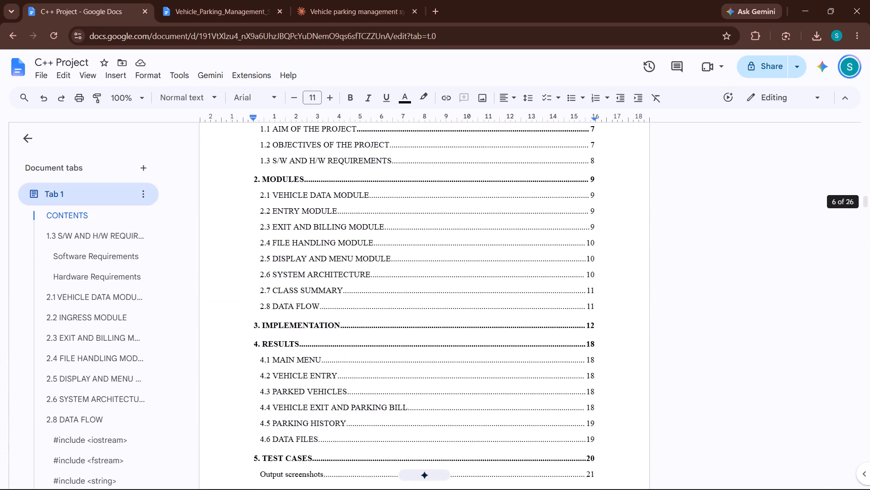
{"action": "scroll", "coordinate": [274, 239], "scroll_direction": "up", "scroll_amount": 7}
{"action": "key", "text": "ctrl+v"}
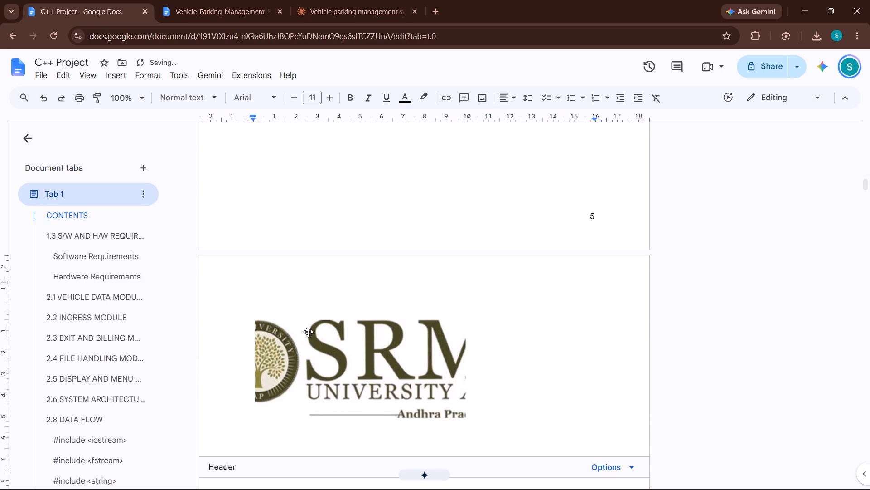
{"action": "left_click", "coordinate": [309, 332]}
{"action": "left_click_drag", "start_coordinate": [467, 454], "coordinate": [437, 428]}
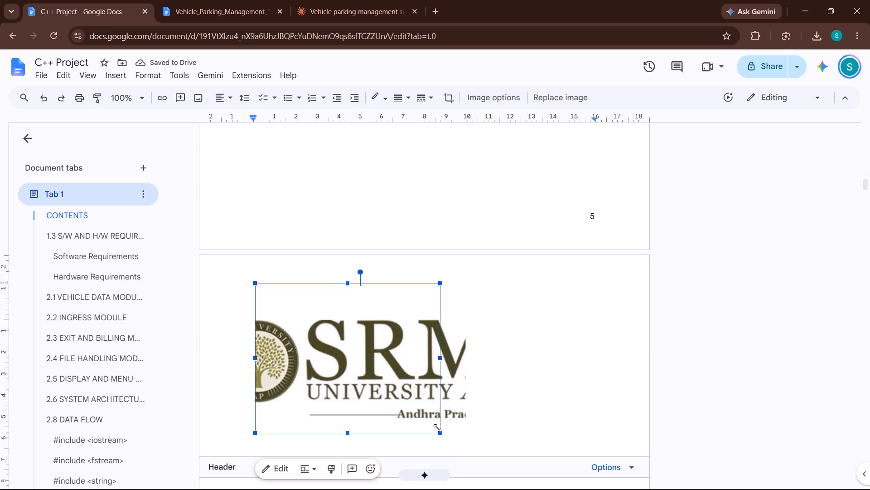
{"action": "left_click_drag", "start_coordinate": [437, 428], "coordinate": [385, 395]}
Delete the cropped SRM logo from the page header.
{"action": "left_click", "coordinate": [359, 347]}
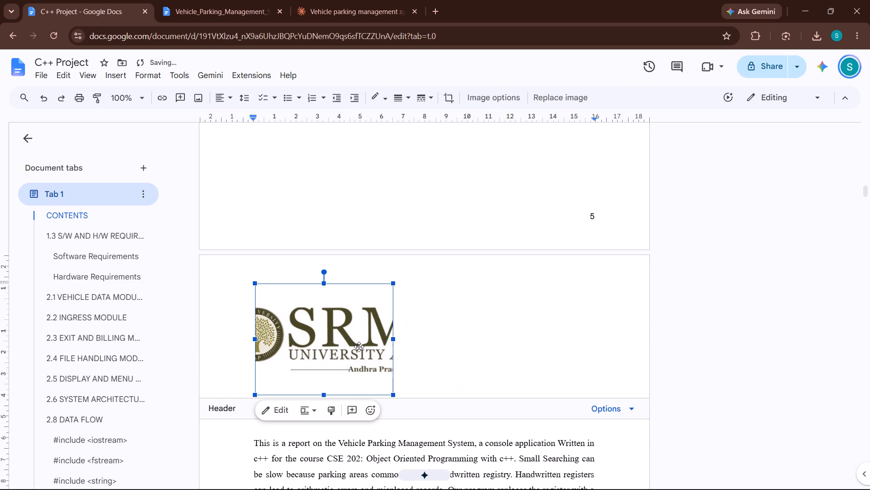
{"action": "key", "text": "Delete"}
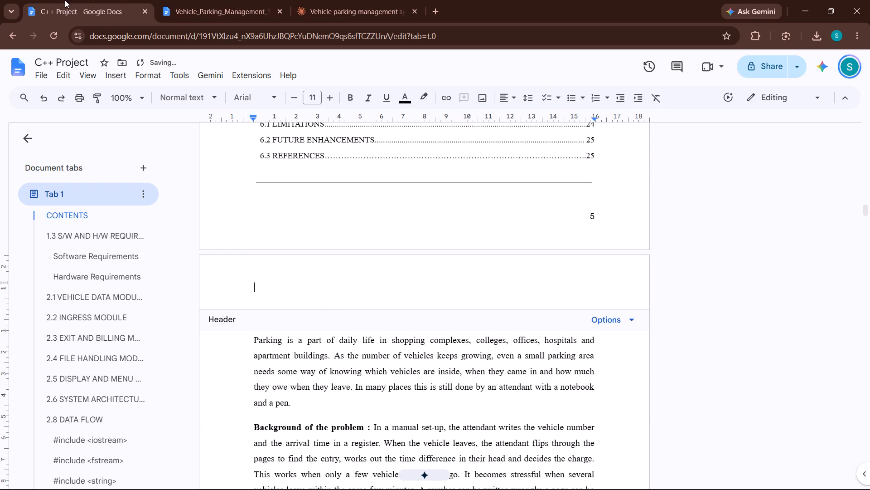
Go back to the visual search results and examine the SRM University AP logo images for a better version.
{"action": "left_click", "coordinate": [176, 0]}
{"action": "left_click", "coordinate": [232, 247]}
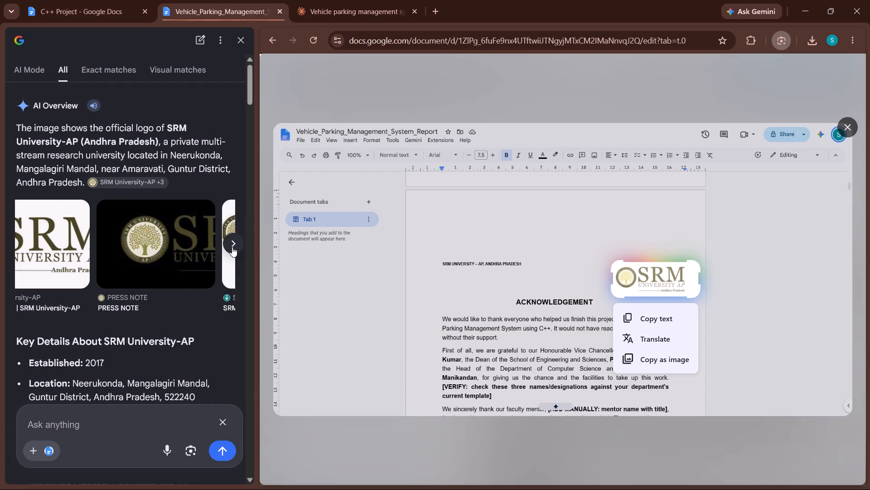
{"action": "left_click", "coordinate": [232, 247]}
{"action": "left_click", "coordinate": [232, 247]}
{"action": "left_click", "coordinate": [232, 247]}
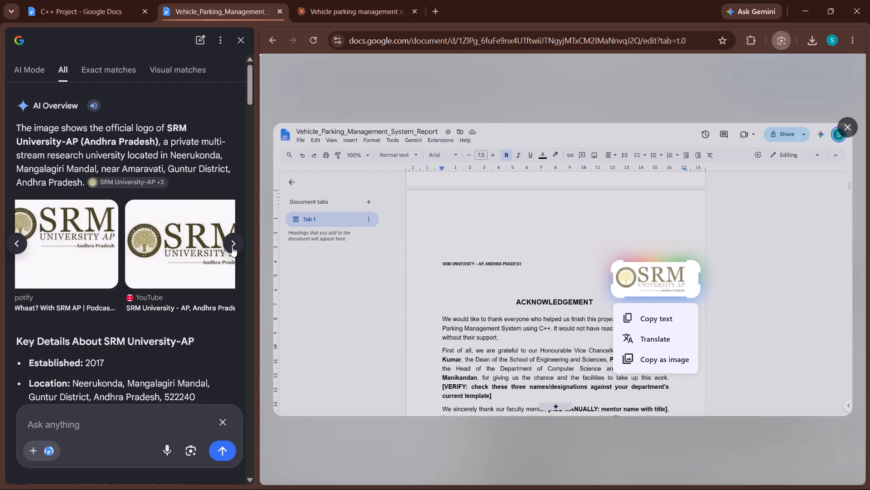
{"action": "left_click", "coordinate": [232, 247]}
{"action": "left_click", "coordinate": [232, 247]}
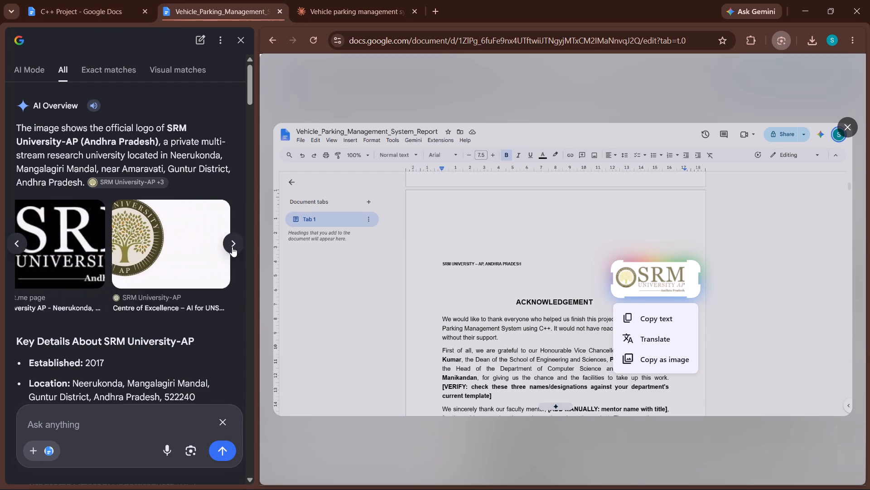
{"action": "left_click", "coordinate": [232, 247]}
{"action": "left_click", "coordinate": [232, 247]}
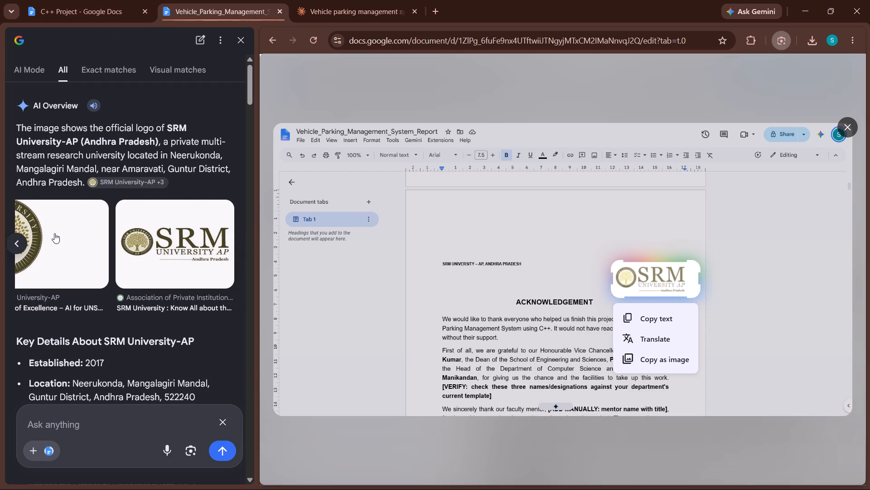
{"action": "left_click", "coordinate": [17, 243]}
{"action": "left_click", "coordinate": [17, 243]}
{"action": "left_click", "coordinate": [17, 243]}
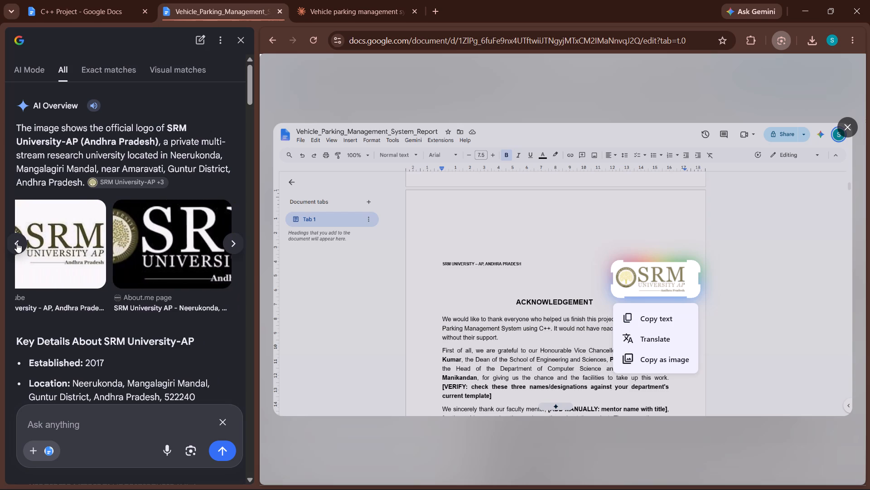
{"action": "left_click", "coordinate": [17, 243]}
{"action": "double_click", "coordinate": [17, 243]}
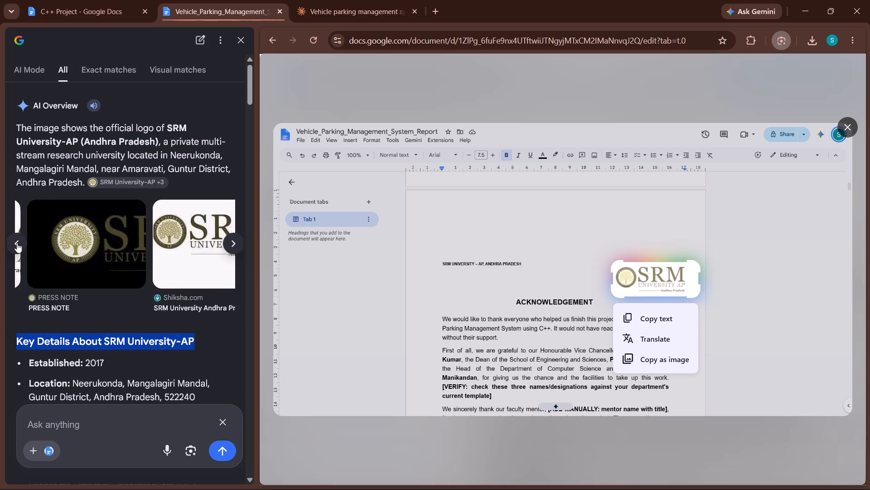
{"action": "scroll", "coordinate": [17, 243], "scroll_direction": "down", "scroll_amount": 10}
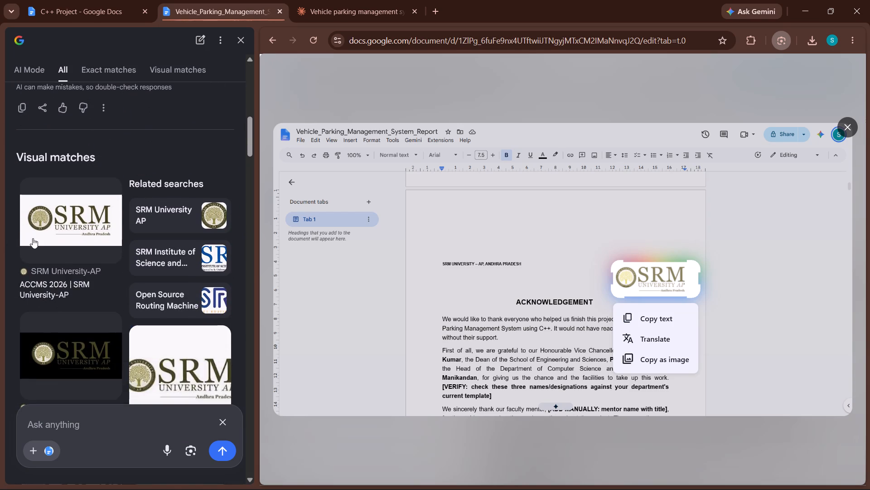
{"action": "scroll", "coordinate": [118, 246], "scroll_direction": "down", "scroll_amount": 9}
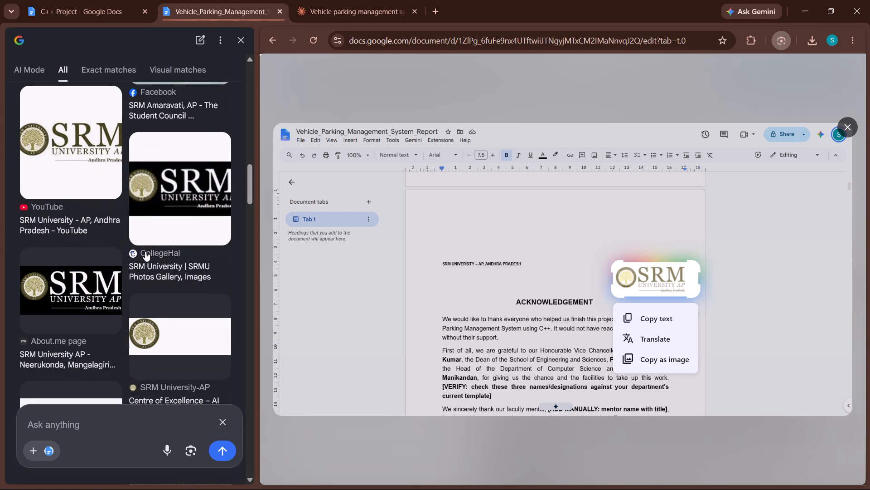
{"action": "scroll", "coordinate": [145, 251], "scroll_direction": "up", "scroll_amount": 3}
{"action": "scroll", "coordinate": [145, 251], "scroll_direction": "down", "scroll_amount": 7}
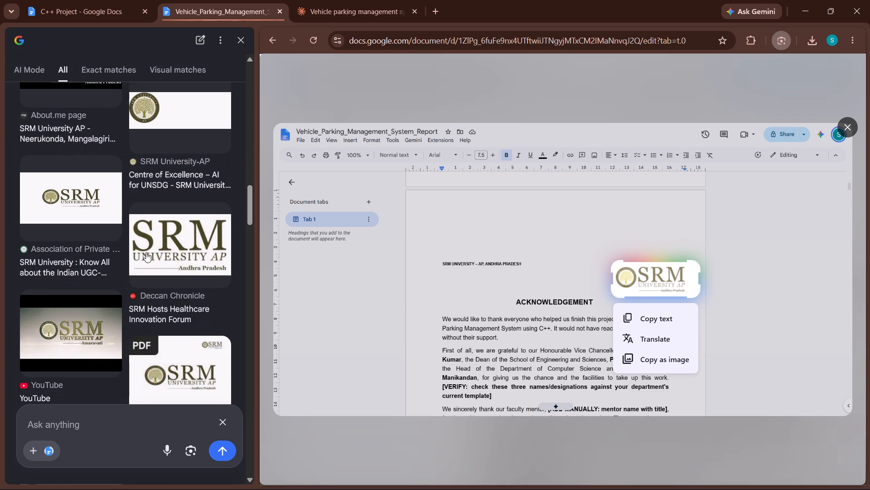
{"action": "scroll", "coordinate": [146, 251], "scroll_direction": "down", "scroll_amount": 3}
{"action": "scroll", "coordinate": [145, 251], "scroll_direction": "up", "scroll_amount": 9}
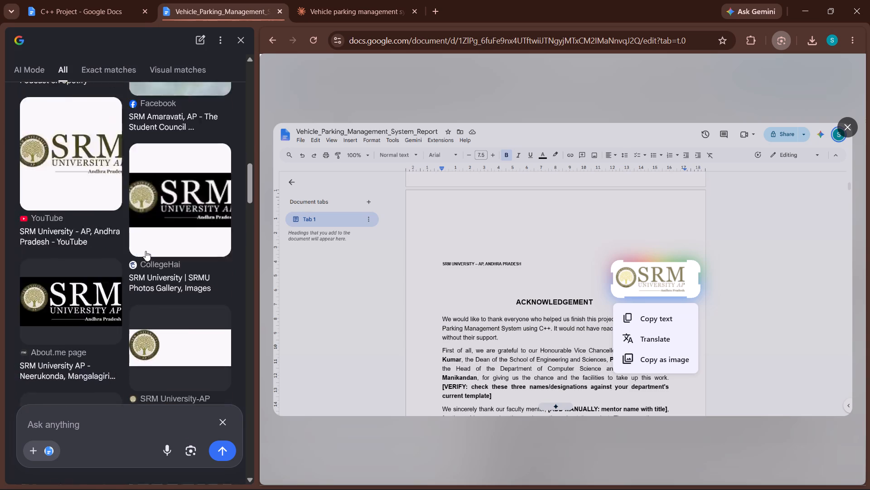
{"action": "scroll", "coordinate": [145, 251], "scroll_direction": "up", "scroll_amount": 12}
{"action": "scroll", "coordinate": [103, 235], "scroll_direction": "up", "scroll_amount": 5}
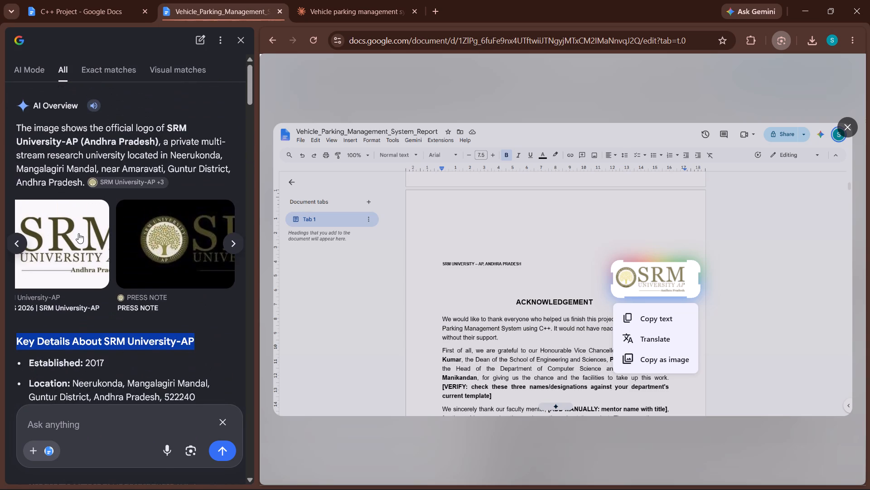
Copy the SRM University AP logo image from the ACCMS 2026 srmap.edu.in result and return to the C++ Project document.
{"action": "left_click", "coordinate": [78, 233]}
{"action": "right_click", "coordinate": [115, 144]}
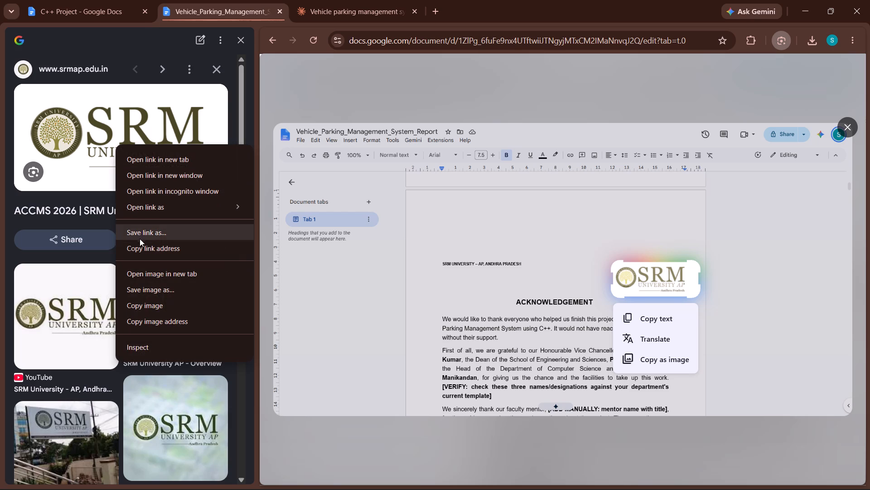
{"action": "left_click", "coordinate": [151, 302]}
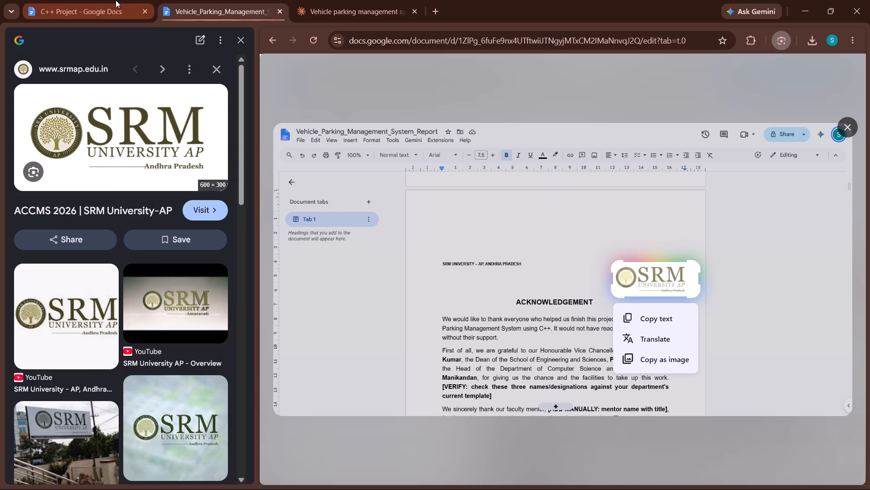
{"action": "left_click", "coordinate": [110, 0]}
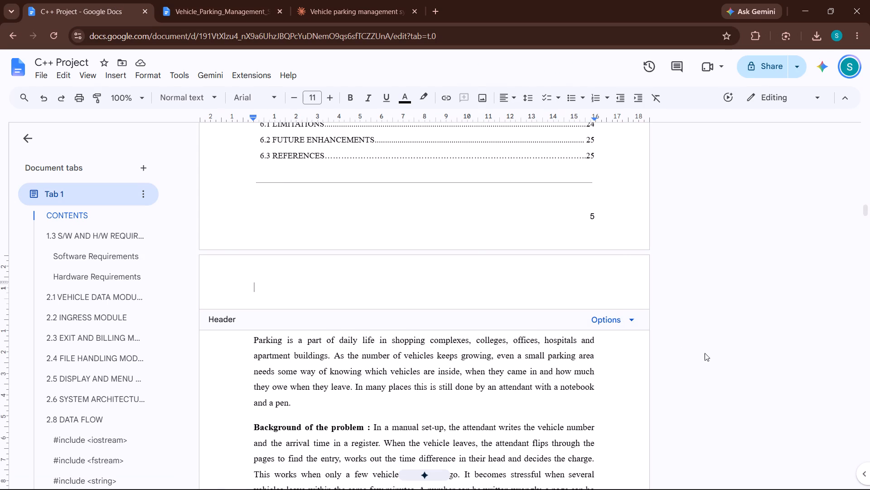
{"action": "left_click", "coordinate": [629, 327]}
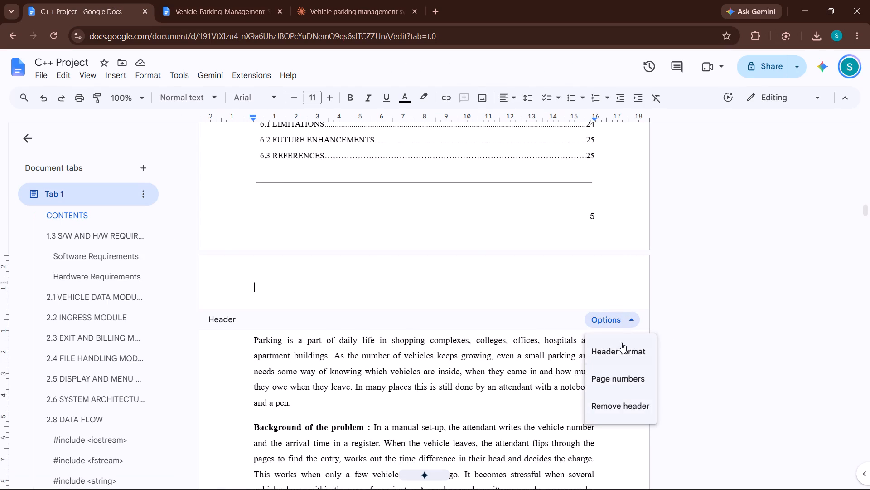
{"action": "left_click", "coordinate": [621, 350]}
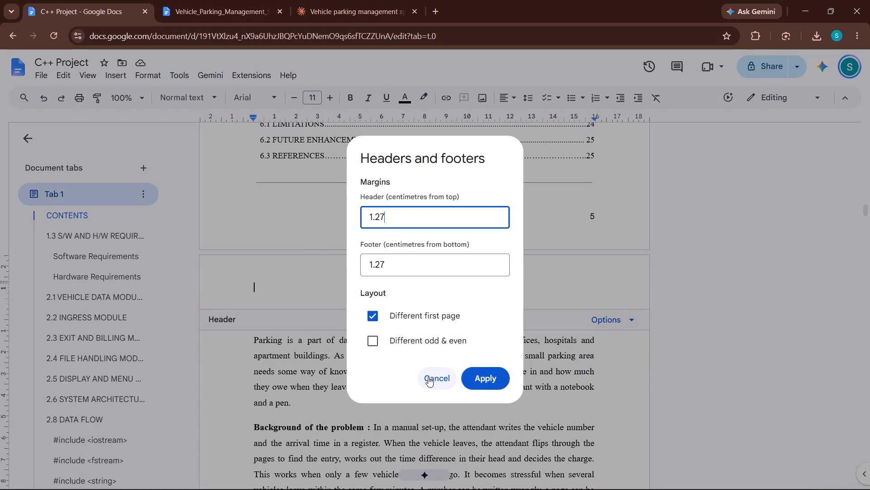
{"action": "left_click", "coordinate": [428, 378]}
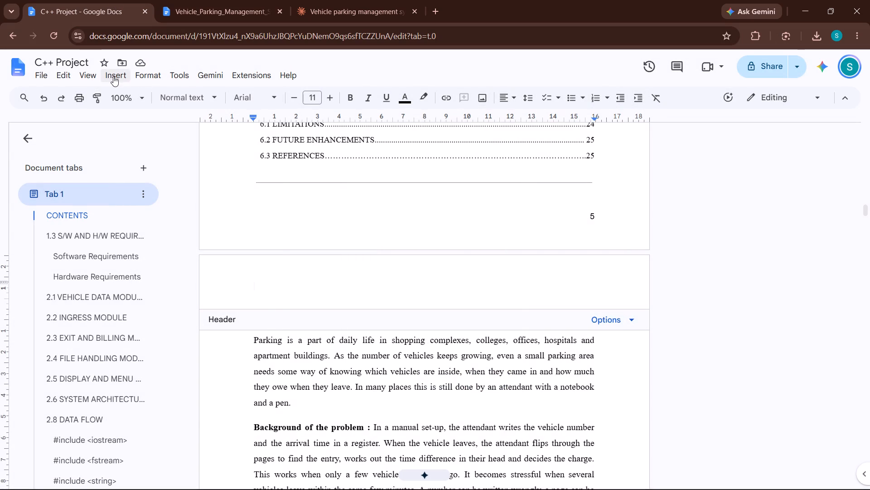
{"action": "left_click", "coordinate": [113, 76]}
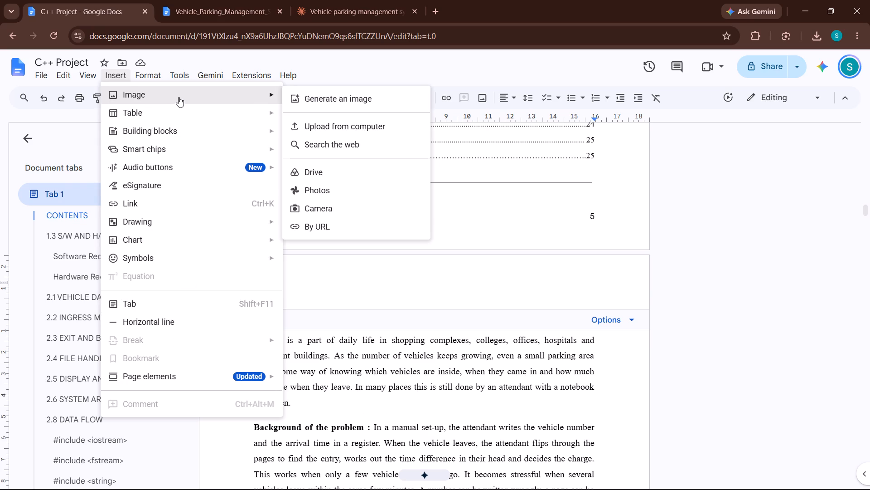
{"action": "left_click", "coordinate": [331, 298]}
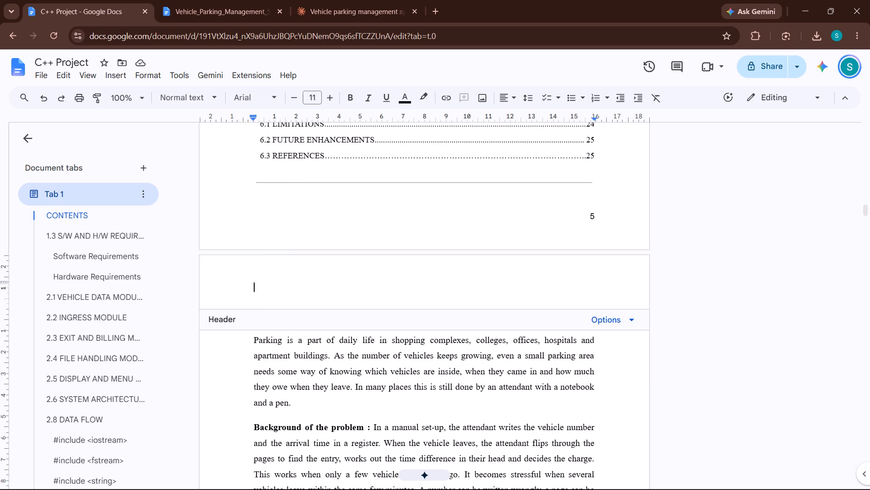
Paste the copied SRM University AP logo into the page header and shrink it to about 4.5 cm wide.
{"action": "key", "text": "ctrl+v"}
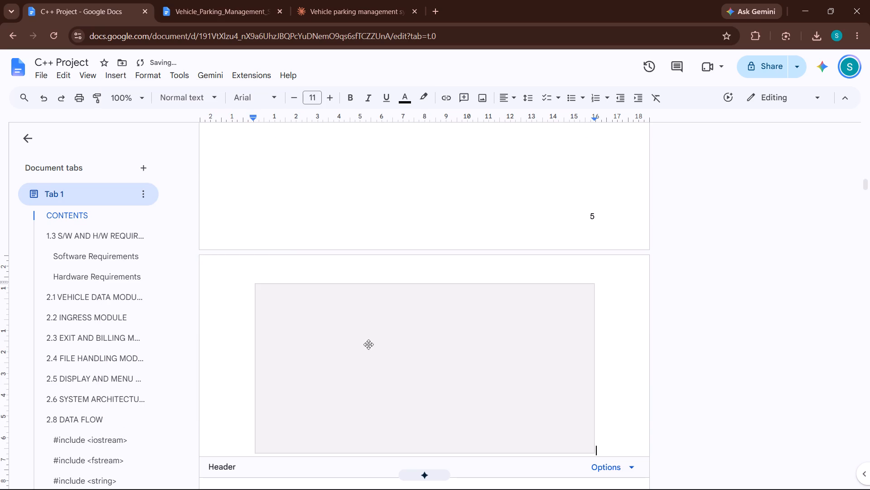
{"action": "left_click", "coordinate": [368, 345]}
{"action": "left_click_drag", "start_coordinate": [594, 452], "coordinate": [443, 381]}
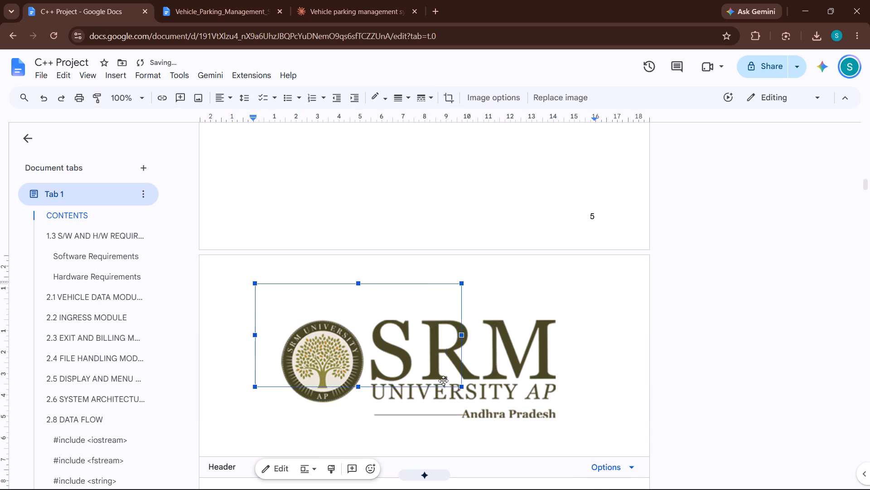
{"action": "left_click_drag", "start_coordinate": [443, 381], "coordinate": [349, 328]}
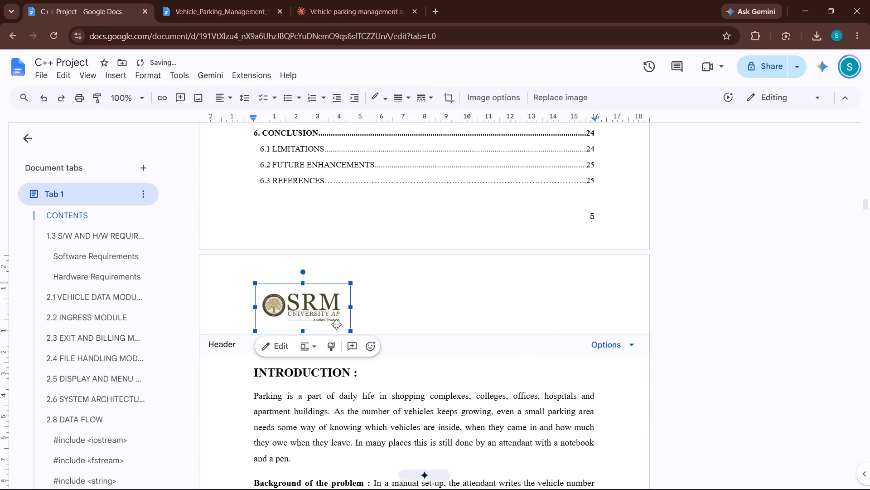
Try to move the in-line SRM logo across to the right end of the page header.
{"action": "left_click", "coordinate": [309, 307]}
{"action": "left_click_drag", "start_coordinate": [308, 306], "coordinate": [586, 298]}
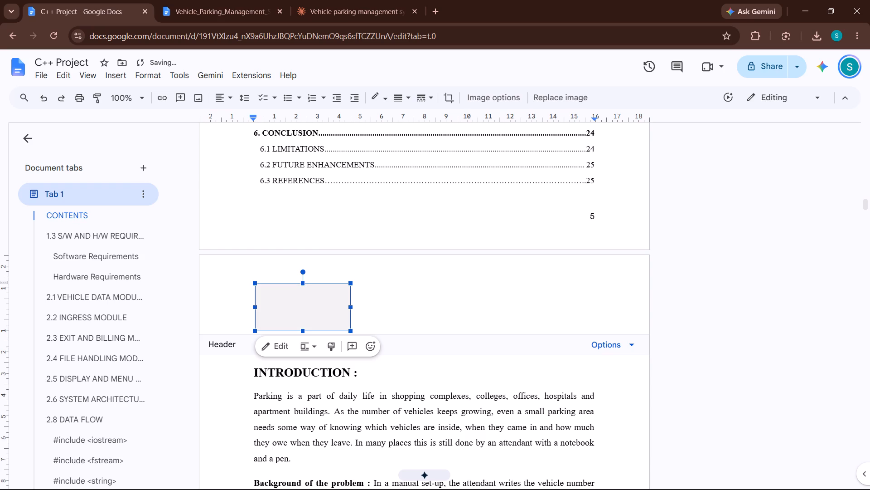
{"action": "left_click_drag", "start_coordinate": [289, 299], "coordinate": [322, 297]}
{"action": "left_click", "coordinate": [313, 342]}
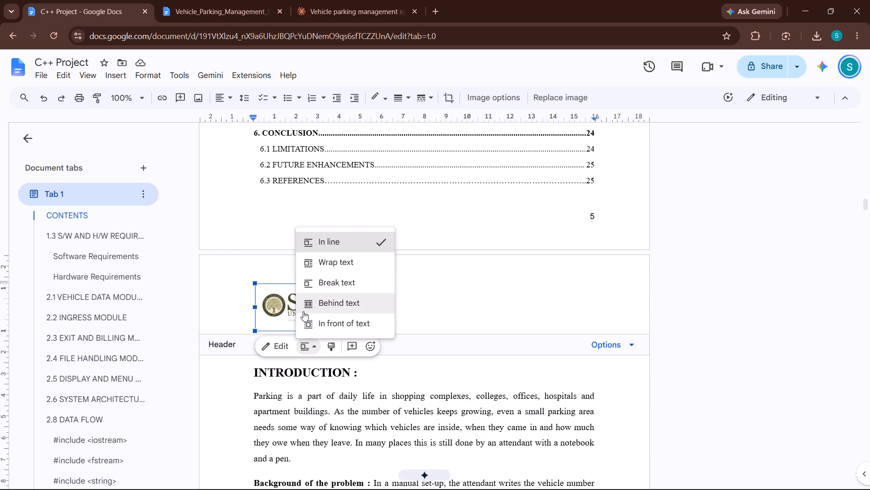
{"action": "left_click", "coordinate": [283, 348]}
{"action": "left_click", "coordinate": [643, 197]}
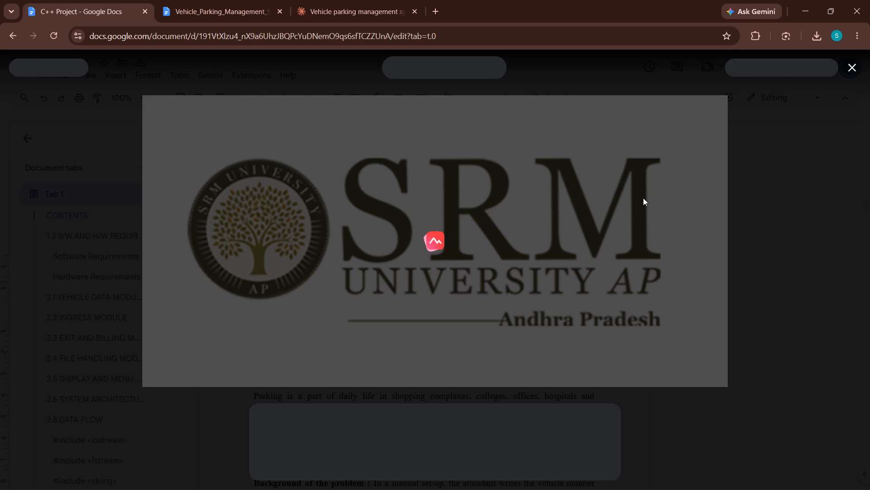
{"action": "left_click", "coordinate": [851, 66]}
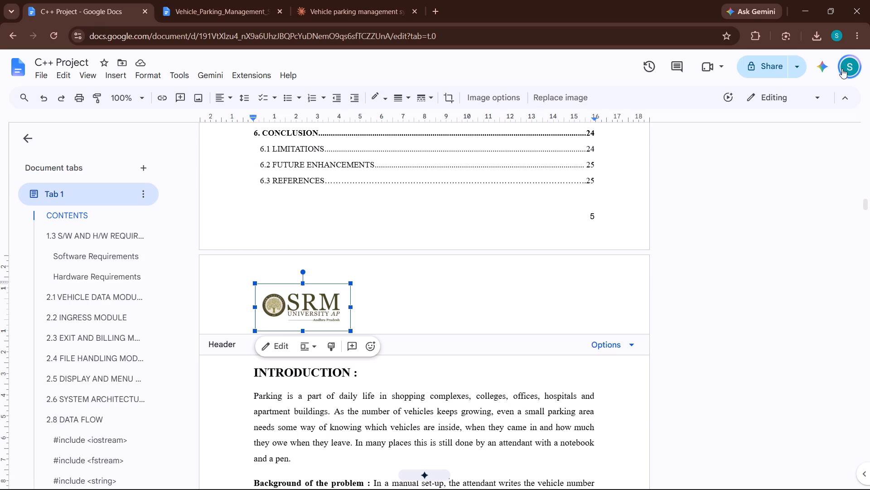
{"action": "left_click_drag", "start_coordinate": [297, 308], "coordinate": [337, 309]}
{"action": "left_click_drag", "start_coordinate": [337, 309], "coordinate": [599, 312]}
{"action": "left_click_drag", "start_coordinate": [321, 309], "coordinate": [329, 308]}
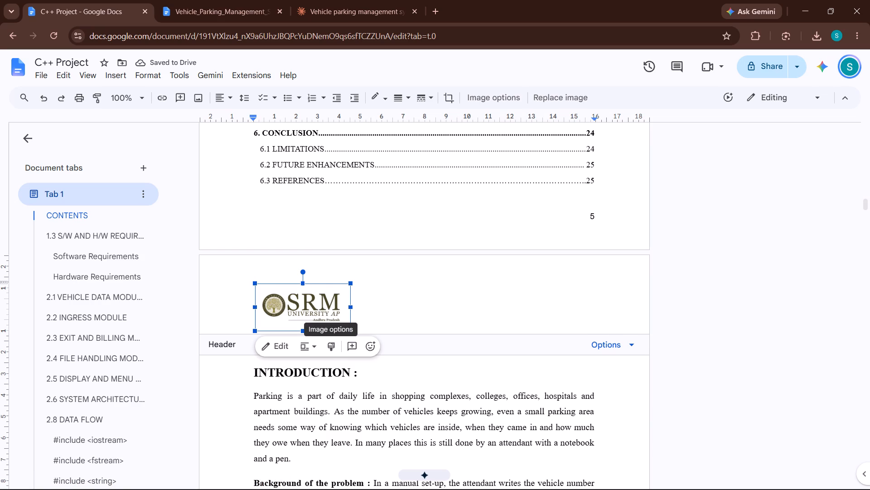
Set the SRM logo in the page header to the Wrap text layout.
{"action": "scroll", "coordinate": [445, 284], "scroll_direction": "up", "scroll_amount": 6}
{"action": "scroll", "coordinate": [442, 267], "scroll_direction": "down", "scroll_amount": 20}
{"action": "scroll", "coordinate": [442, 267], "scroll_direction": "down", "scroll_amount": 2}
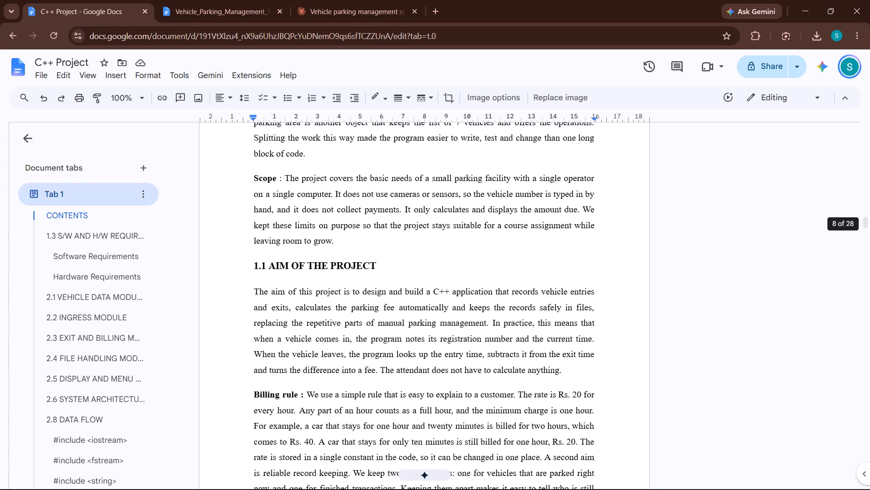
{"action": "scroll", "coordinate": [408, 215], "scroll_direction": "up", "scroll_amount": 6}
{"action": "left_click", "coordinate": [237, 318]}
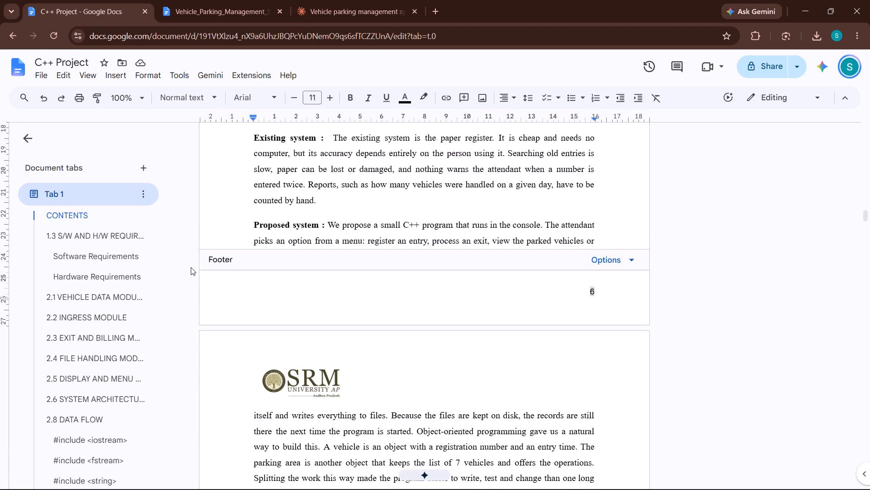
{"action": "left_click", "coordinate": [283, 382]}
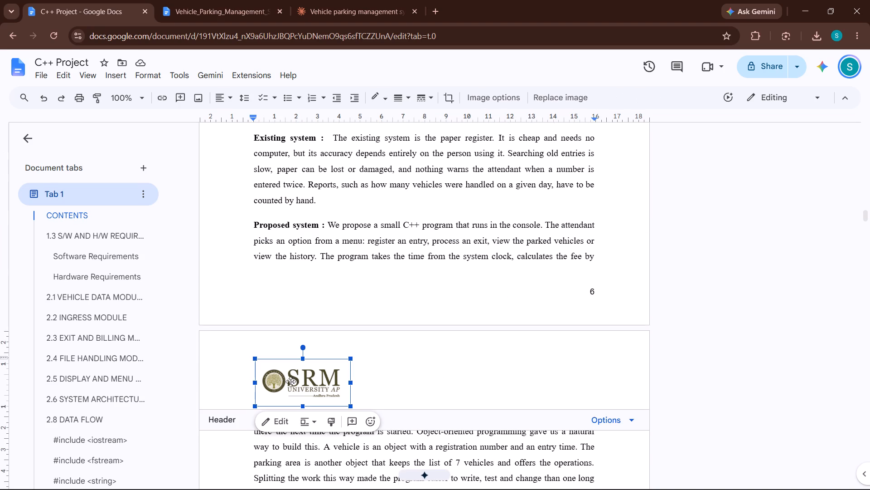
{"action": "left_click", "coordinate": [280, 418]}
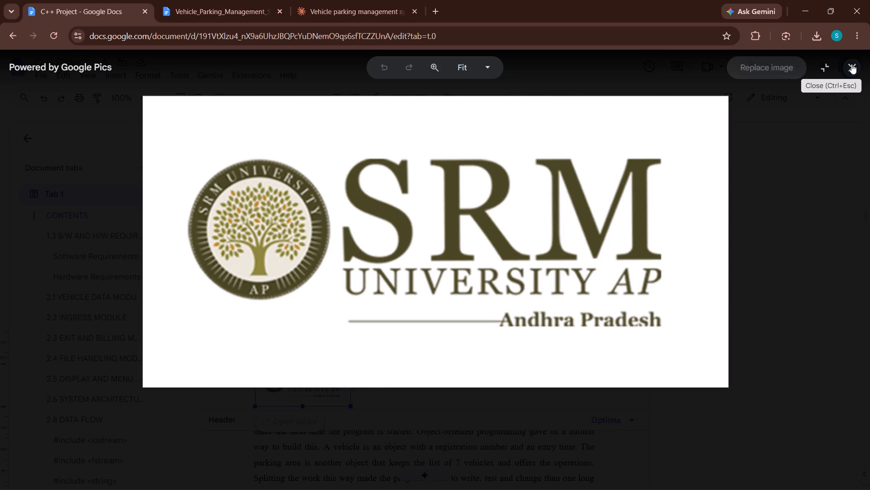
{"action": "left_click", "coordinate": [851, 64]}
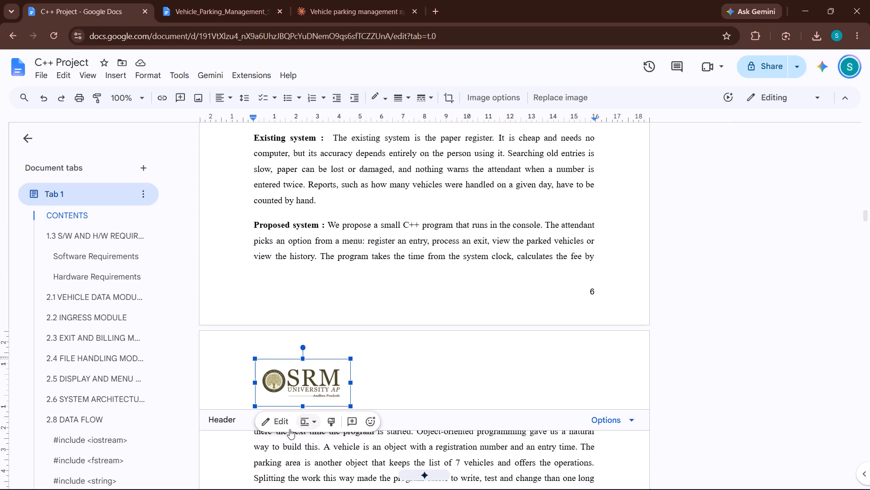
{"action": "left_click", "coordinate": [309, 422]}
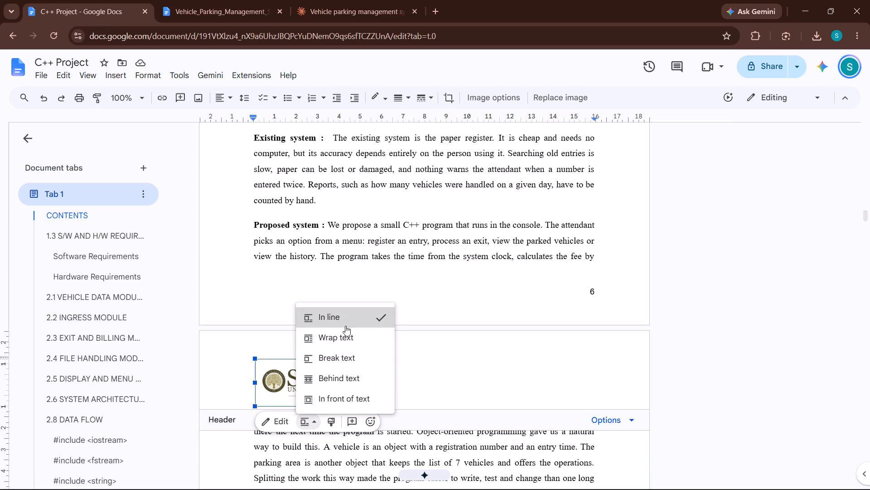
{"action": "left_click", "coordinate": [355, 342]}
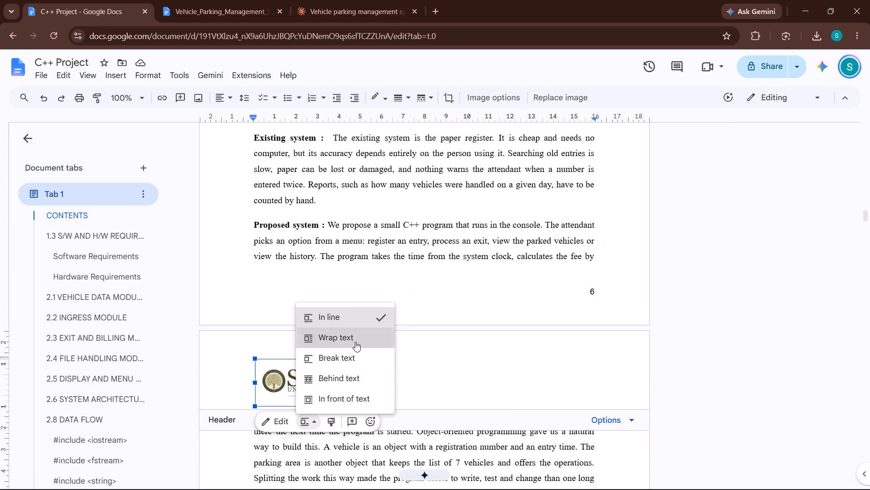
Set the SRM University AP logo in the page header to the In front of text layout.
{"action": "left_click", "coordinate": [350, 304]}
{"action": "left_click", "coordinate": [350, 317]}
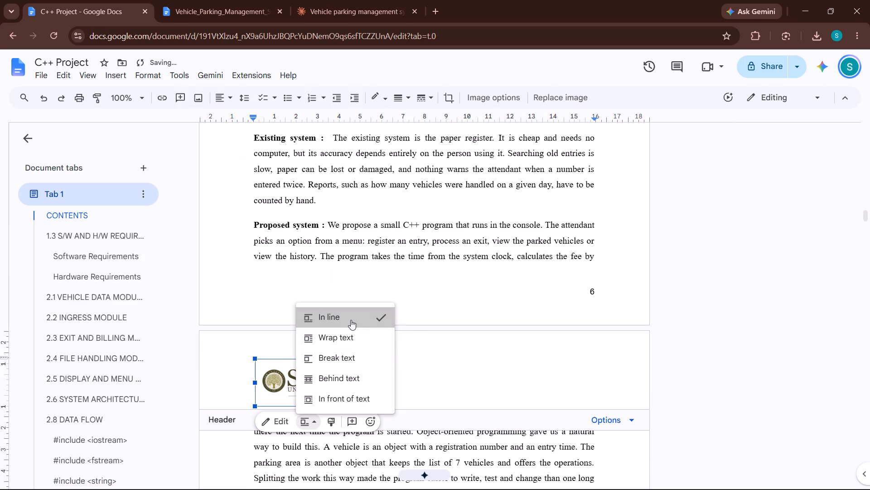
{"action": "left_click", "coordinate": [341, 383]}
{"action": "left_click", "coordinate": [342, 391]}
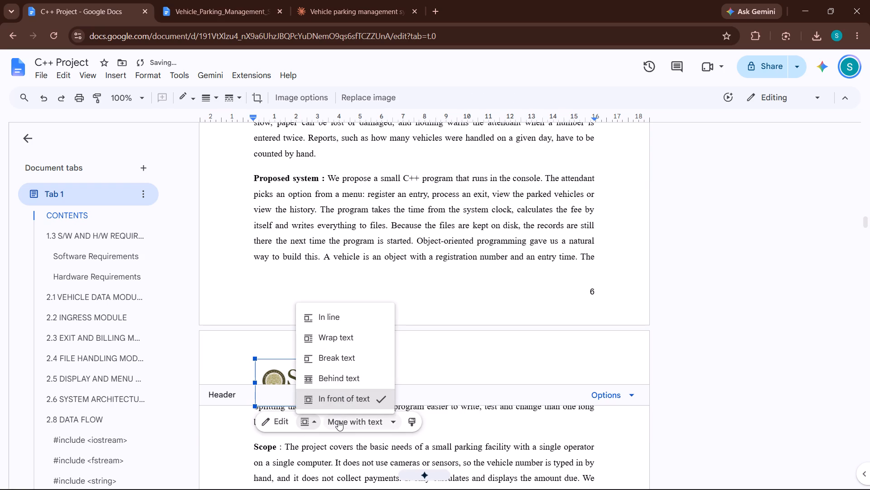
Undo the logo's layout changes, resizing and pasting until the page header is empty, and return to the body text.
{"action": "key", "text": "ctrl+z"}
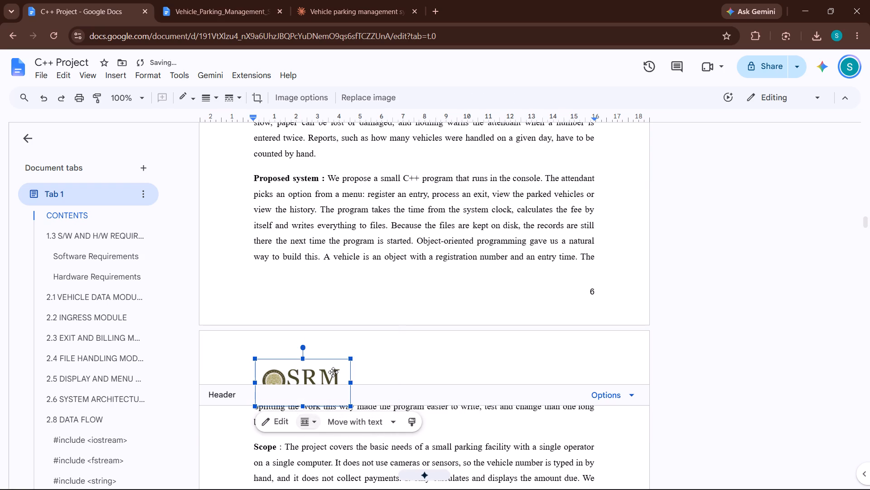
{"action": "key", "text": "ctrl+z"}
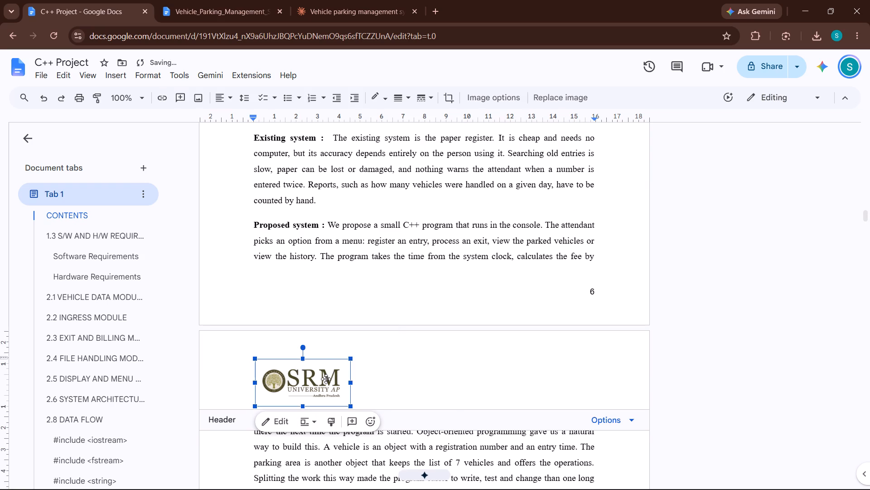
{"action": "key", "text": "ctrl+z"}
{"action": "key", "text": "ctrl+z"}
{"action": "key", "text": "ctrl+z"}
{"action": "key", "text": "ctrl+z"}
{"action": "key", "text": "ctrl+z"}
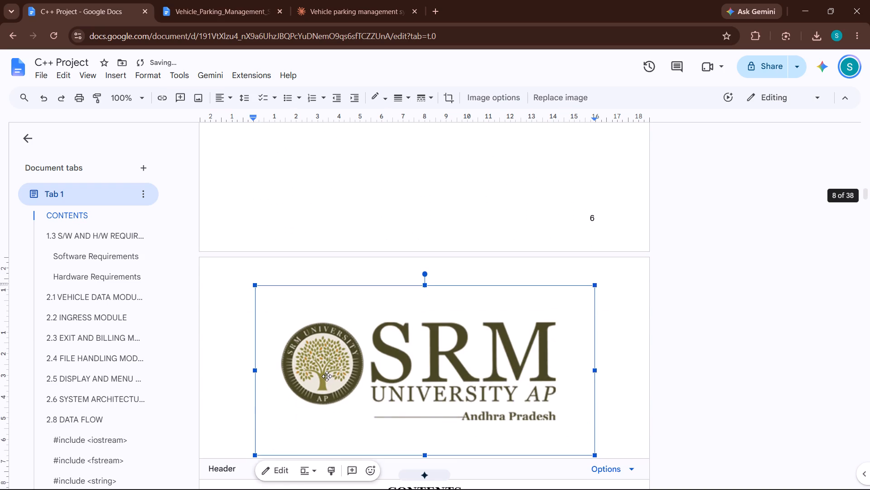
{"action": "key", "text": "ctrl+z"}
{"action": "scroll", "coordinate": [354, 342], "scroll_direction": "up", "scroll_amount": 5}
{"action": "scroll", "coordinate": [362, 280], "scroll_direction": "up", "scroll_amount": 5}
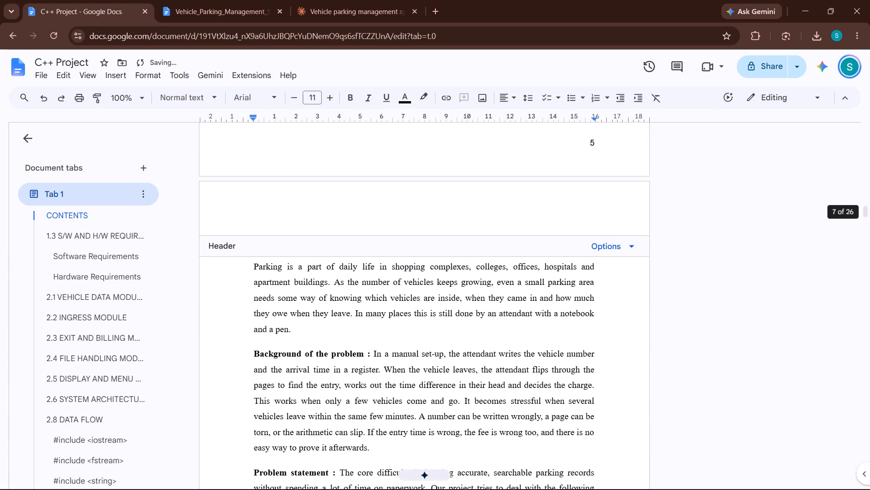
{"action": "left_click", "coordinate": [308, 234]}
{"action": "left_click", "coordinate": [248, 395]}
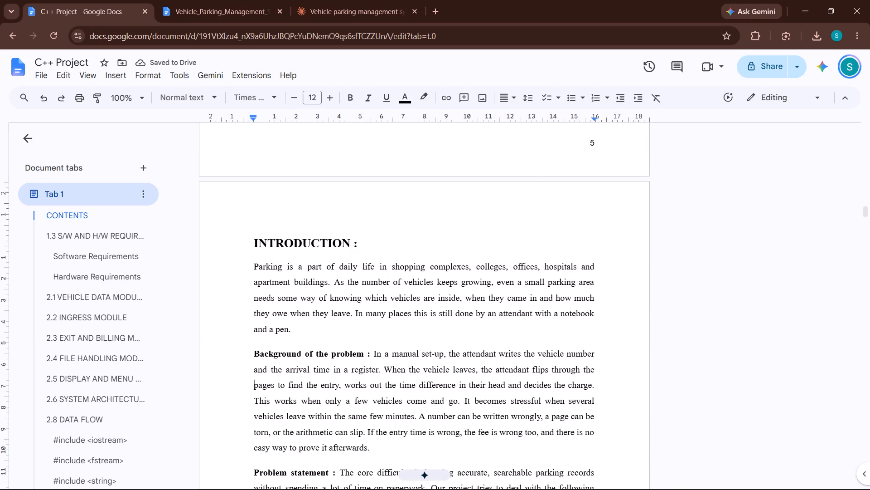
Open the page footer for editing and look through its options.
{"action": "scroll", "coordinate": [361, 245], "scroll_direction": "up", "scroll_amount": 16}
{"action": "scroll", "coordinate": [483, 213], "scroll_direction": "up", "scroll_amount": 5}
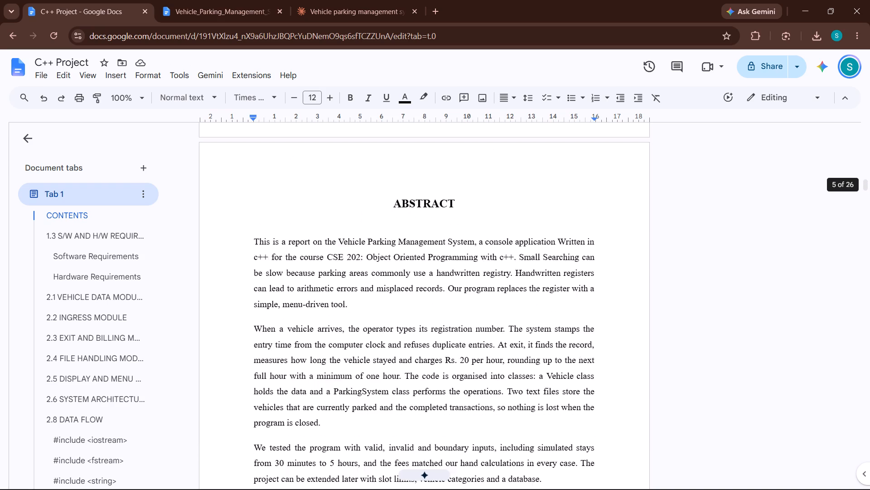
{"action": "scroll", "coordinate": [484, 213], "scroll_direction": "up", "scroll_amount": 3}
{"action": "scroll", "coordinate": [494, 224], "scroll_direction": "down", "scroll_amount": 2}
{"action": "scroll", "coordinate": [495, 224], "scroll_direction": "up", "scroll_amount": 20}
{"action": "scroll", "coordinate": [554, 237], "scroll_direction": "up", "scroll_amount": 9}
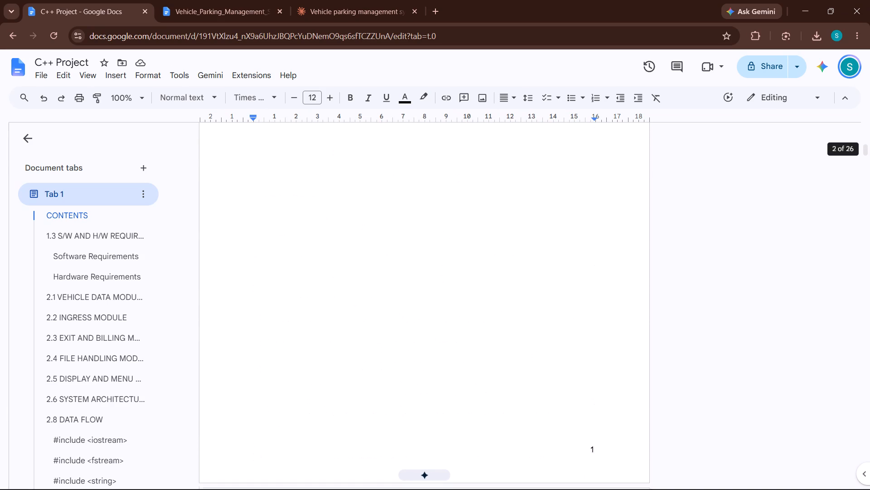
{"action": "scroll", "coordinate": [580, 256], "scroll_direction": "up", "scroll_amount": 8}
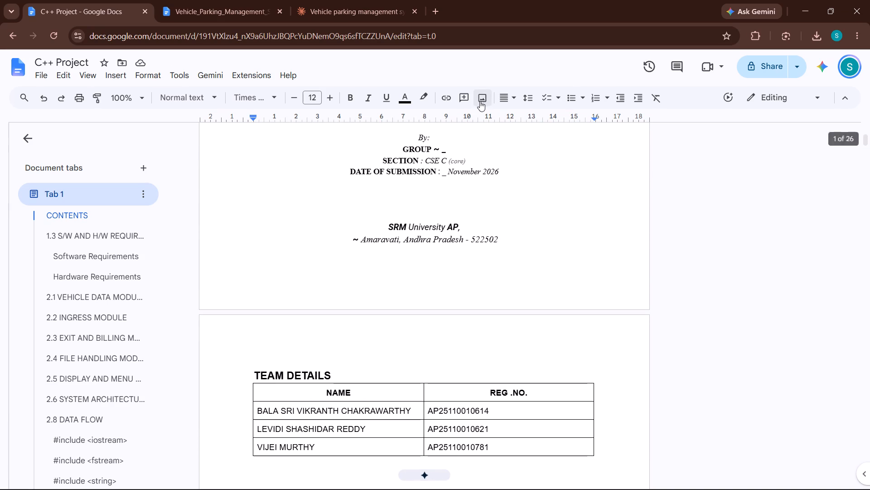
{"action": "left_click", "coordinate": [482, 99]}
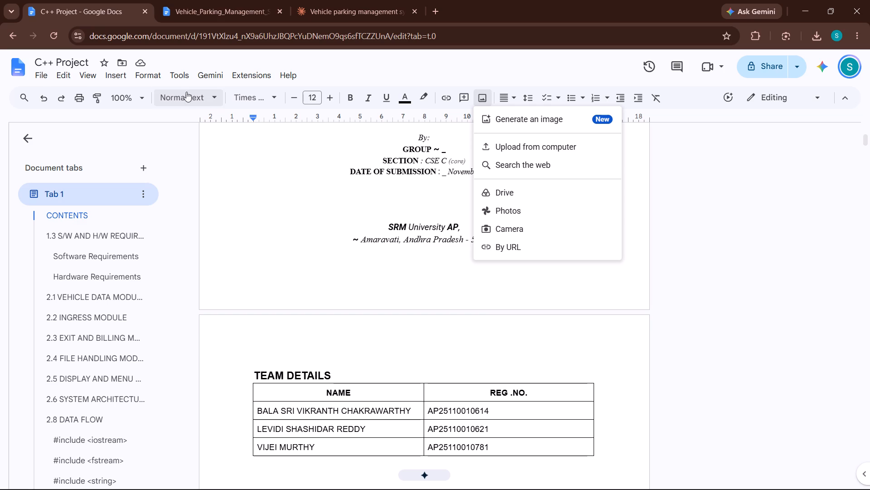
{"action": "left_click", "coordinate": [47, 79]}
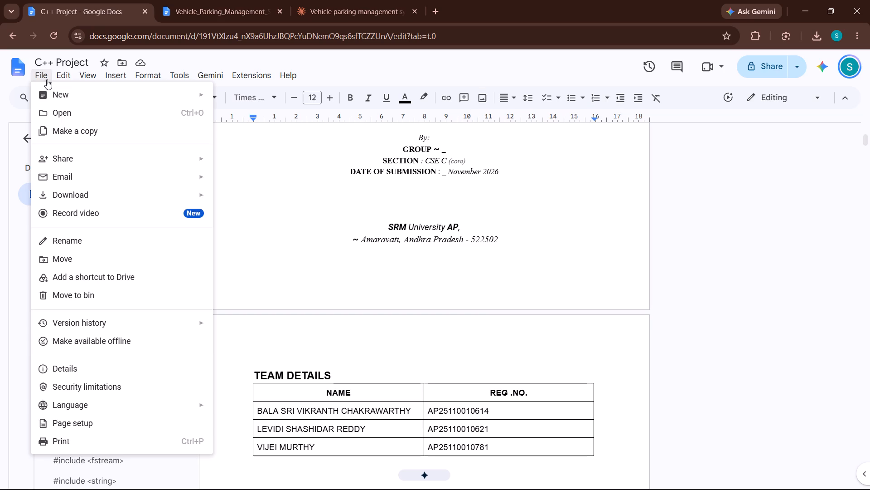
{"action": "left_click", "coordinate": [47, 79]}
{"action": "left_click", "coordinate": [108, 78]}
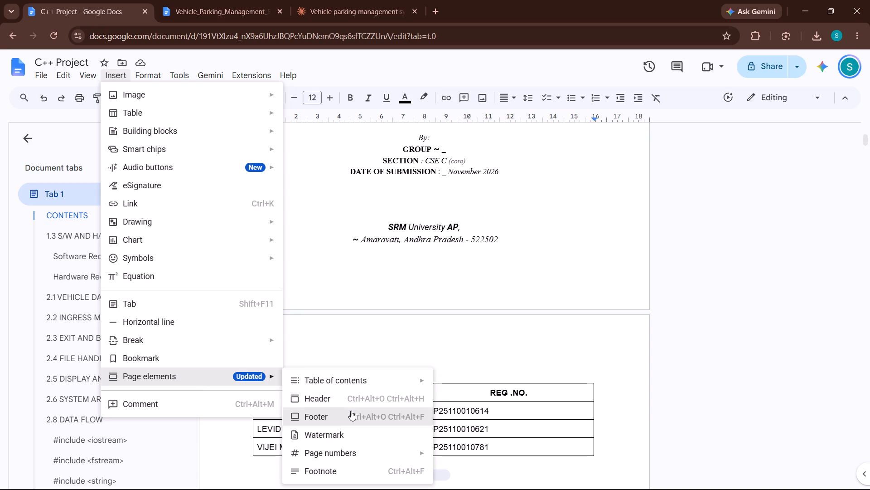
{"action": "scroll", "coordinate": [351, 411], "scroll_direction": "down", "scroll_amount": 1}
{"action": "left_click", "coordinate": [355, 413]}
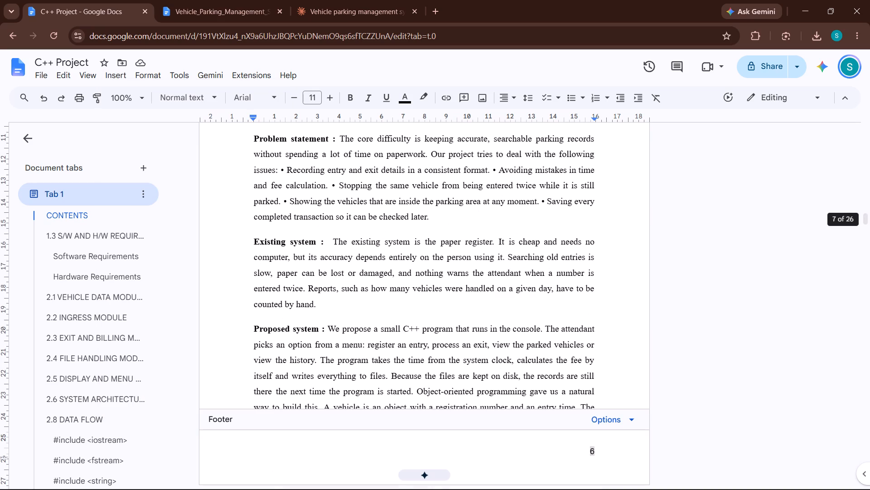
{"action": "left_click", "coordinate": [607, 425]}
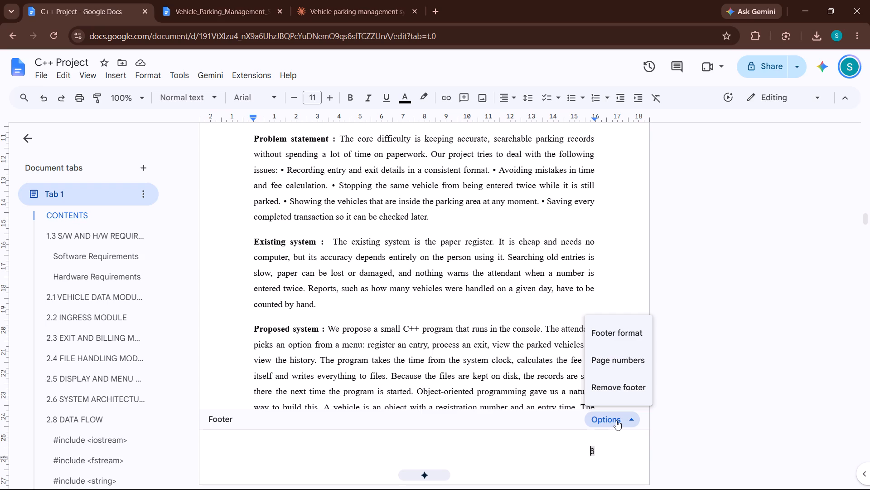
{"action": "left_click", "coordinate": [616, 420]}
{"action": "left_click", "coordinate": [690, 334]}
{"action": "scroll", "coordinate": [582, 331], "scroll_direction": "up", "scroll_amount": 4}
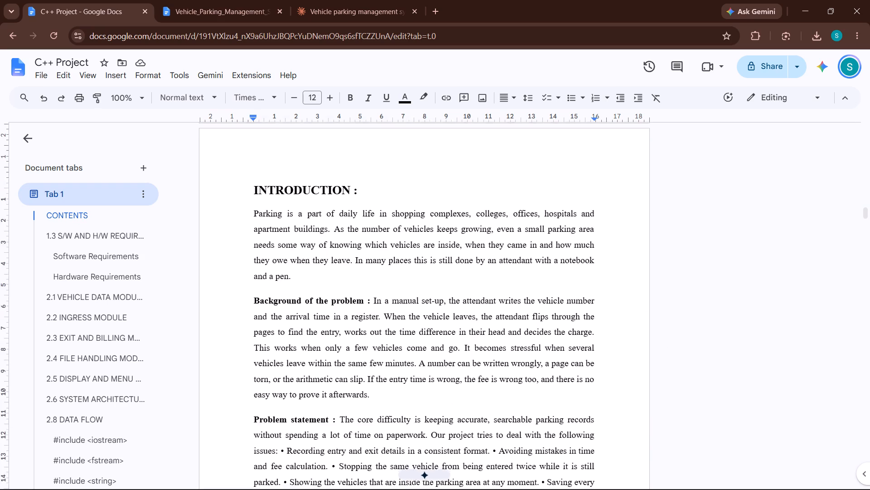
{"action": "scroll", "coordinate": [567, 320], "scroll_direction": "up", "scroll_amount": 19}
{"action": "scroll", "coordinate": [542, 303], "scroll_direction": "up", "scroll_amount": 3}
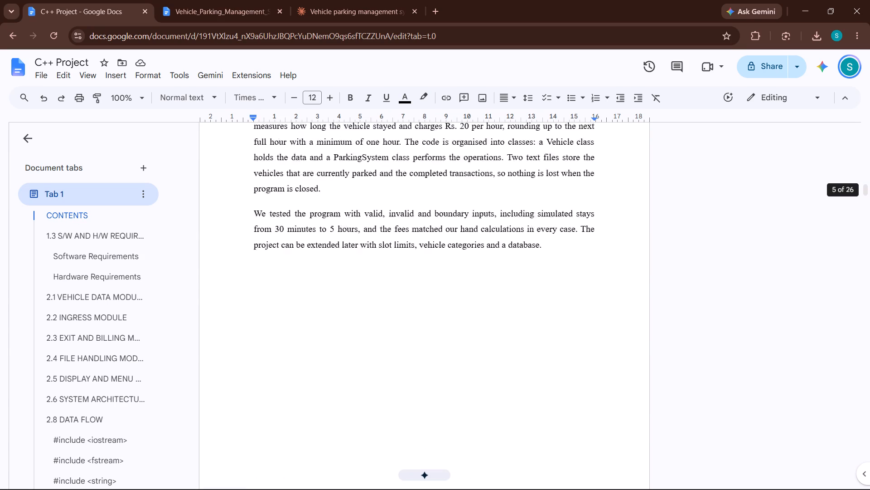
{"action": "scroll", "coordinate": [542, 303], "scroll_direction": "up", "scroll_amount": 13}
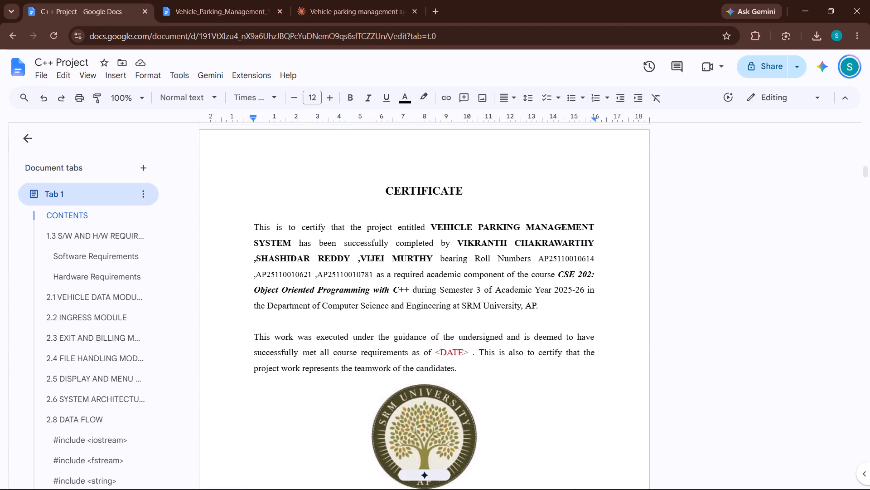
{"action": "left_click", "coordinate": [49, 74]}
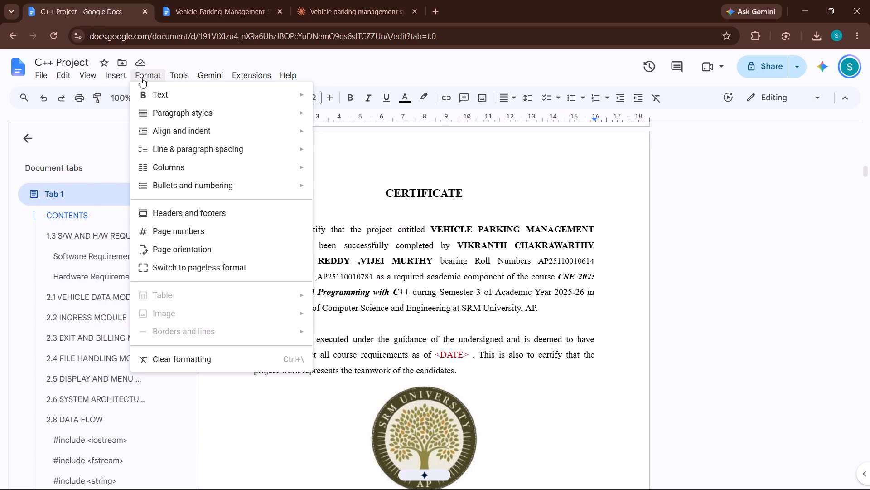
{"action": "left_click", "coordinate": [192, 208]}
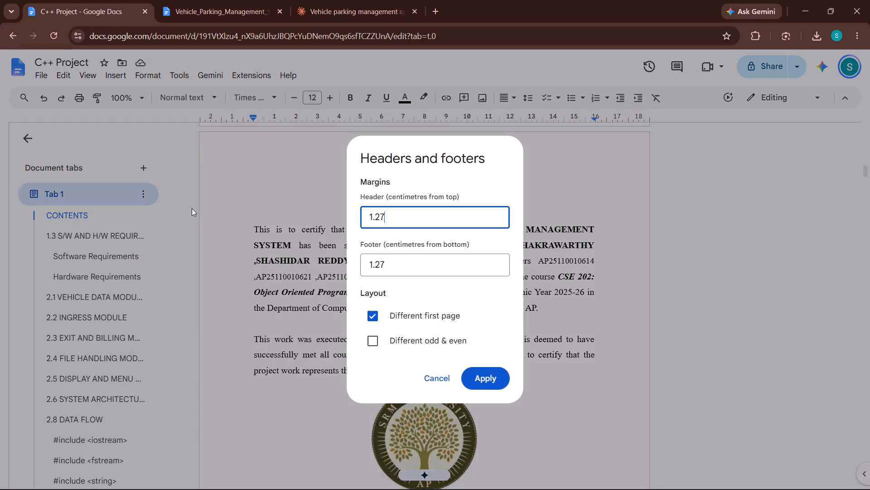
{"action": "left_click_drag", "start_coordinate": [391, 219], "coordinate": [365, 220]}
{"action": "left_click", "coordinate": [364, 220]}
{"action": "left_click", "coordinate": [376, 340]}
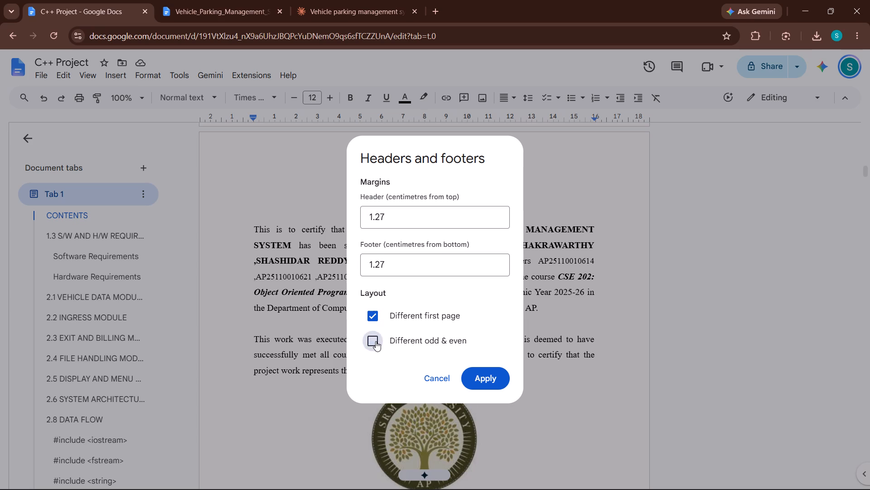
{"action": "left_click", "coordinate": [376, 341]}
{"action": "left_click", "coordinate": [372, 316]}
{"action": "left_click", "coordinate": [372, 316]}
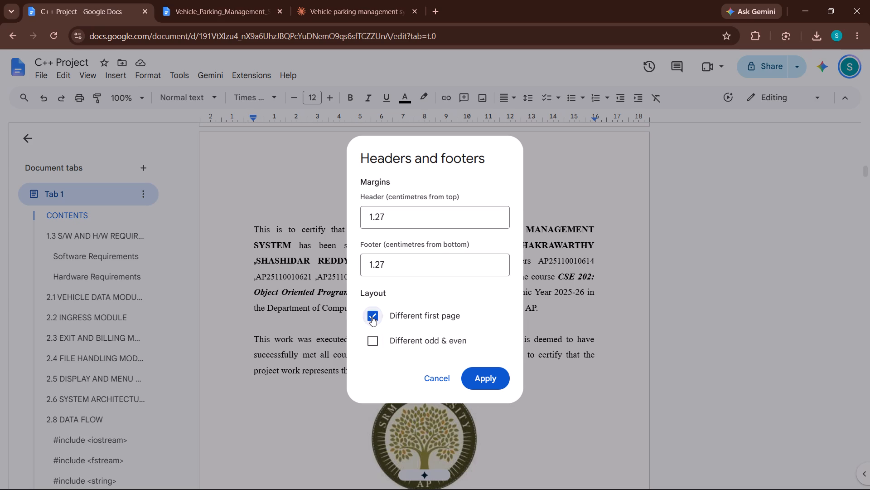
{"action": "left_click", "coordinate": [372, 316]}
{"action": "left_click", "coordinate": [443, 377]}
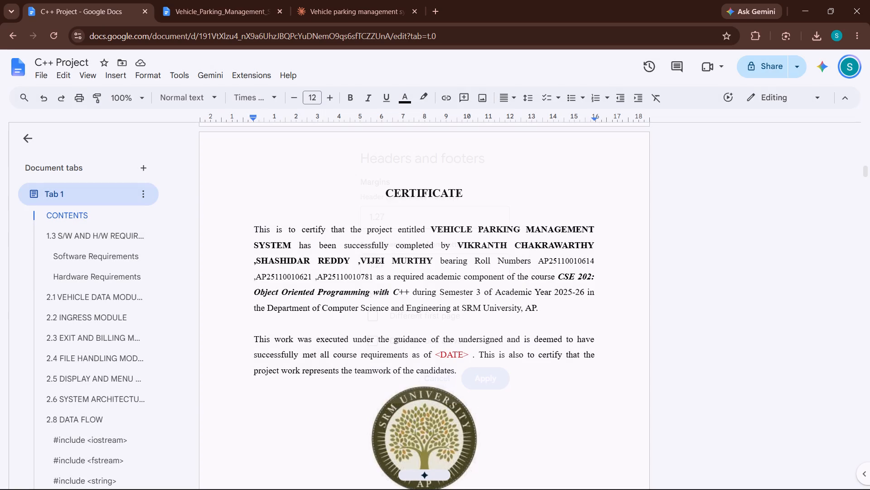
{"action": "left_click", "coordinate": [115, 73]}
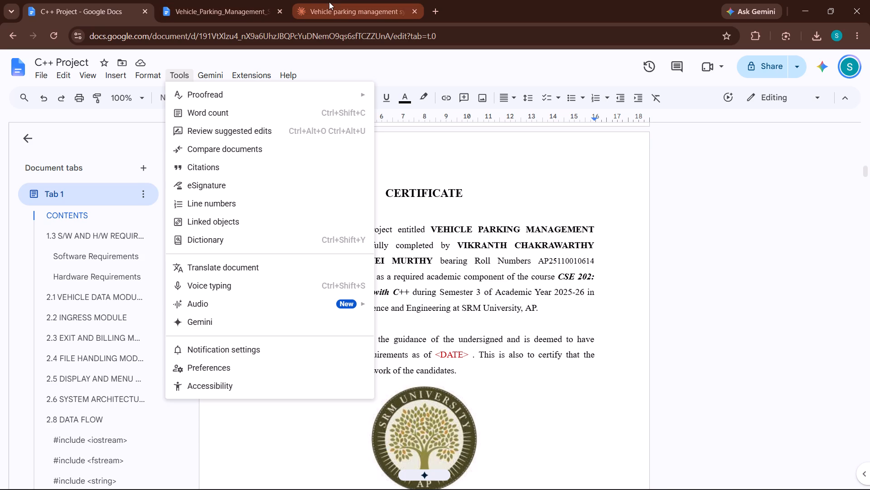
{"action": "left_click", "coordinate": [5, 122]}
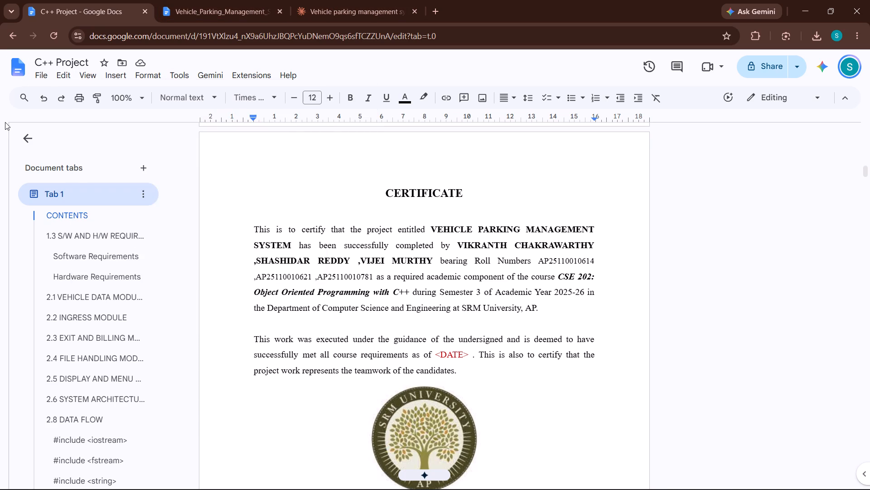
Examine the logo placement in the page header of the CSE 202 template PDF and return to the C++ Project document.
{"action": "key", "text": "alt+Tab"}
{"action": "scroll", "coordinate": [621, 256], "scroll_direction": "up", "scroll_amount": 1}
{"action": "scroll", "coordinate": [659, 327], "scroll_direction": "up", "scroll_amount": 9}
{"action": "double_click", "coordinate": [675, 283]}
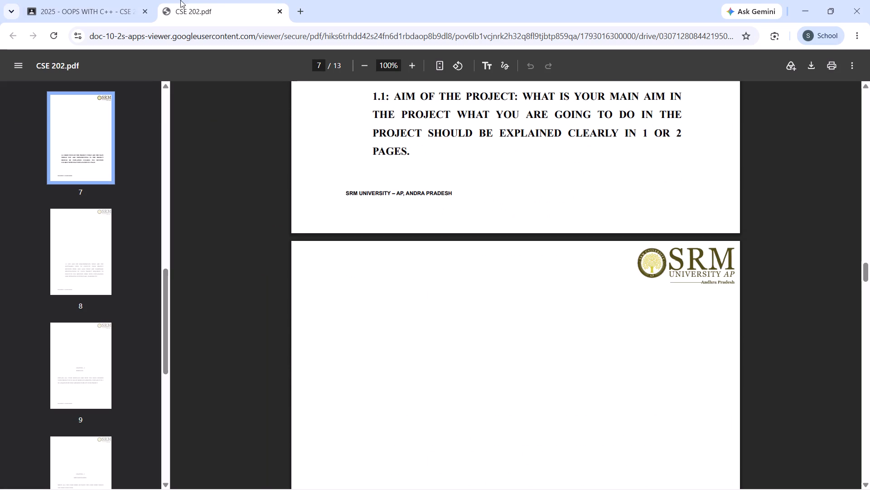
{"action": "key", "text": "alt+Tab"}
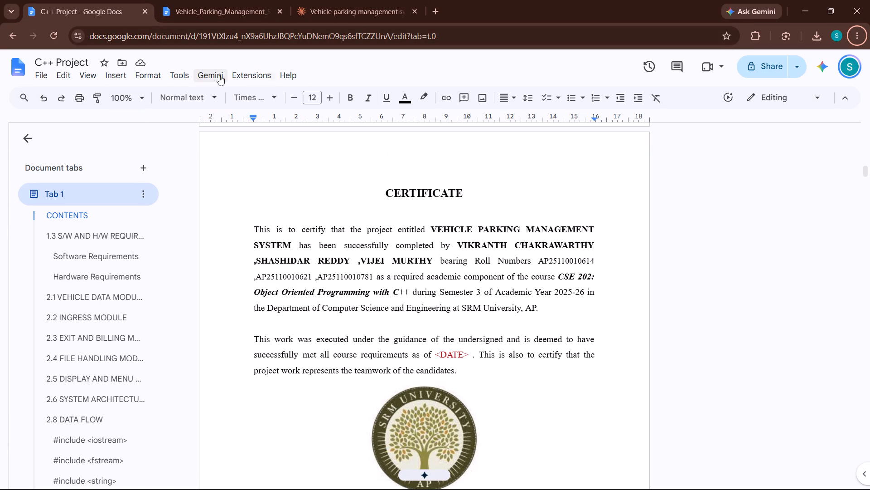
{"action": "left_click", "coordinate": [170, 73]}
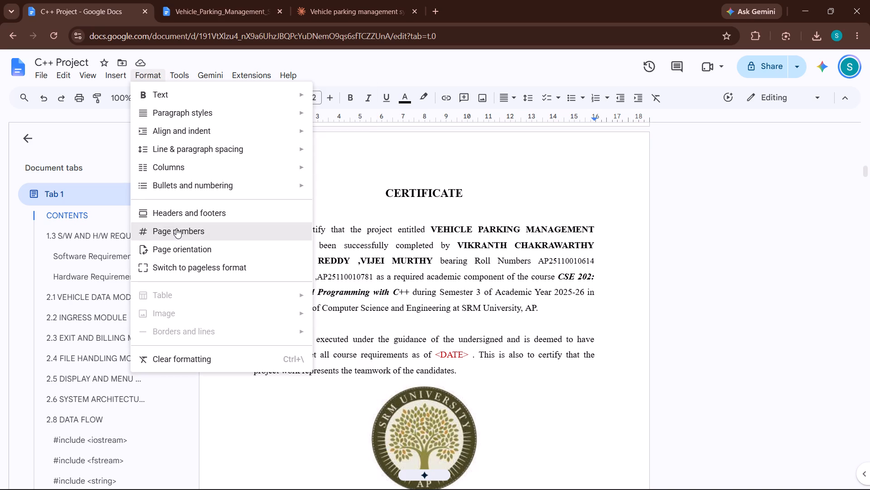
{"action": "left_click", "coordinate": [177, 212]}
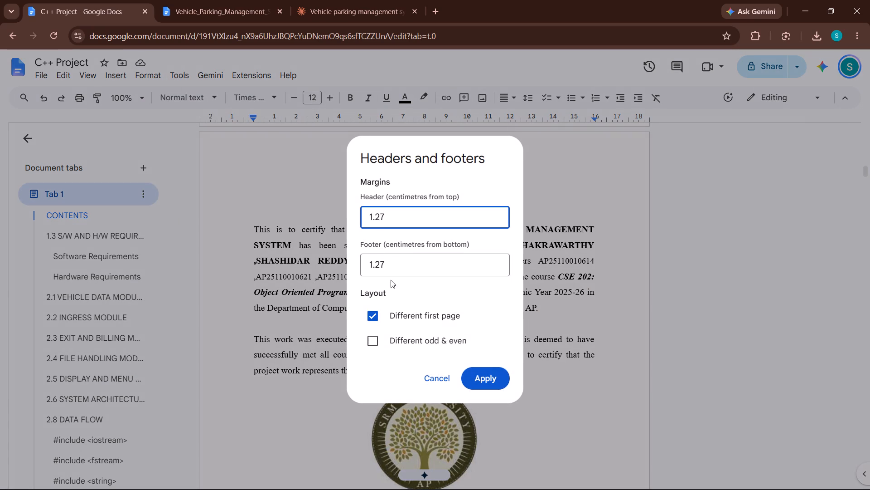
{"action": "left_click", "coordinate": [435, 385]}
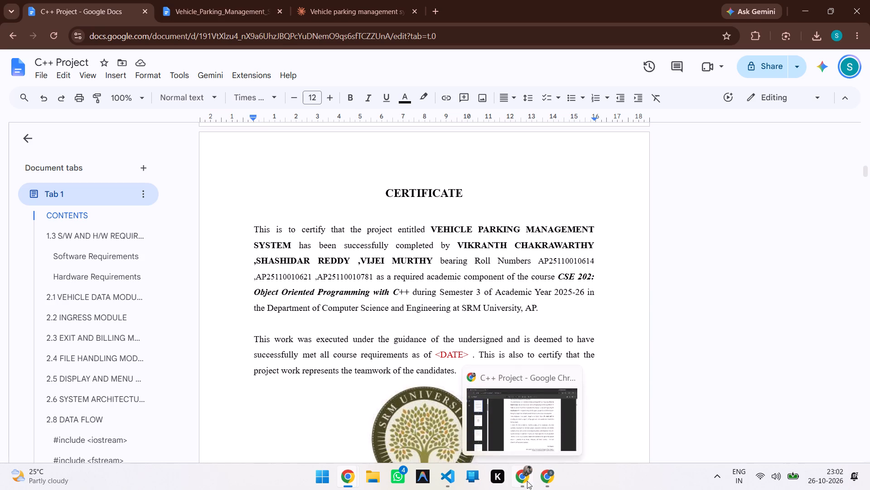
Switch to the window with the downloaded C++ Project PDF and close it.
{"action": "left_click", "coordinate": [527, 481]}
{"action": "left_click", "coordinate": [869, 0]}
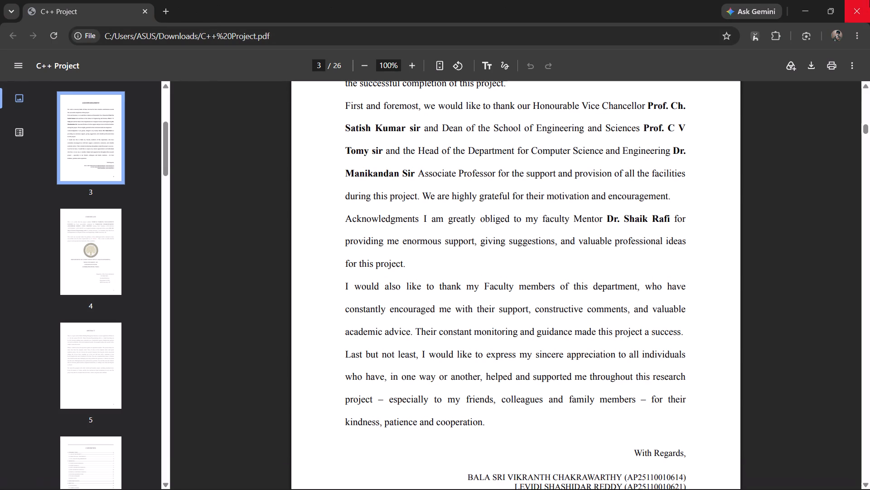
Switch through the open windows back to the CSE 202 template PDF.
{"action": "key", "text": "alt+Tab"}
{"action": "key", "text": "alt+Tab"}
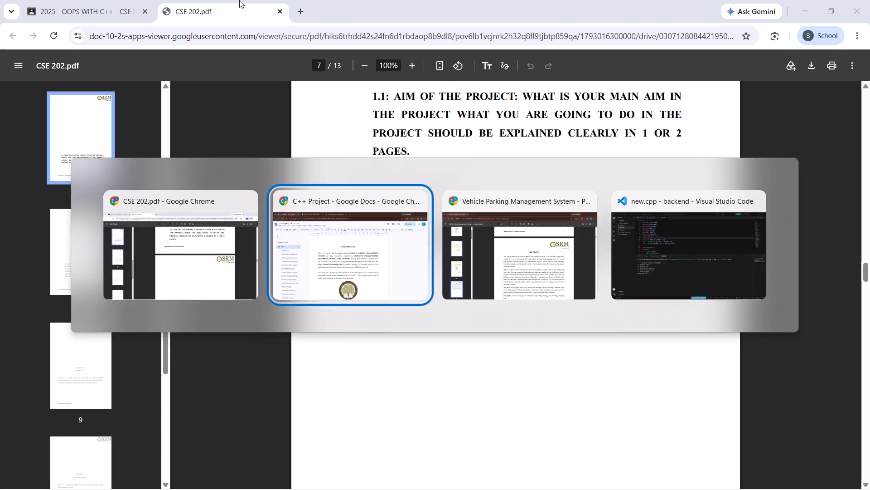
{"action": "key", "text": "alt+Tab"}
{"action": "key", "text": "alt+Tab"}
{"action": "key", "text": "alt+Tab"}
{"action": "key", "text": "alt+Tab"}
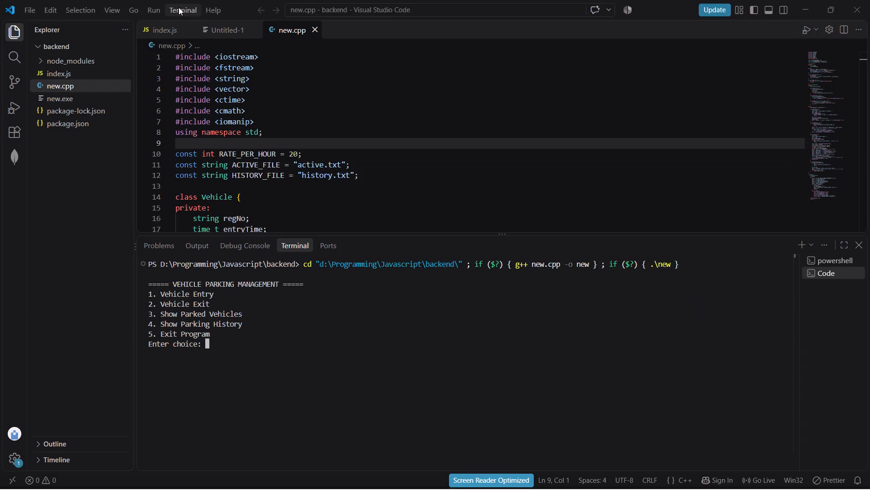
{"action": "key", "text": "alt+Tab"}
{"action": "key", "text": "alt+Tab"}
{"action": "key", "text": "alt+Tab"}
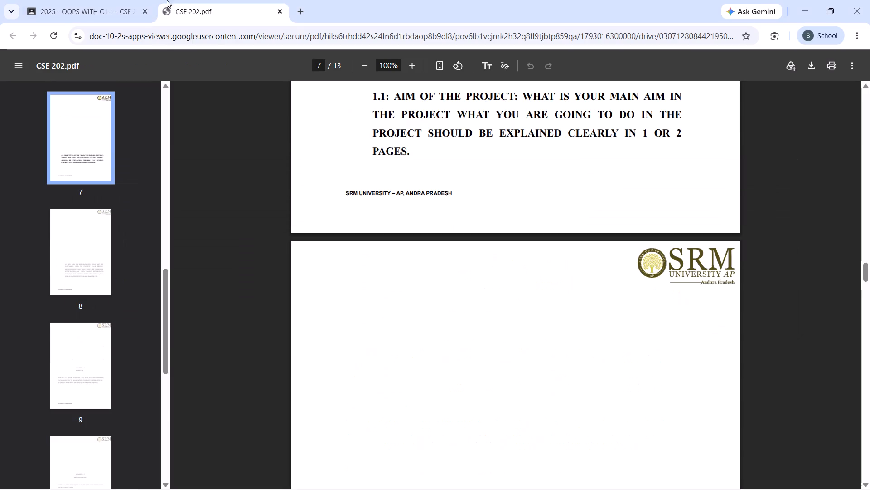
Switch from the CSE 202 template PDF through the open windows to the C++ Project document.
{"action": "left_click", "coordinate": [109, 3]}
{"action": "left_click", "coordinate": [213, 0]}
{"action": "key", "text": "alt+Tab"}
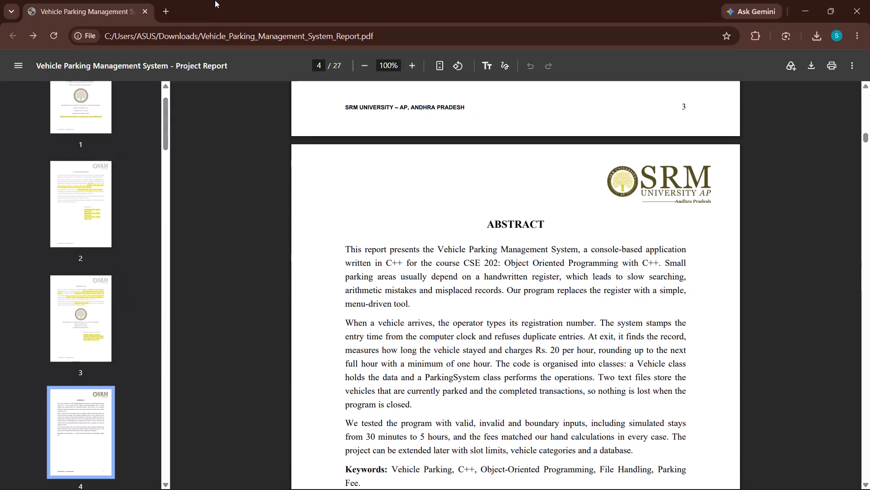
{"action": "key", "text": "alt+Tab"}
{"action": "key", "text": "alt+Tab"}
{"action": "key", "text": "alt+Tab"}
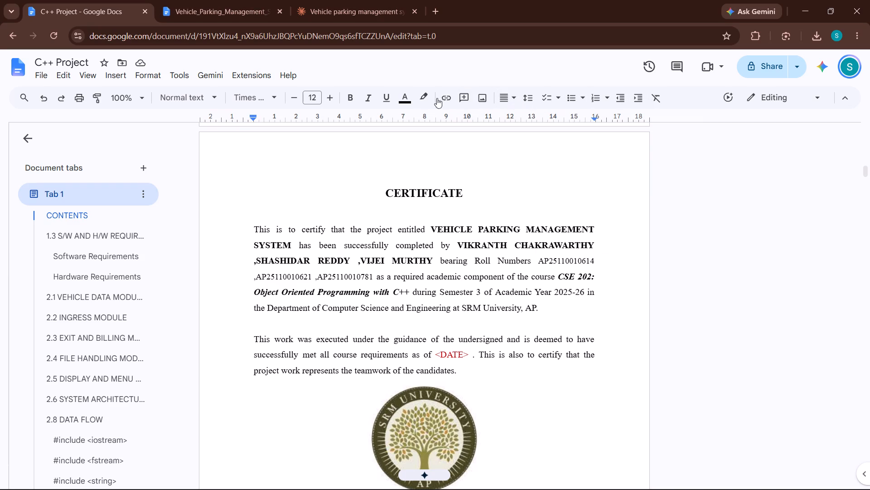
Open the page header of the C++ Project document and paste the SRM University AP logo into it.
{"action": "left_click", "coordinate": [41, 73]}
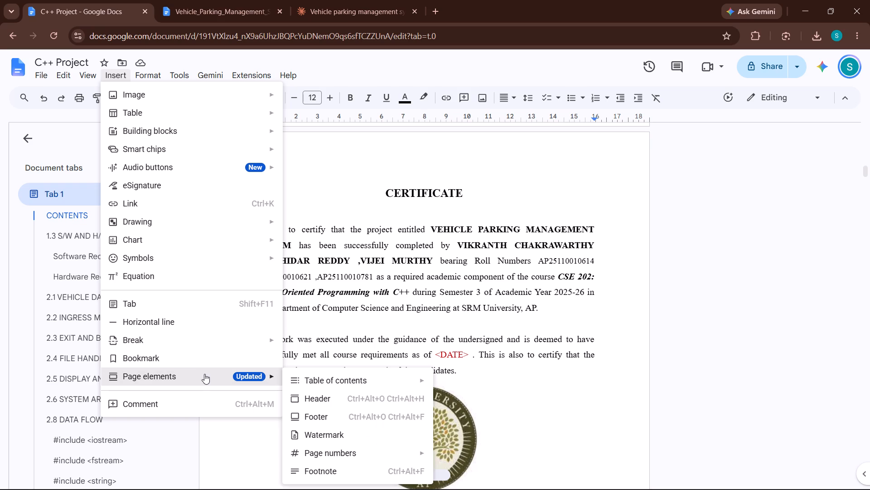
{"action": "left_click", "coordinate": [304, 396]}
{"action": "scroll", "coordinate": [343, 360], "scroll_direction": "down", "scroll_amount": 2}
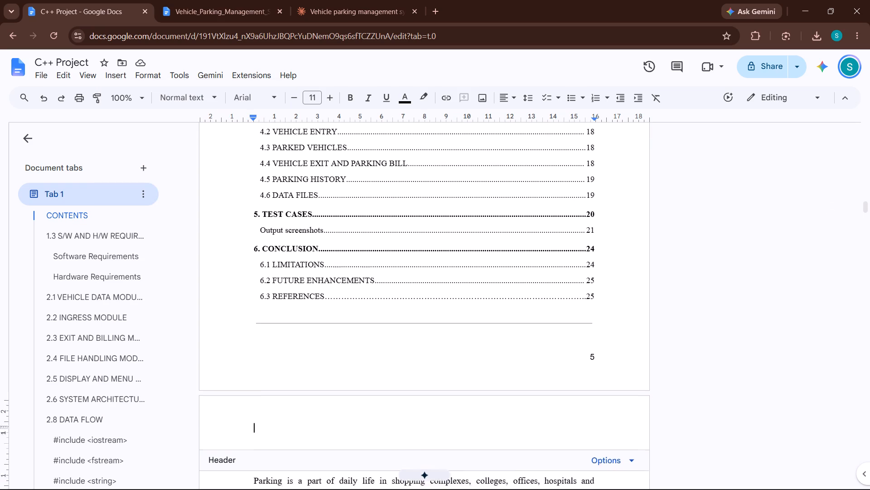
{"action": "key", "text": "ctrl+v"}
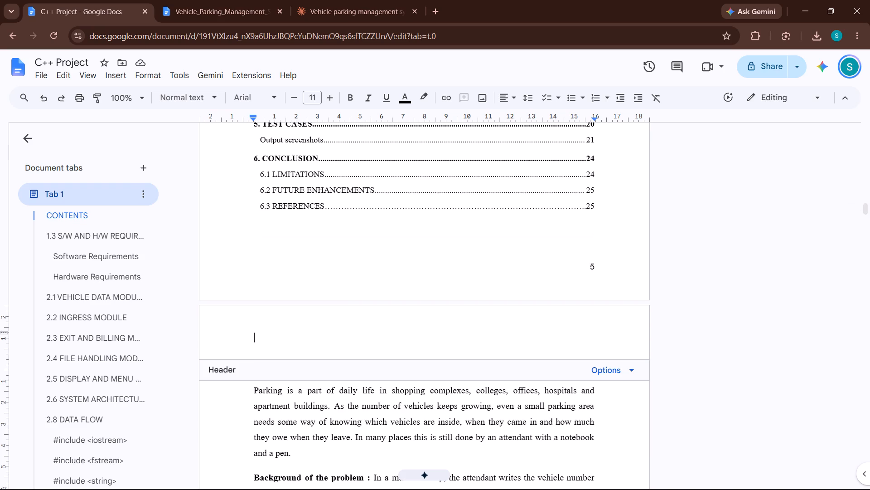
Shrink the full-width SRM University AP logo in the header to roughly a quarter of its width.
{"action": "left_click", "coordinate": [527, 380]}
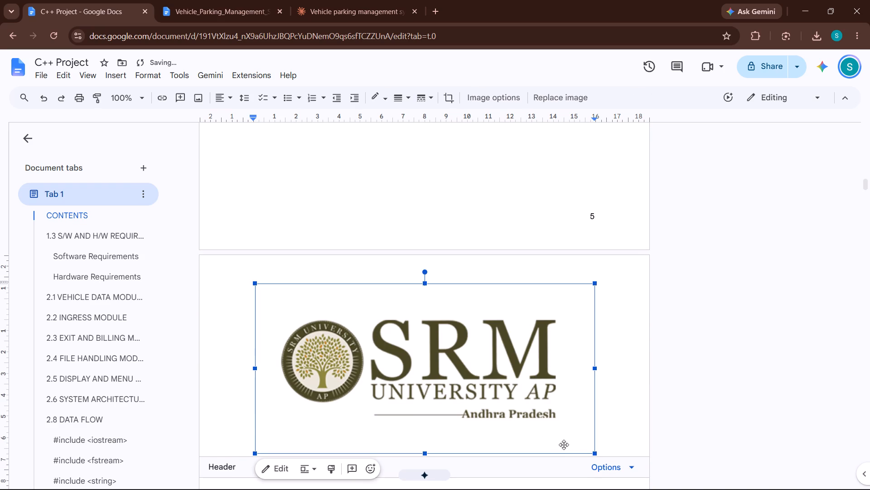
{"action": "left_click_drag", "start_coordinate": [595, 454], "coordinate": [312, 341]}
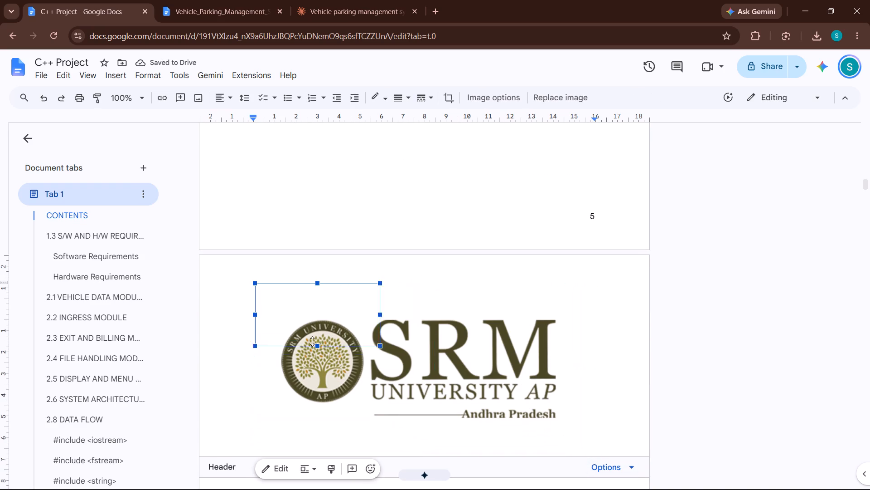
{"action": "left_click_drag", "start_coordinate": [312, 341], "coordinate": [283, 322]}
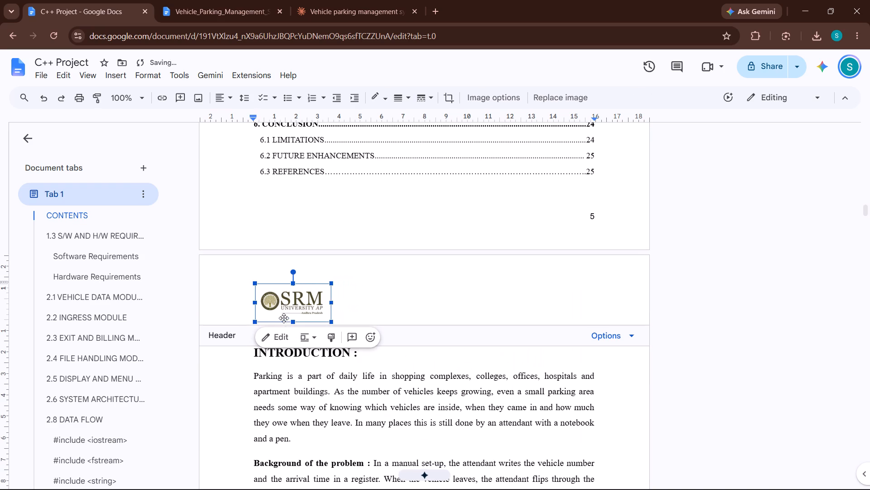
Right-align the SRM University AP logo in the page header.
{"action": "left_click_drag", "start_coordinate": [290, 297], "coordinate": [442, 311]}
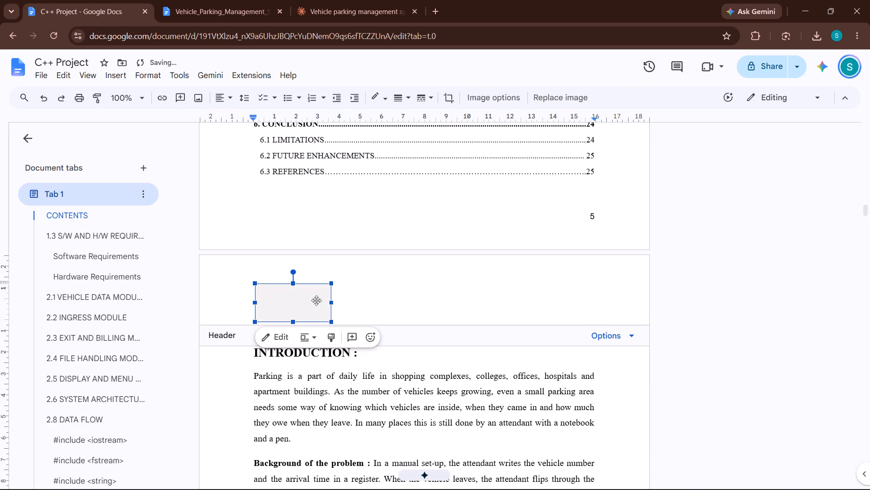
{"action": "left_click", "coordinate": [366, 282]}
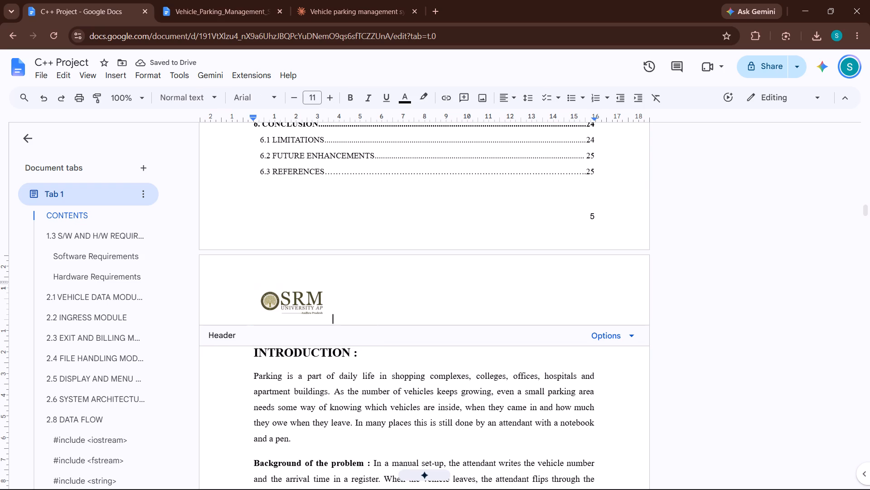
{"action": "left_click", "coordinate": [320, 294]}
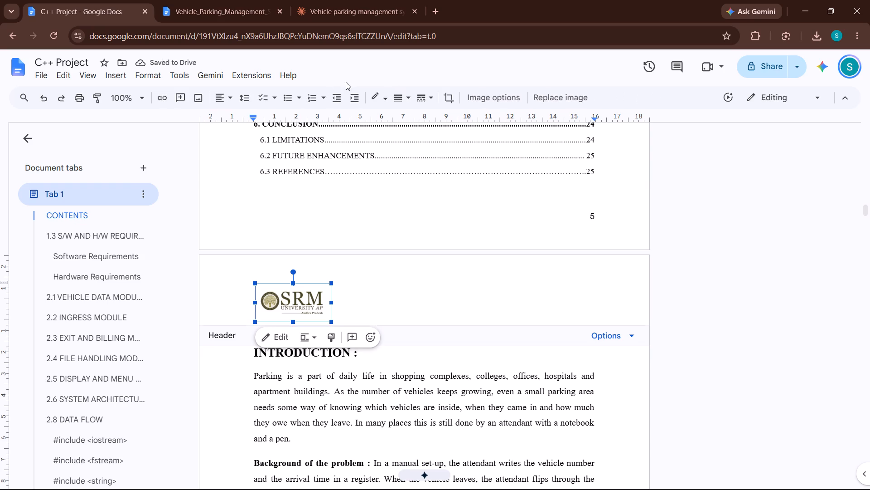
{"action": "left_click", "coordinate": [227, 97]}
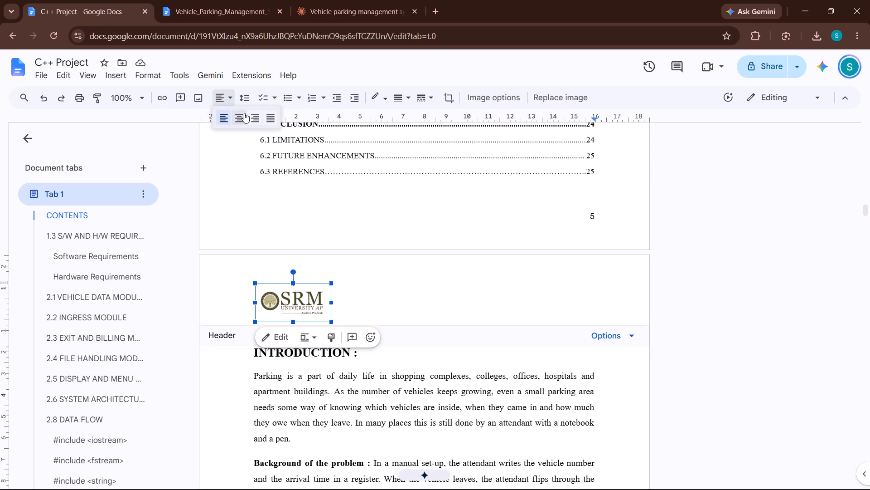
{"action": "left_click", "coordinate": [256, 119]}
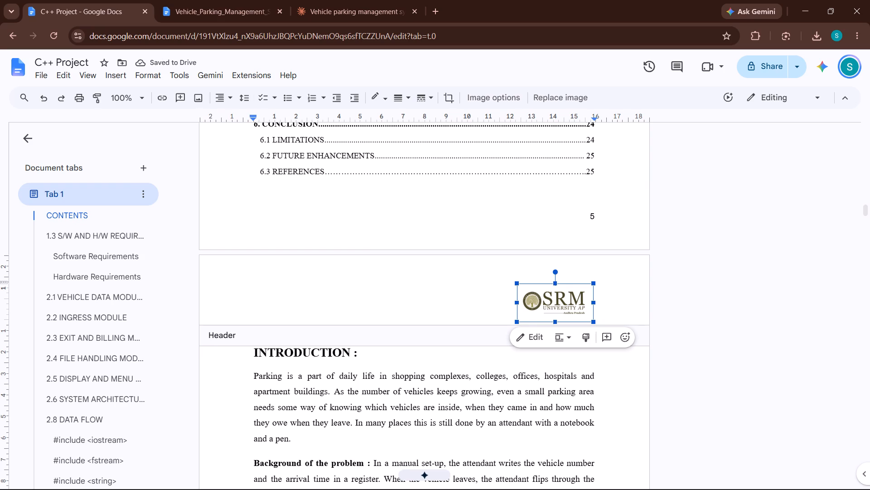
Resize the right-aligned header logo to about 3 cm wide by 1.5 cm high.
{"action": "left_click_drag", "start_coordinate": [516, 322], "coordinate": [517, 321]}
{"action": "left_click_drag", "start_coordinate": [517, 321], "coordinate": [523, 314]}
{"action": "left_click_drag", "start_coordinate": [544, 304], "coordinate": [580, 294]}
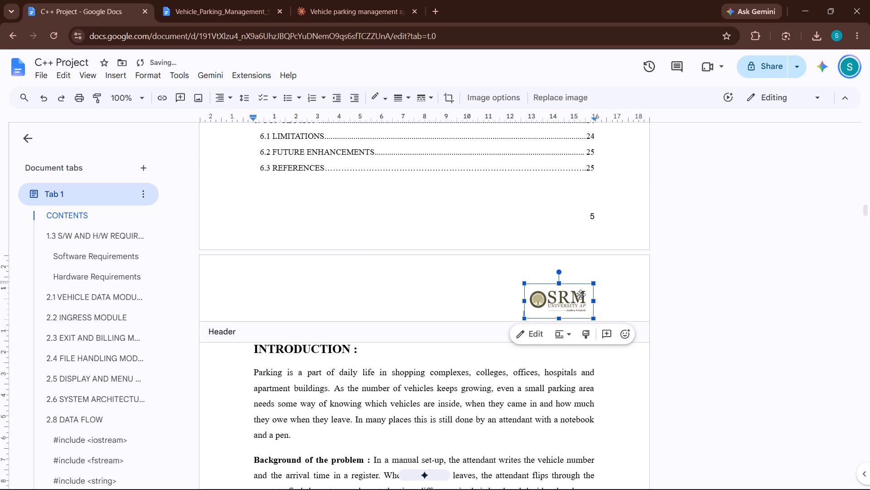
{"action": "left_click_drag", "start_coordinate": [580, 294], "coordinate": [581, 294]}
{"action": "left_click_drag", "start_coordinate": [595, 284], "coordinate": [622, 271]}
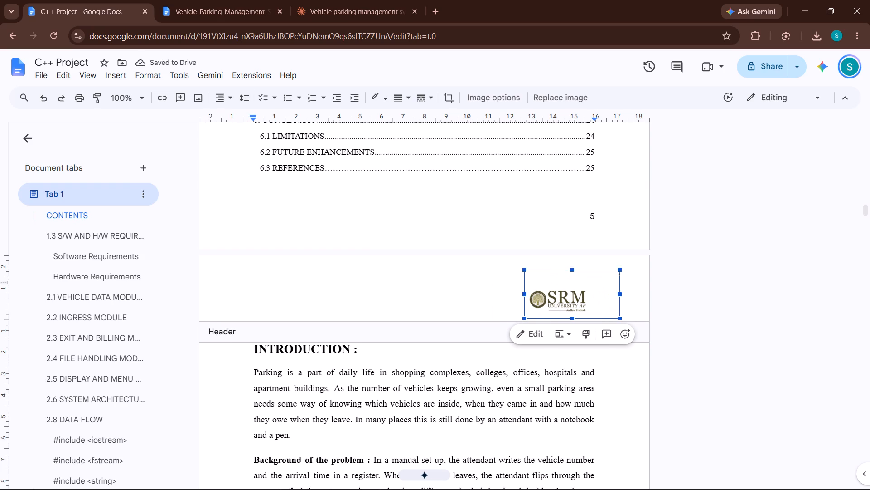
{"action": "left_click_drag", "start_coordinate": [496, 332], "coordinate": [517, 324]}
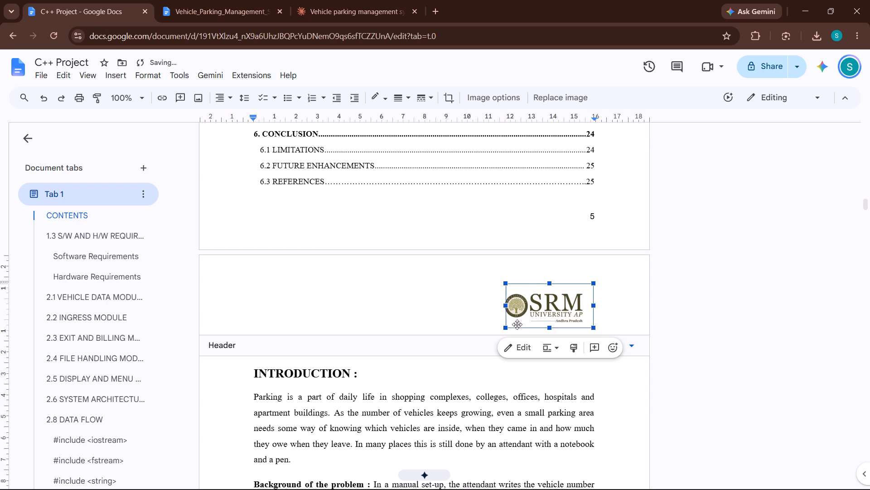
{"action": "left_click_drag", "start_coordinate": [517, 324], "coordinate": [545, 314]}
Check the header logo on the Contents and Introduction pages and review its size and rotation options.
{"action": "scroll", "coordinate": [440, 280], "scroll_direction": "up", "scroll_amount": 4}
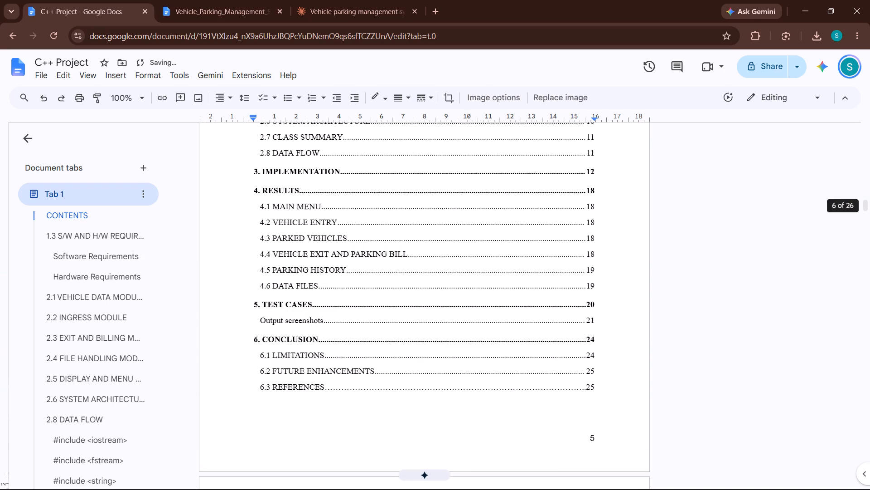
{"action": "scroll", "coordinate": [448, 240], "scroll_direction": "up", "scroll_amount": 7}
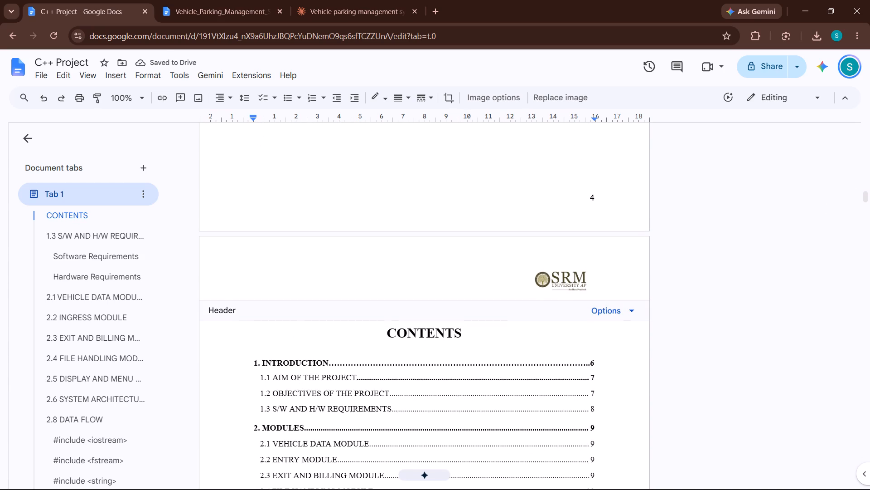
{"action": "left_click", "coordinate": [379, 180]}
{"action": "scroll", "coordinate": [374, 269], "scroll_direction": "down", "scroll_amount": 11}
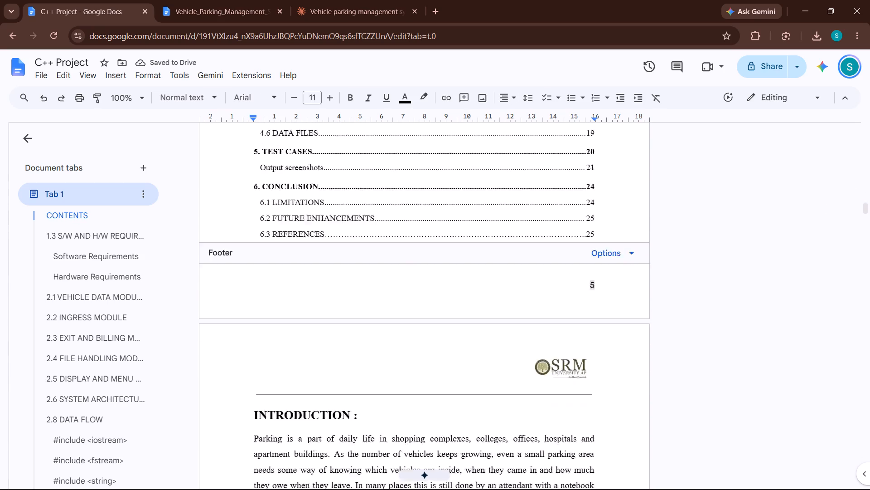
{"action": "left_click", "coordinate": [570, 304]}
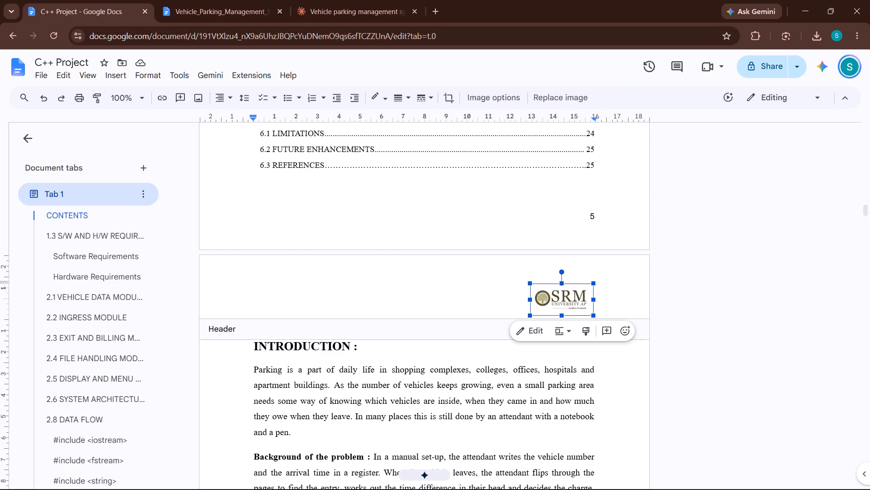
{"action": "left_click", "coordinate": [590, 333]}
{"action": "left_click", "coordinate": [721, 135]}
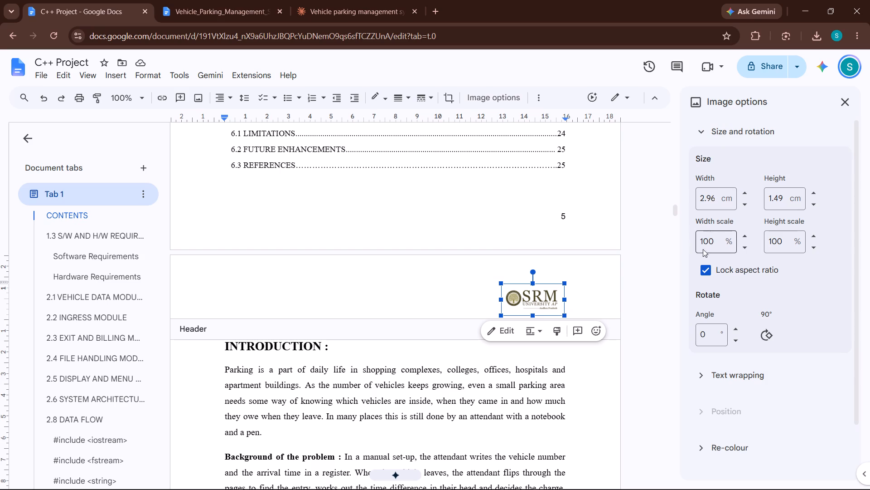
{"action": "left_click", "coordinate": [847, 106]}
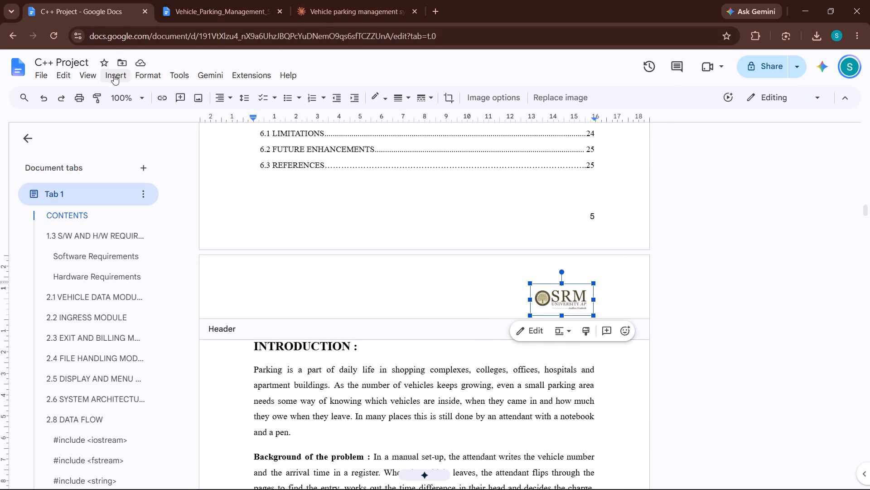
Open the detailed header and footer settings and set the header margin to 0.8 cm from the page top.
{"action": "left_click", "coordinate": [148, 78]}
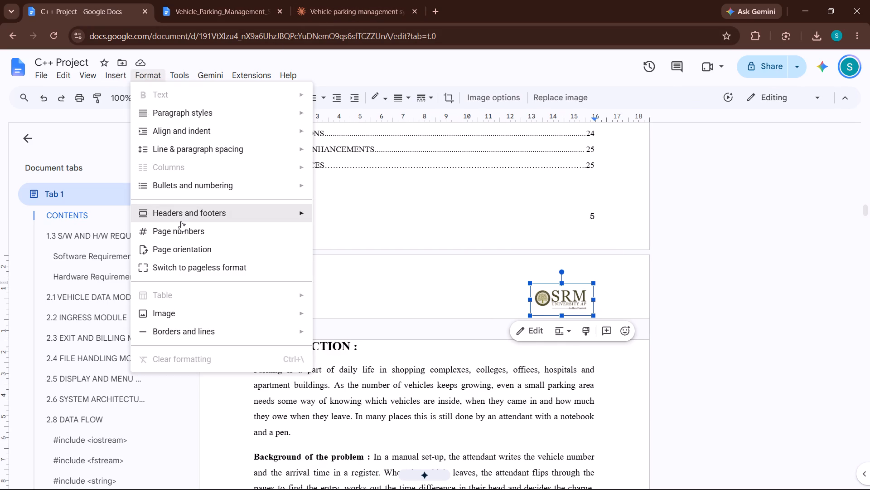
{"action": "left_click", "coordinate": [251, 219]}
{"action": "left_click", "coordinate": [340, 237]}
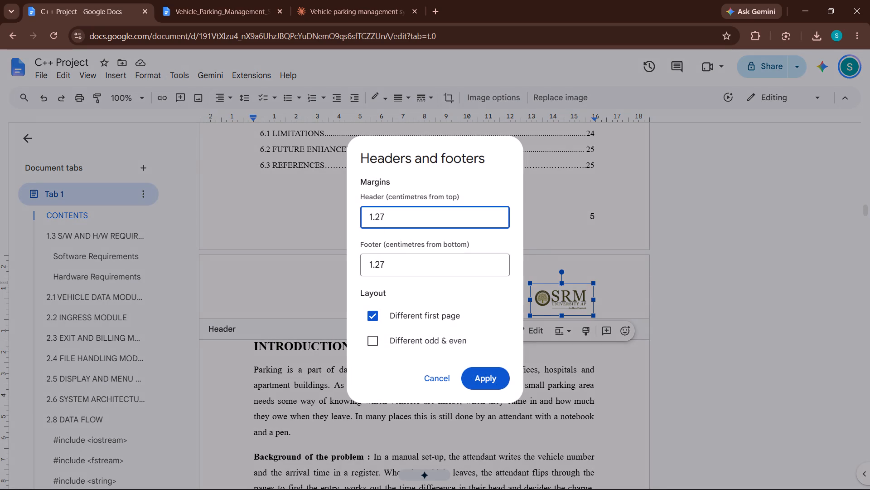
{"action": "left_click", "coordinate": [394, 220]}
{"action": "left_click_drag", "start_coordinate": [392, 222], "coordinate": [352, 224]}
{"action": "left_click", "coordinate": [384, 215]}
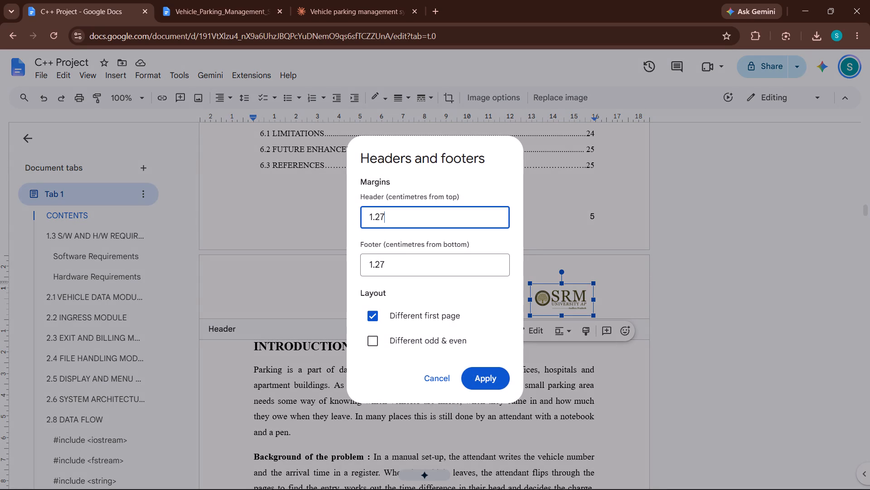
{"action": "left_click", "coordinate": [387, 218]}
{"action": "key", "text": "BackSpace"}
{"action": "key", "text": "BackSpace"}
{"action": "key", "text": "BackSpace"}
{"action": "key", "text": "Down"}
{"action": "key", "text": "BackSpace"}
{"action": "type", "text": "0.8"}
Set the footer margin to 0.8 cm from the page bottom and apply the header and footer settings.
{"action": "left_click", "coordinate": [390, 265]}
{"action": "key", "text": "equal"}
{"action": "key", "text": "BackSpace"}
{"action": "key", "text": "BackSpace"}
{"action": "key", "text": "BackSpace"}
{"action": "key", "text": "BackSpace"}
{"action": "key", "text": "BackSpace"}
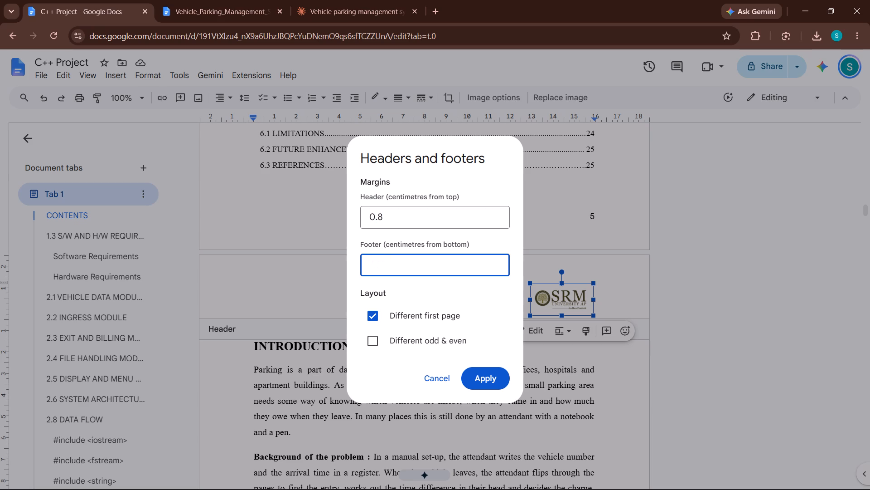
{"action": "type", "text": "0.8"}
{"action": "key", "text": "Return"}
Apply the 0.8 cm header and footer margins and check the header on the Introduction and Contents pages.
{"action": "left_click", "coordinate": [500, 379]}
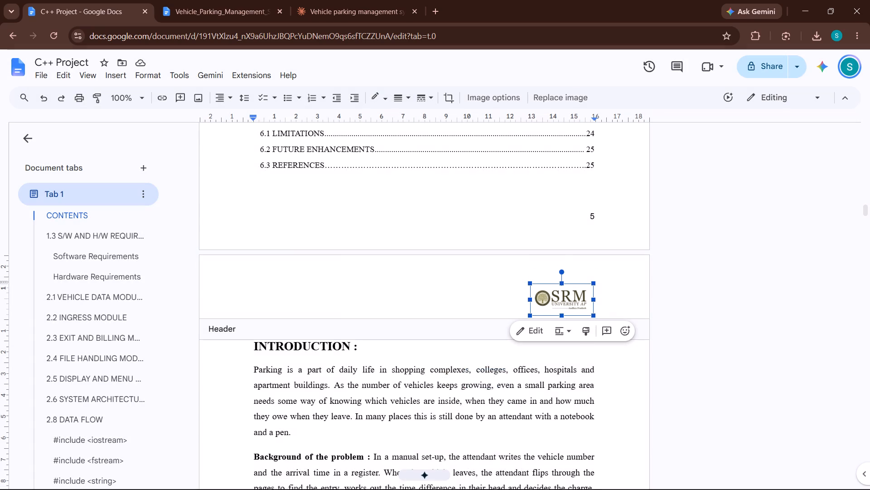
{"action": "left_click_drag", "start_coordinate": [563, 290], "coordinate": [588, 280]}
{"action": "left_click", "coordinate": [717, 269]}
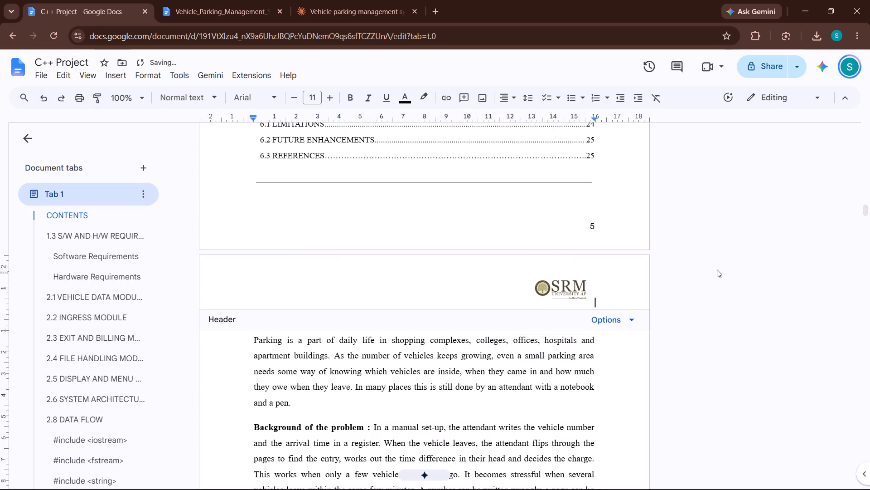
{"action": "left_click", "coordinate": [611, 391]}
{"action": "scroll", "coordinate": [448, 331], "scroll_direction": "down", "scroll_amount": 1}
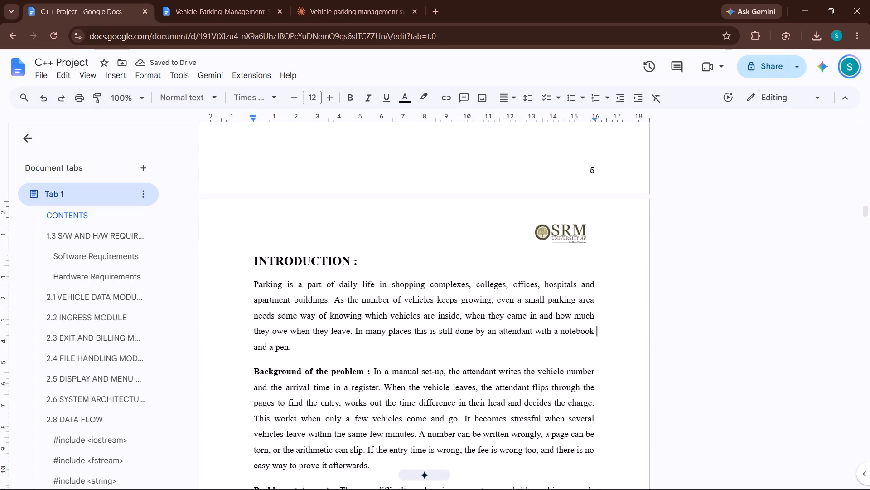
{"action": "scroll", "coordinate": [448, 331], "scroll_direction": "up", "scroll_amount": 13}
{"action": "scroll", "coordinate": [447, 334], "scroll_direction": "up", "scroll_amount": 8}
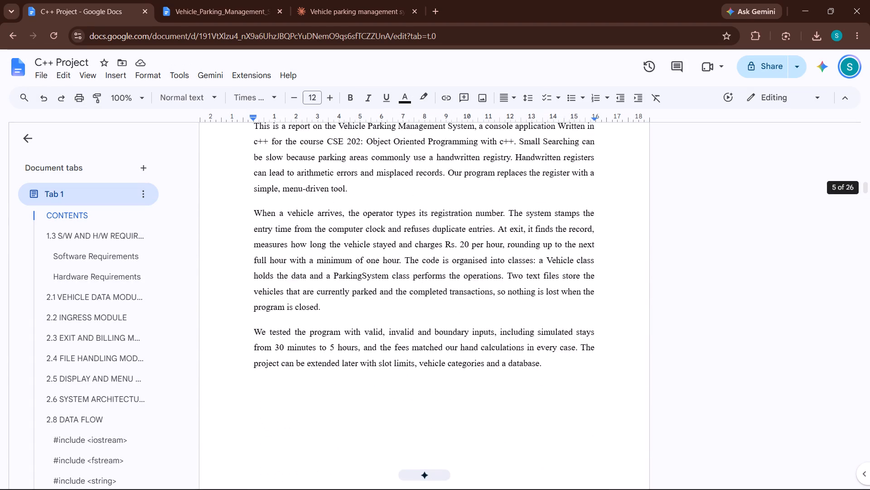
{"action": "scroll", "coordinate": [447, 334], "scroll_direction": "up", "scroll_amount": 8}
{"action": "scroll", "coordinate": [447, 334], "scroll_direction": "down", "scroll_amount": 18}
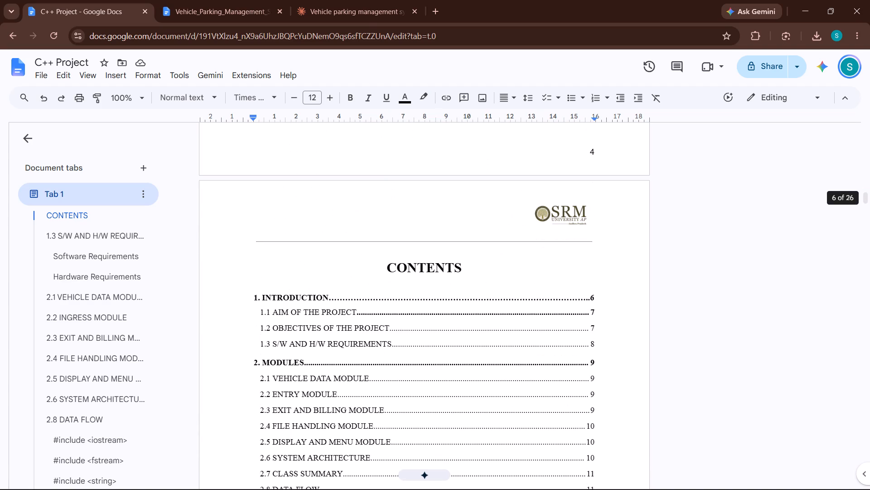
Switch to the Vehicle_Parking_Management_System_Report document, dismiss the image search overlay and examine the logo on the Acknowledgement page.
{"action": "key", "text": "alt+Tab"}
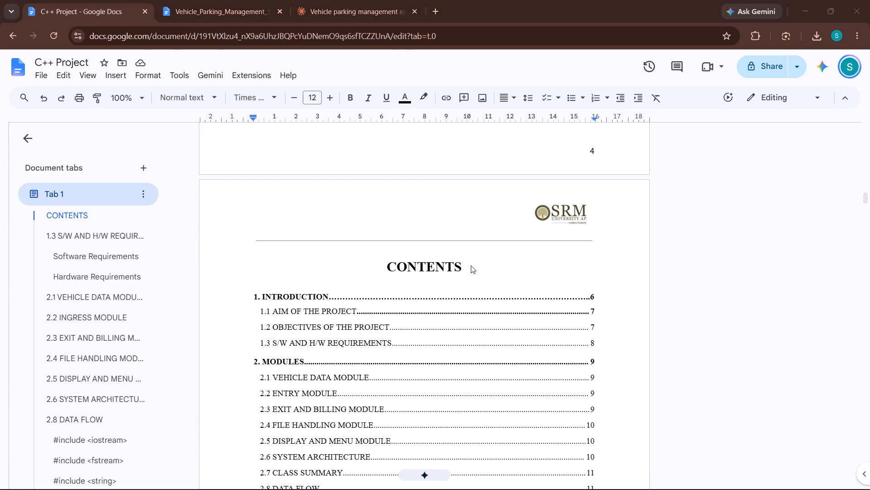
{"action": "key", "text": "alt+Tab"}
{"action": "left_click", "coordinate": [243, 0]}
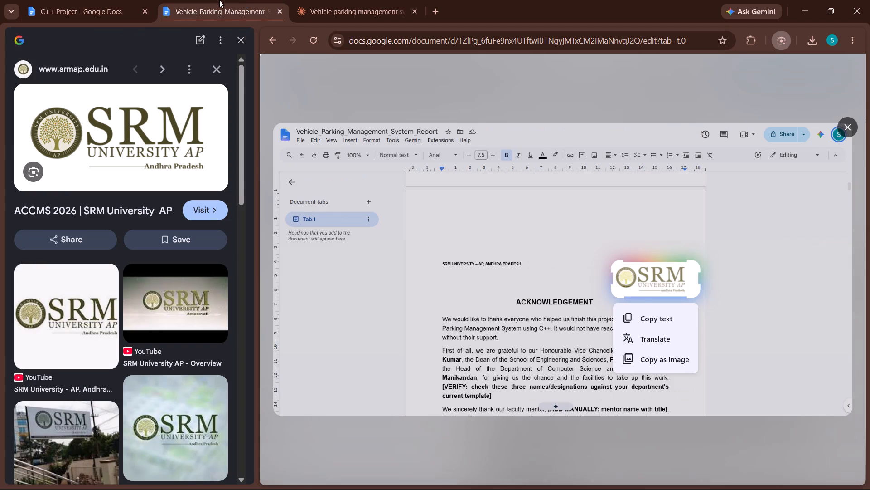
{"action": "left_click", "coordinate": [838, 123]}
{"action": "scroll", "coordinate": [651, 289], "scroll_direction": "down", "scroll_amount": 4}
{"action": "scroll", "coordinate": [649, 294], "scroll_direction": "up", "scroll_amount": 4}
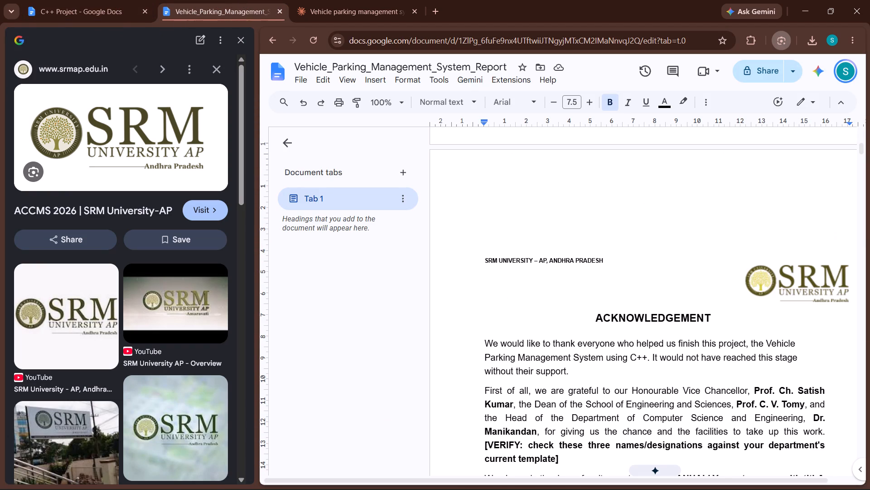
{"action": "left_click", "coordinate": [839, 350]}
{"action": "left_click", "coordinate": [821, 295]}
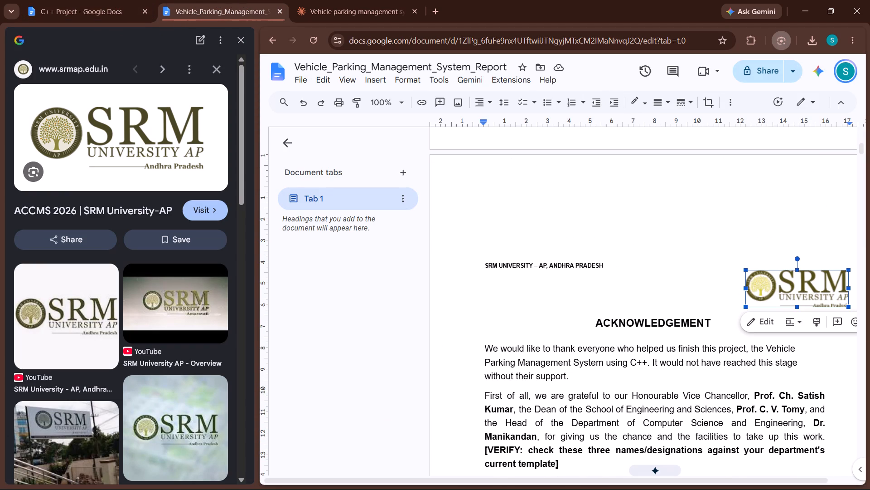
{"action": "double_click", "coordinate": [738, 260]}
{"action": "left_click", "coordinate": [822, 283]}
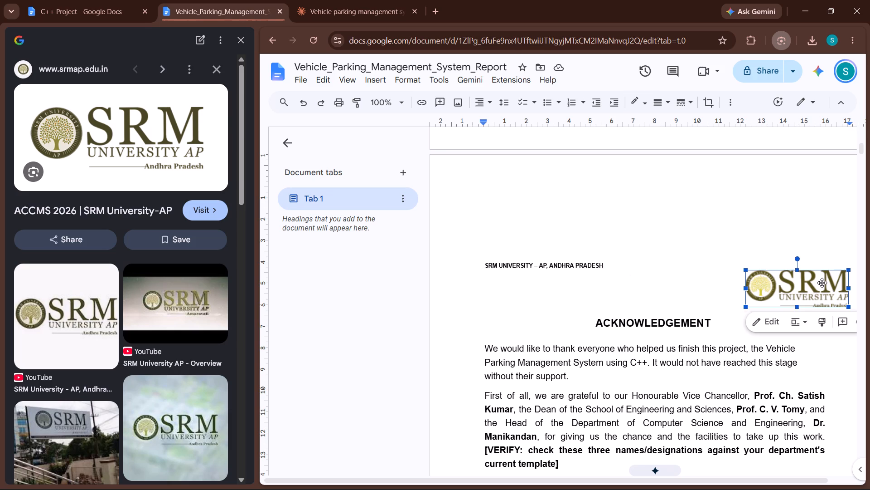
{"action": "left_click", "coordinate": [822, 283]}
Review the logo and university line placement across the reference report, up to the Implementation page and back to the cover.
{"action": "scroll", "coordinate": [806, 282], "scroll_direction": "down", "scroll_amount": 20}
{"action": "scroll", "coordinate": [806, 282], "scroll_direction": "down", "scroll_amount": 1}
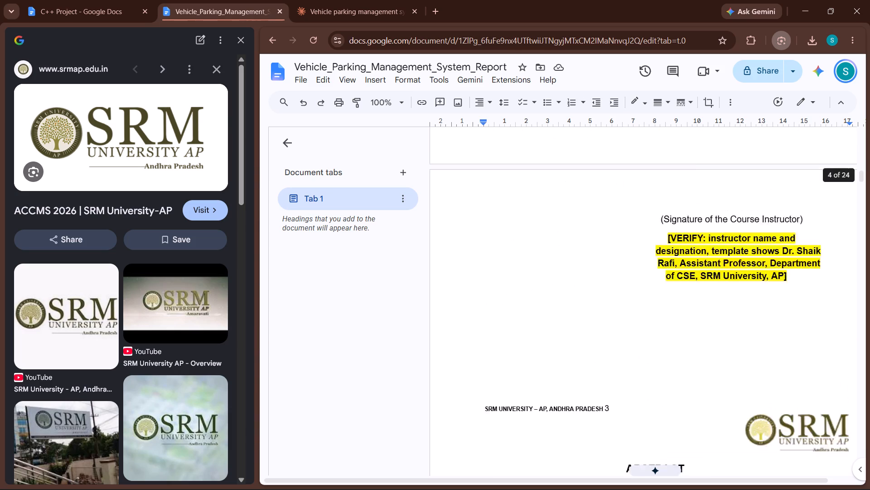
{"action": "scroll", "coordinate": [727, 285], "scroll_direction": "down", "scroll_amount": 10}
{"action": "scroll", "coordinate": [719, 271], "scroll_direction": "up", "scroll_amount": 5}
{"action": "scroll", "coordinate": [712, 265], "scroll_direction": "down", "scroll_amount": 11}
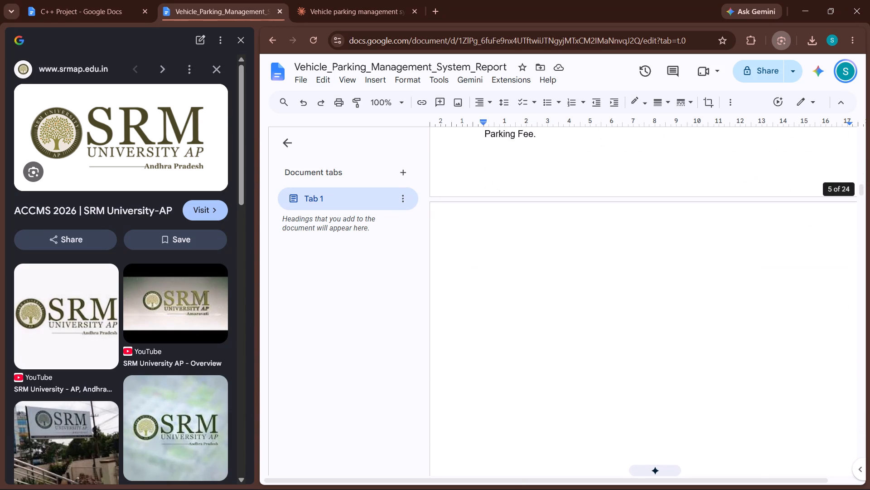
{"action": "left_click_drag", "start_coordinate": [859, 194], "coordinate": [860, 279]}
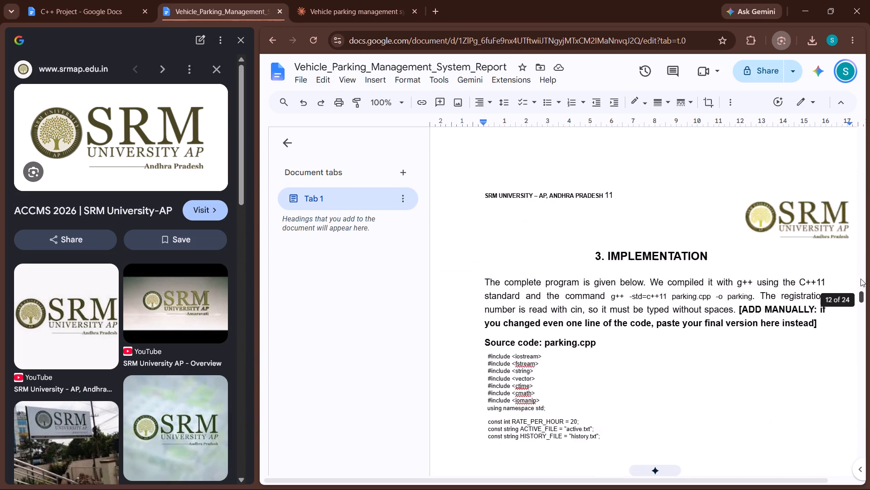
{"action": "left_click_drag", "start_coordinate": [860, 279], "coordinate": [842, 156]}
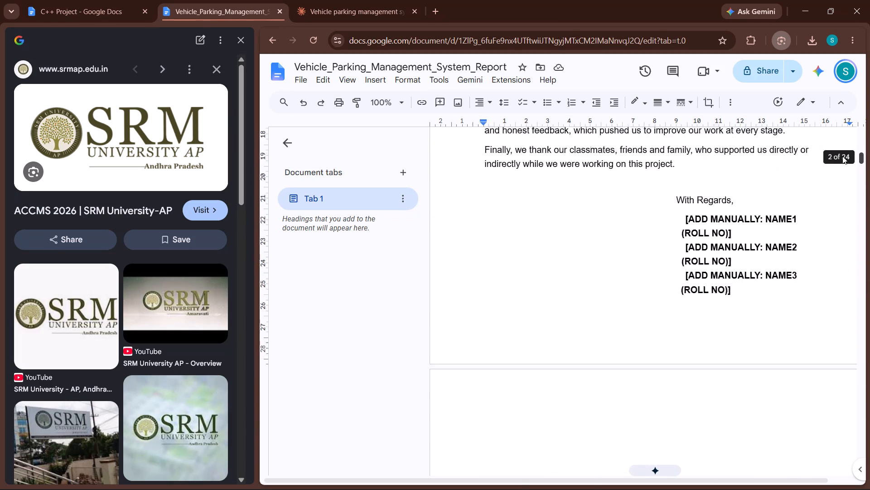
{"action": "left_click_drag", "start_coordinate": [842, 156], "coordinate": [836, 127]}
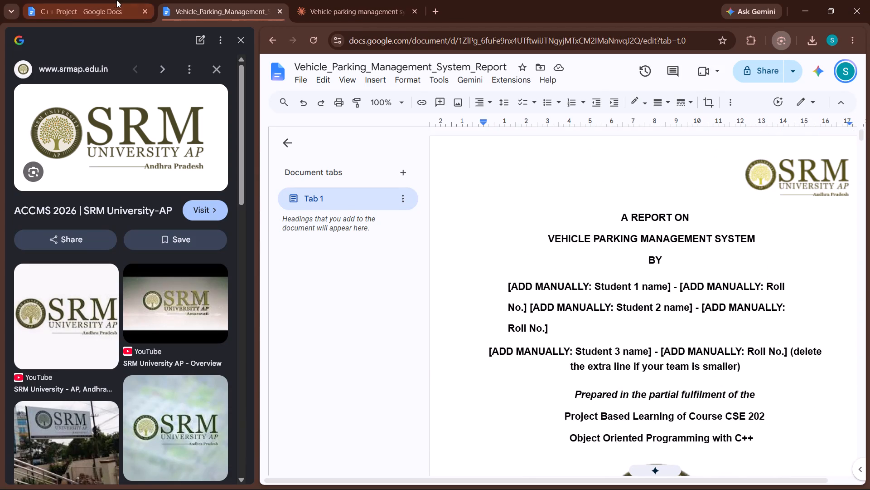
Return to the C++ Project document and shrink the Team Details page's header logo proportionally to about 2.7 cm wide.
{"action": "left_click", "coordinate": [113, 0]}
{"action": "scroll", "coordinate": [458, 235], "scroll_direction": "up", "scroll_amount": 20}
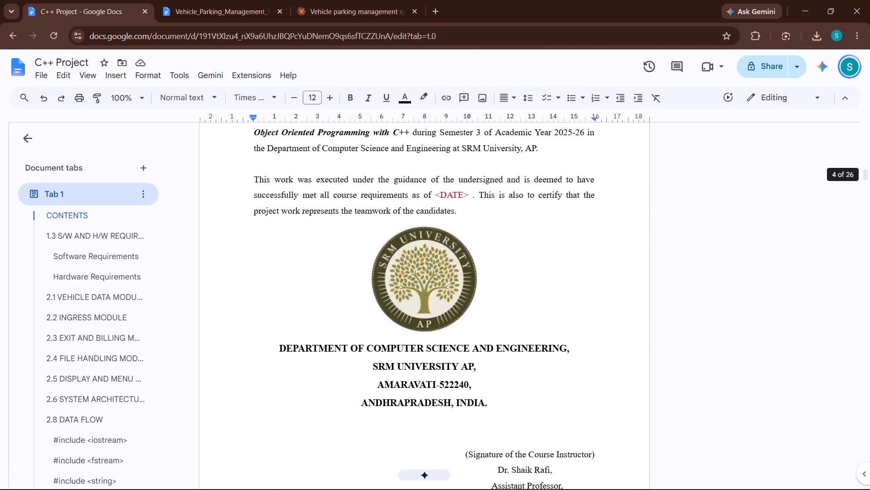
{"action": "scroll", "coordinate": [554, 286], "scroll_direction": "up", "scroll_amount": 16}
{"action": "scroll", "coordinate": [561, 295], "scroll_direction": "up", "scroll_amount": 9}
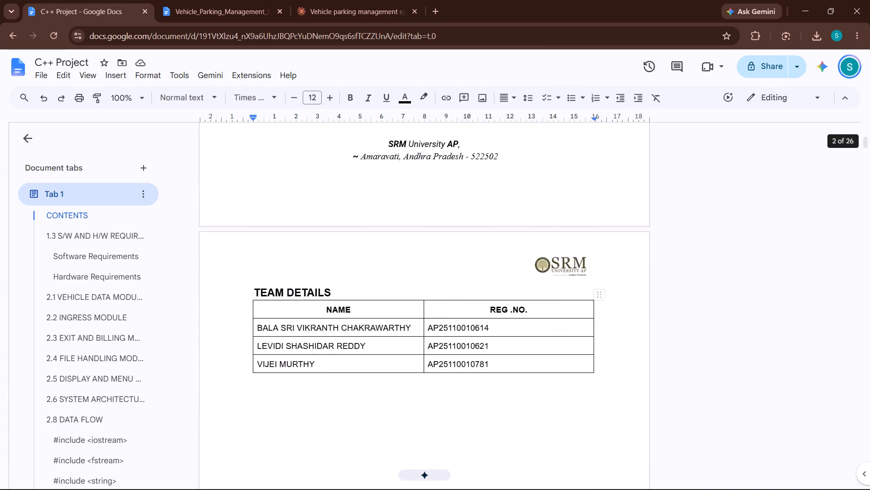
{"action": "scroll", "coordinate": [561, 295], "scroll_direction": "up", "scroll_amount": 13}
{"action": "scroll", "coordinate": [561, 295], "scroll_direction": "down", "scroll_amount": 10}
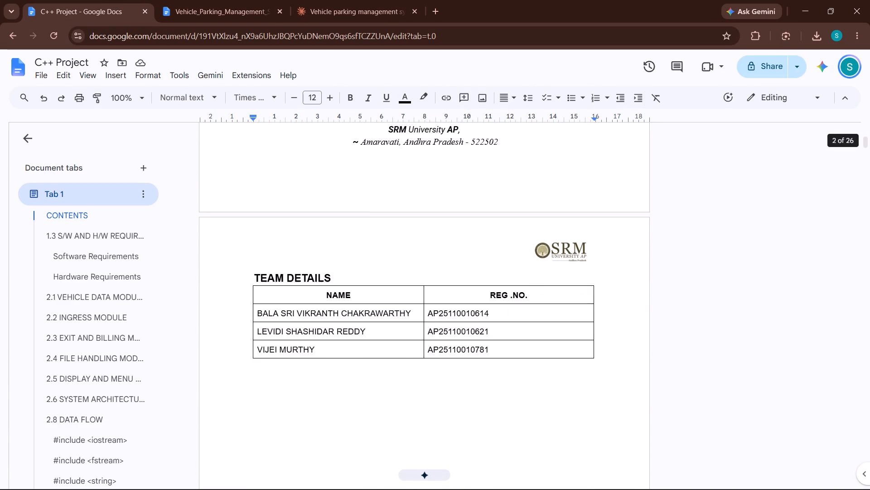
{"action": "left_click", "coordinate": [623, 265]}
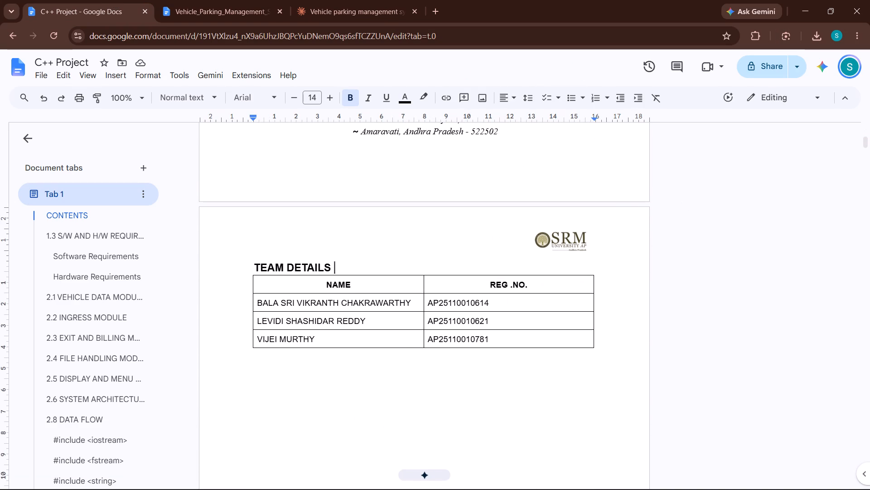
{"action": "left_click", "coordinate": [569, 234]}
{"action": "left_click", "coordinate": [563, 231]}
{"action": "triple_click", "coordinate": [563, 237]}
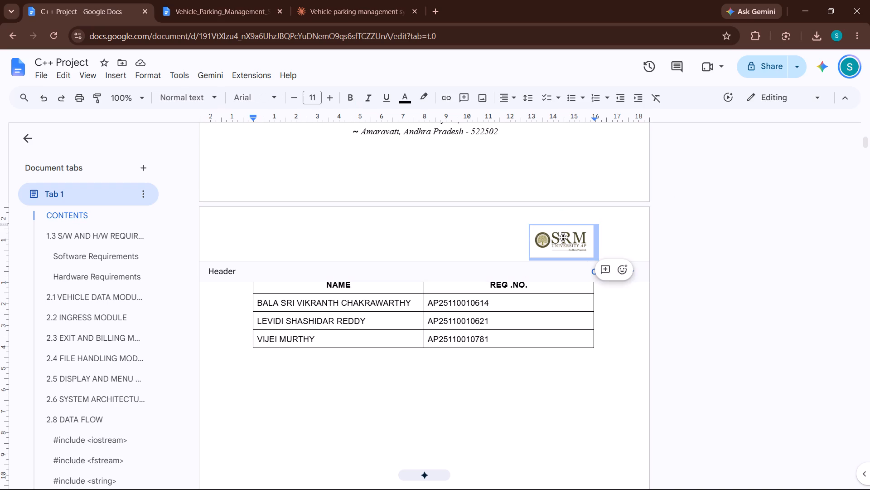
{"action": "left_click", "coordinate": [563, 237]}
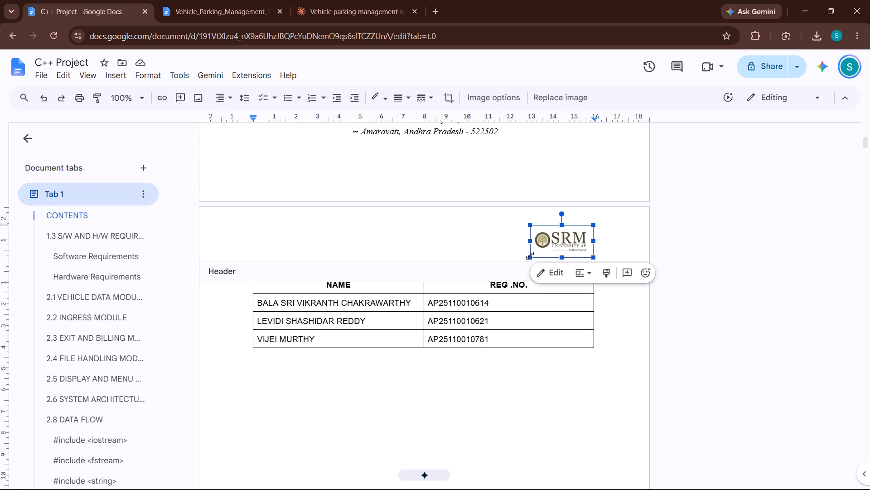
{"action": "left_click_drag", "start_coordinate": [530, 255], "coordinate": [539, 252]}
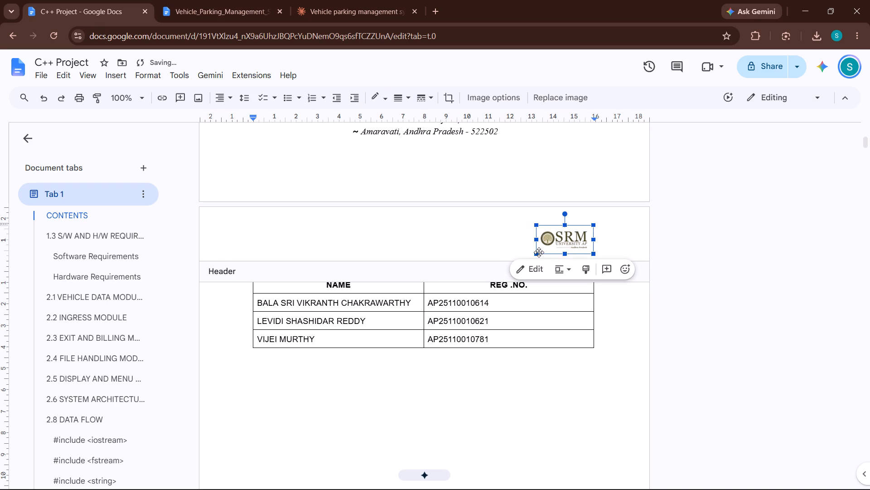
{"action": "left_click", "coordinate": [720, 245]}
{"action": "scroll", "coordinate": [549, 304], "scroll_direction": "down", "scroll_amount": 1}
{"action": "left_click", "coordinate": [544, 354]}
Check the resized header logo and the page numbers from the Team Details page through the Modules page.
{"action": "scroll", "coordinate": [544, 352], "scroll_direction": "down", "scroll_amount": 2}
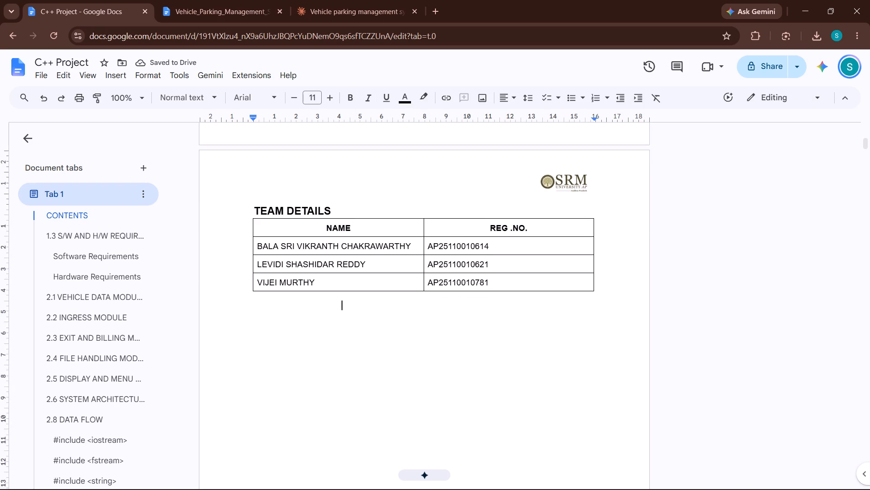
{"action": "scroll", "coordinate": [544, 352], "scroll_direction": "down", "scroll_amount": 17}
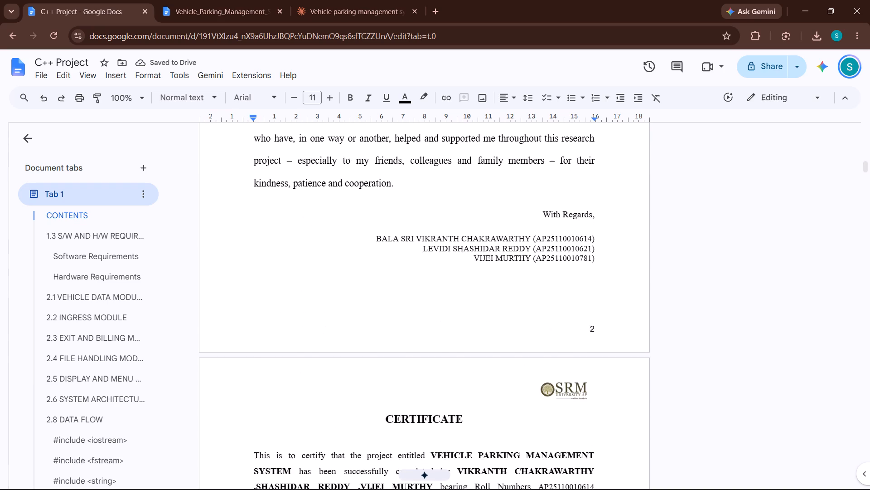
{"action": "scroll", "coordinate": [539, 343], "scroll_direction": "down", "scroll_amount": 5}
{"action": "scroll", "coordinate": [539, 343], "scroll_direction": "up", "scroll_amount": 4}
{"action": "scroll", "coordinate": [539, 343], "scroll_direction": "down", "scroll_amount": 18}
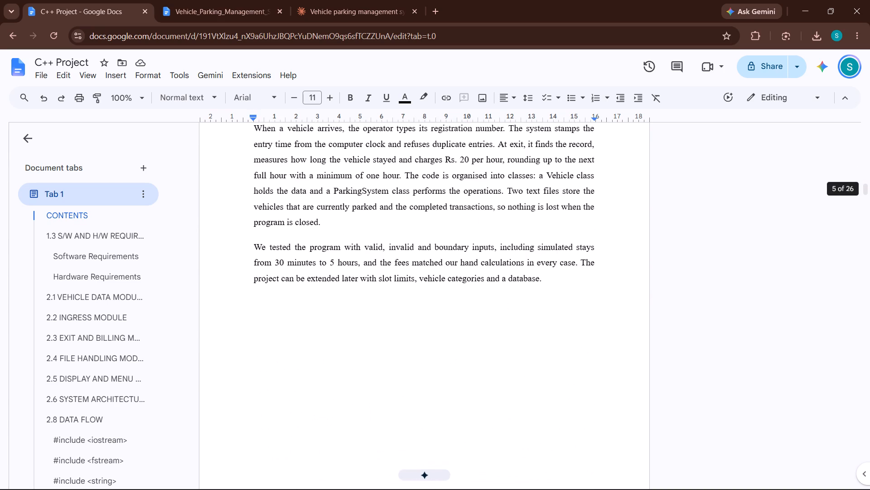
{"action": "scroll", "coordinate": [540, 341], "scroll_direction": "down", "scroll_amount": 3}
{"action": "scroll", "coordinate": [540, 341], "scroll_direction": "up", "scroll_amount": 1}
{"action": "scroll", "coordinate": [540, 341], "scroll_direction": "down", "scroll_amount": 20}
{"action": "scroll", "coordinate": [540, 341], "scroll_direction": "down", "scroll_amount": 7}
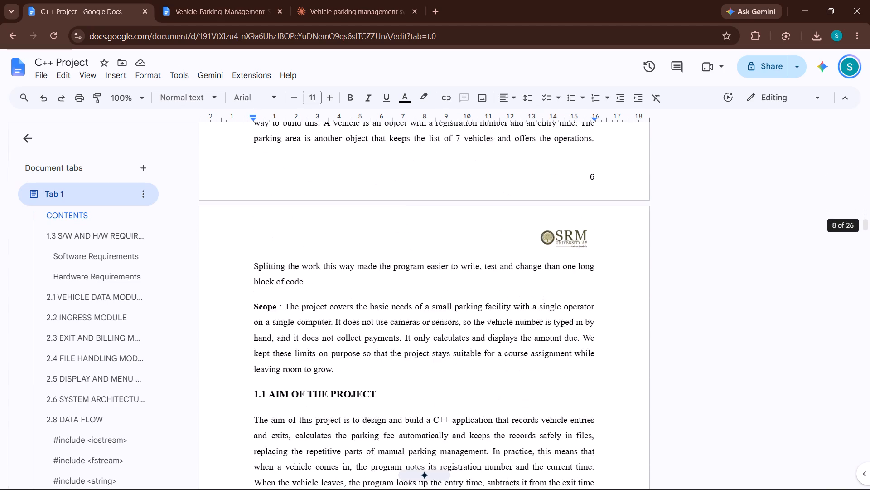
{"action": "scroll", "coordinate": [541, 338], "scroll_direction": "up", "scroll_amount": 12}
{"action": "scroll", "coordinate": [540, 336], "scroll_direction": "down", "scroll_amount": 20}
{"action": "scroll", "coordinate": [540, 336], "scroll_direction": "down", "scroll_amount": 2}
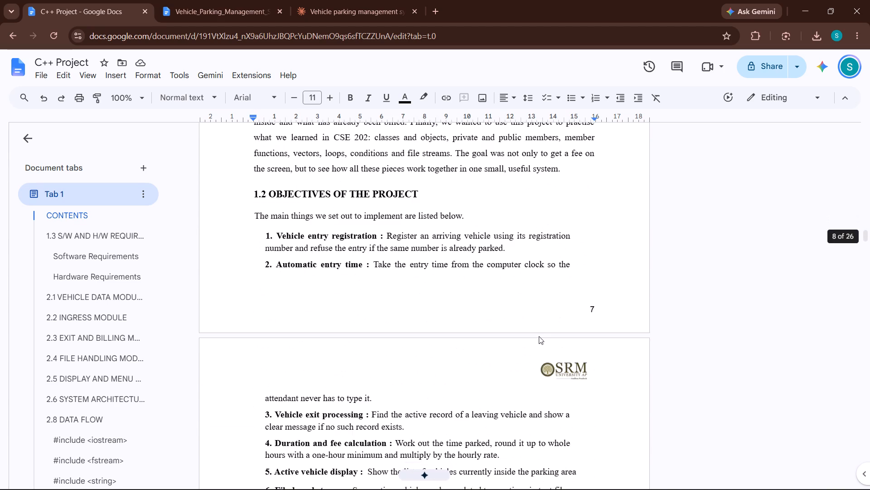
{"action": "scroll", "coordinate": [539, 336], "scroll_direction": "down", "scroll_amount": 16}
{"action": "scroll", "coordinate": [539, 336], "scroll_direction": "up", "scroll_amount": 3}
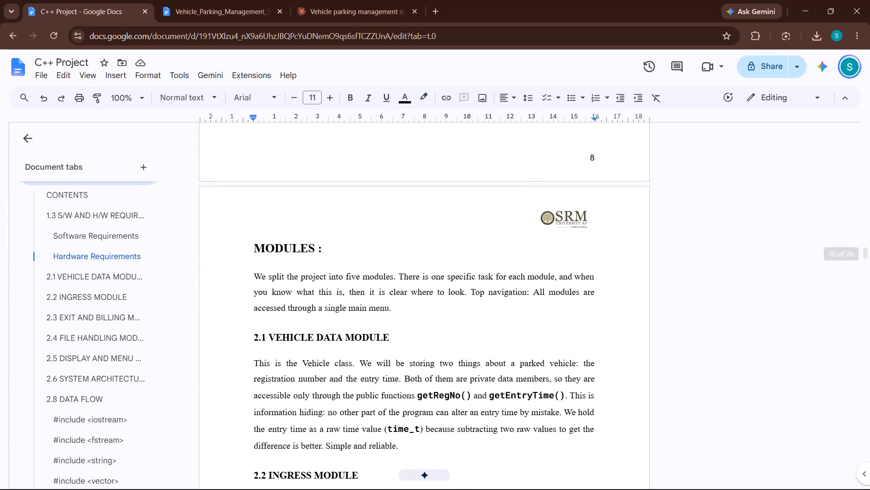
{"action": "scroll", "coordinate": [539, 336], "scroll_direction": "up", "scroll_amount": 1}
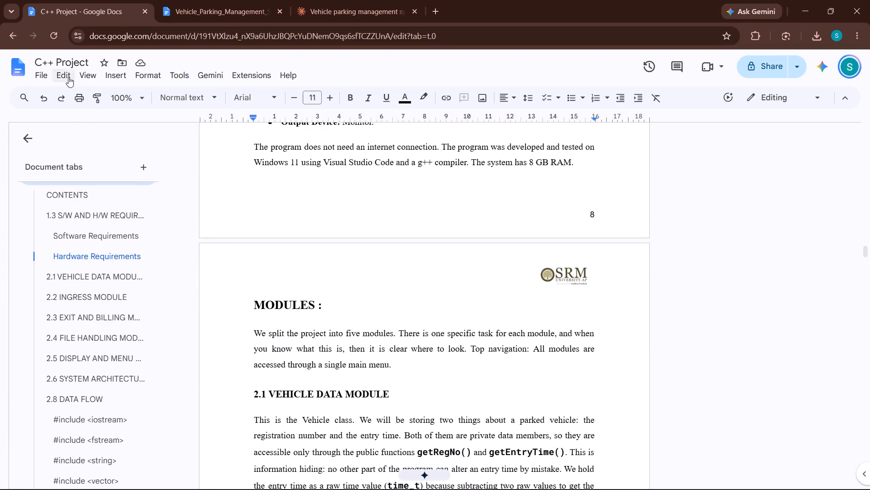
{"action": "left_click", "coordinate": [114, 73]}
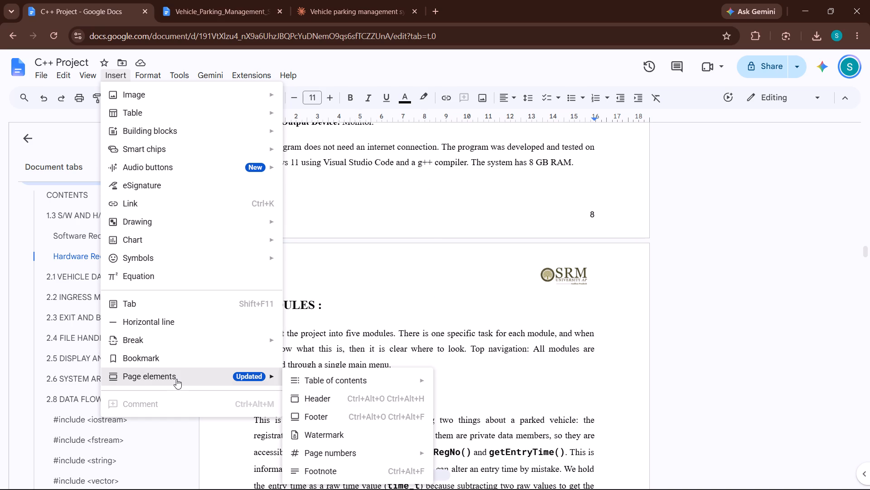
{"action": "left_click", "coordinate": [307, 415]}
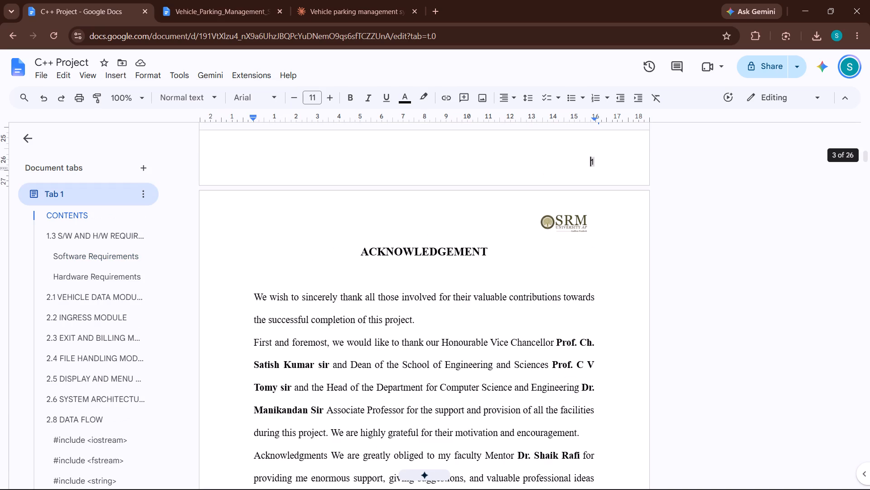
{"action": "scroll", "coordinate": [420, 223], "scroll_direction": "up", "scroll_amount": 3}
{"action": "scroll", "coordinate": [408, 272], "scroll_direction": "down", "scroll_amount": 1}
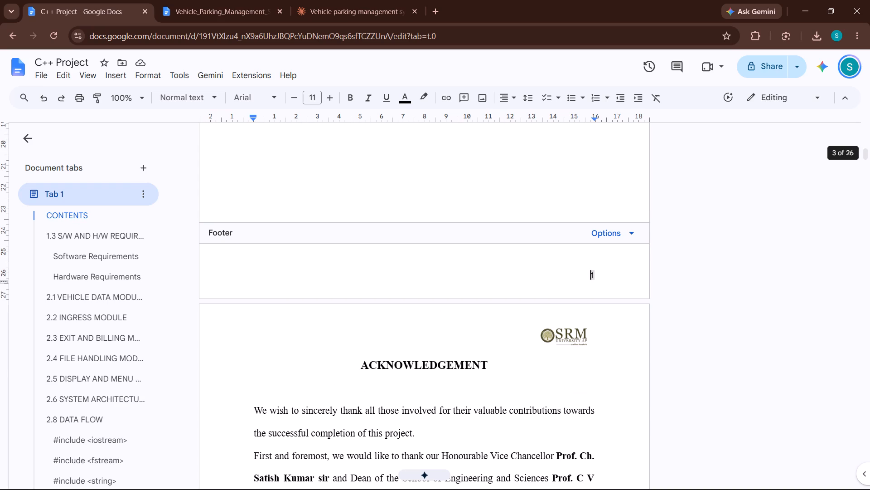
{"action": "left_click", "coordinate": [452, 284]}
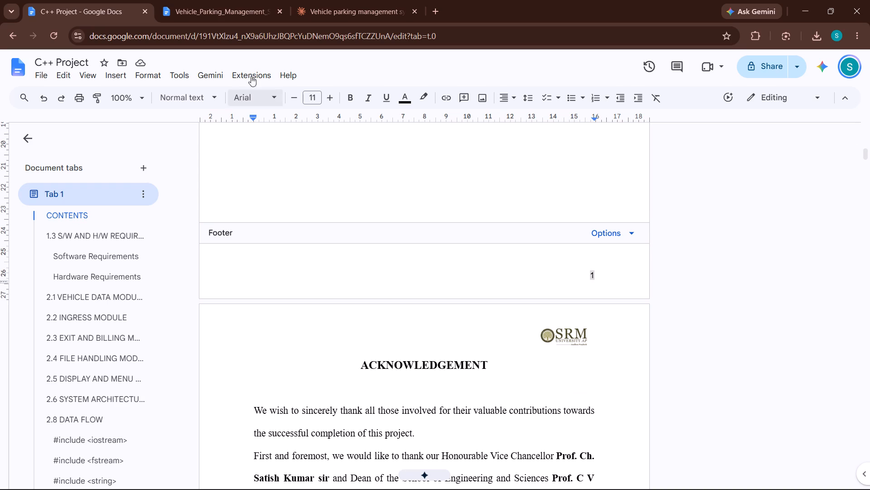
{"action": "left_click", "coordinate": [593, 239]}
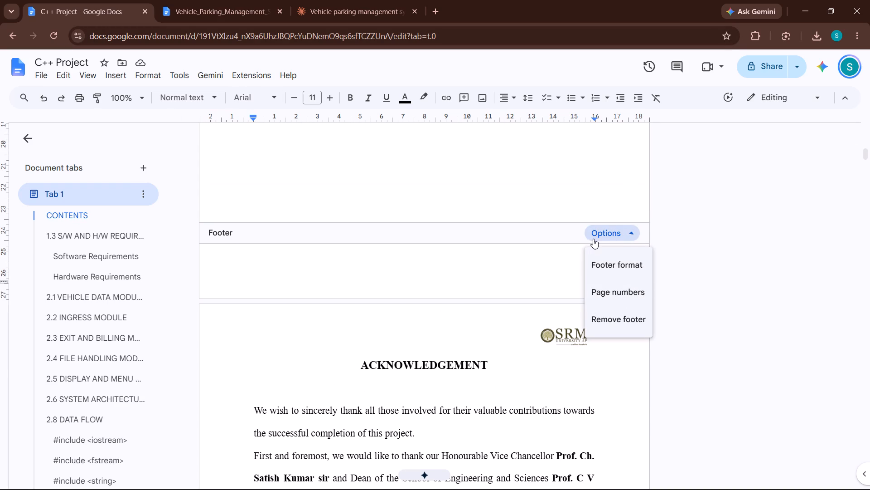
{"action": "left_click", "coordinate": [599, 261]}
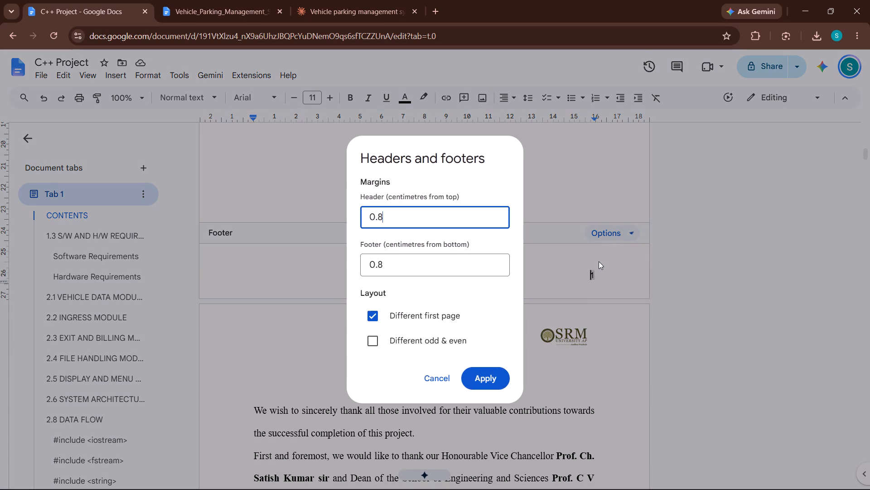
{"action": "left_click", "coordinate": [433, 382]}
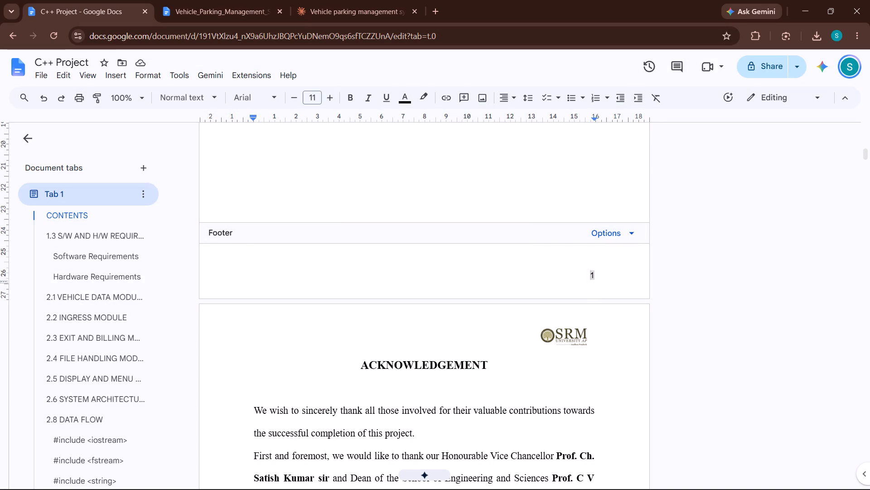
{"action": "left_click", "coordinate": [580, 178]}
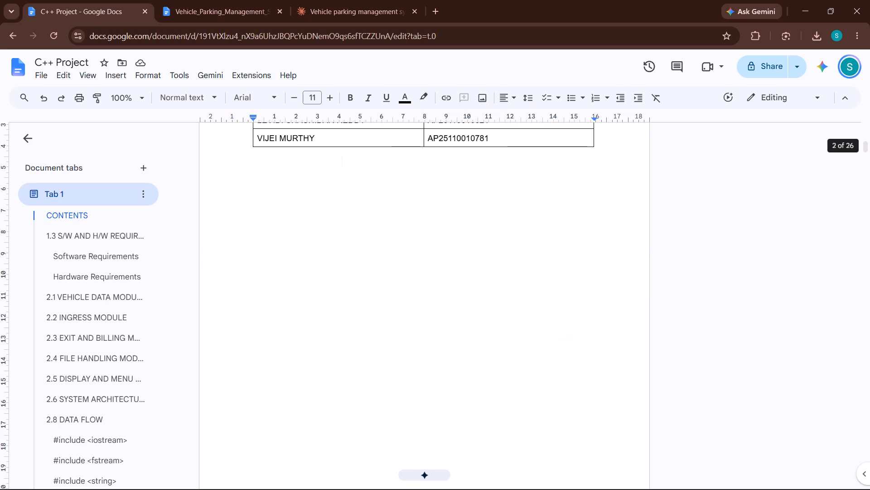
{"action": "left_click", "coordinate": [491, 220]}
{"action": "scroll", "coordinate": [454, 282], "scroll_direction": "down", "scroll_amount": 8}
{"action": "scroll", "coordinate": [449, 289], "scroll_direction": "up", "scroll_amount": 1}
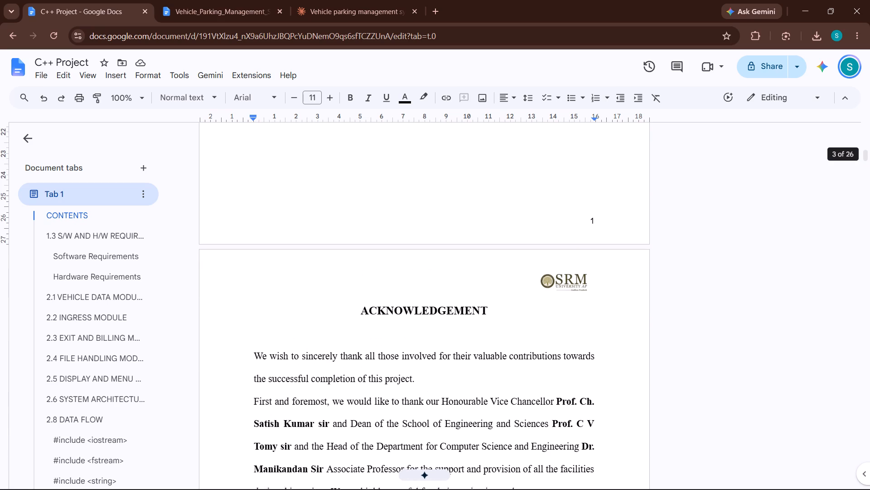
Open the footer just before the Acknowledgement page for editing and start a text entry ahead of the page number.
{"action": "left_click", "coordinate": [111, 71]}
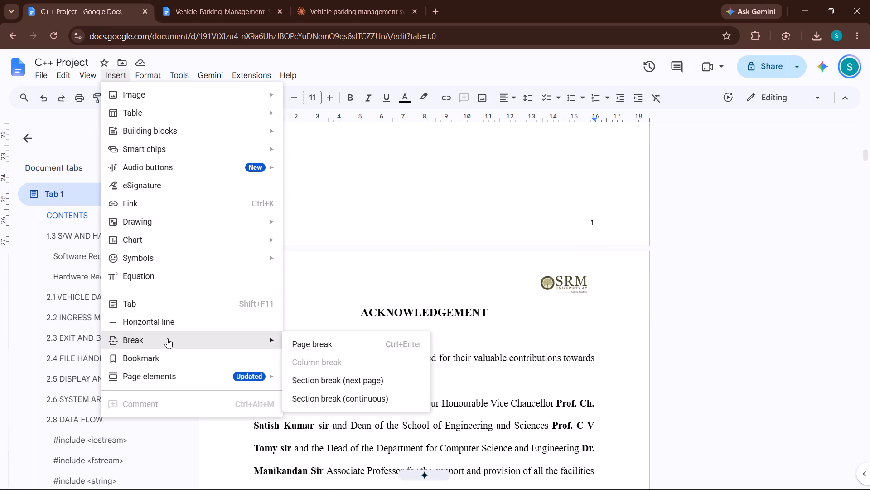
{"action": "left_click", "coordinate": [315, 417]}
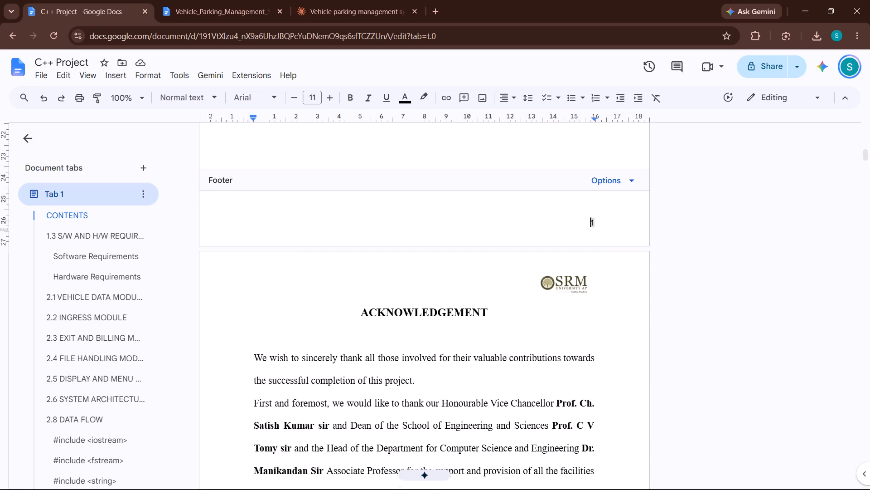
{"action": "key", "text": "s"}
{"action": "key", "text": "r"}
{"action": "key", "text": "BackSpace"}
{"action": "type", "text": "sr"}
{"action": "key", "text": "BackSpace"}
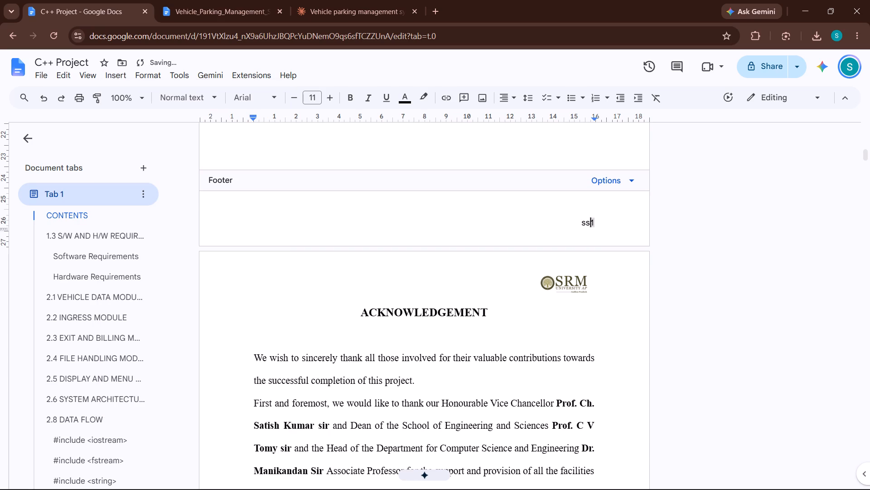
{"action": "key", "text": "BackSpace"}
Check the wording of the university line on the Acknowledgement page of the Vehicle_Parking_Management_System_Report document, then return to C++ Project.
{"action": "key", "text": "alt+Tab"}
{"action": "key", "text": "alt+Tab"}
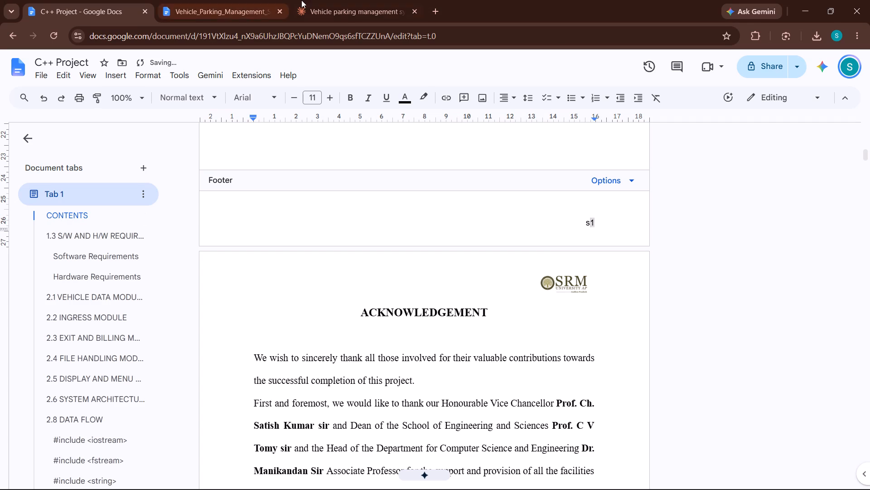
{"action": "left_click", "coordinate": [203, 0]}
{"action": "scroll", "coordinate": [491, 281], "scroll_direction": "down", "scroll_amount": 9}
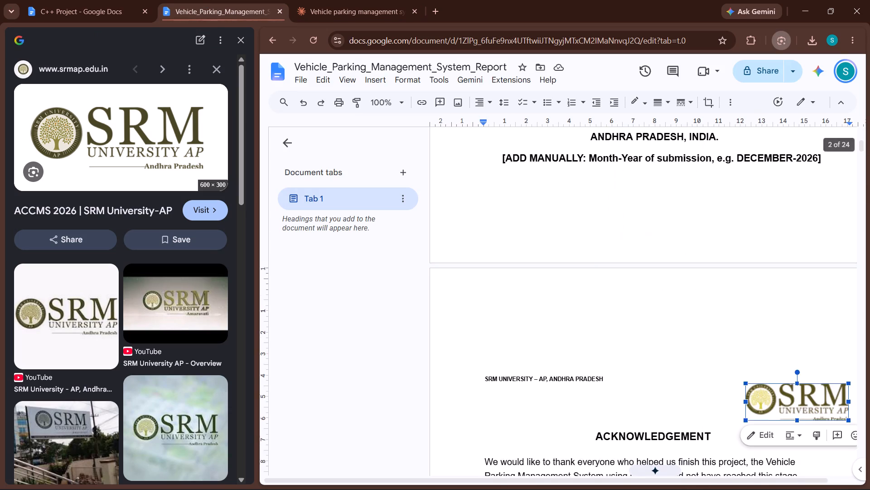
{"action": "scroll", "coordinate": [502, 304], "scroll_direction": "down", "scroll_amount": 3}
{"action": "left_click", "coordinate": [520, 282]}
{"action": "left_click", "coordinate": [476, 240]}
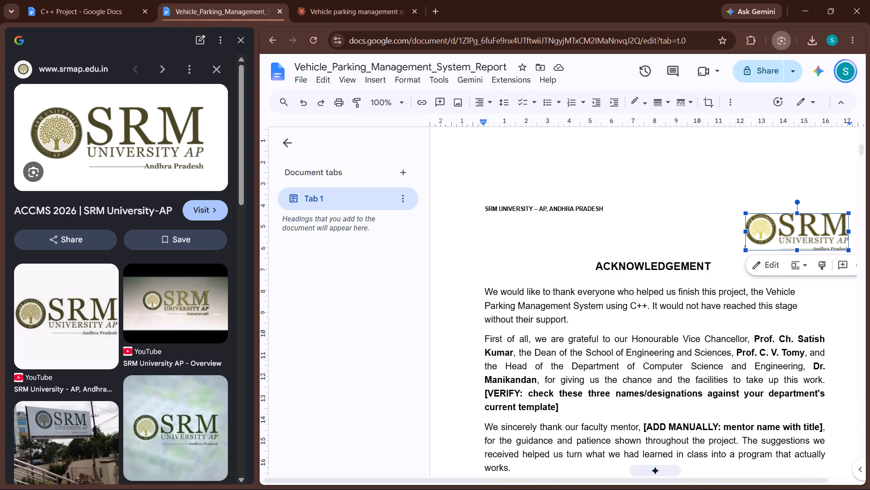
{"action": "key", "text": "alt+Tab"}
{"action": "key", "text": "alt+Tab"}
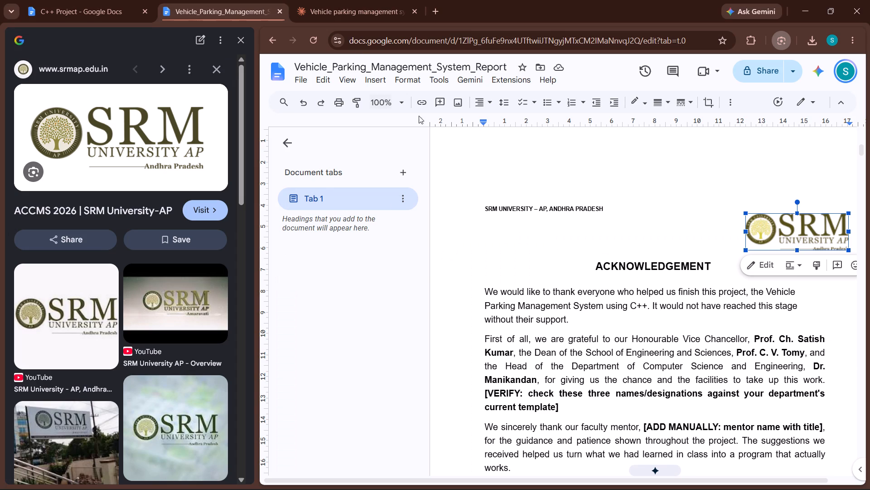
{"action": "left_click", "coordinate": [48, 0]}
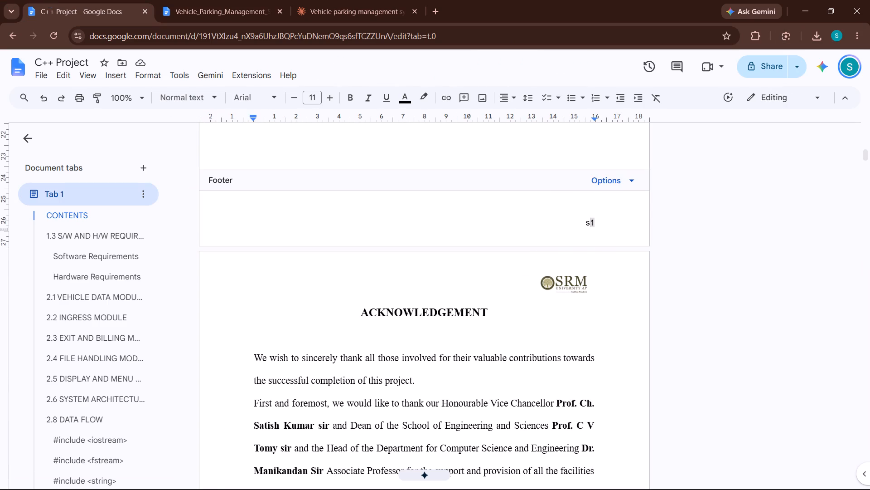
Replace the stray letter before the footer's page number with "SRM UNIVERSITY - ".
{"action": "key", "text": "BackSpace"}
{"action": "type", "text": "SRM"}
{"action": "key", "text": "space"}
{"action": "type", "text": "UNIVERSITY"}
{"action": "key", "text": "minus"}
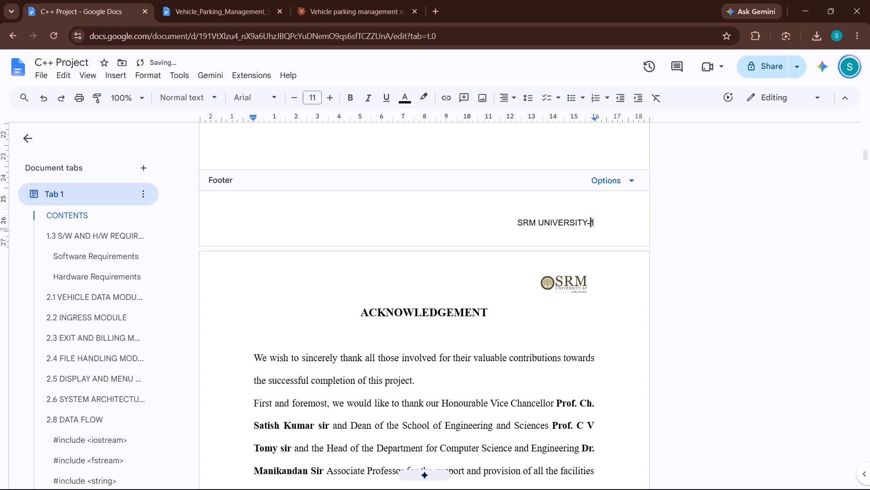
{"action": "key", "text": "BackSpace"}
{"action": "key", "text": "space"}
{"action": "type", "text": "A"}
{"action": "key", "text": "BackSpace"}
{"action": "type", "text": "-"}
{"action": "key", "text": "space"}
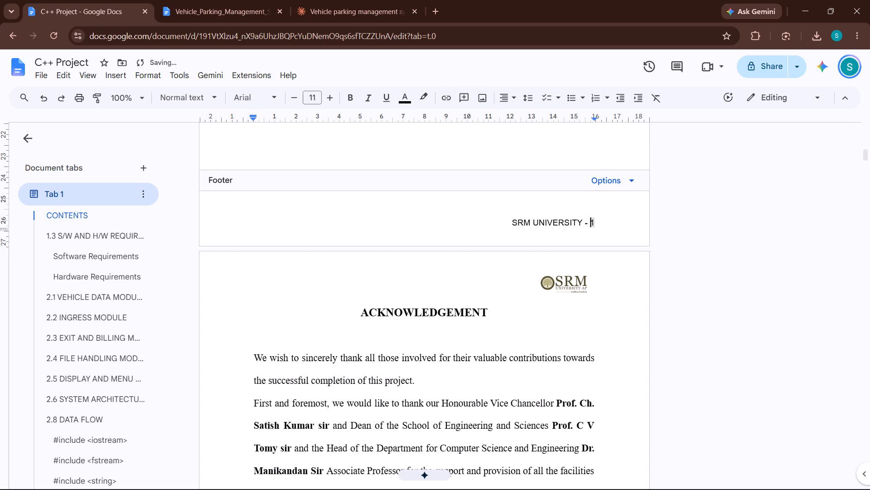
Complete the footer line with "AP,ANDHRA PRADESH" before the page number, rechecking the wording against the reference report.
{"action": "key", "text": "ctrl+Tab"}
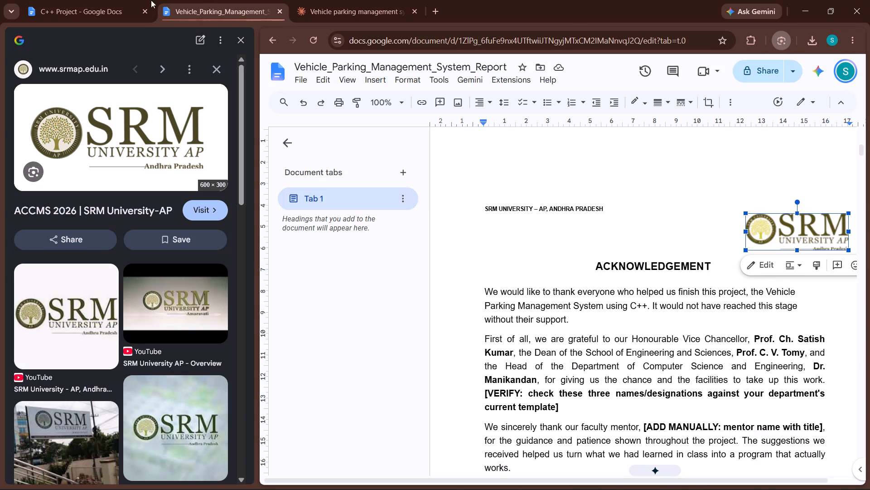
{"action": "key", "text": "ctrl+Tab"}
{"action": "left_click", "coordinate": [31, 0]}
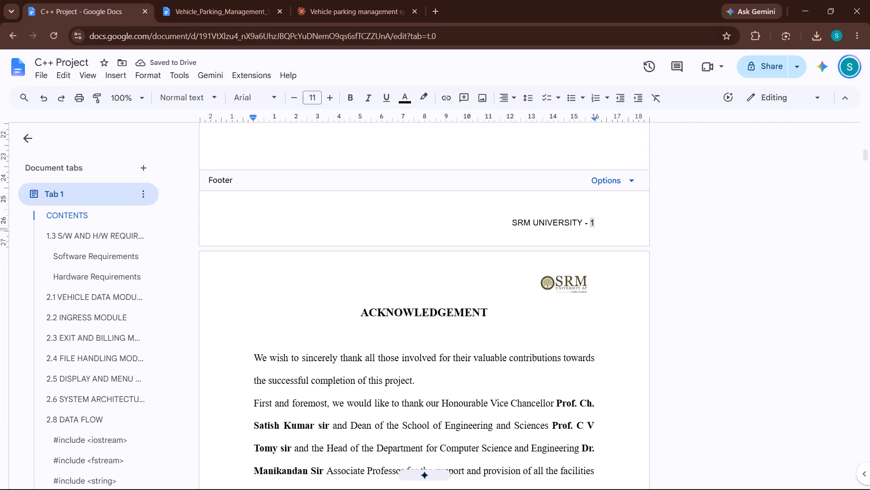
{"action": "type", "text": "AP"}
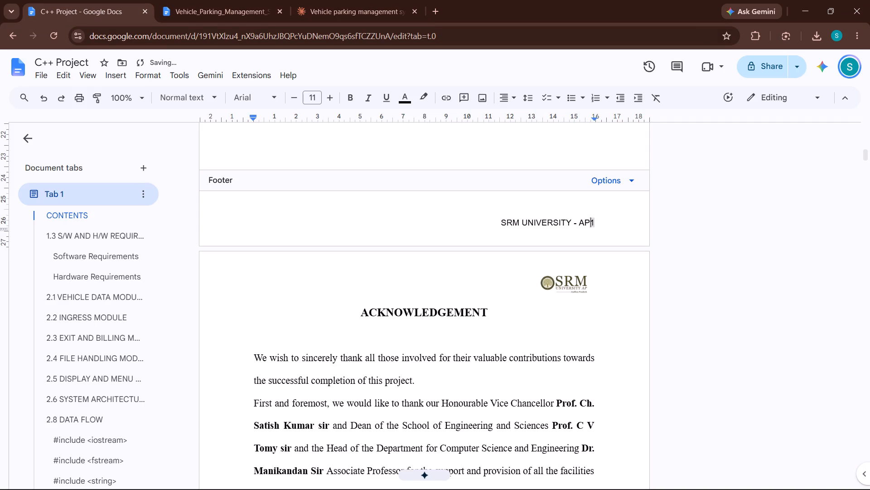
{"action": "type", "text": ",ANDHRA"}
{"action": "key", "text": "BackSpace"}
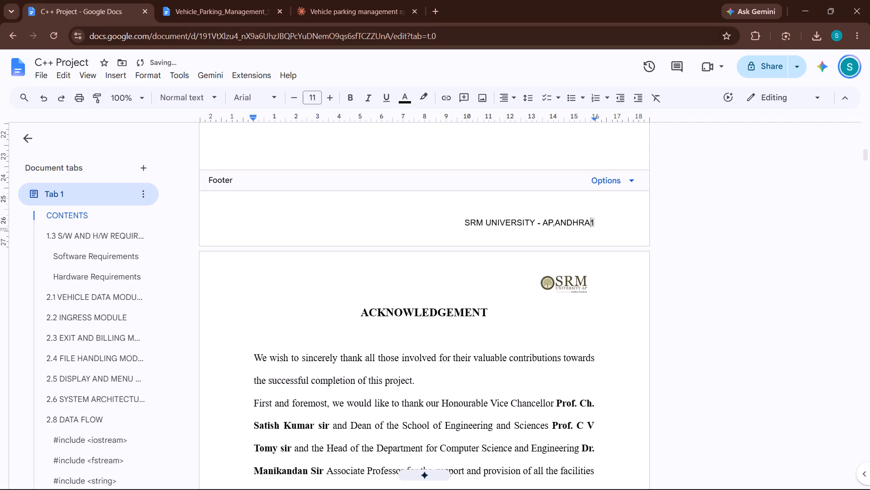
{"action": "left_click", "coordinate": [205, 0]}
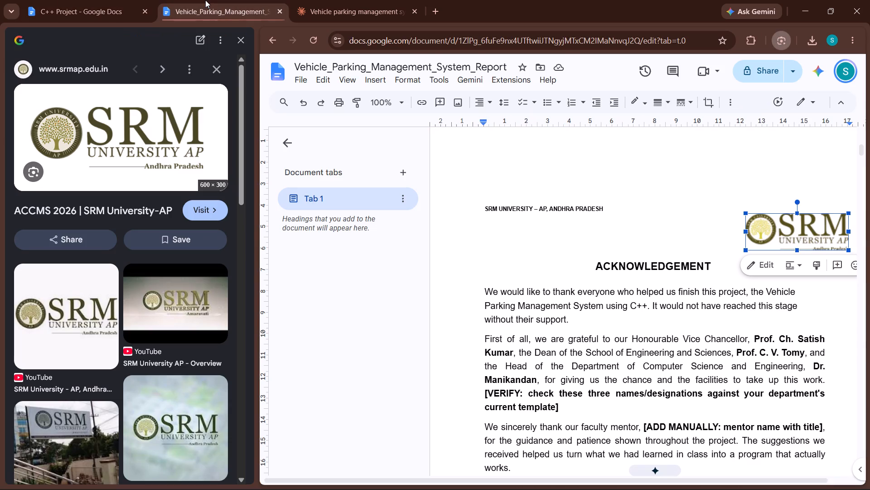
{"action": "left_click", "coordinate": [93, 0]}
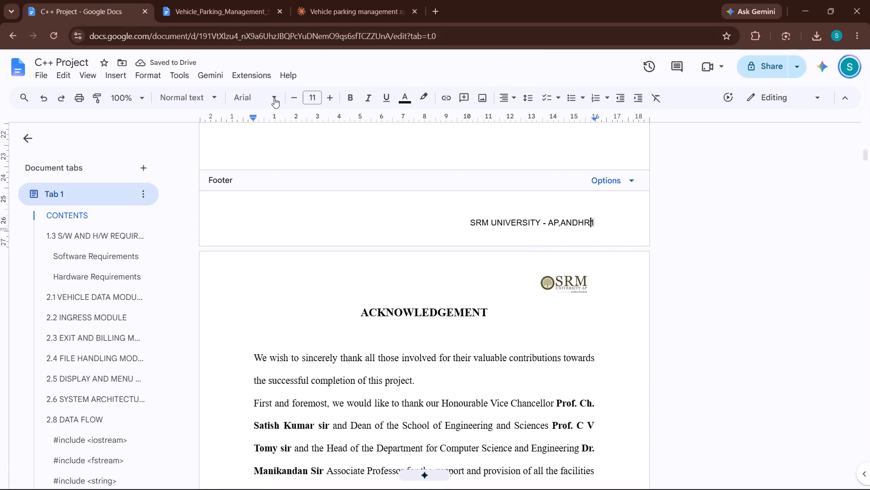
{"action": "type", "text": "A PRADESH"}
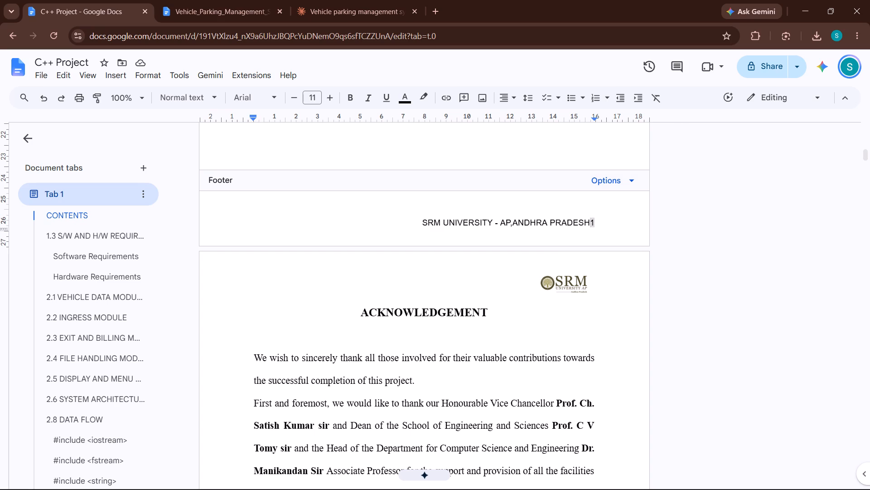
Reduce the font size of the footer's "SRM UNIVERSITY - AP,ANDHRA PRADESH" text to 8, excluding the page number.
{"action": "left_click", "coordinate": [593, 220]}
{"action": "left_click", "coordinate": [590, 220]}
{"action": "left_click_drag", "start_coordinate": [590, 220], "coordinate": [548, 222]}
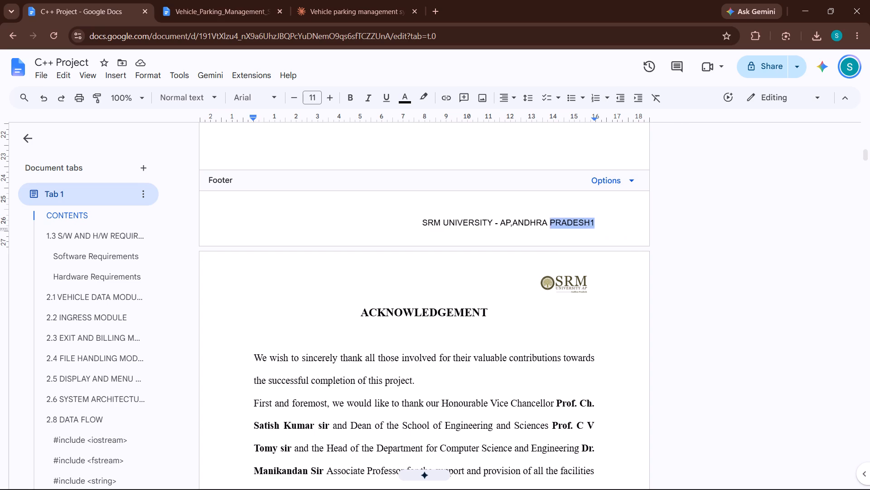
{"action": "left_click_drag", "start_coordinate": [548, 222], "coordinate": [436, 211]}
{"action": "left_click", "coordinate": [436, 211]}
{"action": "left_click", "coordinate": [563, 213]}
{"action": "left_click_drag", "start_coordinate": [588, 220], "coordinate": [470, 219]}
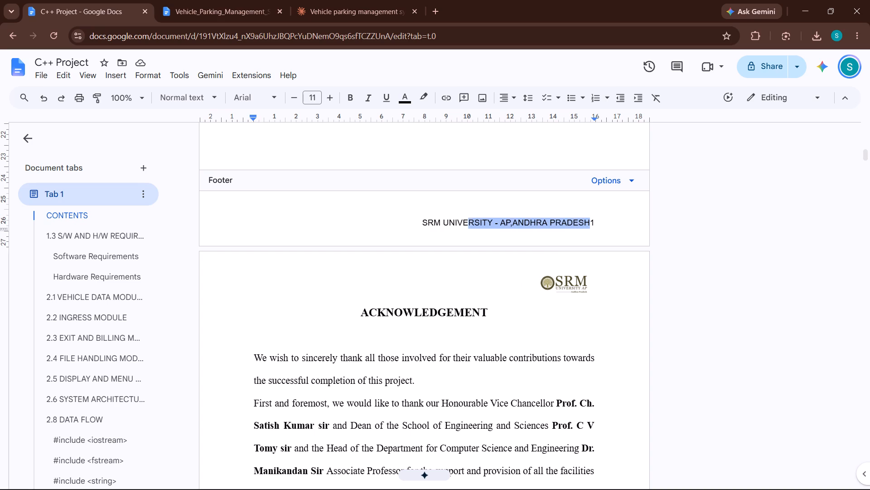
{"action": "left_click_drag", "start_coordinate": [470, 219], "coordinate": [424, 213]}
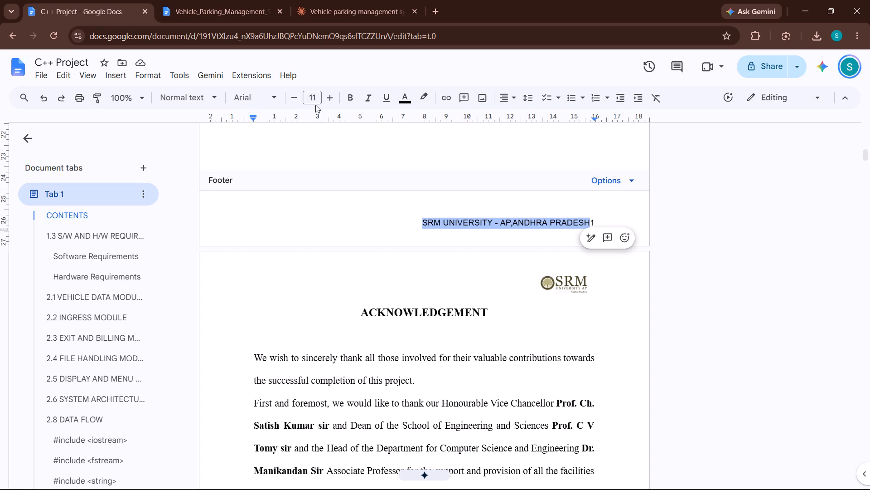
{"action": "triple_click", "coordinate": [293, 95]}
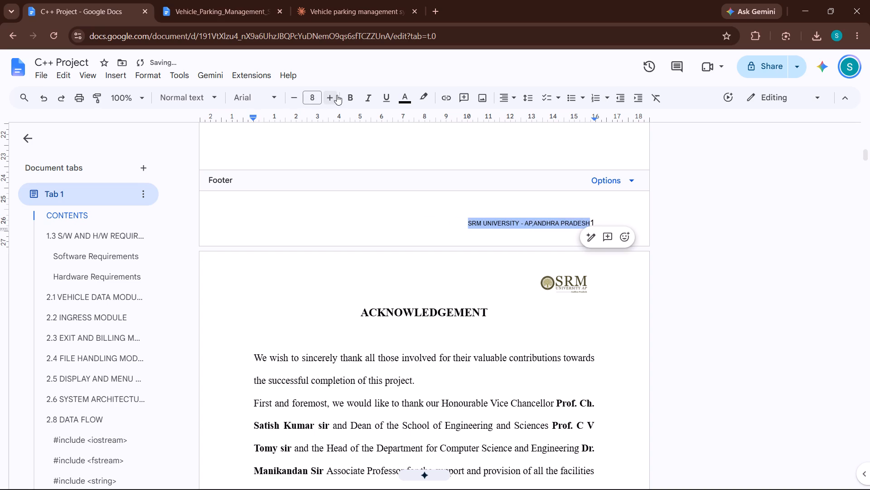
Format the footer's "SRM UNIVERSITY - AP,ANDHRA PRADESH" text as bold Times New Roman, size 7.
{"action": "left_click", "coordinate": [347, 99]}
{"action": "left_click", "coordinate": [266, 98]}
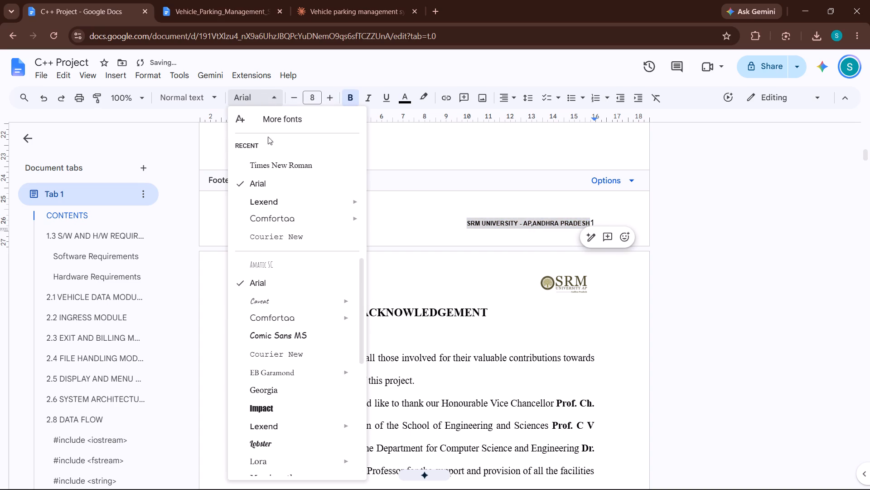
{"action": "left_click", "coordinate": [268, 162]}
{"action": "left_click", "coordinate": [299, 99]}
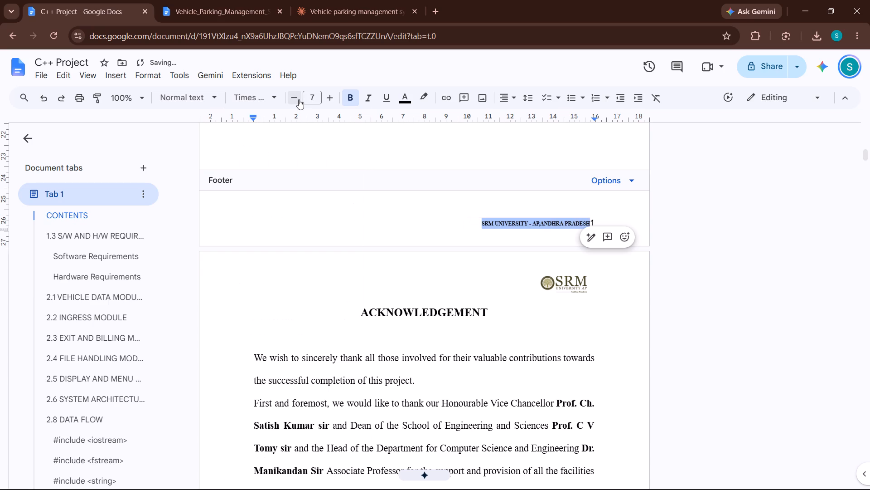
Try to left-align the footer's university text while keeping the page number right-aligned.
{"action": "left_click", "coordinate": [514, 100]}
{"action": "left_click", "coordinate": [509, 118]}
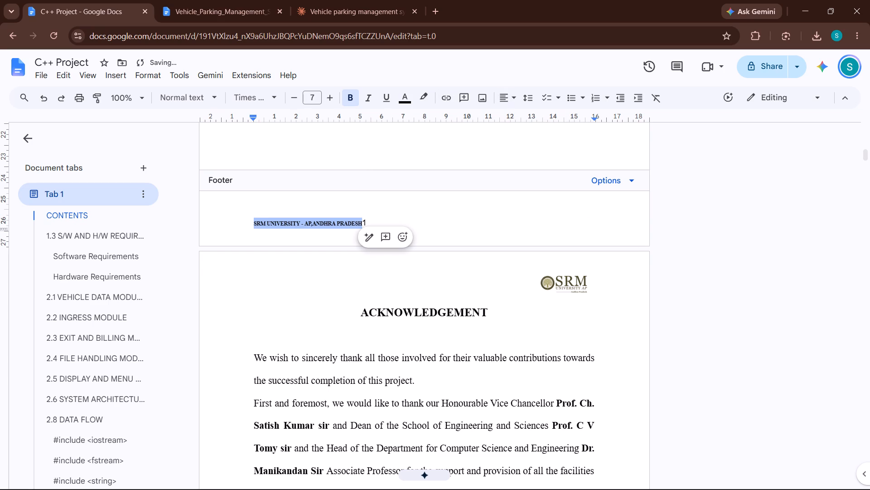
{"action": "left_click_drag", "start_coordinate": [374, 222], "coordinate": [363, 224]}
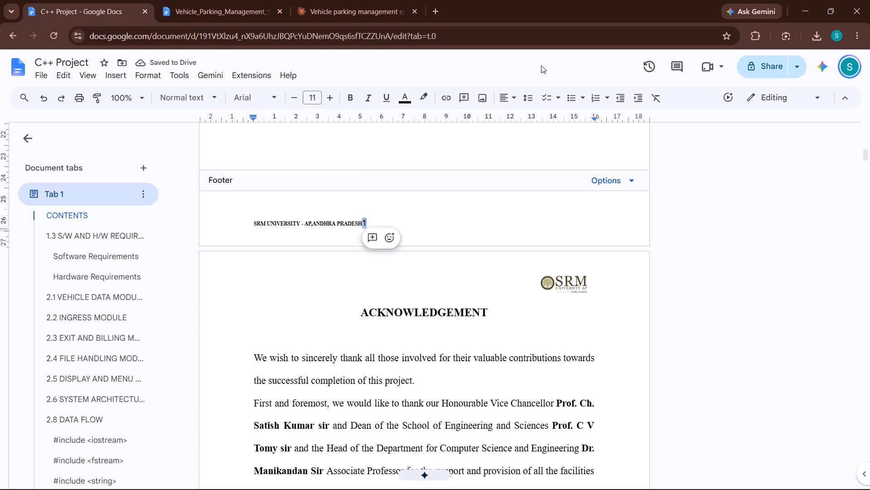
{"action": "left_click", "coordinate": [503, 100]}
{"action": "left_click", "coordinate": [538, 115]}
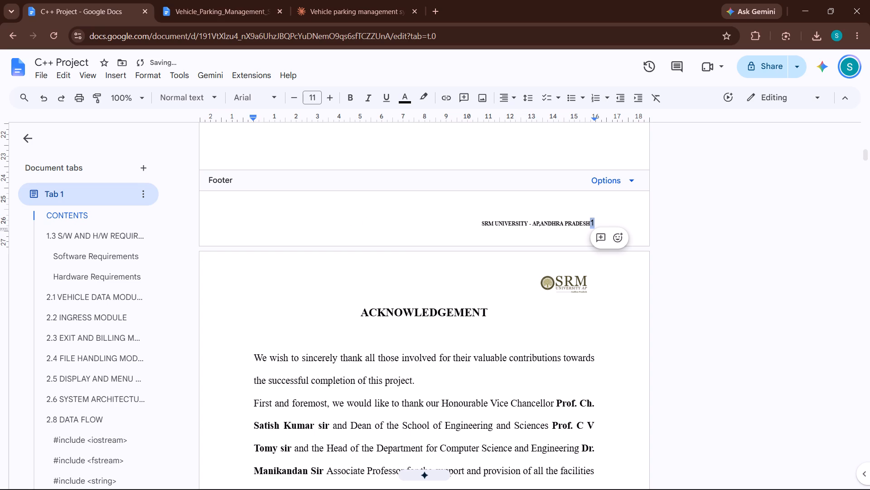
Pad the footer with spaces before the page number so the university text starts at the left margin on the same line, then leave the footer.
{"action": "left_click", "coordinate": [590, 225]}
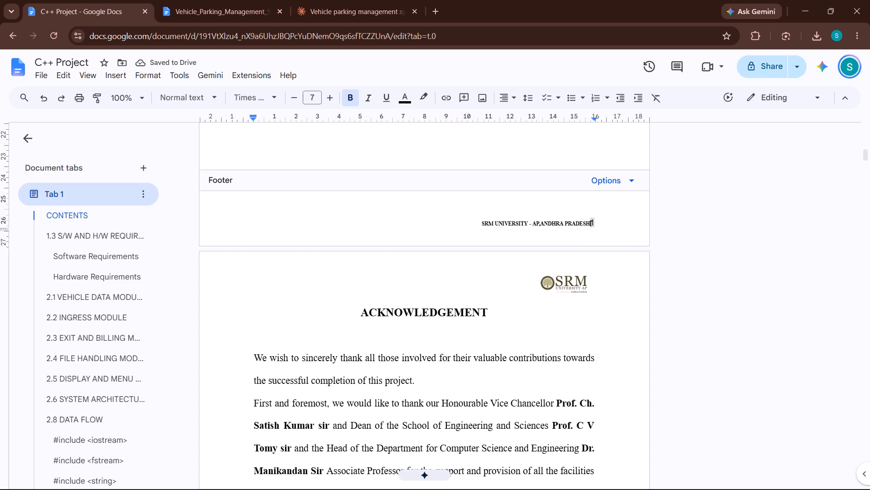
{"action": "key", "text": "space"}
{"action": "key", "text": "space"}
{"action": "key", "text": "space"}
{"action": "key", "text": "space"}
{"action": "key", "text": "space"}
{"action": "key", "text": "space"}
{"action": "key", "text": "space"}
{"action": "key", "text": "space"}
{"action": "key", "text": "space"}
{"action": "key", "text": "space"}
{"action": "key", "text": "space"}
{"action": "key", "text": "space"}
{"action": "key", "text": "space"}
{"action": "key", "text": "space"}
{"action": "key", "text": "space"}
{"action": "key", "text": "space"}
{"action": "key", "text": "space"}
{"action": "key", "text": "space"}
{"action": "key", "text": "space"}
{"action": "key", "text": "space"}
{"action": "key", "text": "space"}
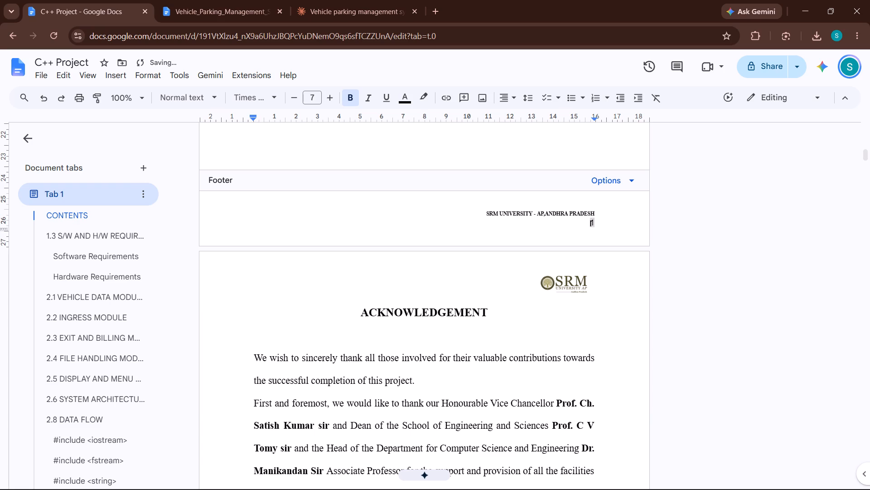
{"action": "key", "text": "BackSpace"}
{"action": "key", "text": "BackSpace"}
{"action": "key", "text": "BackSpace"}
{"action": "key", "text": "BackSpace"}
{"action": "key", "text": "BackSpace"}
{"action": "key", "text": "BackSpace"}
{"action": "key", "text": "BackSpace"}
{"action": "key", "text": "BackSpace"}
{"action": "key", "text": "BackSpace"}
{"action": "key", "text": "BackSpace"}
{"action": "key", "text": "BackSpace"}
{"action": "key", "text": "BackSpace"}
{"action": "key", "text": "BackSpace"}
{"action": "key", "text": "BackSpace"}
{"action": "key", "text": "BackSpace"}
{"action": "key", "text": "BackSpace"}
{"action": "key", "text": "BackSpace"}
{"action": "key", "text": "BackSpace"}
{"action": "key", "text": "BackSpace"}
{"action": "key", "text": "BackSpace"}
{"action": "key", "text": "BackSpace"}
{"action": "key", "text": "BackSpace"}
{"action": "key", "text": "BackSpace"}
{"action": "key", "text": "BackSpace"}
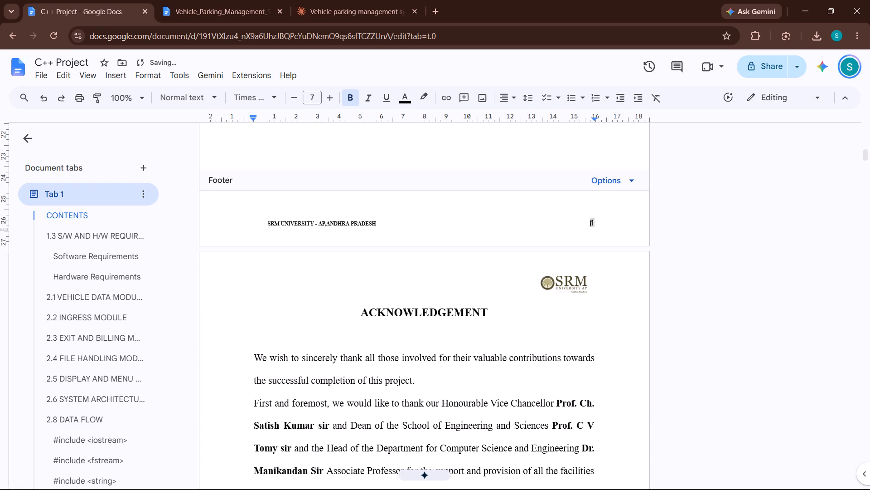
{"action": "key", "text": "space"}
{"action": "key", "text": "space"}
{"action": "key", "text": "space"}
{"action": "key", "text": "space"}
{"action": "key", "text": "space"}
{"action": "key", "text": "space"}
{"action": "key", "text": "space"}
{"action": "key", "text": "space"}
{"action": "key", "text": "space"}
{"action": "key", "text": "space"}
{"action": "key", "text": "space"}
{"action": "key", "text": "space"}
{"action": "key", "text": "space"}
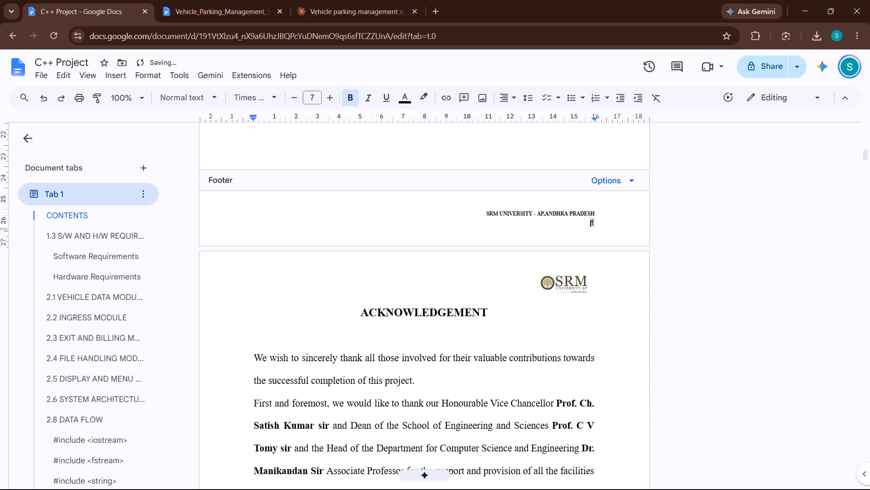
{"action": "key", "text": "BackSpace"}
{"action": "key", "text": "BackSpace"}
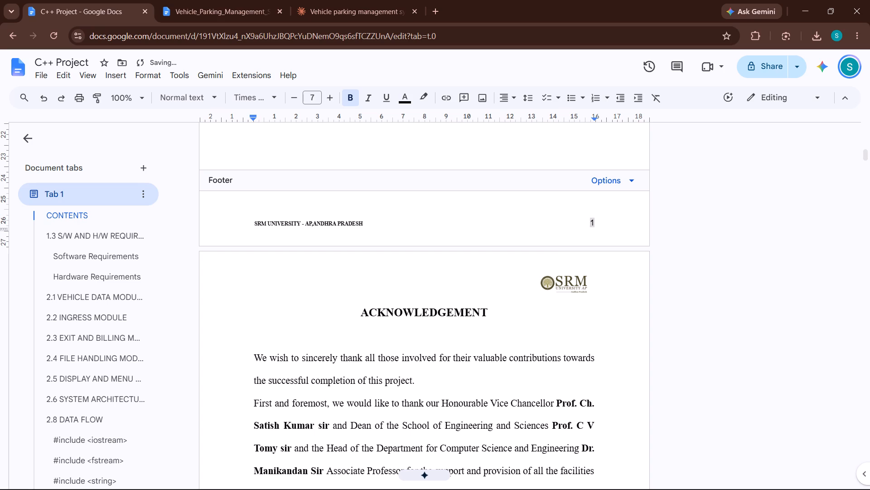
{"action": "scroll", "coordinate": [536, 190], "scroll_direction": "up", "scroll_amount": 1}
{"action": "scroll", "coordinate": [533, 196], "scroll_direction": "down", "scroll_amount": 11}
{"action": "left_click", "coordinate": [442, 301]}
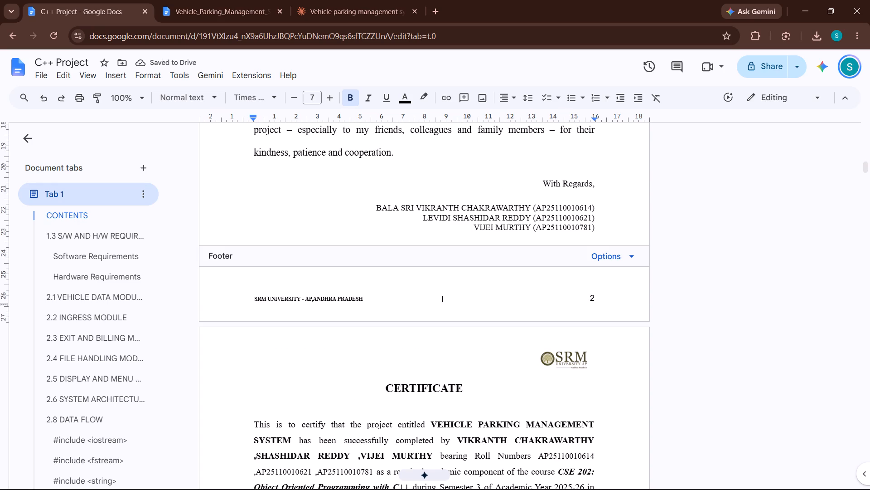
{"action": "left_click", "coordinate": [280, 206]}
Compare the footer layout with the Vehicle_Parking_Management_System_Report document and the CSE 202.pdf template, then return to C++ Project.
{"action": "scroll", "coordinate": [293, 269], "scroll_direction": "down", "scroll_amount": 1}
{"action": "scroll", "coordinate": [299, 278], "scroll_direction": "up", "scroll_amount": 3}
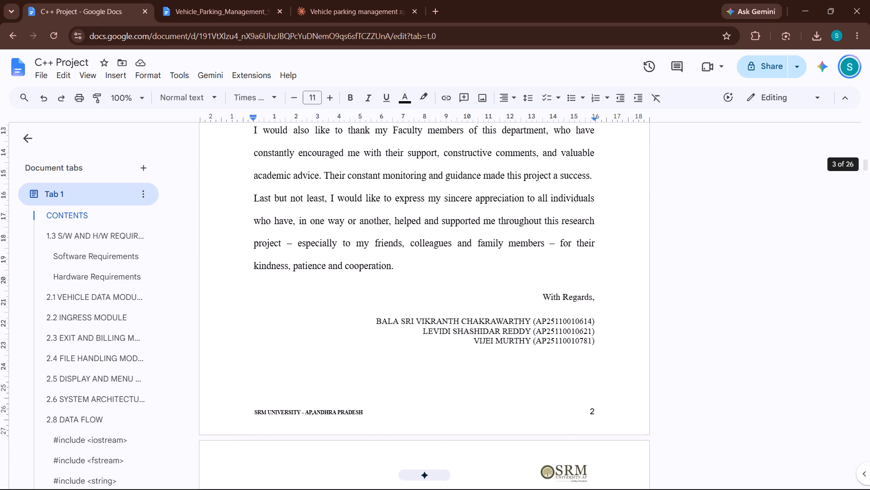
{"action": "scroll", "coordinate": [299, 278], "scroll_direction": "up", "scroll_amount": 1}
{"action": "scroll", "coordinate": [299, 279], "scroll_direction": "down", "scroll_amount": 3}
{"action": "key", "text": "alt+Tab"}
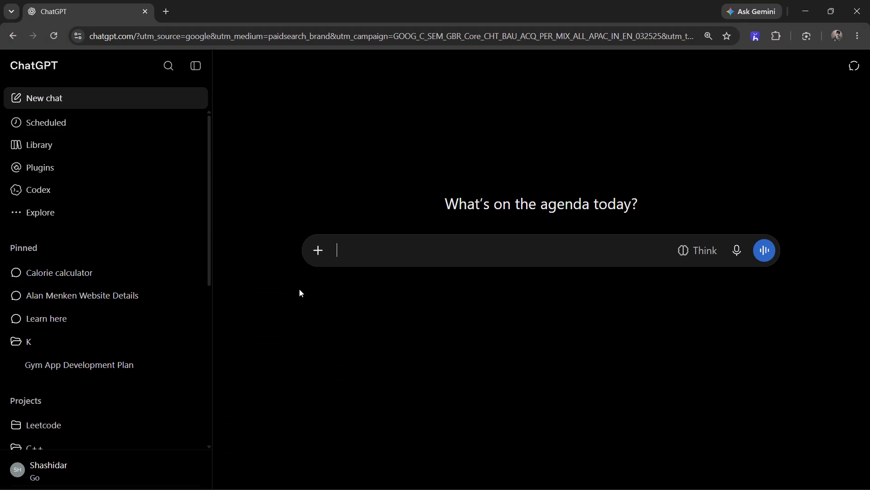
{"action": "key", "text": "alt+Tab"}
{"action": "left_click", "coordinate": [234, 0]}
{"action": "scroll", "coordinate": [339, 218], "scroll_direction": "down", "scroll_amount": 5}
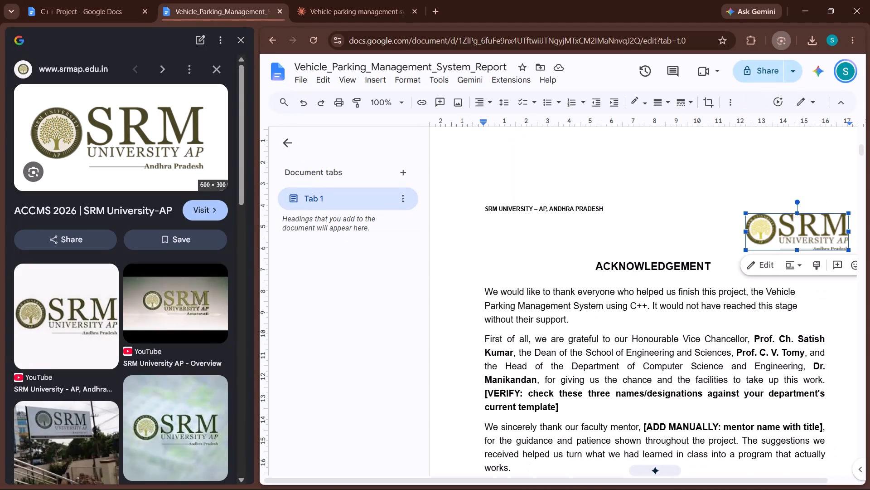
{"action": "scroll", "coordinate": [519, 266], "scroll_direction": "down", "scroll_amount": 12}
{"action": "scroll", "coordinate": [528, 274], "scroll_direction": "up", "scroll_amount": 7}
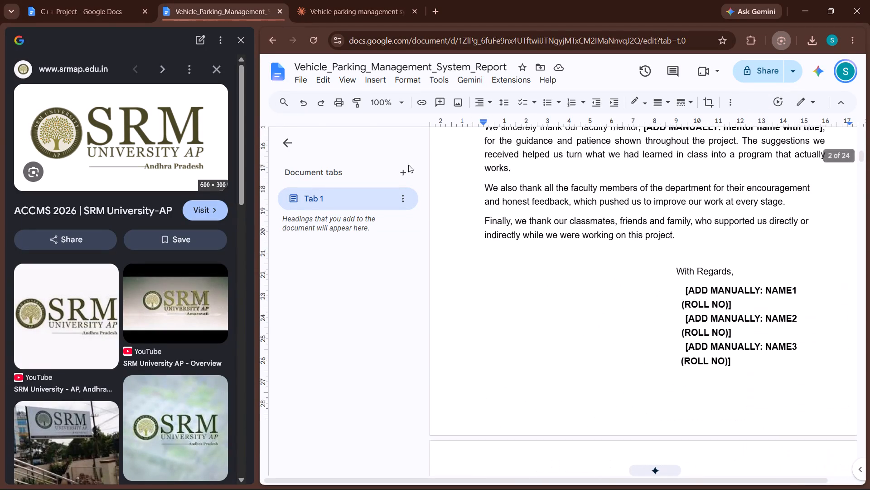
{"action": "key", "text": "alt+Tab"}
{"action": "key", "text": "alt+Tab"}
{"action": "key", "text": "alt+Tab"}
{"action": "scroll", "coordinate": [392, 243], "scroll_direction": "down", "scroll_amount": 1}
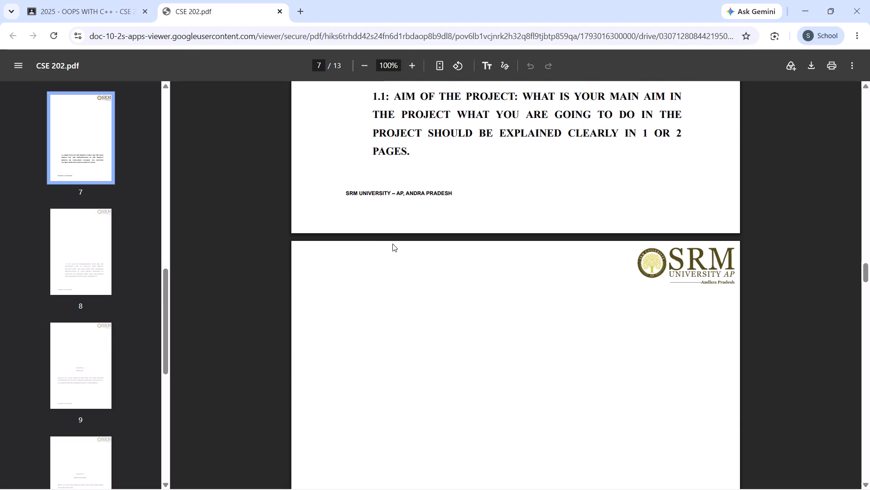
{"action": "scroll", "coordinate": [392, 245], "scroll_direction": "up", "scroll_amount": 16}
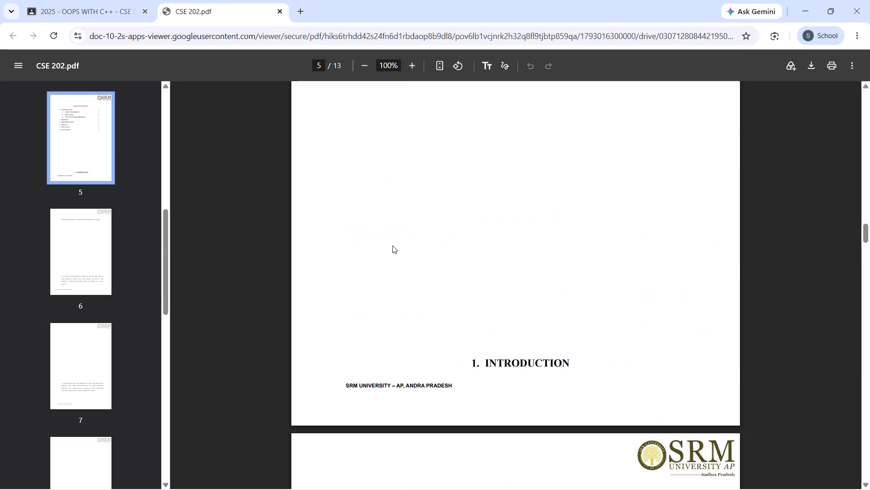
{"action": "key", "text": "alt+Tab"}
{"action": "left_click", "coordinate": [106, 0]}
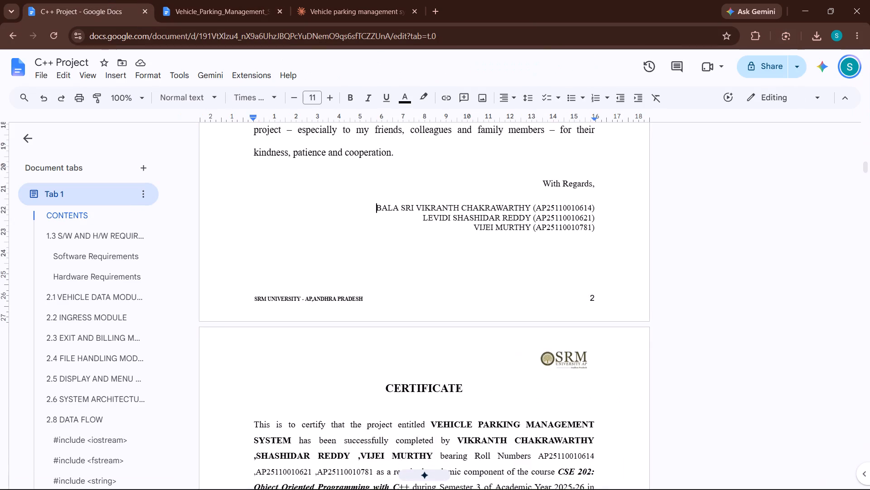
Review the header logo, footer text and page numbers across the C++ Project pages from the front pages through to Modules.
{"action": "scroll", "coordinate": [340, 216], "scroll_direction": "down", "scroll_amount": 3}
{"action": "scroll", "coordinate": [348, 230], "scroll_direction": "up", "scroll_amount": 14}
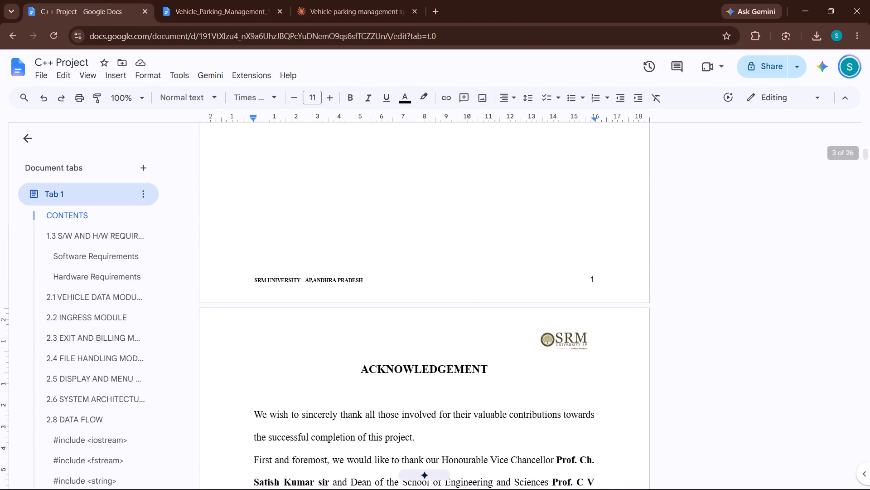
{"action": "scroll", "coordinate": [366, 284], "scroll_direction": "up", "scroll_amount": 3}
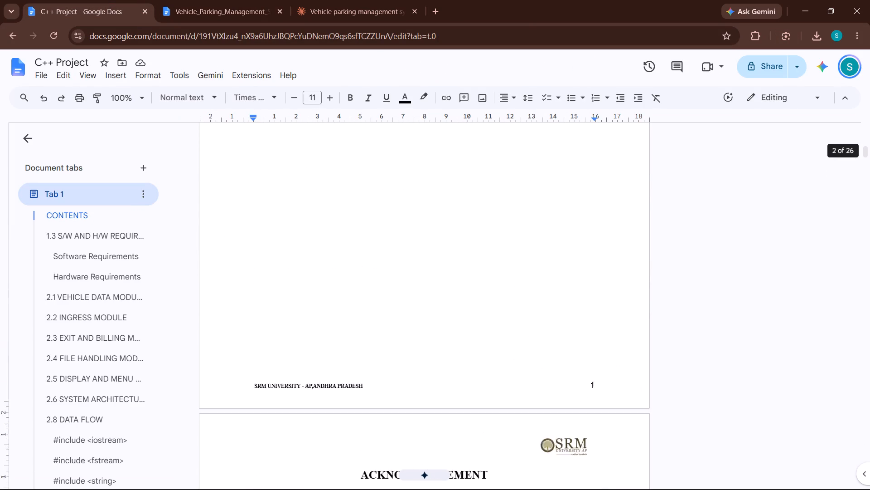
{"action": "scroll", "coordinate": [366, 284], "scroll_direction": "up", "scroll_amount": 6}
{"action": "scroll", "coordinate": [366, 282], "scroll_direction": "down", "scroll_amount": 15}
{"action": "scroll", "coordinate": [366, 291], "scroll_direction": "down", "scroll_amount": 8}
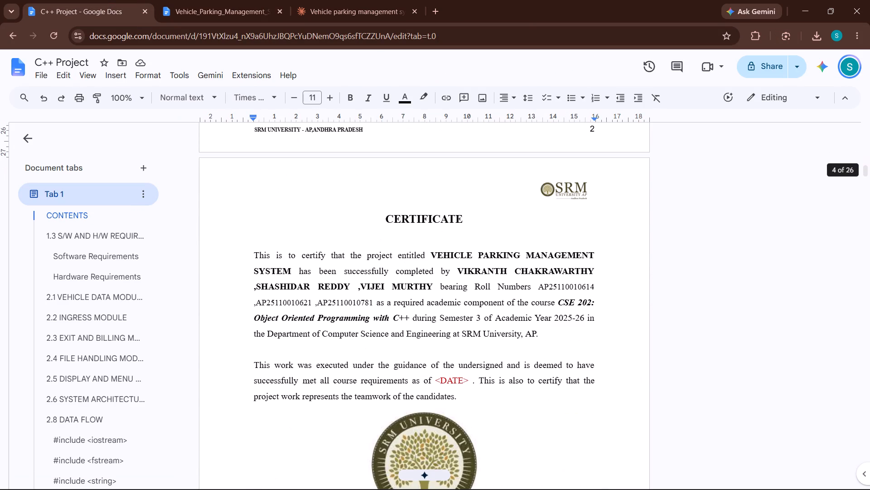
{"action": "scroll", "coordinate": [366, 291], "scroll_direction": "up", "scroll_amount": 1}
{"action": "scroll", "coordinate": [366, 291], "scroll_direction": "down", "scroll_amount": 16}
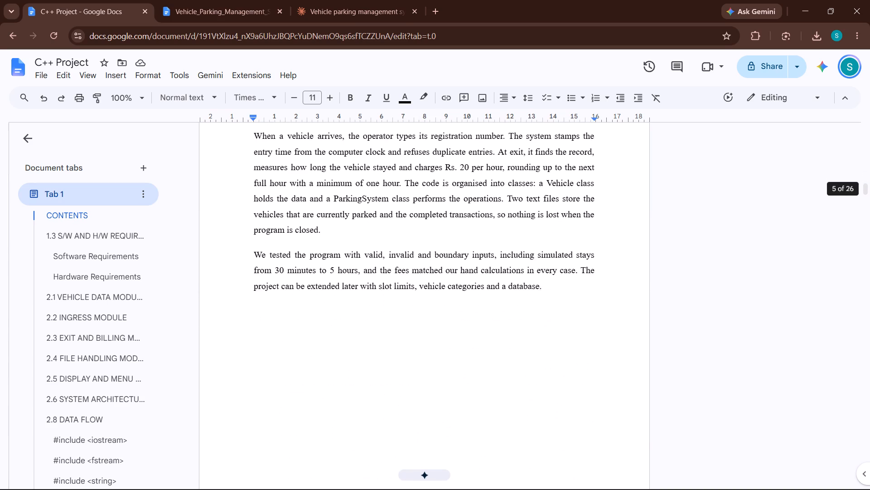
{"action": "scroll", "coordinate": [365, 292], "scroll_direction": "down", "scroll_amount": 4}
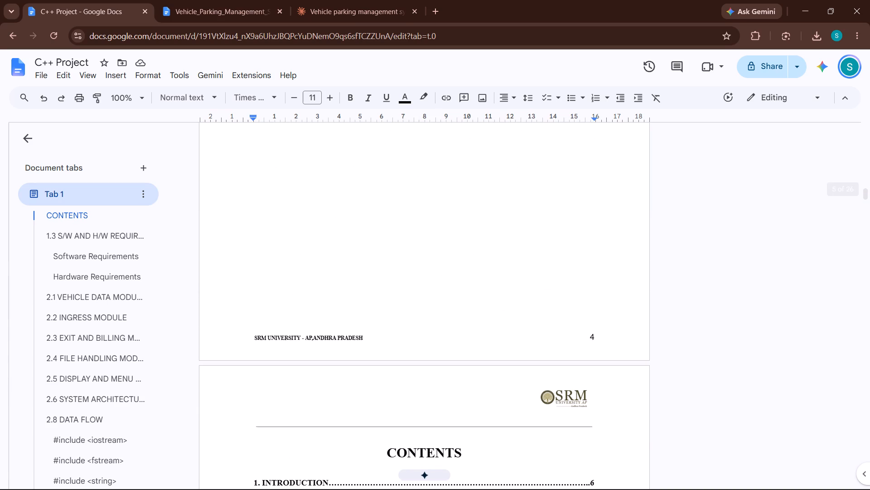
{"action": "scroll", "coordinate": [365, 293], "scroll_direction": "down", "scroll_amount": 16}
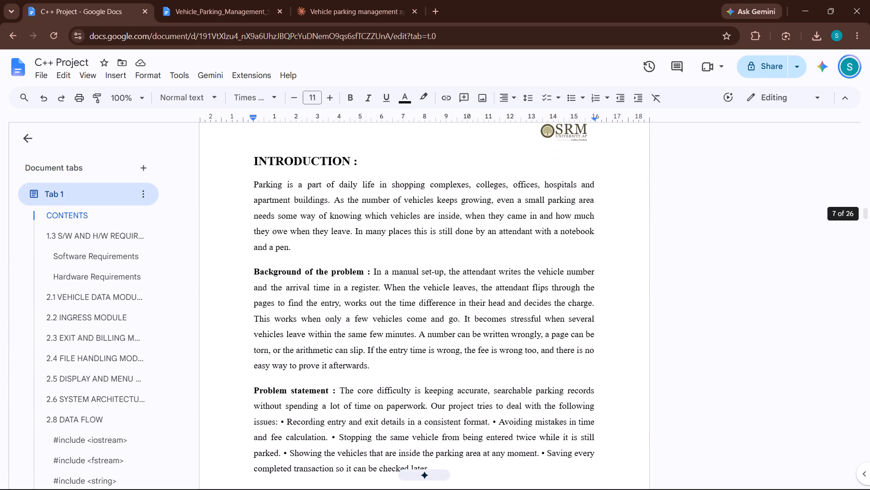
{"action": "scroll", "coordinate": [362, 293], "scroll_direction": "down", "scroll_amount": 7}
{"action": "scroll", "coordinate": [358, 293], "scroll_direction": "up", "scroll_amount": 4}
{"action": "scroll", "coordinate": [356, 291], "scroll_direction": "down", "scroll_amount": 6}
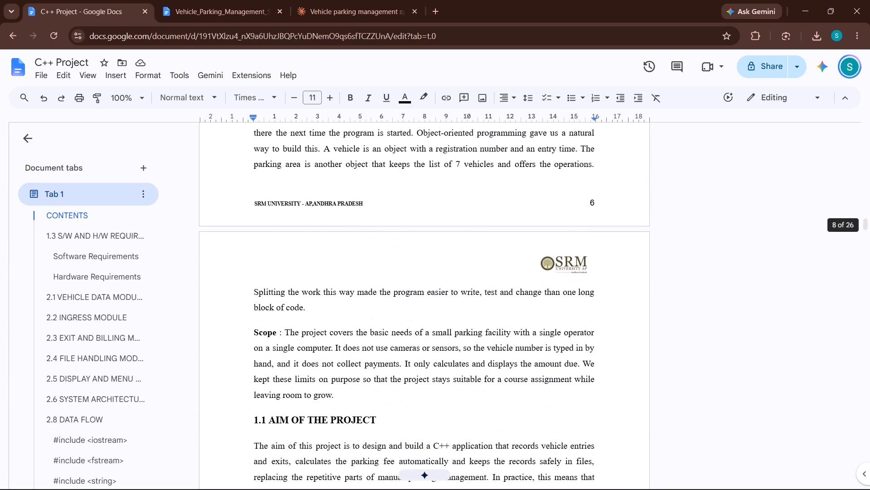
{"action": "scroll", "coordinate": [356, 291], "scroll_direction": "down", "scroll_amount": 14}
{"action": "scroll", "coordinate": [353, 286], "scroll_direction": "down", "scroll_amount": 7}
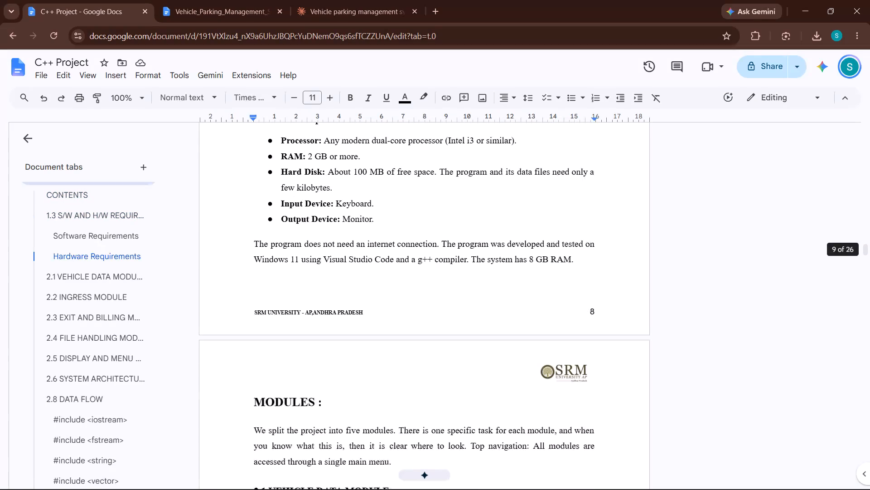
{"action": "scroll", "coordinate": [352, 287], "scroll_direction": "down", "scroll_amount": 1}
{"action": "scroll", "coordinate": [352, 289], "scroll_direction": "up", "scroll_amount": 1}
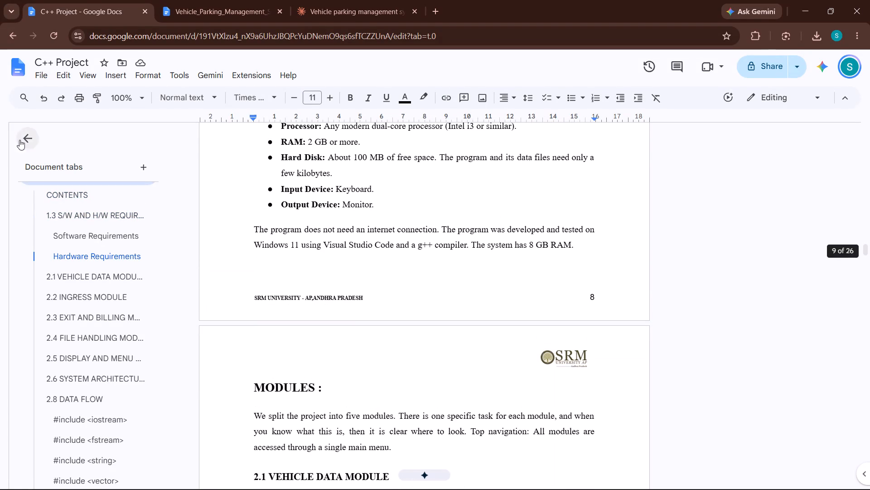
Download the C++ Project document as a PDF.
{"action": "left_click", "coordinate": [43, 74]}
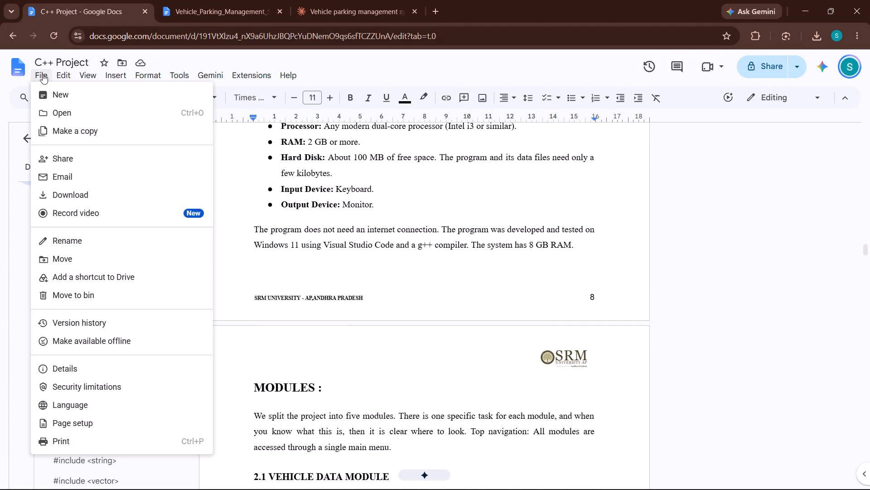
{"action": "left_click", "coordinate": [78, 200]}
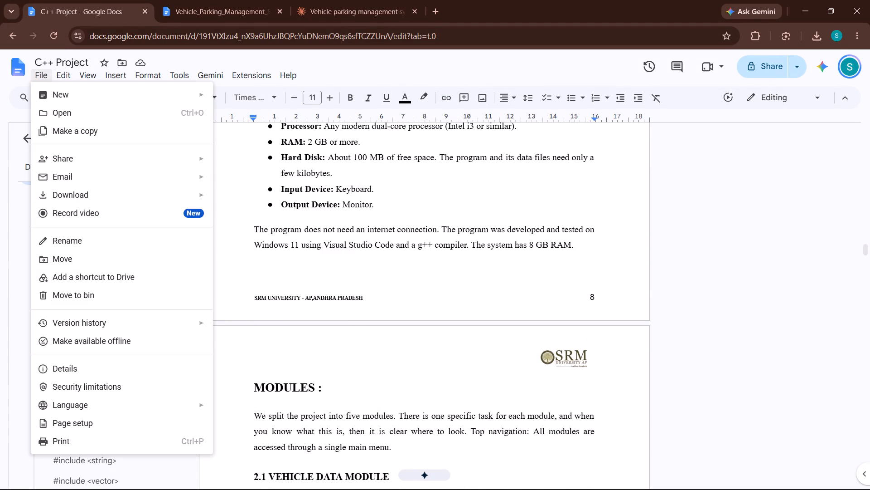
{"action": "left_click", "coordinate": [235, 220]}
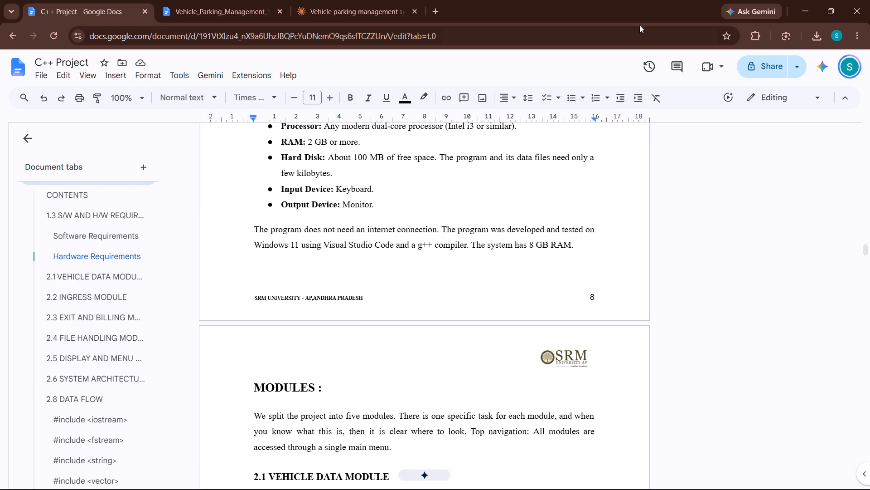
Open the downloaded C++ Project (1).pdf and switch to the Vehicle_Parking_Management_System_Report.pdf window.
{"action": "left_click", "coordinate": [813, 37]}
{"action": "left_click", "coordinate": [724, 85]}
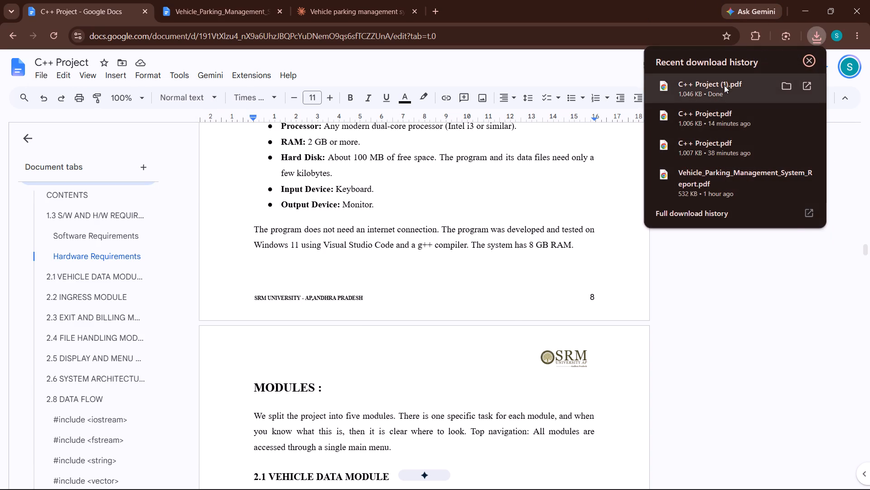
{"action": "key", "text": "alt+Tab"}
{"action": "key", "text": "alt+Tab"}
{"action": "key", "text": "alt+Tab"}
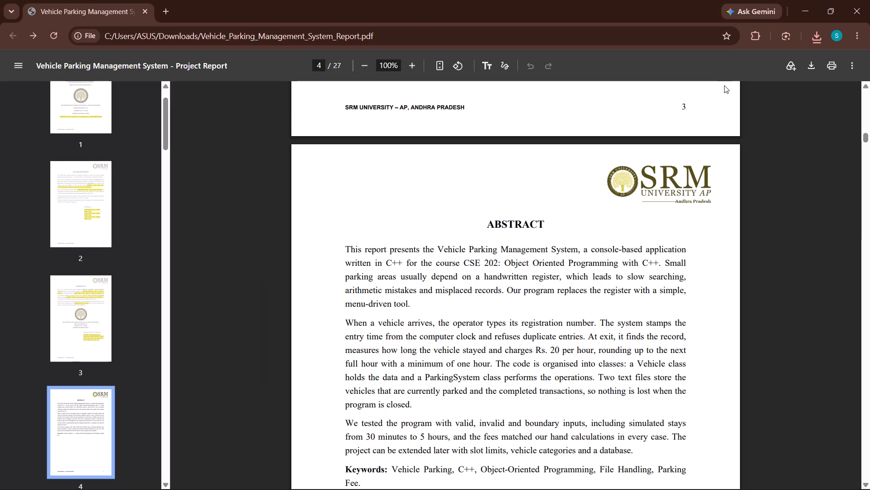
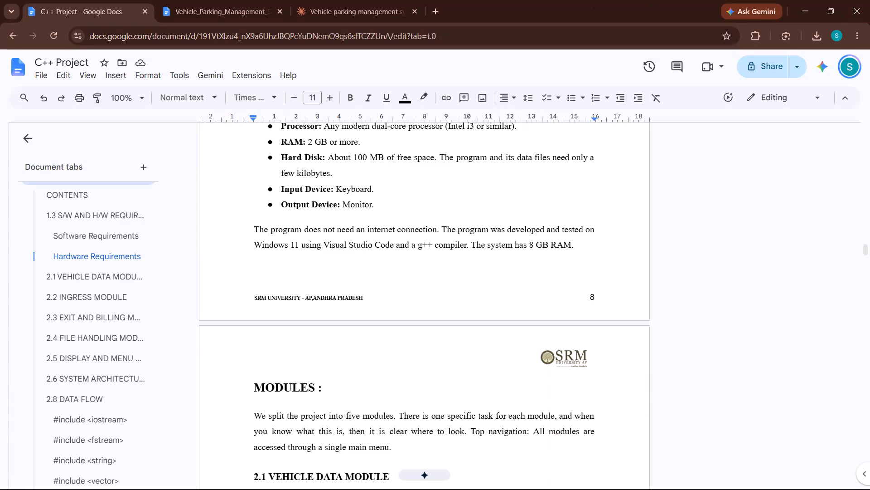
Format the empty line below the submission date on the cover page as bold, non-italic 12 pt Times New Roman.
{"action": "scroll", "coordinate": [472, 299], "scroll_direction": "up", "scroll_amount": 20}
{"action": "scroll", "coordinate": [472, 299], "scroll_direction": "up", "scroll_amount": 4}
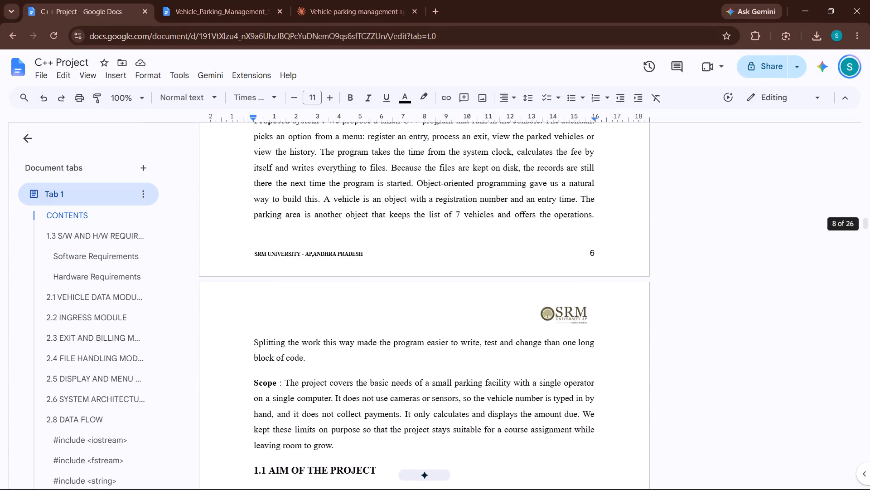
{"action": "scroll", "coordinate": [450, 224], "scroll_direction": "up", "scroll_amount": 20}
{"action": "scroll", "coordinate": [450, 224], "scroll_direction": "up", "scroll_amount": 20}
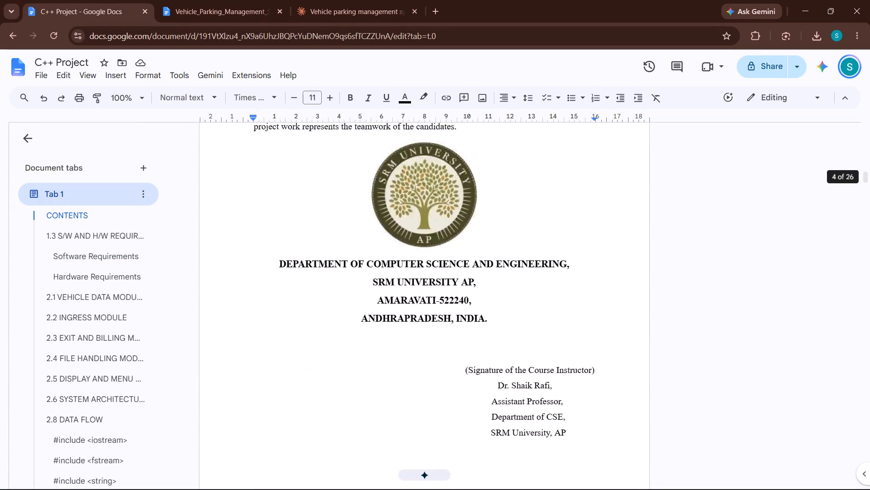
{"action": "scroll", "coordinate": [439, 226], "scroll_direction": "down", "scroll_amount": 3}
{"action": "scroll", "coordinate": [439, 227], "scroll_direction": "up", "scroll_amount": 20}
{"action": "scroll", "coordinate": [439, 227], "scroll_direction": "up", "scroll_amount": 1}
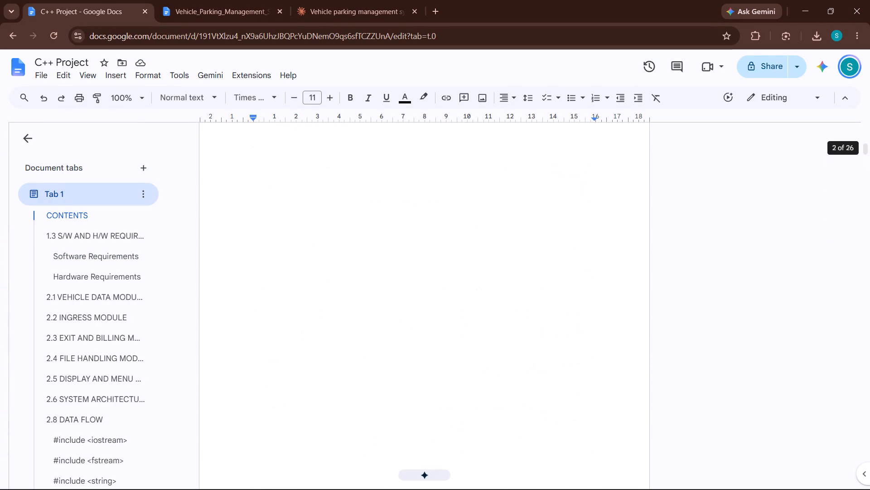
{"action": "scroll", "coordinate": [435, 223], "scroll_direction": "up", "scroll_amount": 10}
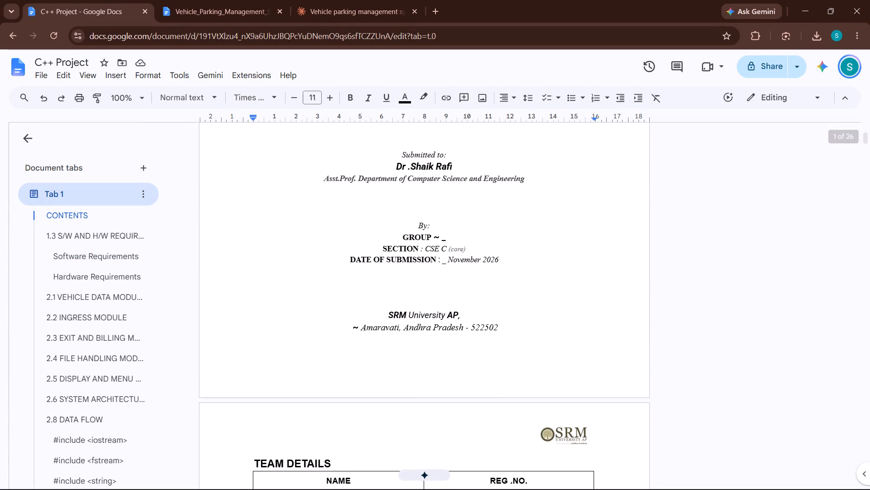
{"action": "left_click", "coordinate": [435, 275]}
{"action": "left_click", "coordinate": [424, 268]}
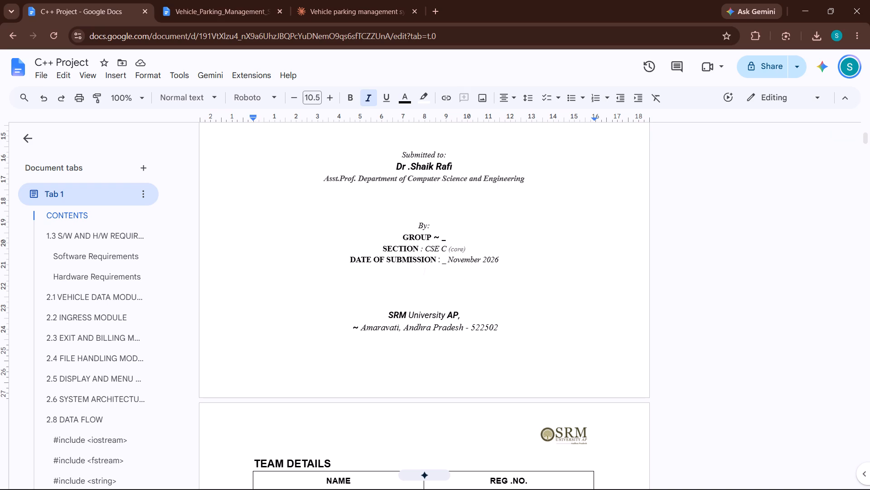
{"action": "left_click", "coordinate": [329, 100]}
{"action": "left_click", "coordinate": [320, 98]}
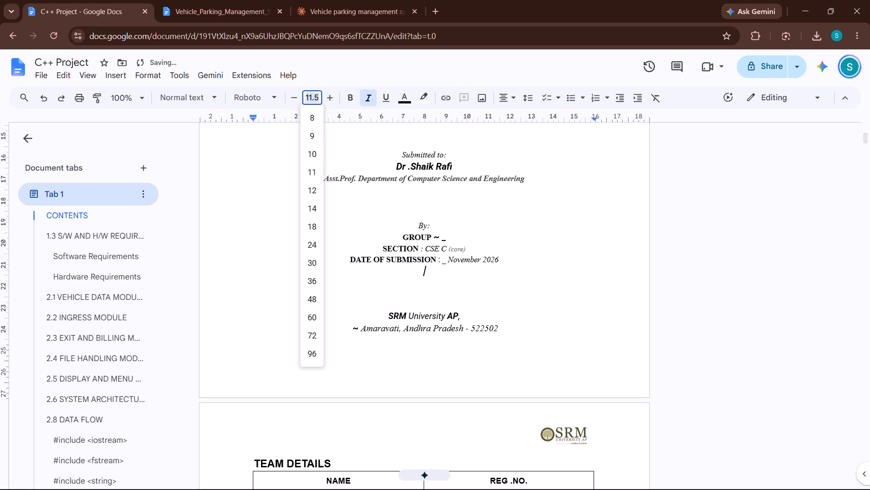
{"action": "left_click", "coordinate": [314, 191]}
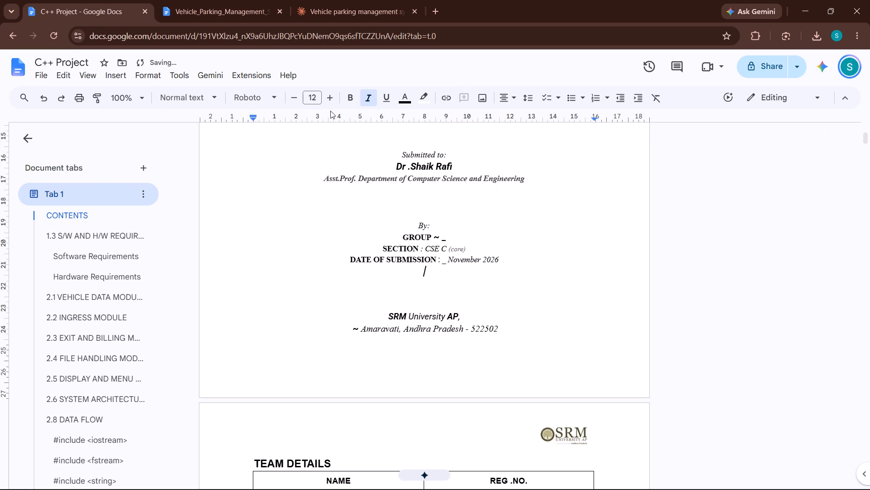
{"action": "left_click", "coordinate": [365, 101]}
{"action": "left_click", "coordinate": [355, 98]}
{"action": "left_click", "coordinate": [277, 99]}
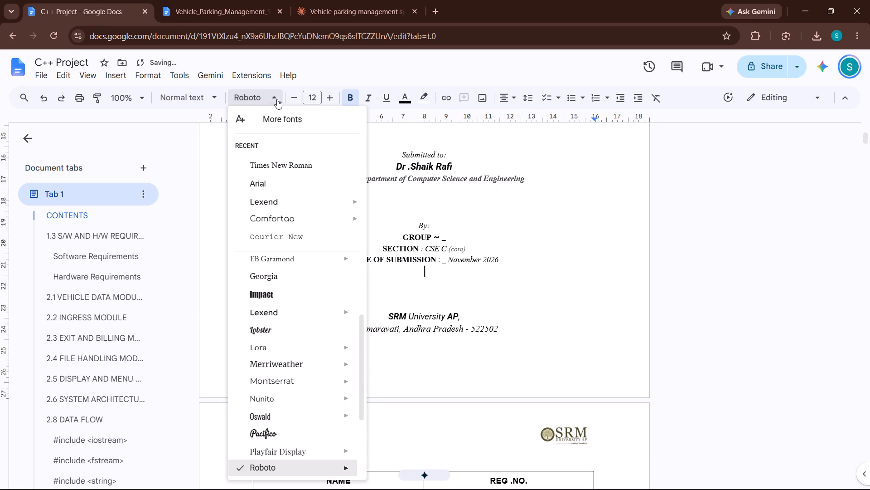
{"action": "left_click", "coordinate": [281, 166]}
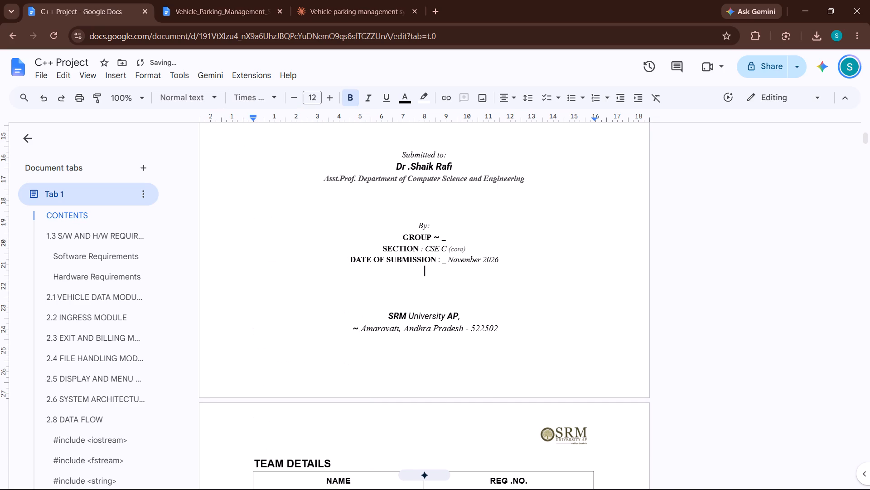
Enter the first team member's name with the registration number in parentheses below the submission date, followed by a new line.
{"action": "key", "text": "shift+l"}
{"action": "key", "text": "BackSpace"}
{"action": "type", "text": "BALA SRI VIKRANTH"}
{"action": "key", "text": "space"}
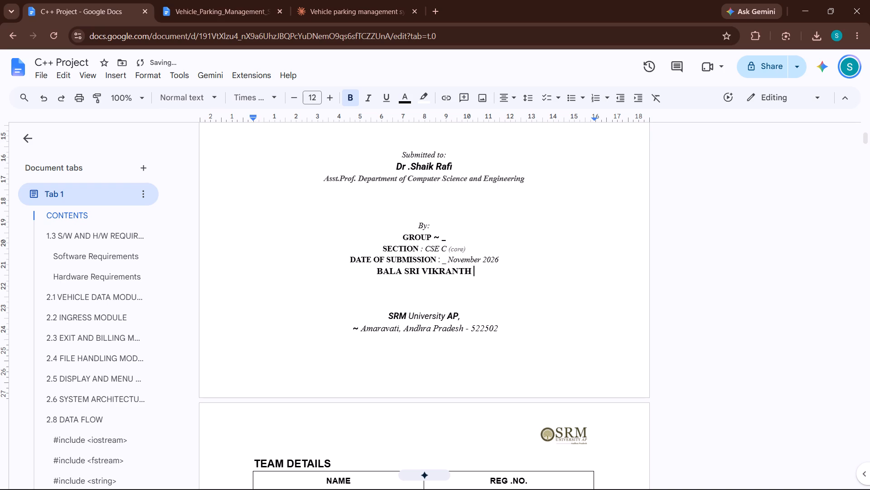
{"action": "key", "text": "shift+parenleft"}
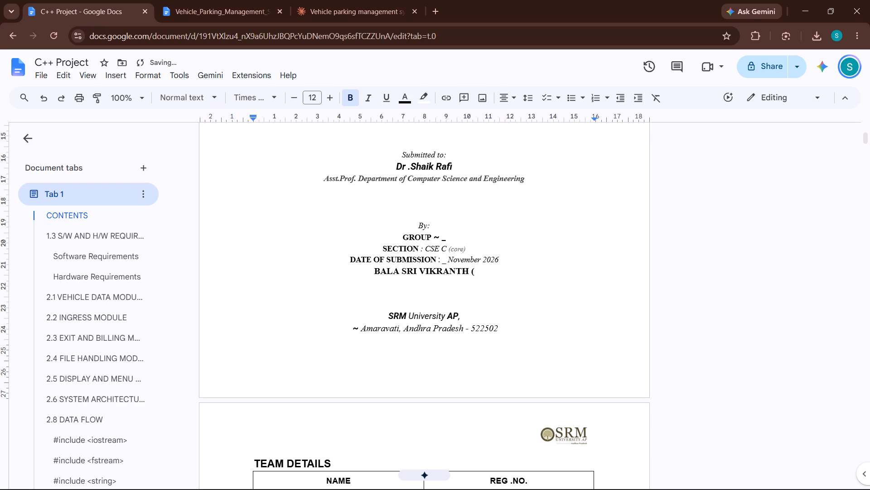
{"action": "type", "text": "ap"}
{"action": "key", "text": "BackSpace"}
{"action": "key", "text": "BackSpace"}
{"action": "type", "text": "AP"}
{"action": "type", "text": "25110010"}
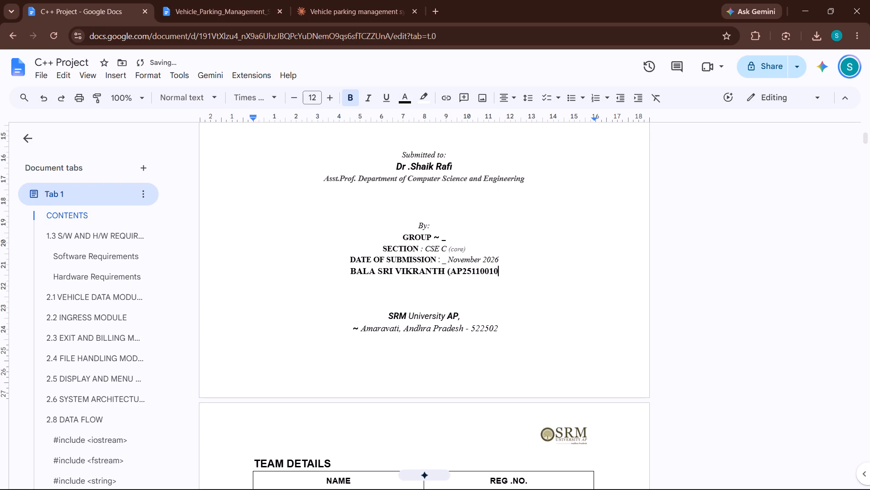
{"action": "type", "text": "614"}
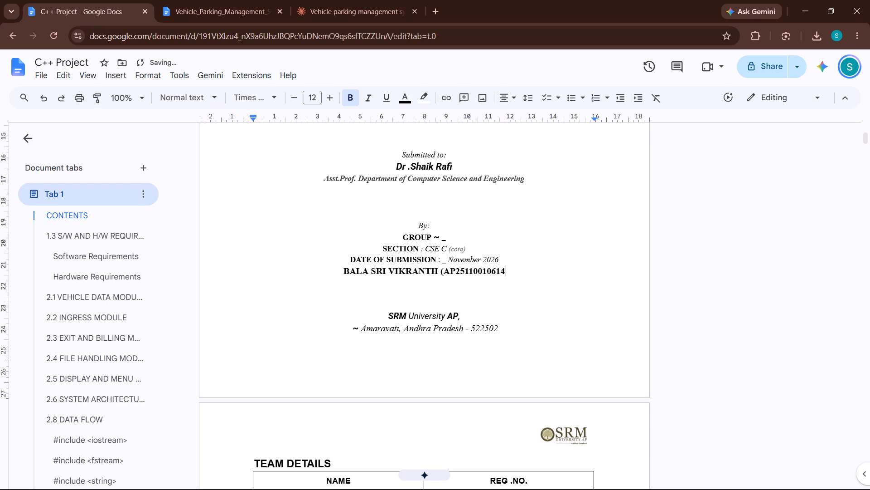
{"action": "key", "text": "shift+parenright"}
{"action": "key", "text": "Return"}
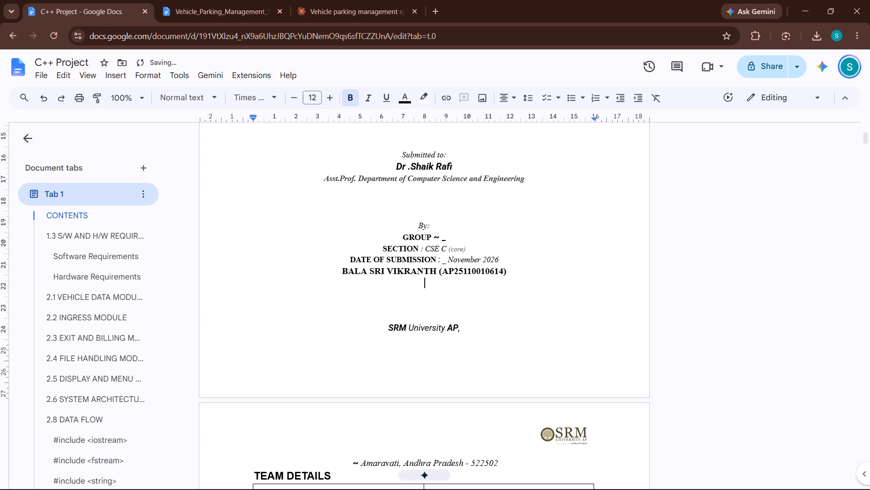
Enter the second team member's name and registration number on the next cover-page line, followed by a new line.
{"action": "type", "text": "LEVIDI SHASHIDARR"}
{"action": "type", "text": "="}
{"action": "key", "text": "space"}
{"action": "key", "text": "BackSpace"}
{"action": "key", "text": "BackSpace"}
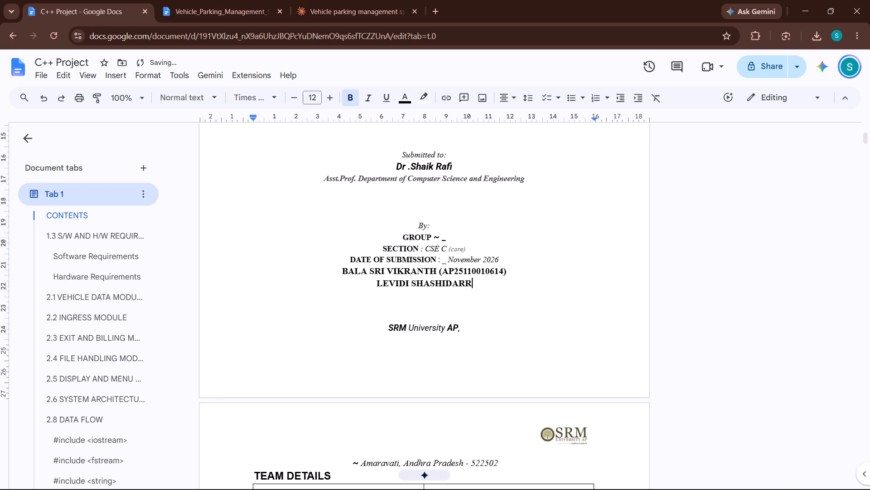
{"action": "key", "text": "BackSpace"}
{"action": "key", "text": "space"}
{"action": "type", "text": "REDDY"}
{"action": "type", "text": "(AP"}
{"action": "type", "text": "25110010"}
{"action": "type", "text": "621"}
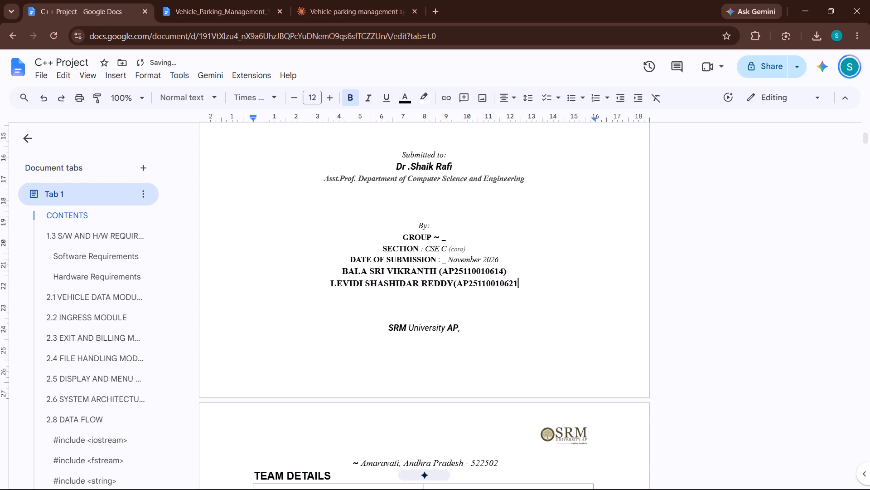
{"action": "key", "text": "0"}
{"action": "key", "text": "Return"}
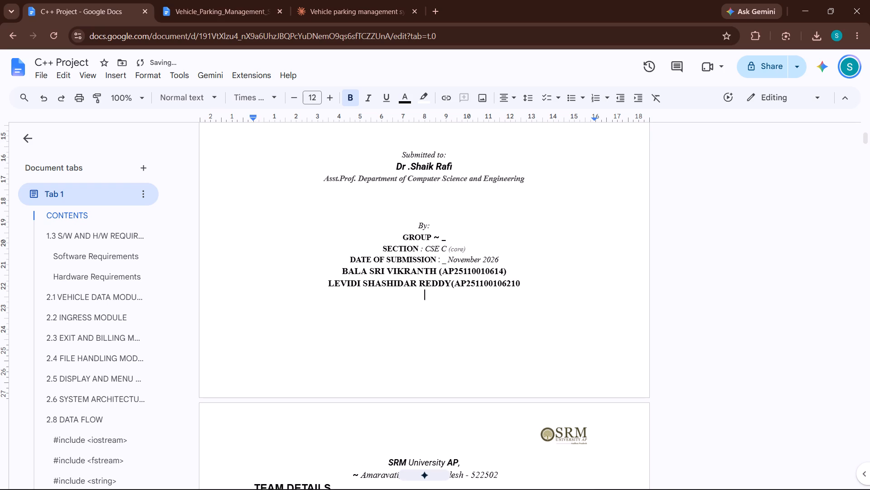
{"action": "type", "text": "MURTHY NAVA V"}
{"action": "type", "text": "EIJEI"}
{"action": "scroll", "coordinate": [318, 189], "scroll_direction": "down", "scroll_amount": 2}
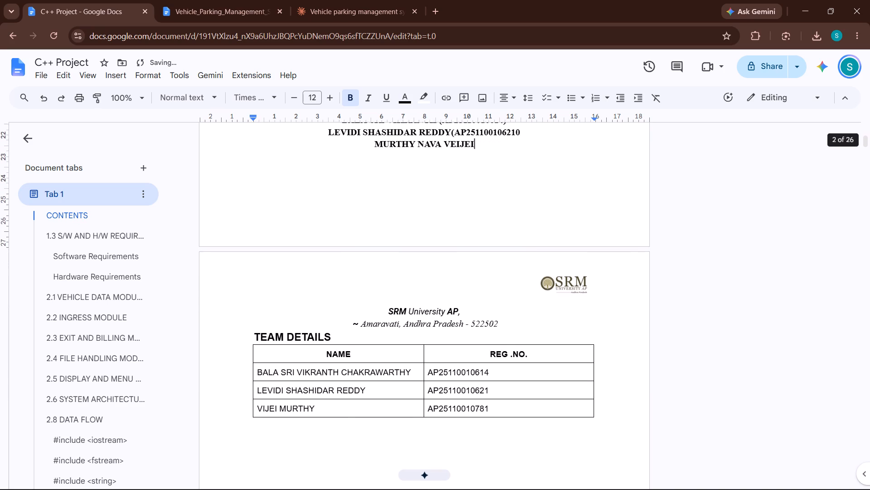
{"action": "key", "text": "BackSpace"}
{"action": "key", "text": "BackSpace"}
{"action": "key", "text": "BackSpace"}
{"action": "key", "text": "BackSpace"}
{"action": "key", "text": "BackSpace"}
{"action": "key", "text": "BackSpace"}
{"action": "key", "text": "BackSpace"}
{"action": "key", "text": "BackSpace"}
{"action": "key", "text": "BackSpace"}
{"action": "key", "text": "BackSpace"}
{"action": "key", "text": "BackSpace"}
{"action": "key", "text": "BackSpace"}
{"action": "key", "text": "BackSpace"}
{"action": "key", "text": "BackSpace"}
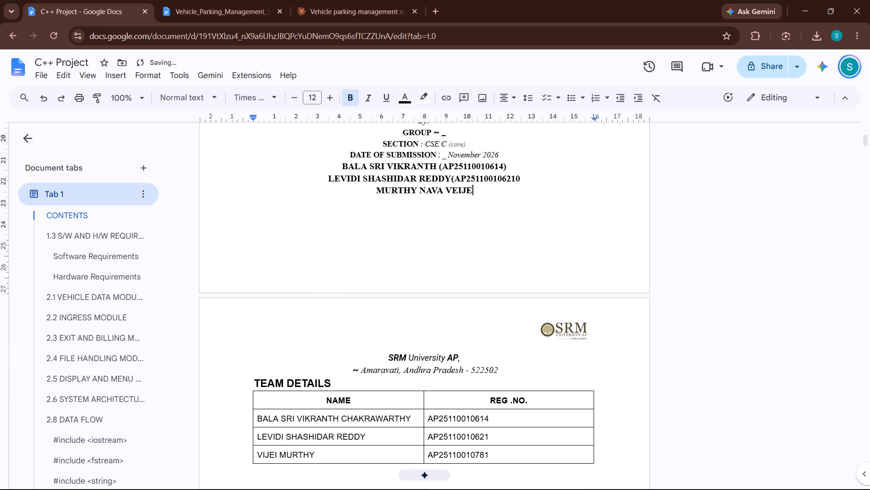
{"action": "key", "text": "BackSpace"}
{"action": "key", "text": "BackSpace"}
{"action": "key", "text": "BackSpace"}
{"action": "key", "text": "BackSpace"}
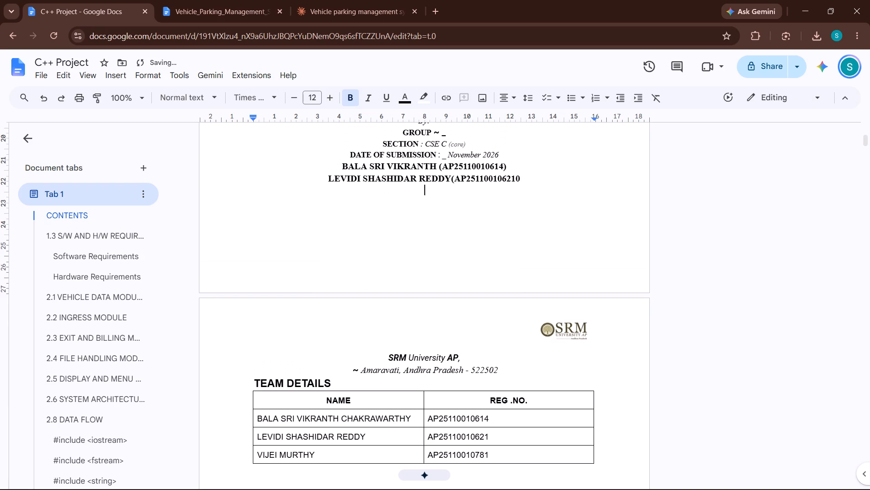
Enter the third team member's name as listed in the Team Details table, with the registration number in parentheses.
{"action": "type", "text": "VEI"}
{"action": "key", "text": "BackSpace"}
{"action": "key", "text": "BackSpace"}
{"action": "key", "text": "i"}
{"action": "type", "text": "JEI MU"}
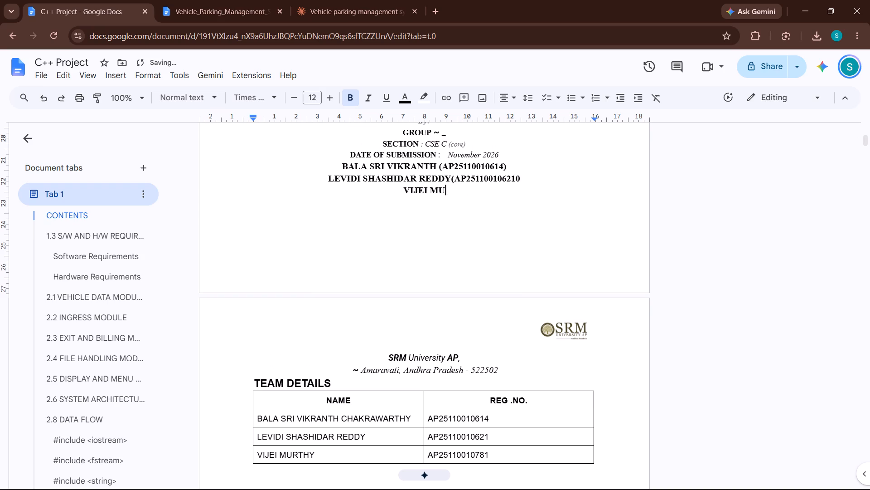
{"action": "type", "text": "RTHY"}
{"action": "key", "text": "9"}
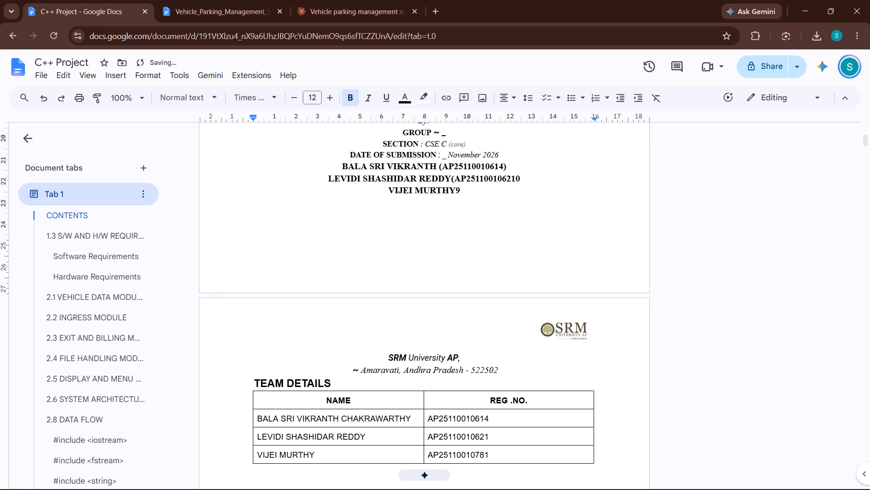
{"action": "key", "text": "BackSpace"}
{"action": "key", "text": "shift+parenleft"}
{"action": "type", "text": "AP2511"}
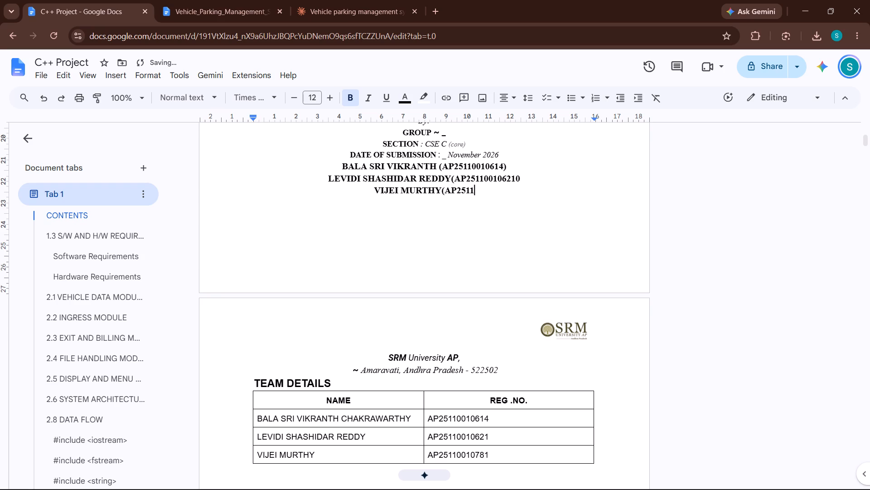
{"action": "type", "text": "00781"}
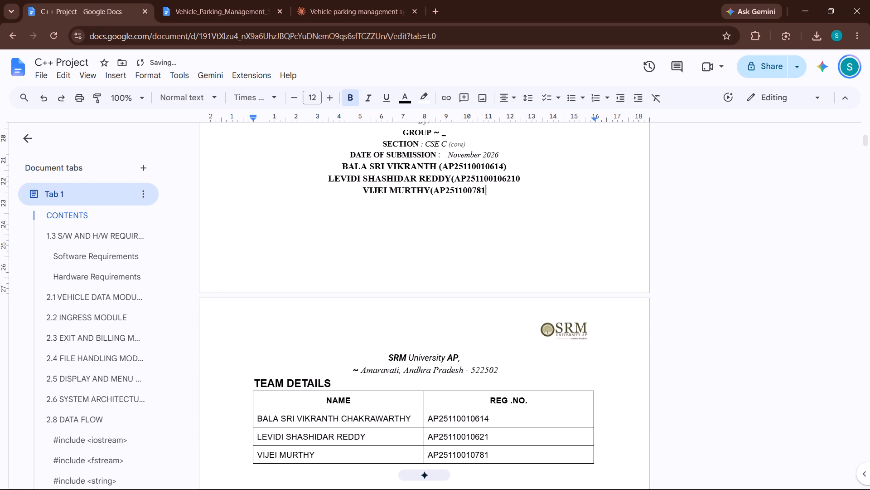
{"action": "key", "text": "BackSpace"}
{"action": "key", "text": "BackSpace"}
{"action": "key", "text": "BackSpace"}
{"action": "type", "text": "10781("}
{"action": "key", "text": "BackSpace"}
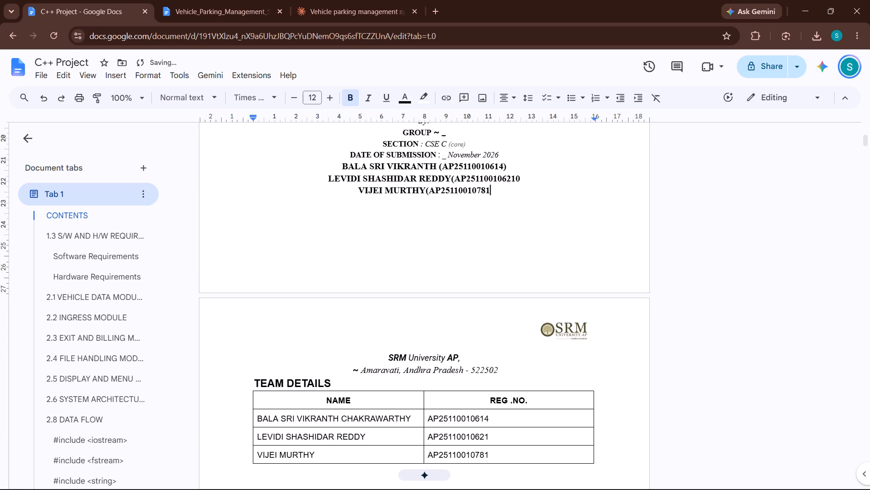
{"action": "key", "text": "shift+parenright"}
Correct the second team member's cover-page line by replacing the stray trailing 0 with a closing parenthesis.
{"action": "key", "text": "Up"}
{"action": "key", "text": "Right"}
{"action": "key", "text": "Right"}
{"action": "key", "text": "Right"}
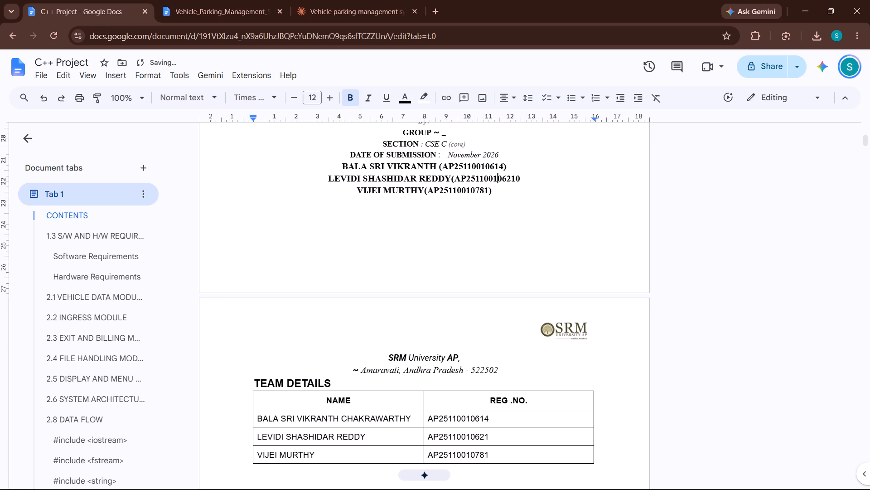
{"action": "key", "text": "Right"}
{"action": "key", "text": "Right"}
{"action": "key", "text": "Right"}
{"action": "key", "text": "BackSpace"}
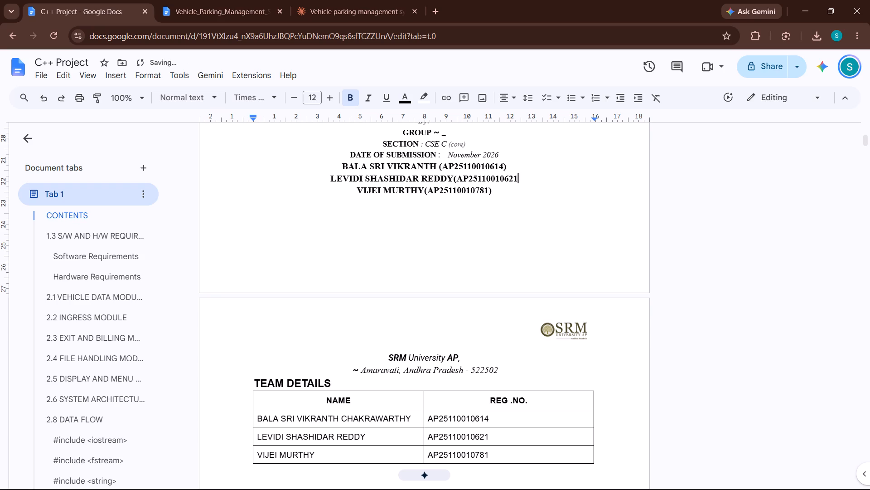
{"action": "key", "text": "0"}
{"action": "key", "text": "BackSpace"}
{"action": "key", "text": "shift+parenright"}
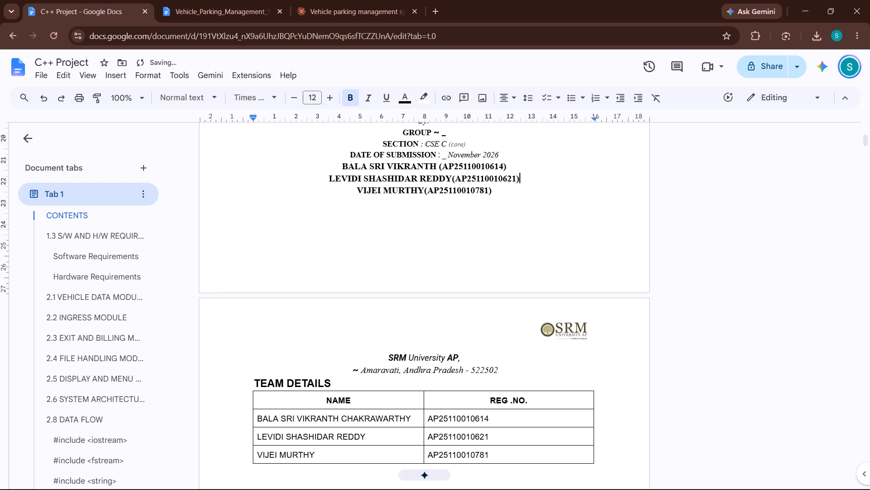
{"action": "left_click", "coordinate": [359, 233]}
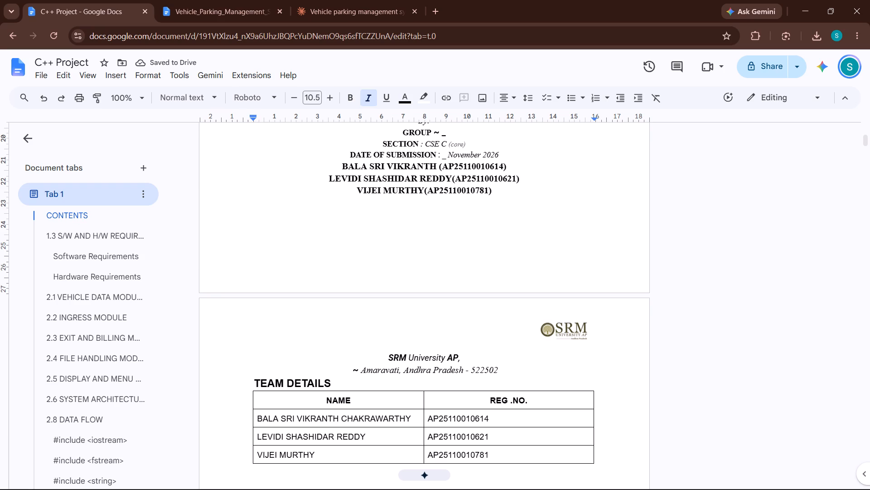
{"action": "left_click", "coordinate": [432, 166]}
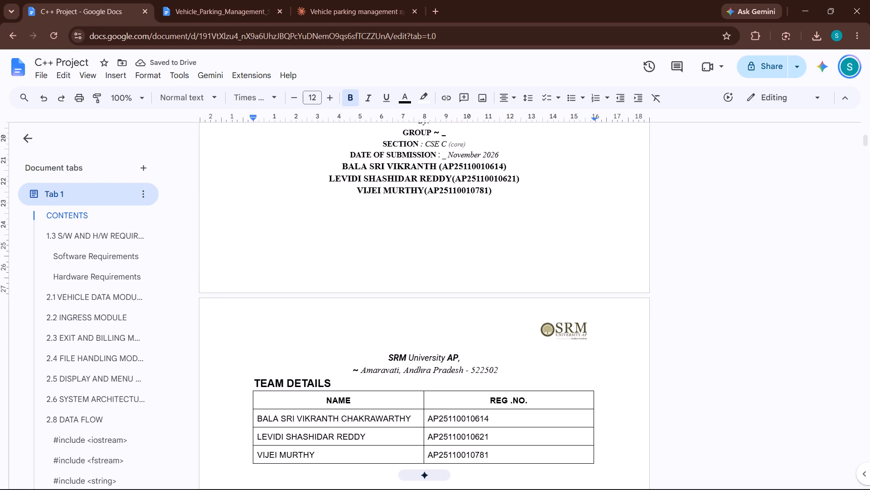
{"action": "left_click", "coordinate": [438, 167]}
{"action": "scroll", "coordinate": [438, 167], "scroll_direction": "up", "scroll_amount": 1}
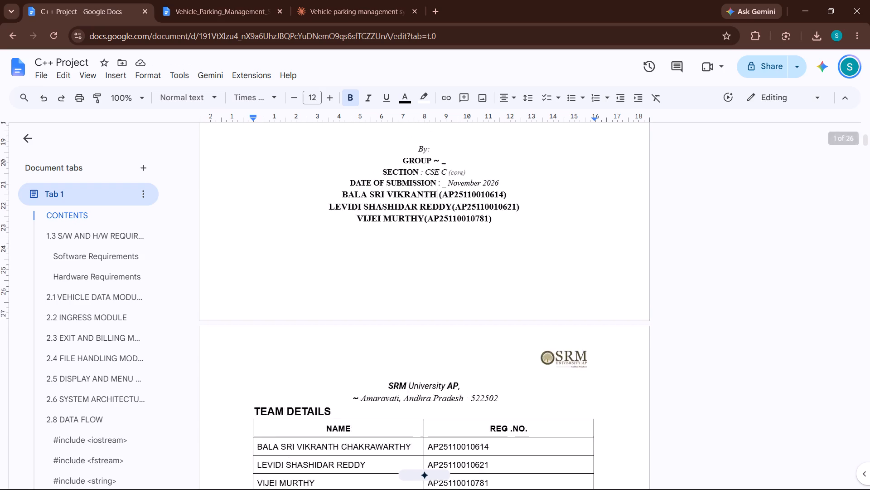
Delete the blank lines below the third team member so the SRM University AP address block moves up onto the cover page.
{"action": "scroll", "coordinate": [556, 332], "scroll_direction": "up", "scroll_amount": 1}
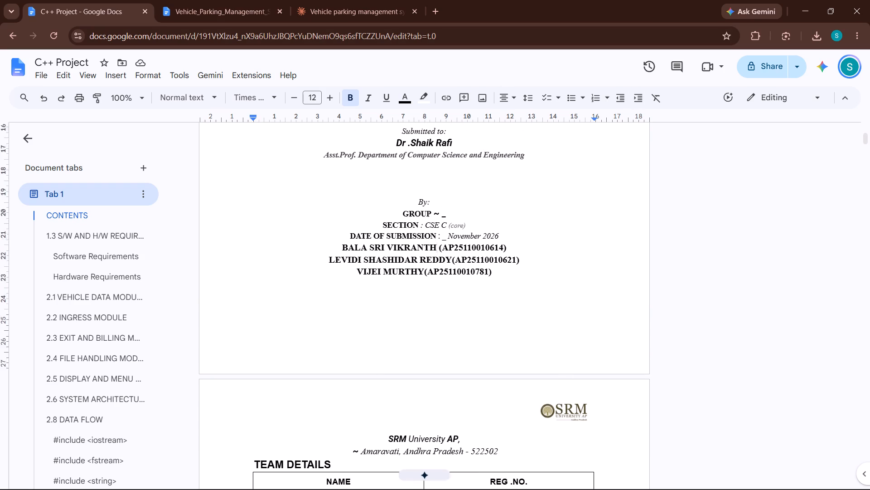
{"action": "left_click", "coordinate": [546, 348]}
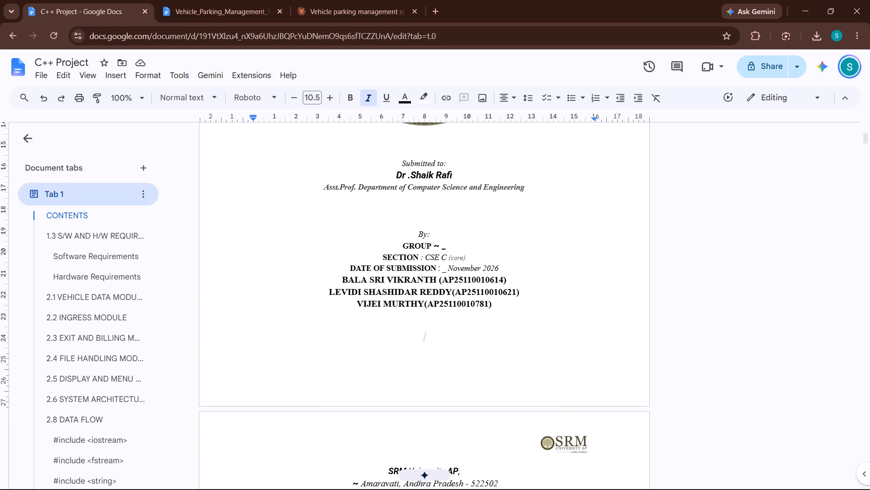
{"action": "key", "text": "BackSpace"}
{"action": "key", "text": "BackSpace"}
{"action": "key", "text": "BackSpace"}
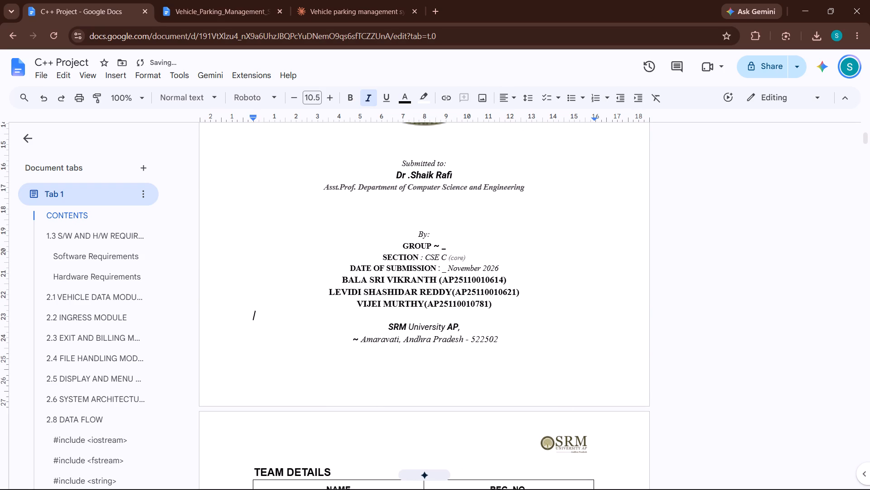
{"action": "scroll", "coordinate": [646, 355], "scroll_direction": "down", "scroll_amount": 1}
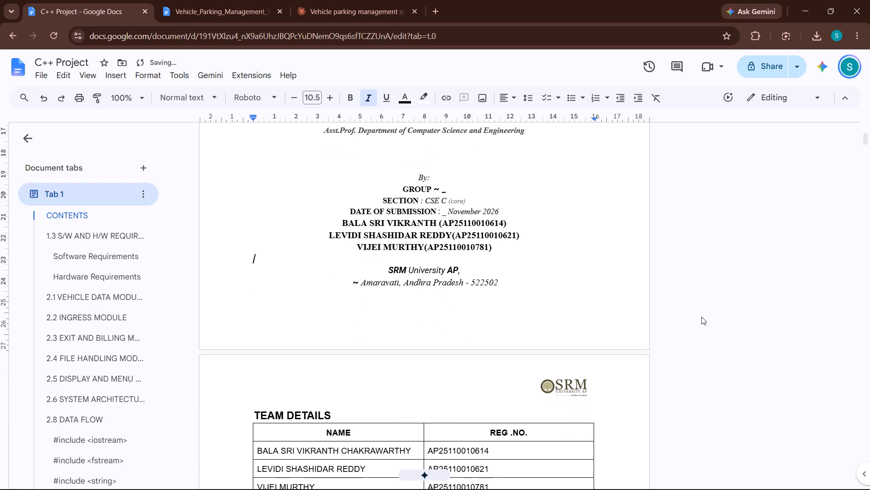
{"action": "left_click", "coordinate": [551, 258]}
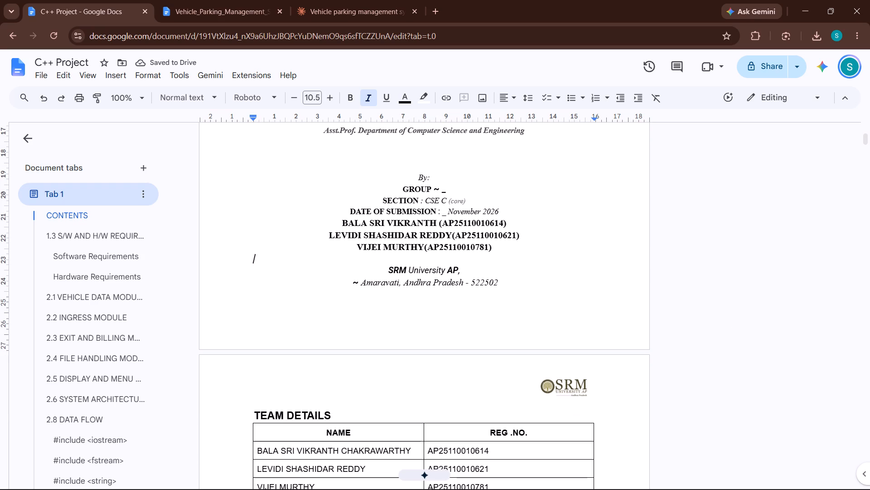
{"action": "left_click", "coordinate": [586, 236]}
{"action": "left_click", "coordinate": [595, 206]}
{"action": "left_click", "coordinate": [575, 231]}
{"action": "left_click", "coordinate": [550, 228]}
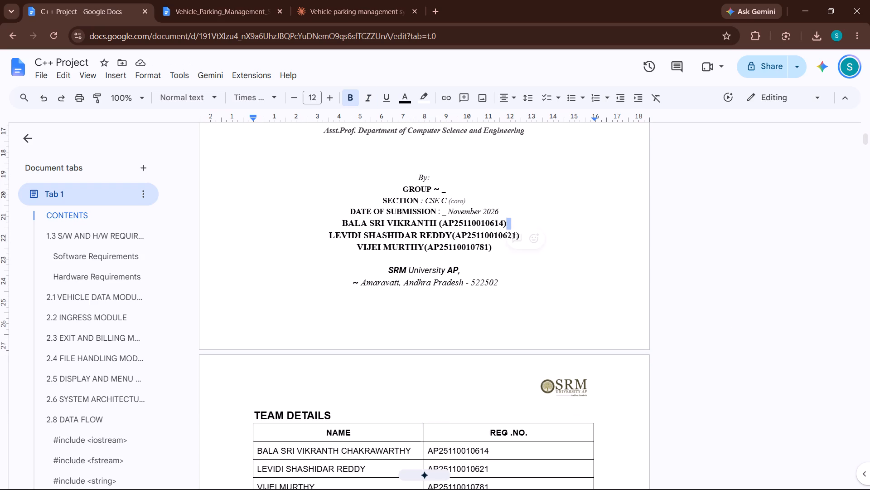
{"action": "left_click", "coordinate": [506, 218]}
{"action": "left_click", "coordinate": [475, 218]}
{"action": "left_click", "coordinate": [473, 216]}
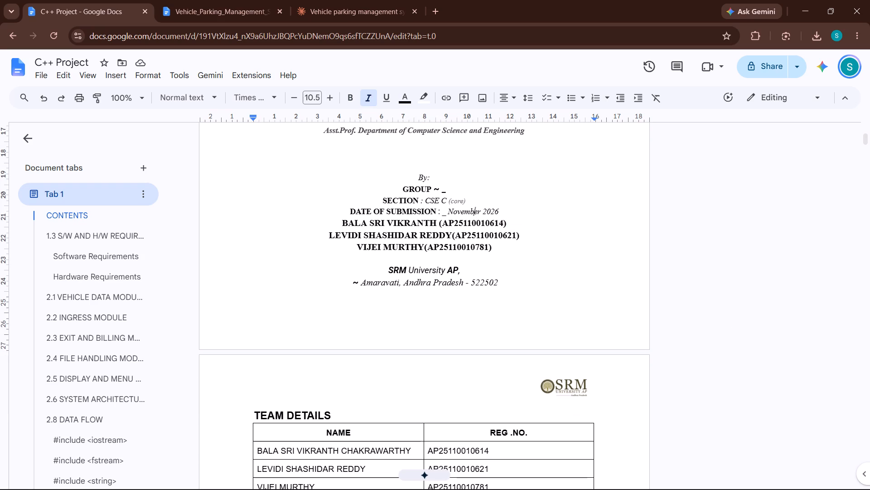
Insert 11 spaces between the first team member's name and registration number to align the number with the line below.
{"action": "left_click", "coordinate": [438, 224]}
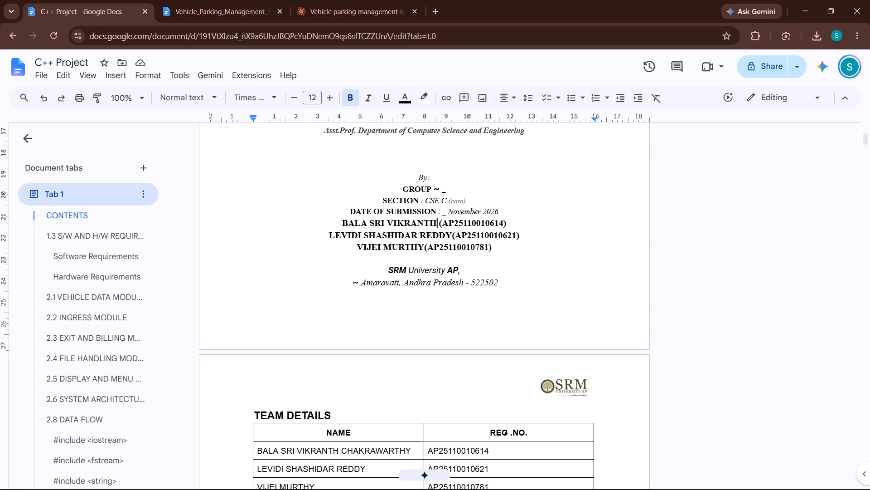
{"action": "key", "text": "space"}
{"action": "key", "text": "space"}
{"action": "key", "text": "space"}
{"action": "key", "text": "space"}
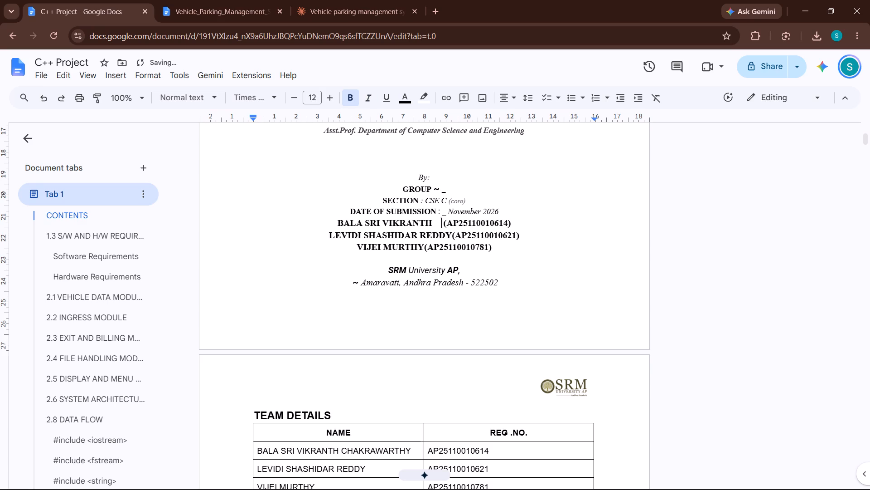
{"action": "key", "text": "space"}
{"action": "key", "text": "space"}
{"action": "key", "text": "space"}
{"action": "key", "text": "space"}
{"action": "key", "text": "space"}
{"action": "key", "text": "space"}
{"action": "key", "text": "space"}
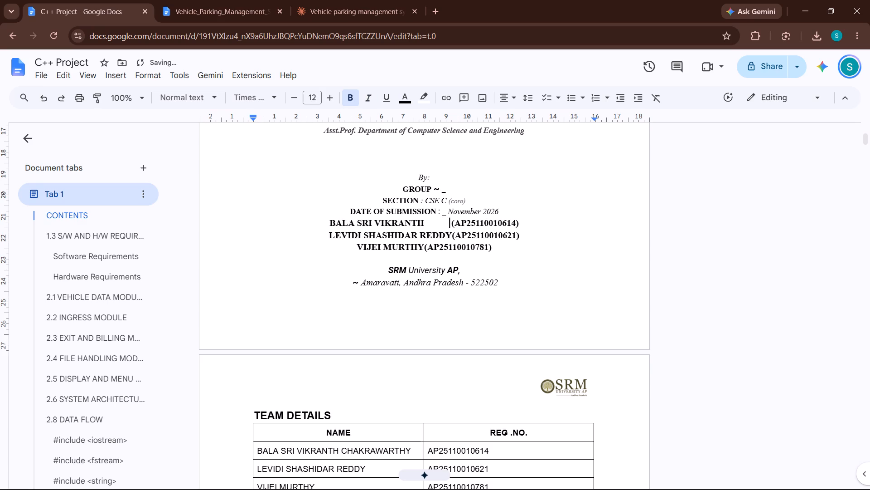
Add a single space between the second team member's name and the parenthesized registration number.
{"action": "left_click", "coordinate": [448, 238]}
{"action": "left_click", "coordinate": [452, 237]}
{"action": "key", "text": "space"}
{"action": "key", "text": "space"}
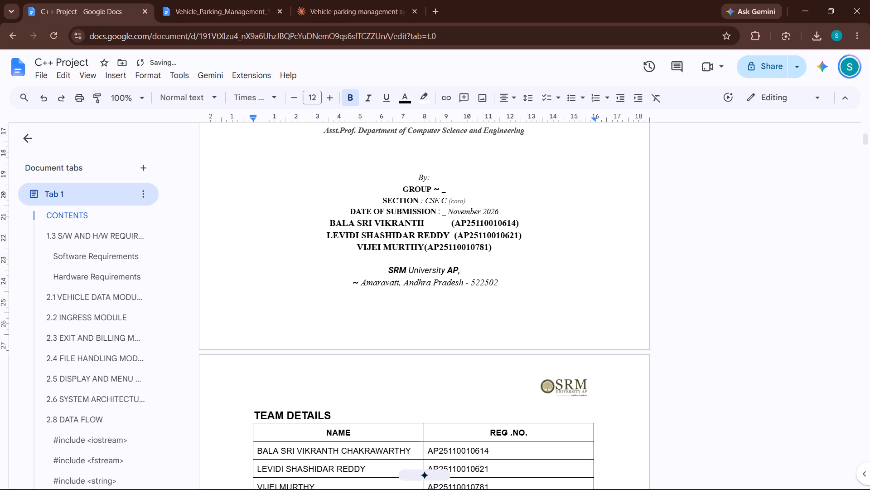
{"action": "key", "text": "BackSpace"}
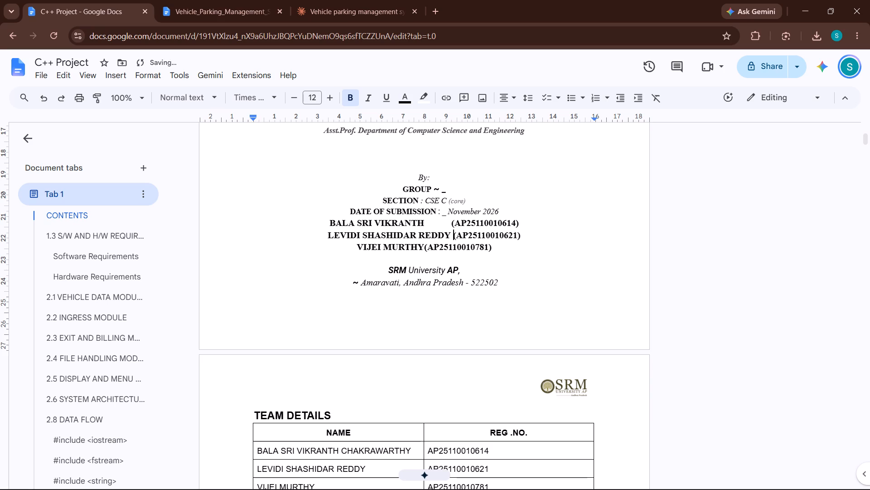
Insert 17 spaces between the third team member's name and registration number to align the number with the lines above.
{"action": "left_click", "coordinate": [425, 245]}
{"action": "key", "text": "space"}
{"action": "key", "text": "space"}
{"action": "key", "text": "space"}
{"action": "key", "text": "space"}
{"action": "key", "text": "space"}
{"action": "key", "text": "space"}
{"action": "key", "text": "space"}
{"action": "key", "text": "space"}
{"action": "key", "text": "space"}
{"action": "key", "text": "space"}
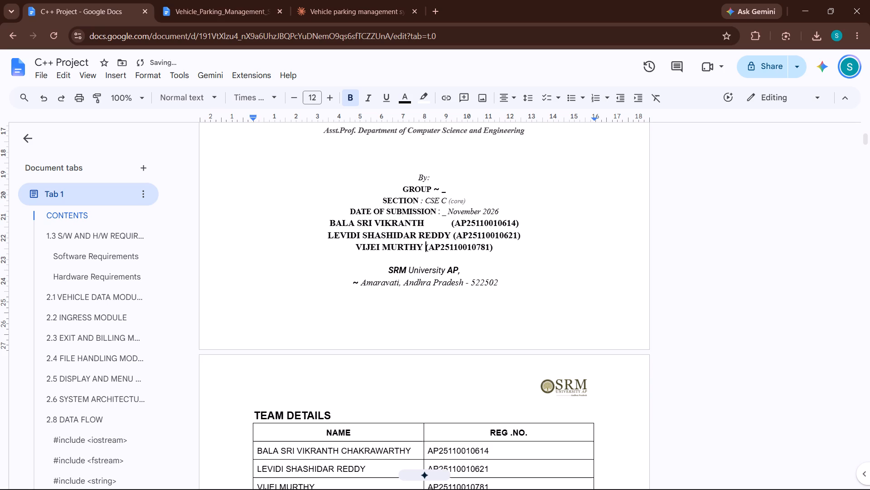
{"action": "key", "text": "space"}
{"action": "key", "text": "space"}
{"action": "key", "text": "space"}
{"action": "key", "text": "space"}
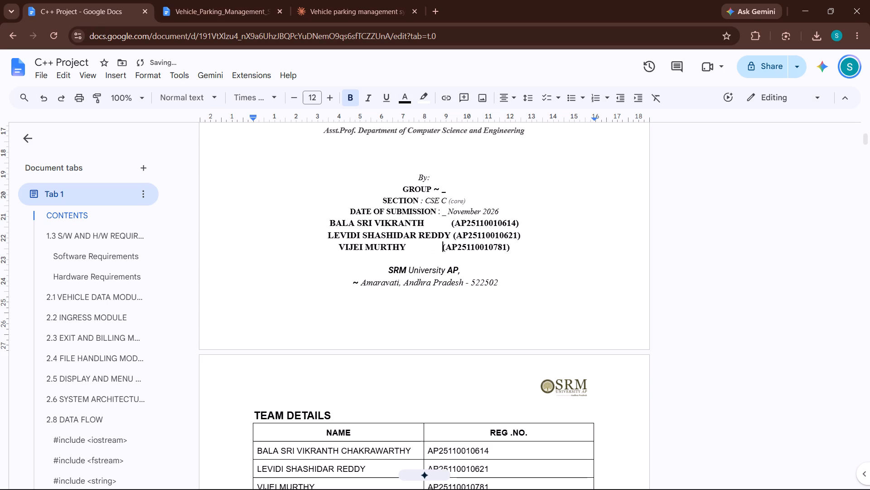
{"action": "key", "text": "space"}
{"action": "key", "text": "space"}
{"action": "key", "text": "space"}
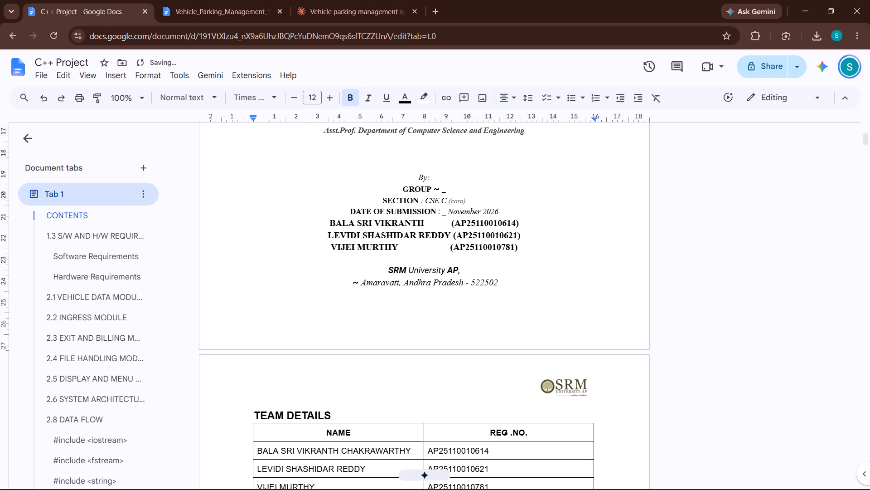
Fine-tune the registration number alignment by adding one more space on the first member's line and two on the third's.
{"action": "left_click", "coordinate": [331, 233]}
{"action": "left_click", "coordinate": [429, 222]}
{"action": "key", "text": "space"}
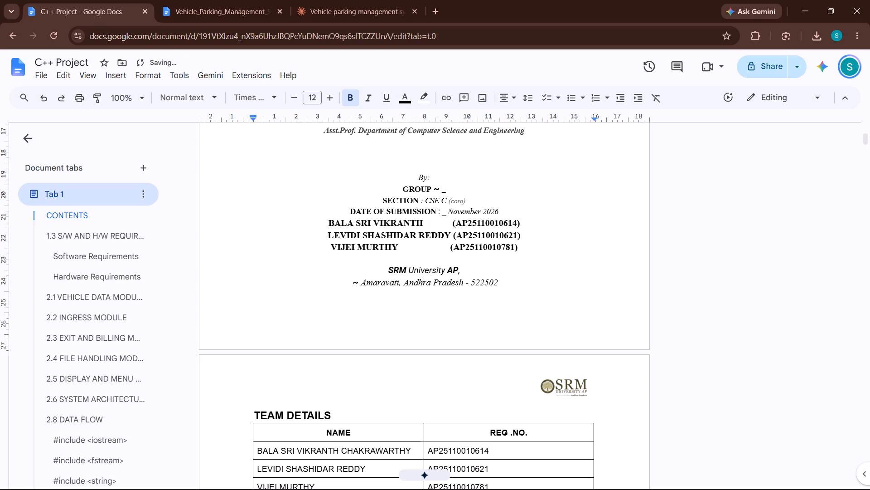
{"action": "left_click", "coordinate": [413, 262]}
{"action": "left_click", "coordinate": [448, 265]}
{"action": "left_click", "coordinate": [438, 245]}
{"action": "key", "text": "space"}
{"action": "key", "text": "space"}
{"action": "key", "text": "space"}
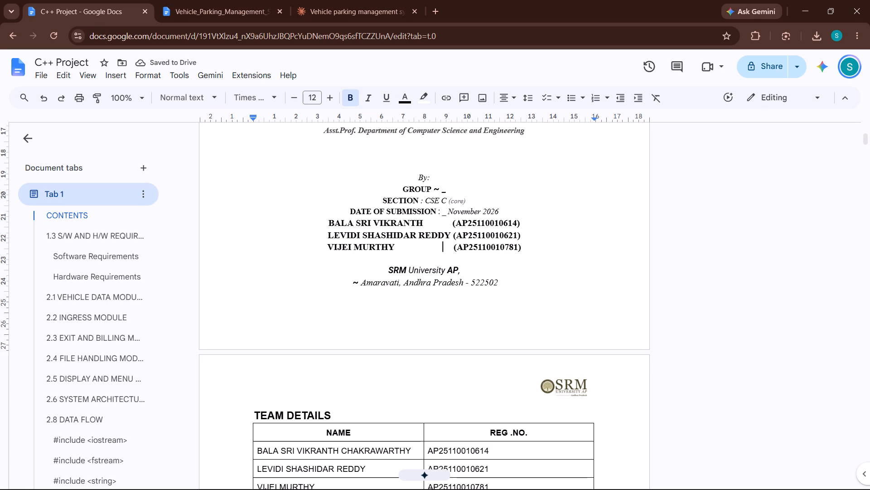
{"action": "key", "text": "BackSpace"}
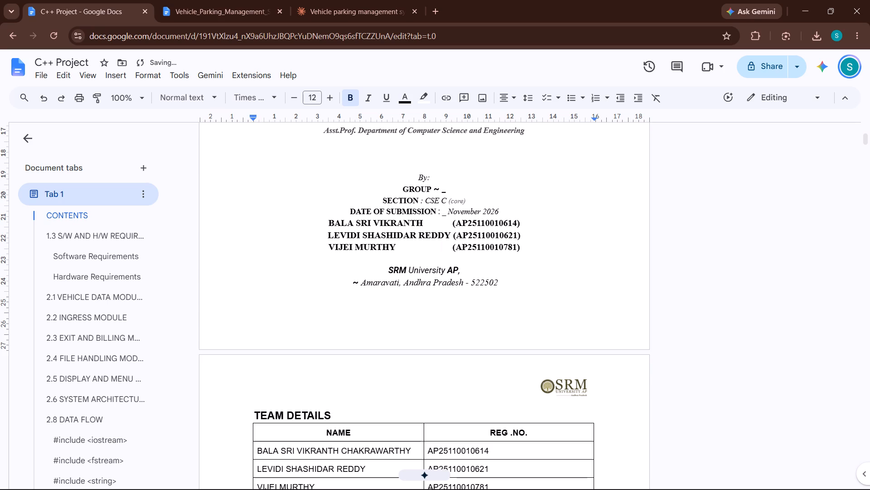
Set the first team member's parenthesized registration number on the cover page to font size 11.
{"action": "left_click", "coordinate": [384, 176]}
{"action": "left_click", "coordinate": [401, 209]}
{"action": "left_click", "coordinate": [424, 211]}
{"action": "left_click", "coordinate": [452, 227]}
{"action": "left_click_drag", "start_coordinate": [453, 228], "coordinate": [456, 229]}
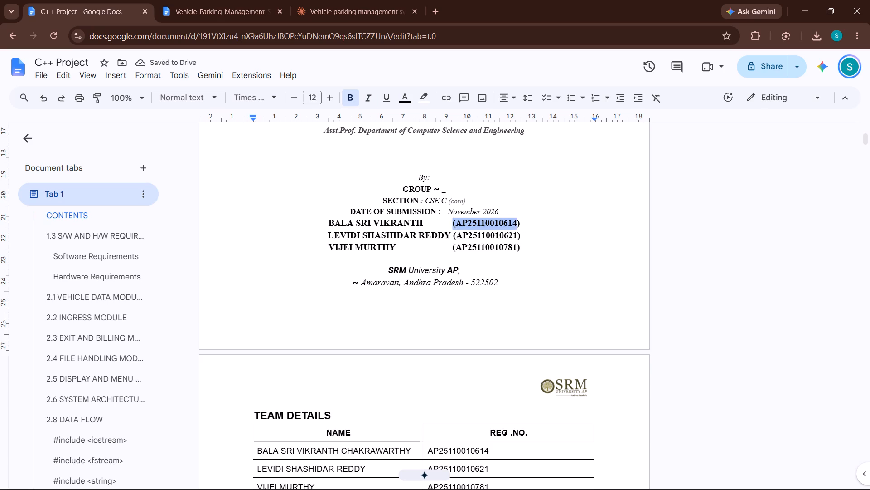
{"action": "left_click_drag", "start_coordinate": [456, 229], "coordinate": [517, 223]}
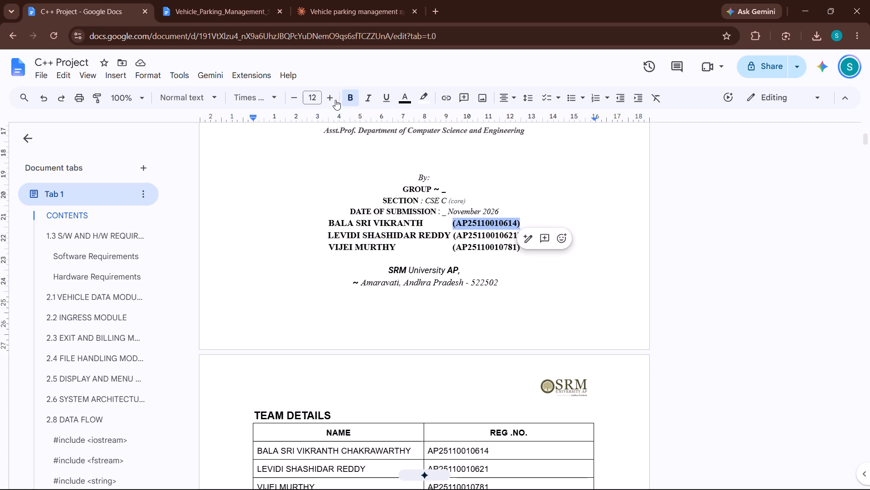
{"action": "double_click", "coordinate": [300, 99]}
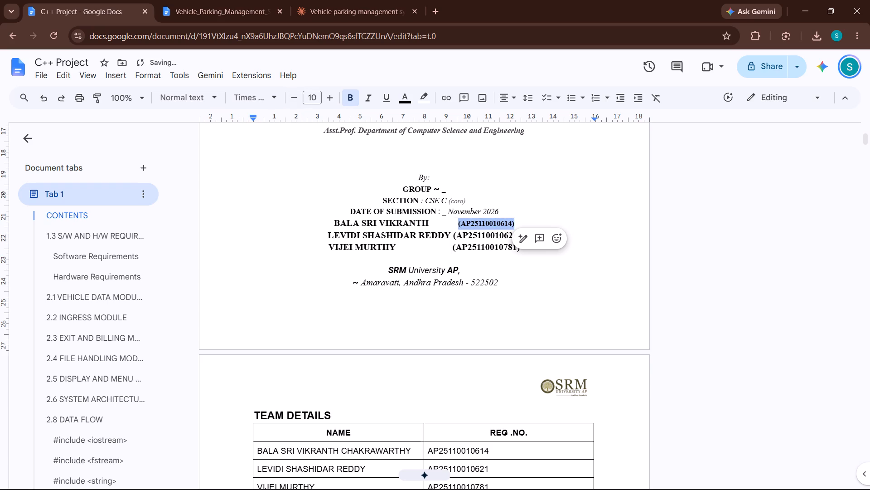
{"action": "left_click", "coordinate": [327, 101]}
{"action": "left_click", "coordinate": [295, 99]}
{"action": "left_click", "coordinate": [333, 100]}
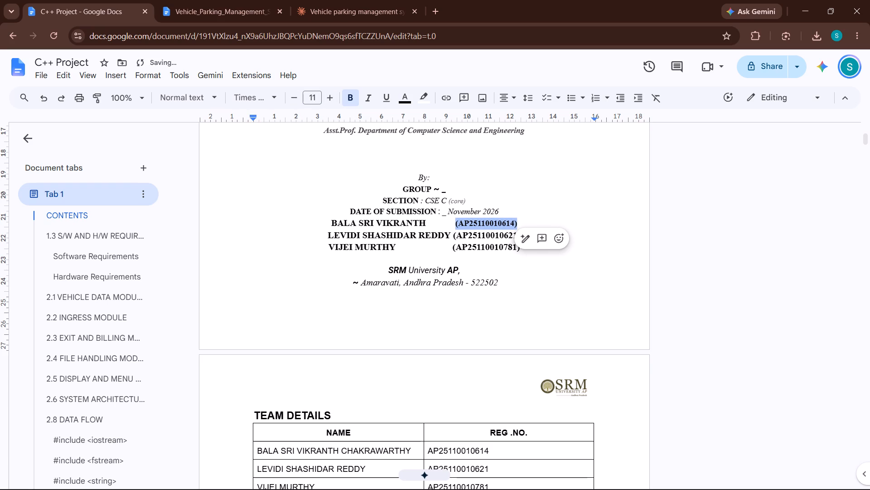
Reduce the second and third team members' parenthesized registration numbers on the cover page to font size 11.
{"action": "left_click_drag", "start_coordinate": [453, 236], "coordinate": [518, 236]}
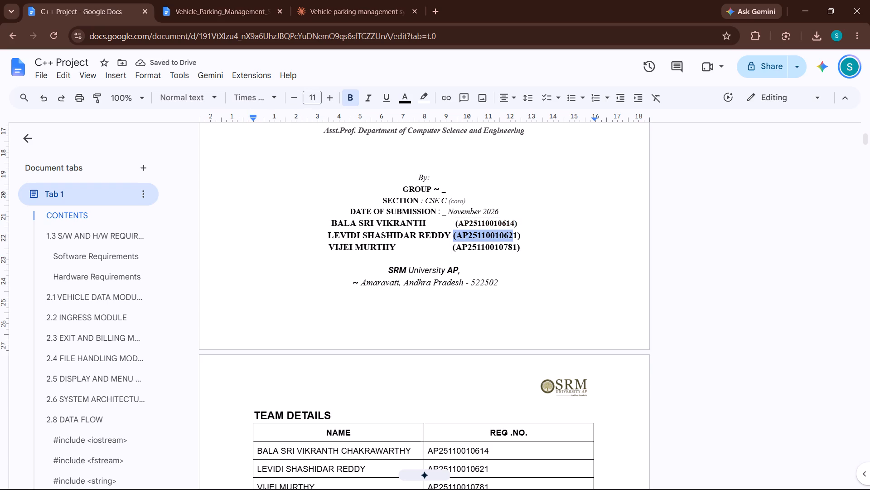
{"action": "left_click_drag", "start_coordinate": [518, 236], "coordinate": [520, 235]}
{"action": "left_click", "coordinate": [294, 95]}
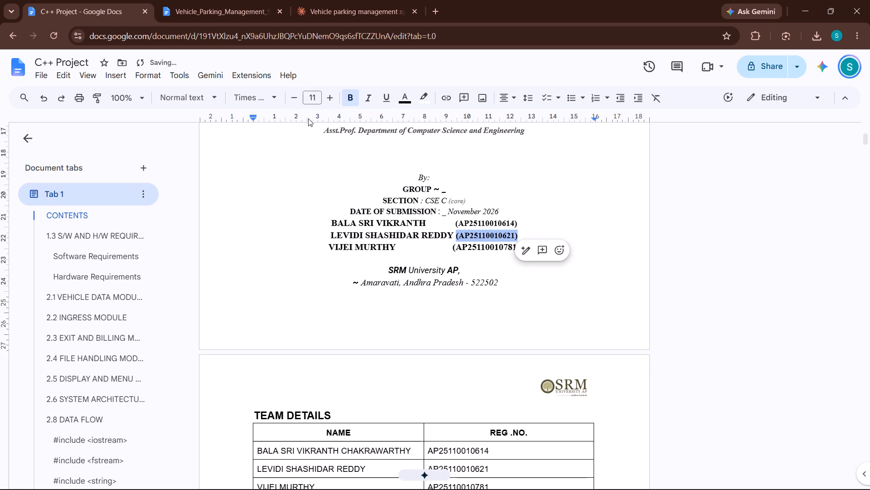
{"action": "left_click_drag", "start_coordinate": [450, 247], "coordinate": [517, 250]}
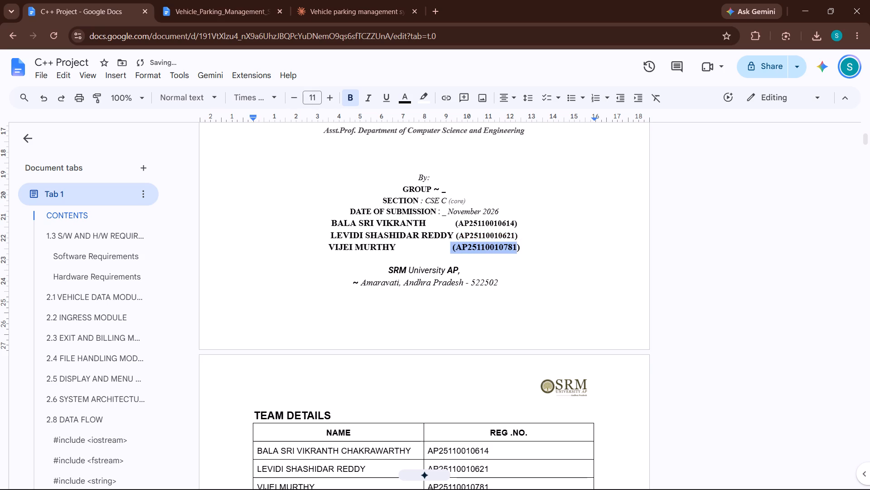
{"action": "left_click_drag", "start_coordinate": [517, 250], "coordinate": [520, 250]}
{"action": "left_click", "coordinate": [290, 102]}
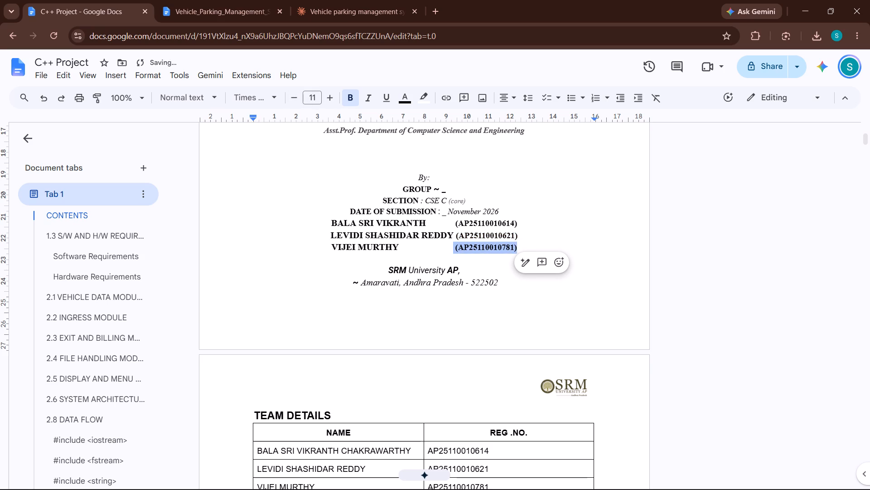
Remove bold from the three team members' parenthesized registration numbers on the cover page and make them italic.
{"action": "left_click", "coordinate": [456, 234]}
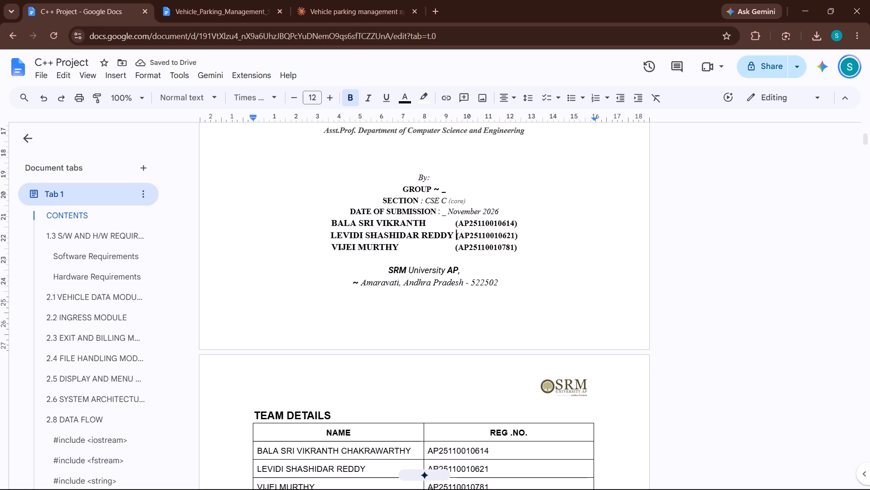
{"action": "left_click_drag", "start_coordinate": [454, 223], "coordinate": [517, 224]}
{"action": "left_click", "coordinate": [348, 98]}
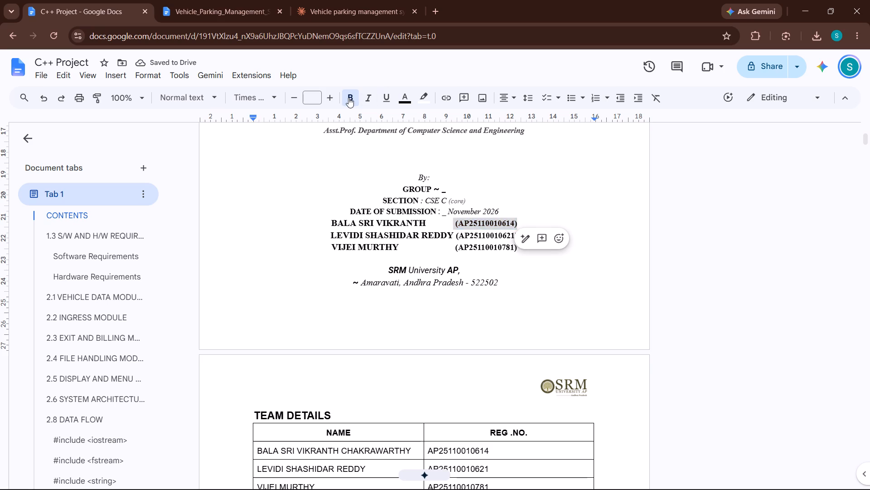
{"action": "left_click", "coordinate": [368, 95]}
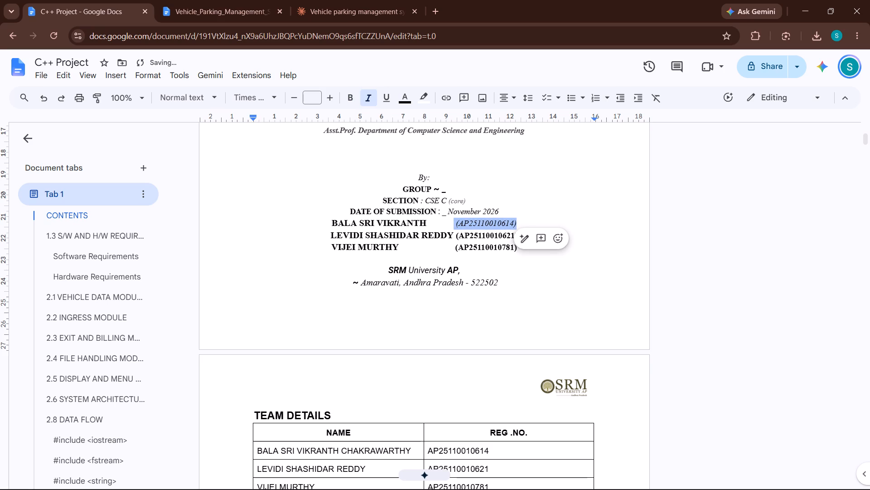
{"action": "left_click_drag", "start_coordinate": [455, 239], "coordinate": [519, 240]}
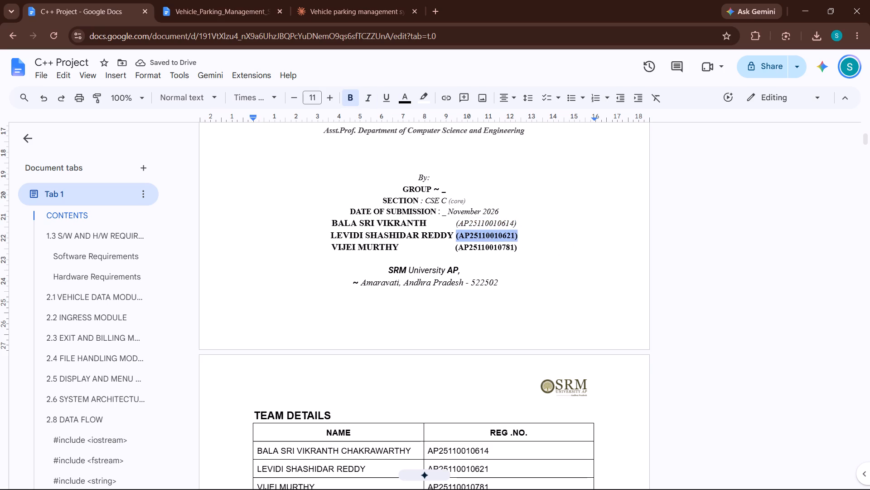
{"action": "left_click", "coordinate": [346, 97]}
{"action": "left_click", "coordinate": [369, 98]}
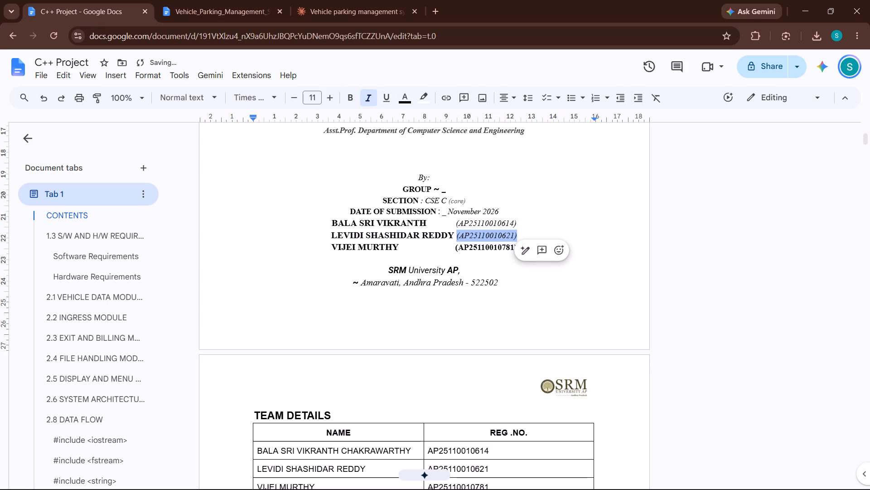
{"action": "left_click_drag", "start_coordinate": [453, 247], "coordinate": [517, 250]}
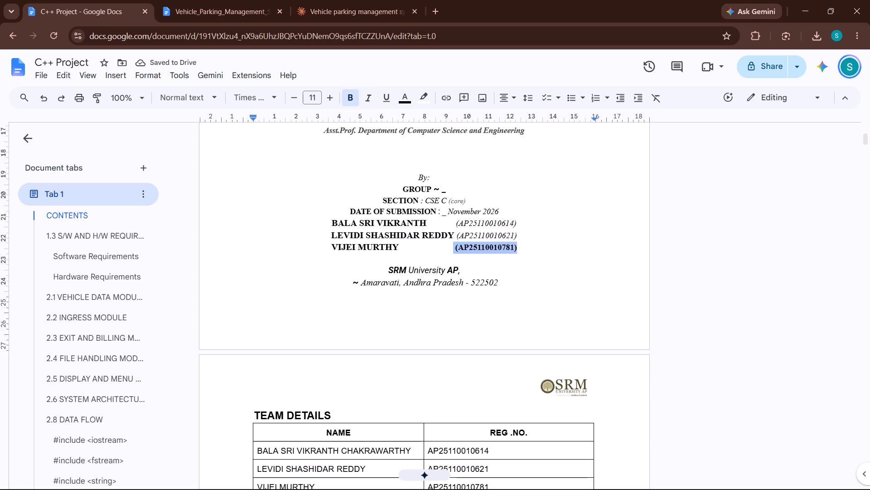
{"action": "left_click", "coordinate": [348, 98]}
{"action": "left_click", "coordinate": [367, 99]}
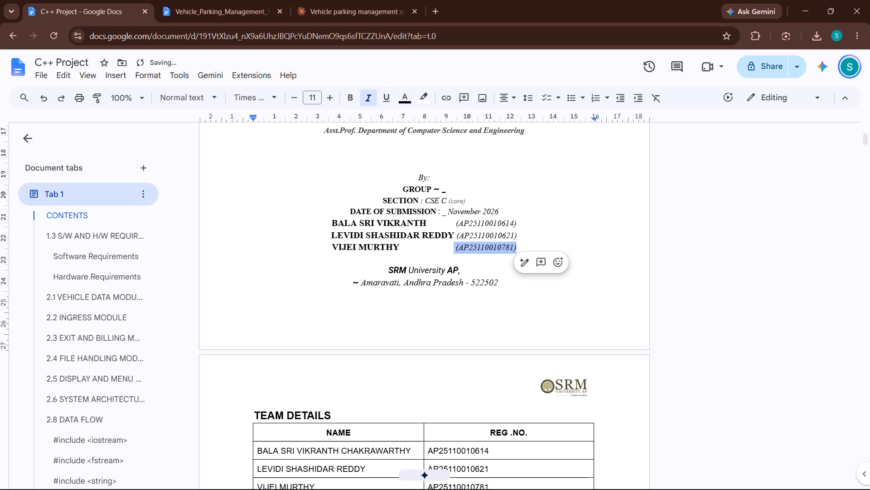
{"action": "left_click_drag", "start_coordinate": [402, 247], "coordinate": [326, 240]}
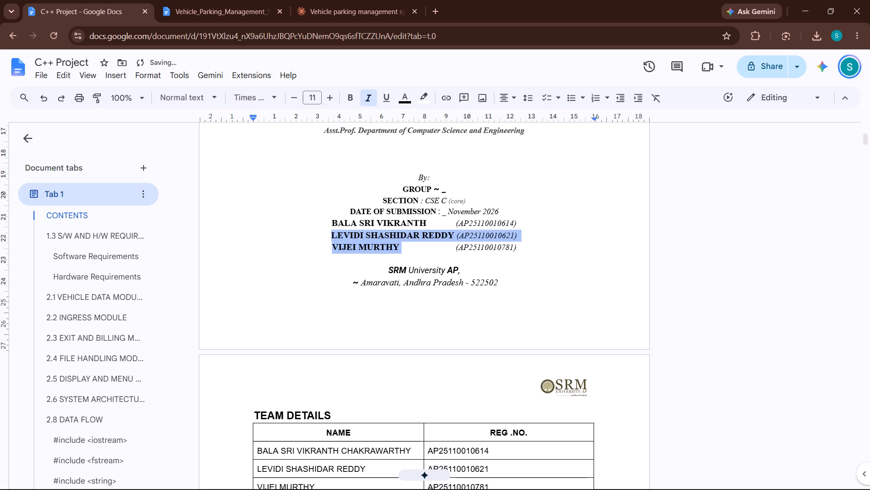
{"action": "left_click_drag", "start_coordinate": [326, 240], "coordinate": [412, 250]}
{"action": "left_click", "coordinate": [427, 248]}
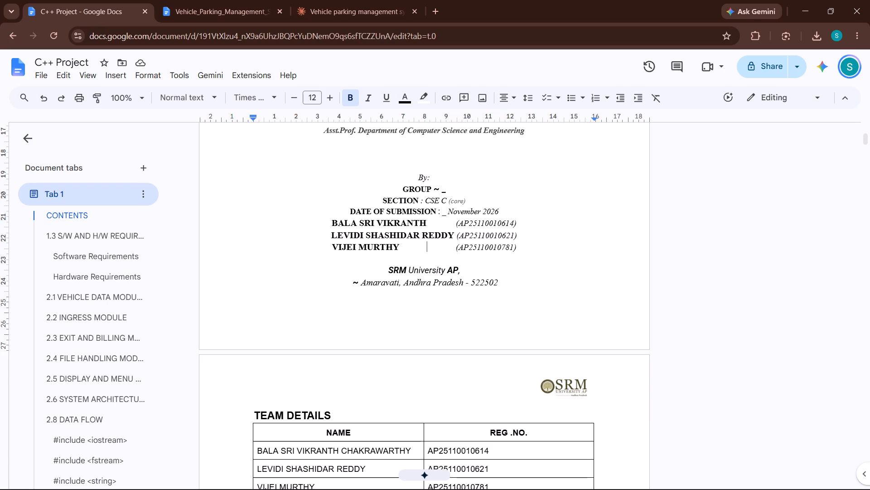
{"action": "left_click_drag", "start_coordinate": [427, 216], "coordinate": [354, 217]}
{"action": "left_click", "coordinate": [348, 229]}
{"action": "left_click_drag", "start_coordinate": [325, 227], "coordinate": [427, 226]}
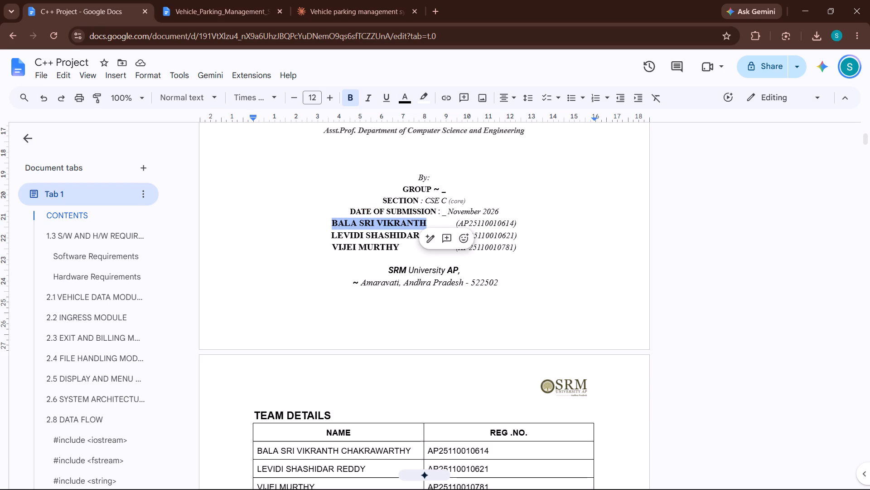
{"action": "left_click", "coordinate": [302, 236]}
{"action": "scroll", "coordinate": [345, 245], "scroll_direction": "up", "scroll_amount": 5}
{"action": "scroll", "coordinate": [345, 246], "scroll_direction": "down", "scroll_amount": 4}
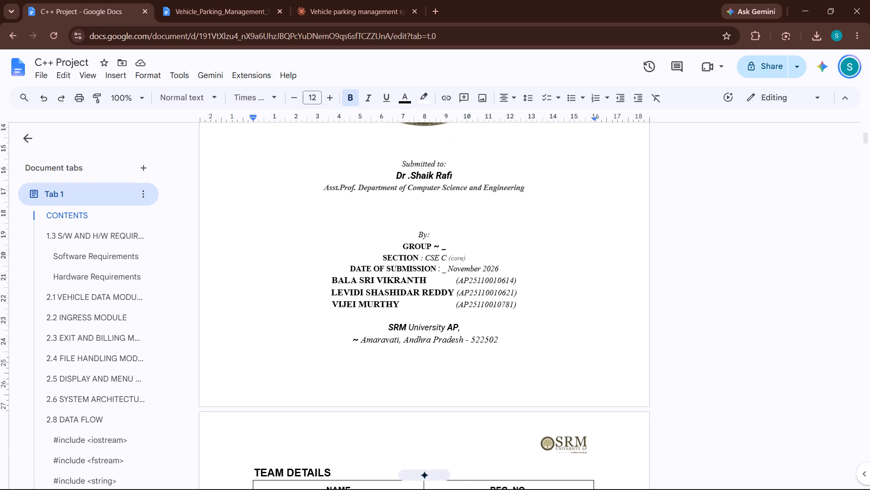
Delete a blank line between the professor's department line and "By:" on the cover page.
{"action": "left_click", "coordinate": [414, 209]}
{"action": "key", "text": "BackSpace"}
{"action": "key", "text": "BackSpace"}
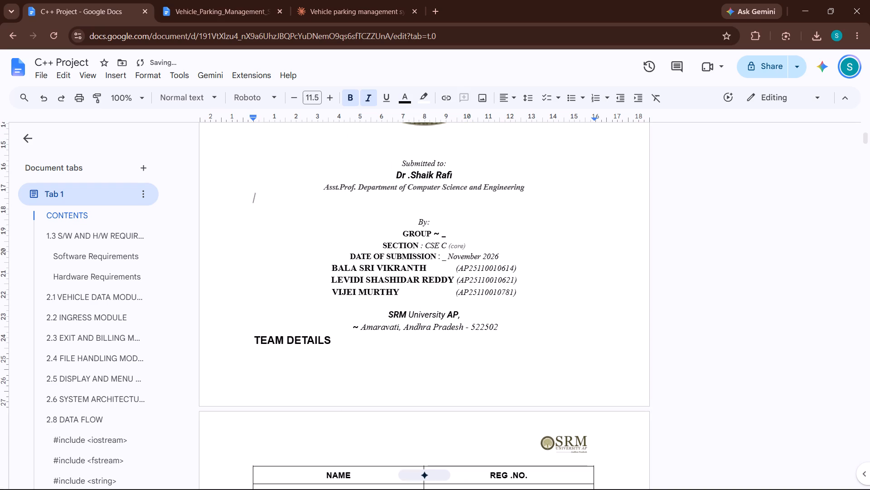
Insert a blank line between the third team member's line and "SRM University AP" on the cover page.
{"action": "key", "text": "Down"}
{"action": "key", "text": "Down"}
{"action": "key", "text": "Down"}
{"action": "key", "text": "Down"}
{"action": "key", "text": "Down"}
{"action": "key", "text": "Down"}
{"action": "key", "text": "Down"}
{"action": "key", "text": "Down"}
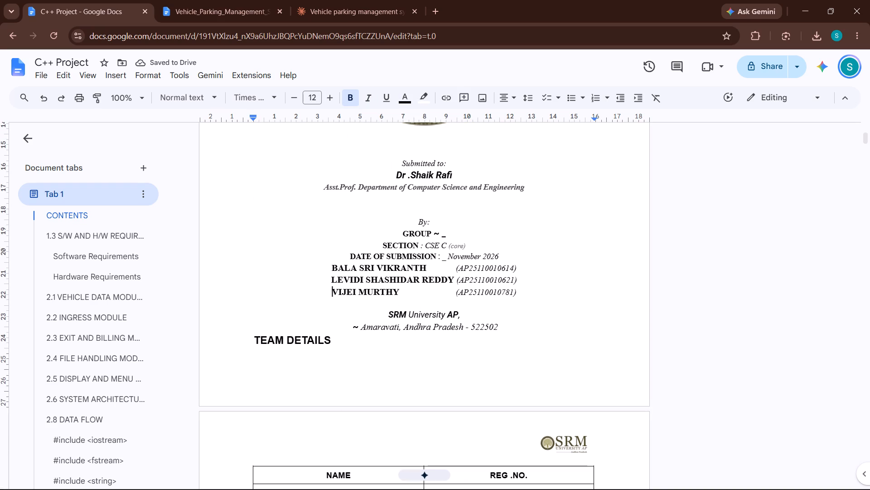
{"action": "key", "text": "Down"}
{"action": "key", "text": "Return"}
{"action": "scroll", "coordinate": [623, 340], "scroll_direction": "up", "scroll_amount": 1}
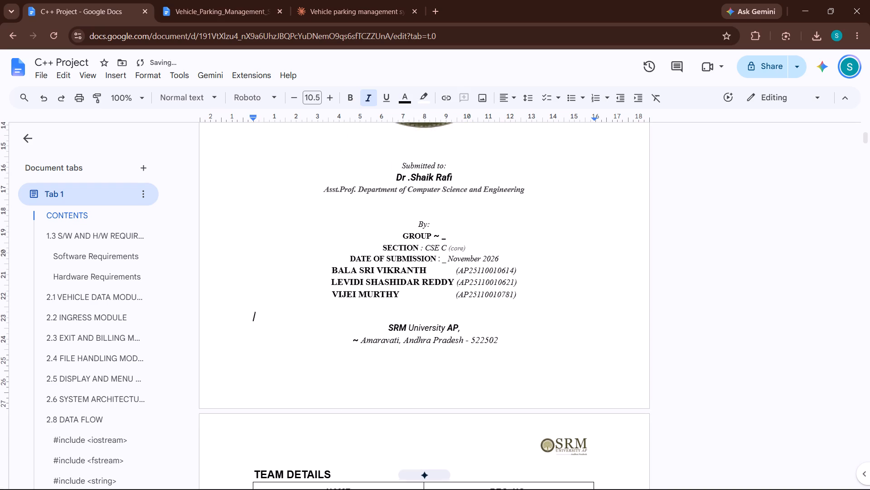
{"action": "scroll", "coordinate": [623, 340], "scroll_direction": "up", "scroll_amount": 2}
{"action": "scroll", "coordinate": [623, 340], "scroll_direction": "down", "scroll_amount": 2}
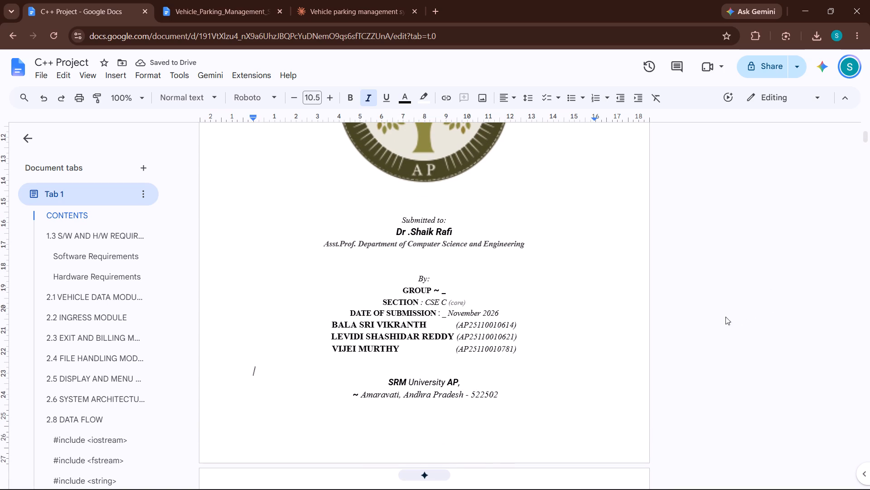
Reduce the three team members' names on the cover page to font size 11.
{"action": "left_click", "coordinate": [423, 314]}
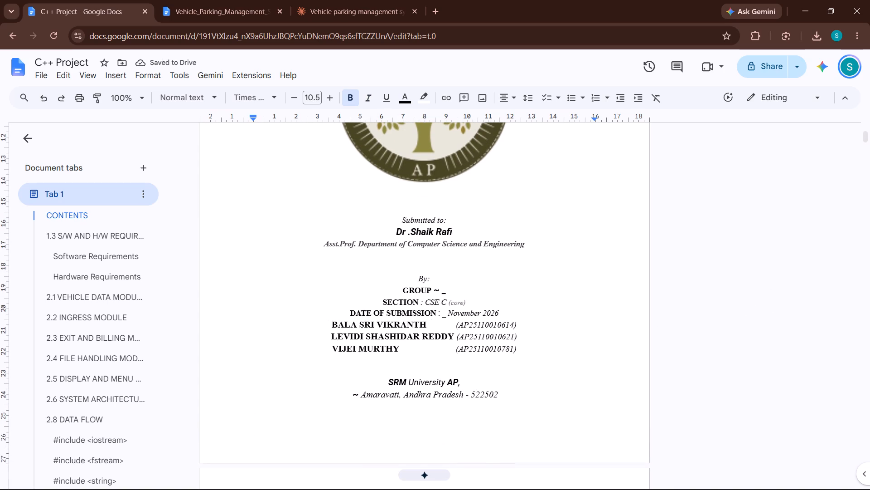
{"action": "left_click_drag", "start_coordinate": [431, 327], "coordinate": [331, 327]}
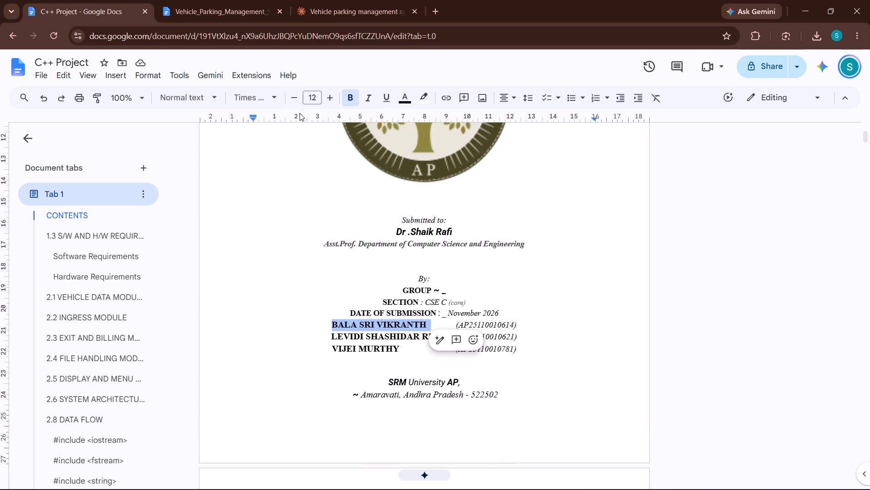
{"action": "left_click", "coordinate": [297, 98]}
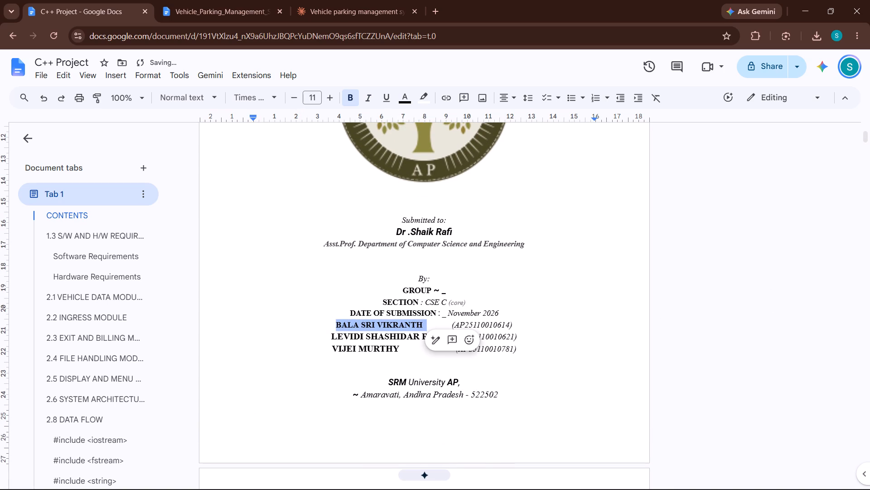
{"action": "left_click_drag", "start_coordinate": [333, 333], "coordinate": [454, 334]}
{"action": "left_click", "coordinate": [297, 97]}
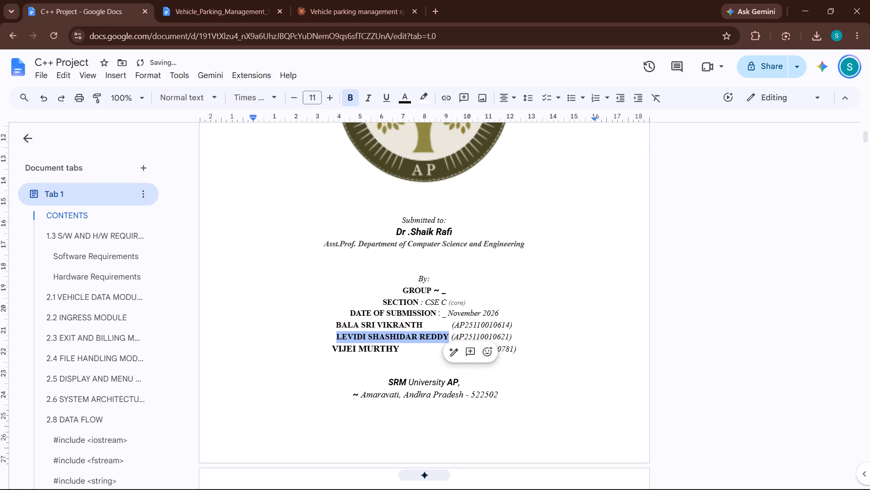
{"action": "left_click_drag", "start_coordinate": [330, 349], "coordinate": [403, 348]}
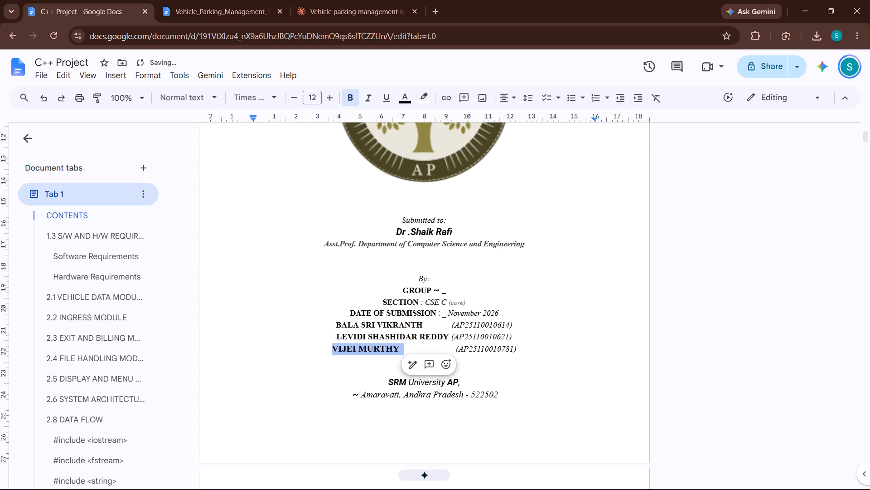
{"action": "left_click", "coordinate": [291, 97]}
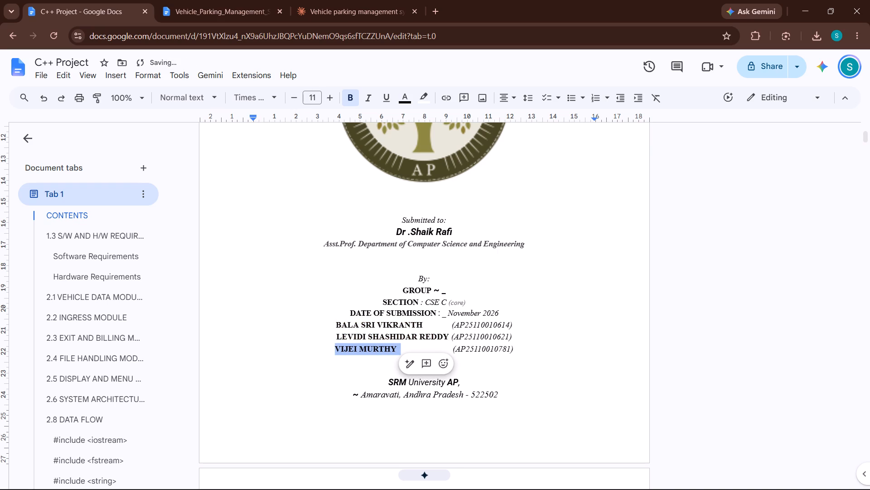
Reduce the three team members' parenthesized registration numbers on the cover page to font size 10.
{"action": "left_click_drag", "start_coordinate": [451, 327], "coordinate": [516, 327]}
{"action": "left_click", "coordinate": [291, 98]}
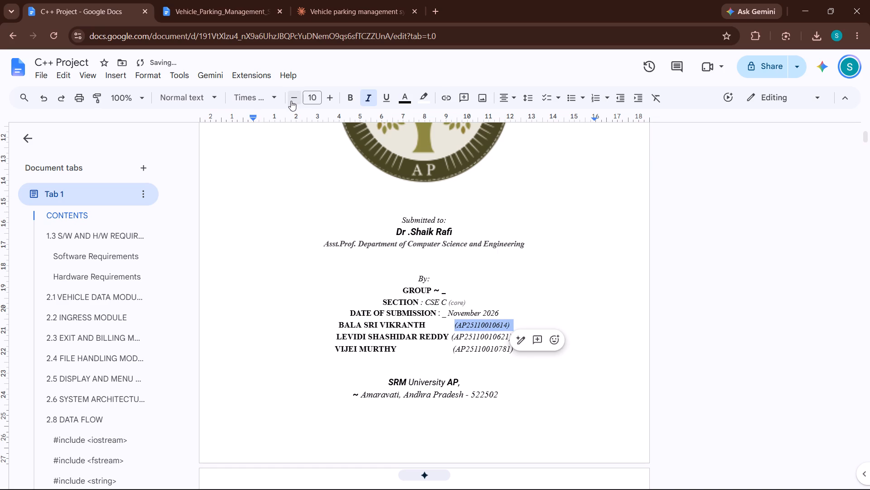
{"action": "left_click_drag", "start_coordinate": [449, 338], "coordinate": [480, 338]}
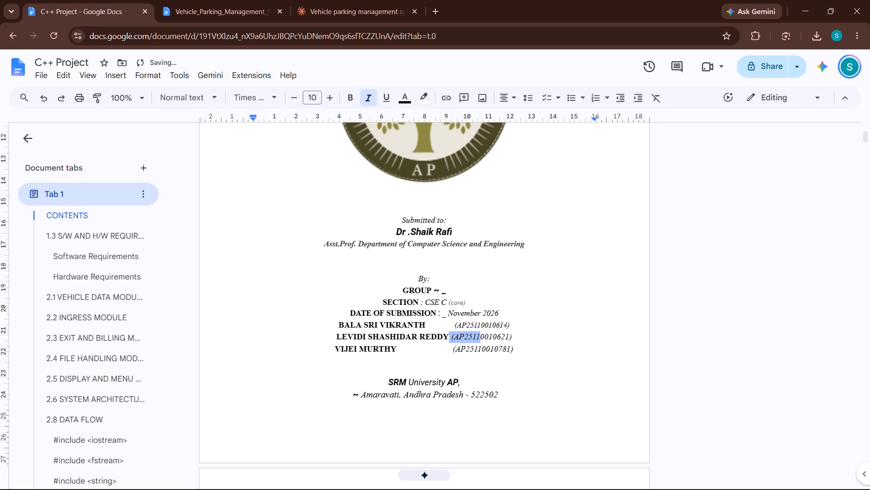
{"action": "left_click_drag", "start_coordinate": [480, 338], "coordinate": [514, 338]}
{"action": "left_click", "coordinate": [293, 99]}
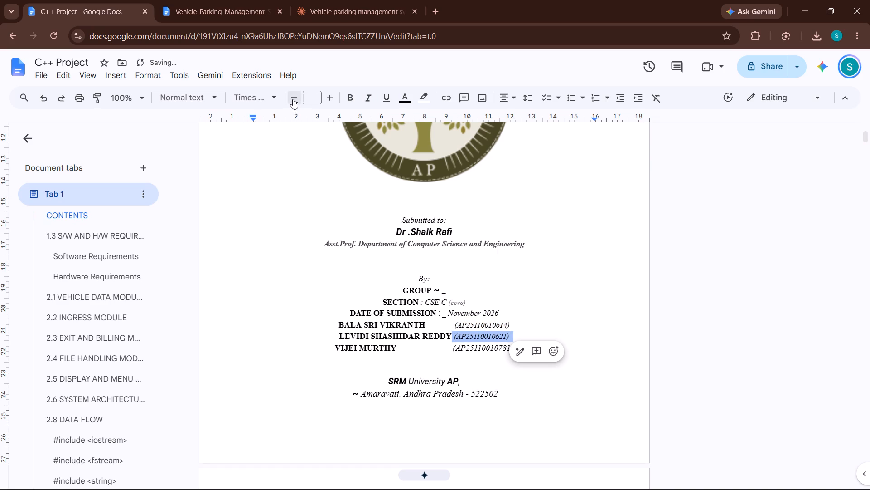
{"action": "left_click_drag", "start_coordinate": [452, 348], "coordinate": [495, 350]}
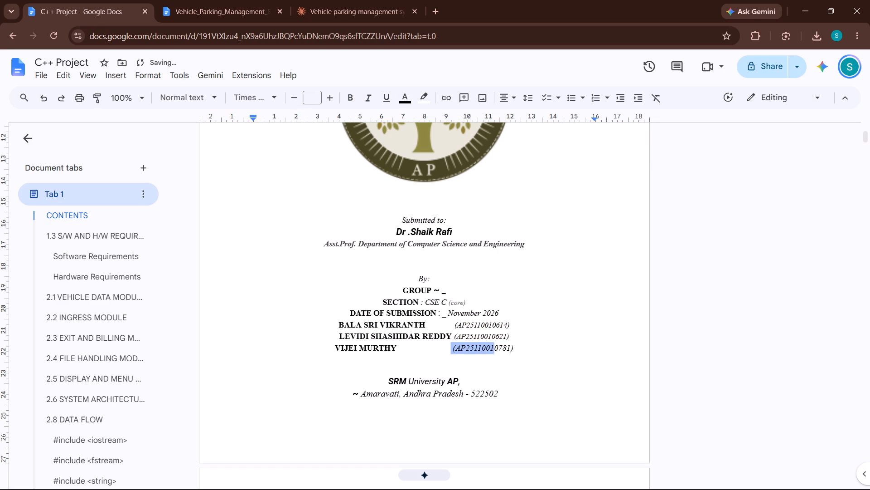
{"action": "left_click_drag", "start_coordinate": [495, 350], "coordinate": [515, 349]}
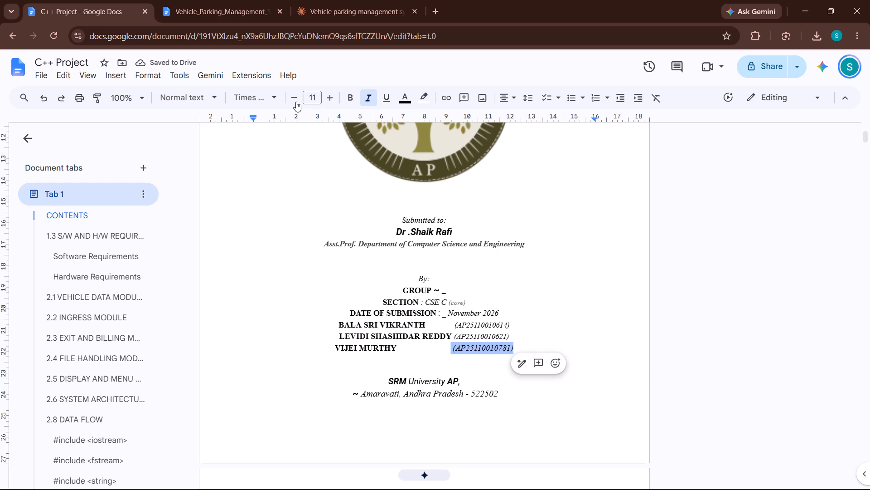
{"action": "left_click", "coordinate": [296, 102]}
Bold the last three digits of each team member's registration number on the cover page.
{"action": "left_click_drag", "start_coordinate": [495, 324], "coordinate": [503, 325]}
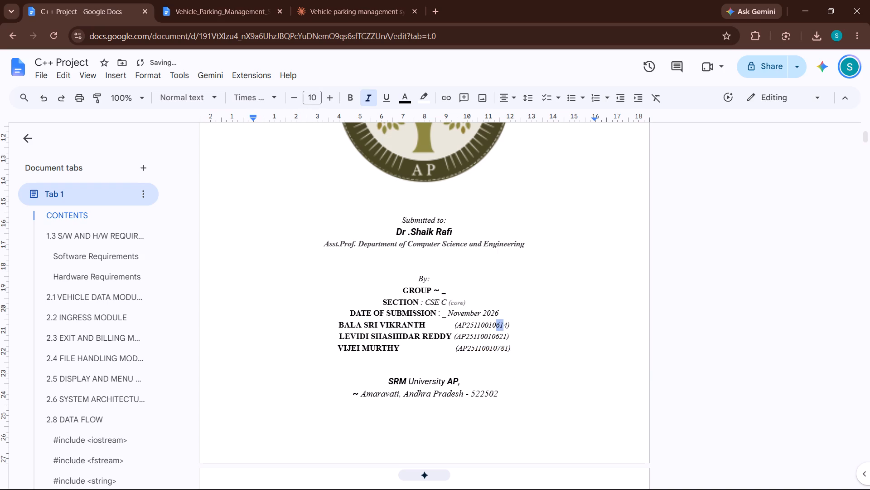
{"action": "left_click_drag", "start_coordinate": [503, 325], "coordinate": [507, 324]}
{"action": "left_click", "coordinate": [343, 92]}
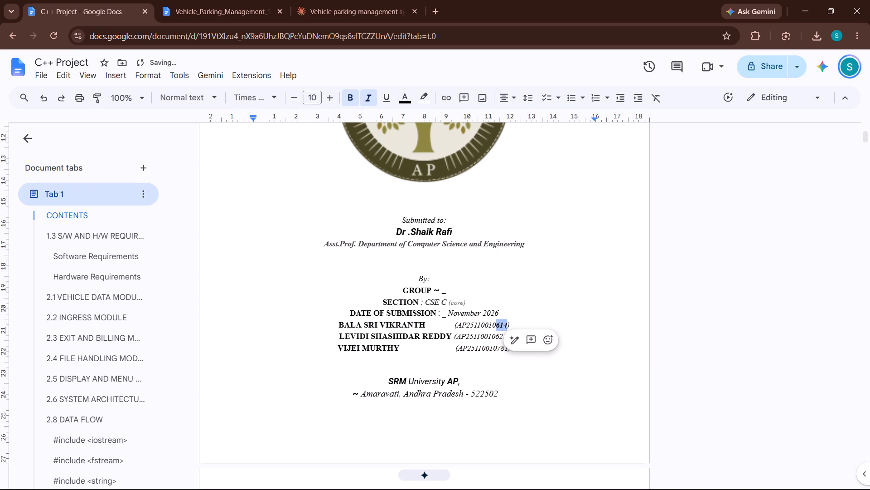
{"action": "left_click_drag", "start_coordinate": [496, 336], "coordinate": [507, 337]}
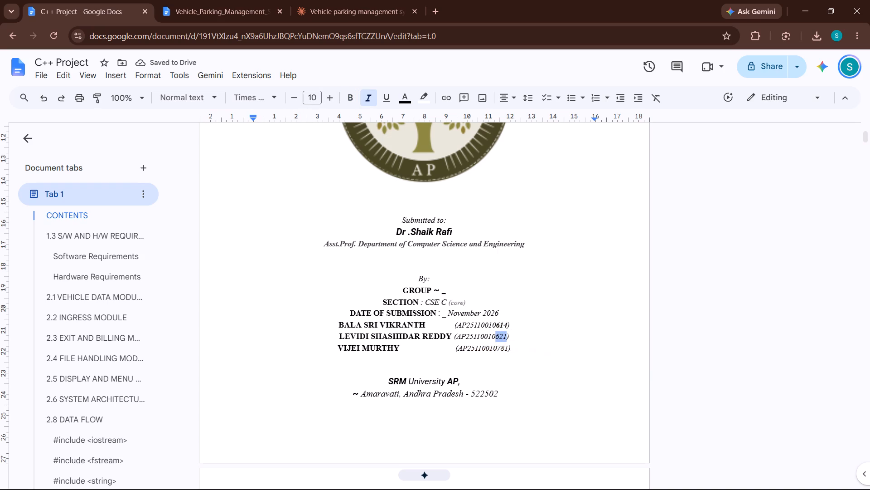
{"action": "left_click", "coordinate": [350, 98]}
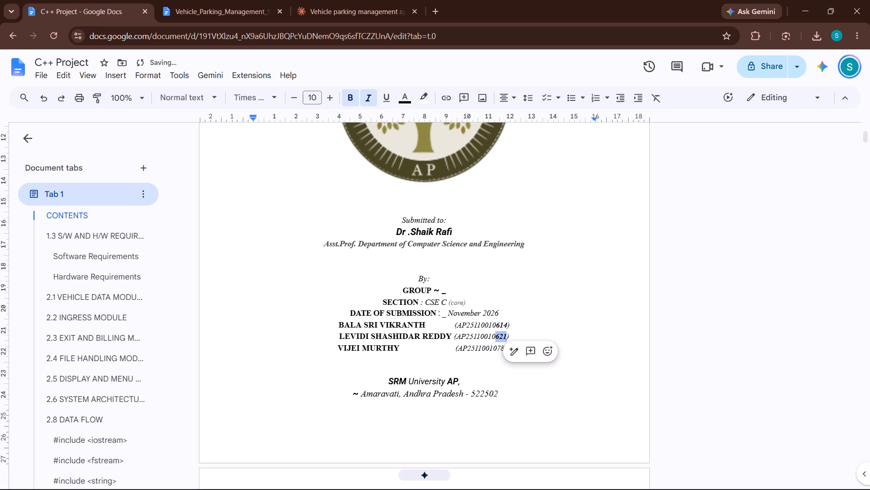
{"action": "left_click_drag", "start_coordinate": [498, 349], "coordinate": [507, 349]}
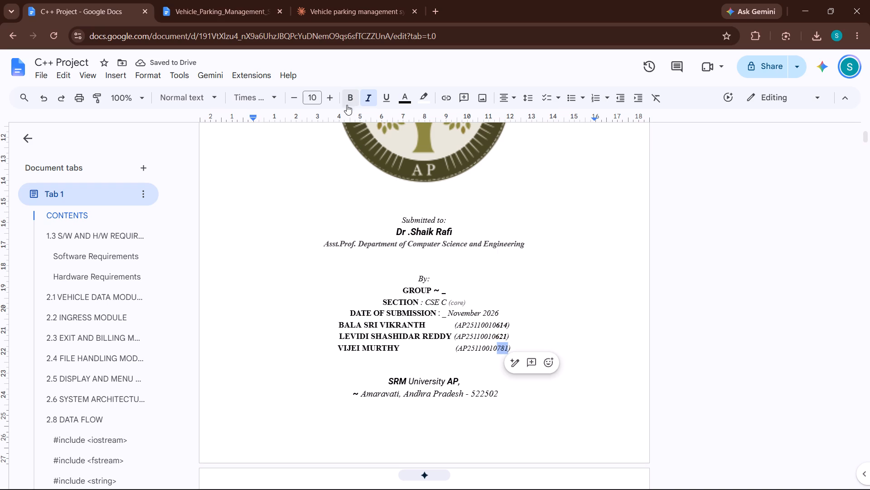
{"action": "left_click", "coordinate": [347, 102]}
Bold the two digits "10" before the already bold ending of each team member's registration number on the cover page.
{"action": "left_click_drag", "start_coordinate": [488, 324], "coordinate": [495, 326]}
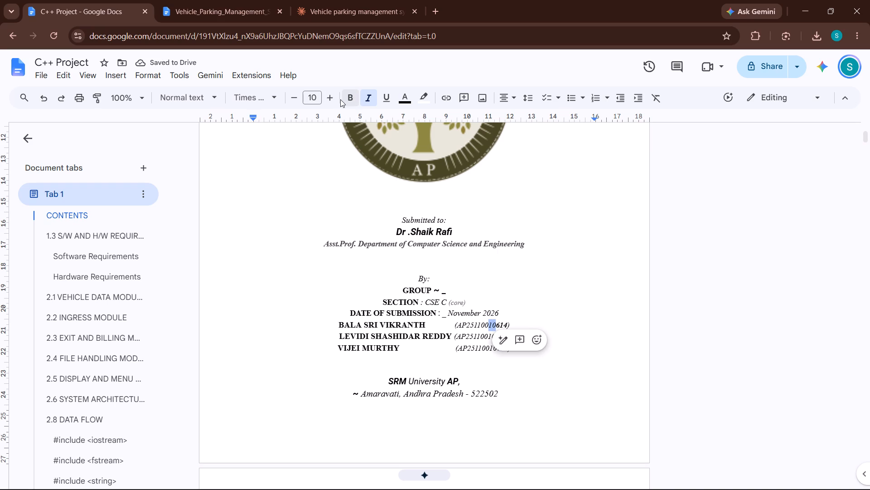
{"action": "left_click", "coordinate": [348, 99]}
{"action": "left_click_drag", "start_coordinate": [488, 338], "coordinate": [494, 338]}
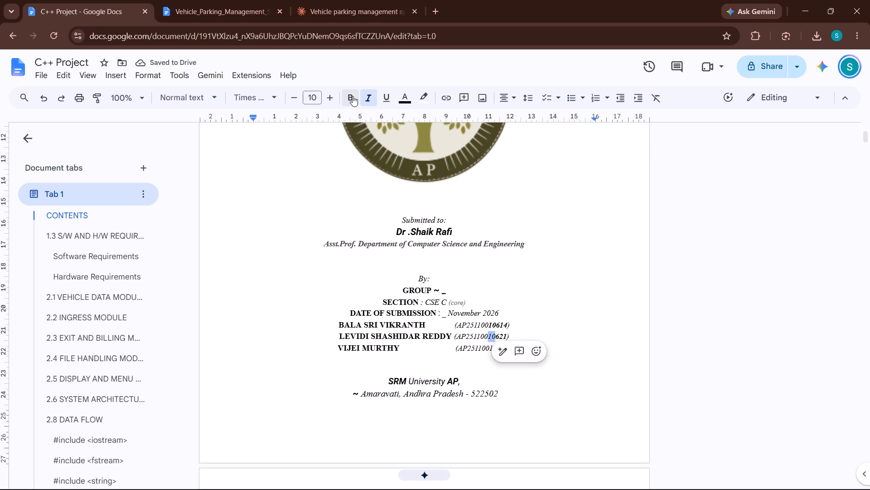
{"action": "left_click", "coordinate": [353, 96]}
{"action": "left_click_drag", "start_coordinate": [489, 348], "coordinate": [494, 349]}
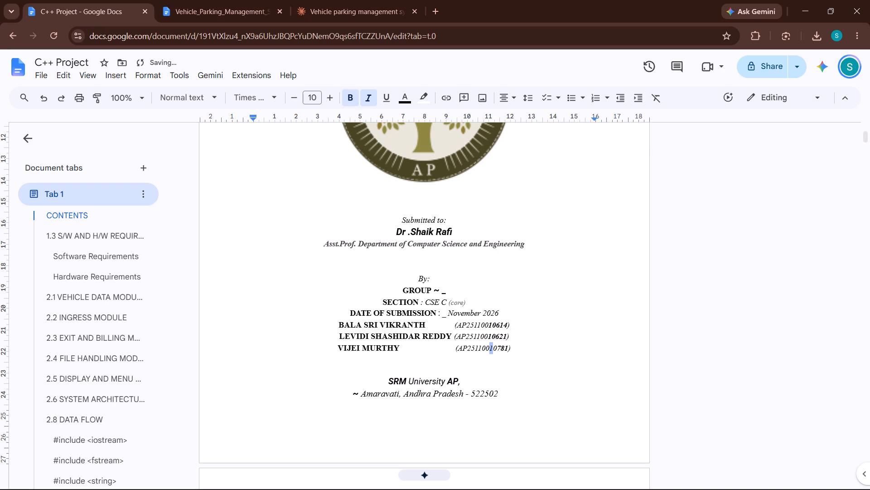
{"action": "left_click_drag", "start_coordinate": [494, 349], "coordinate": [496, 349]}
{"action": "left_click", "coordinate": [352, 97]}
{"action": "left_click", "coordinate": [492, 293]}
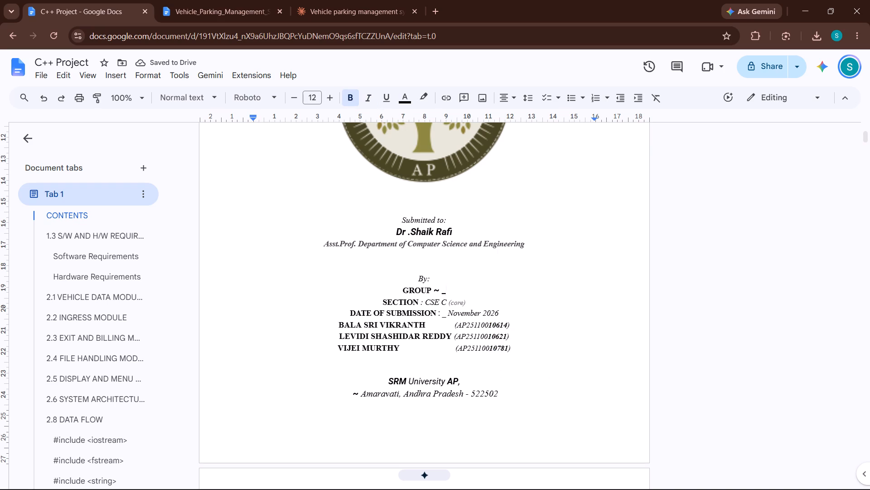
Review the cover page layout from the report title down to the team details page.
{"action": "scroll", "coordinate": [575, 325], "scroll_direction": "up", "scroll_amount": 2}
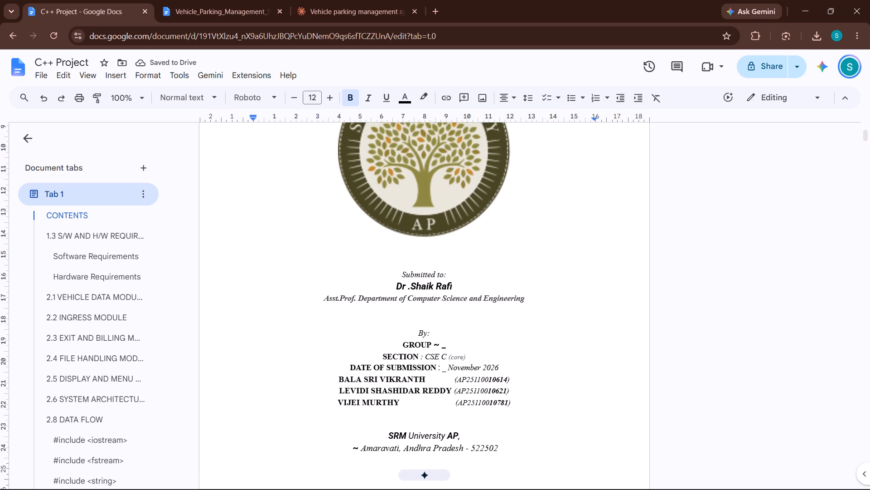
{"action": "scroll", "coordinate": [575, 325], "scroll_direction": "up", "scroll_amount": 2}
{"action": "scroll", "coordinate": [575, 325], "scroll_direction": "down", "scroll_amount": 3}
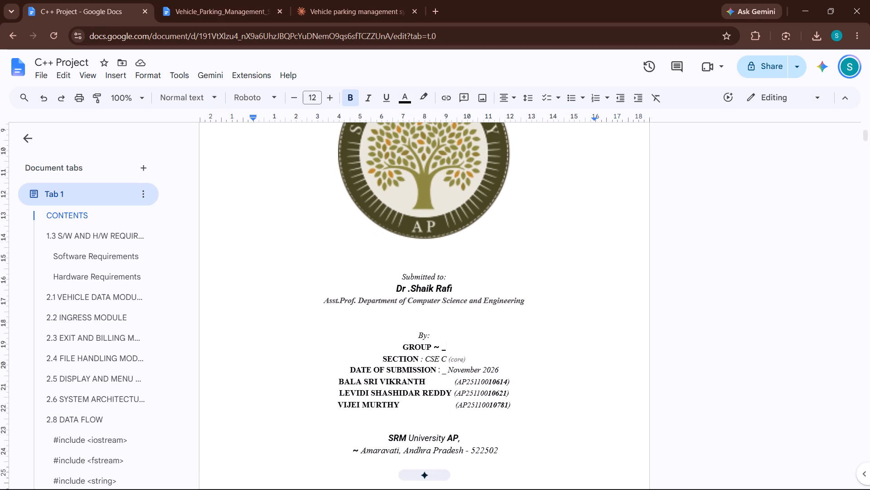
{"action": "scroll", "coordinate": [561, 324], "scroll_direction": "up", "scroll_amount": 1}
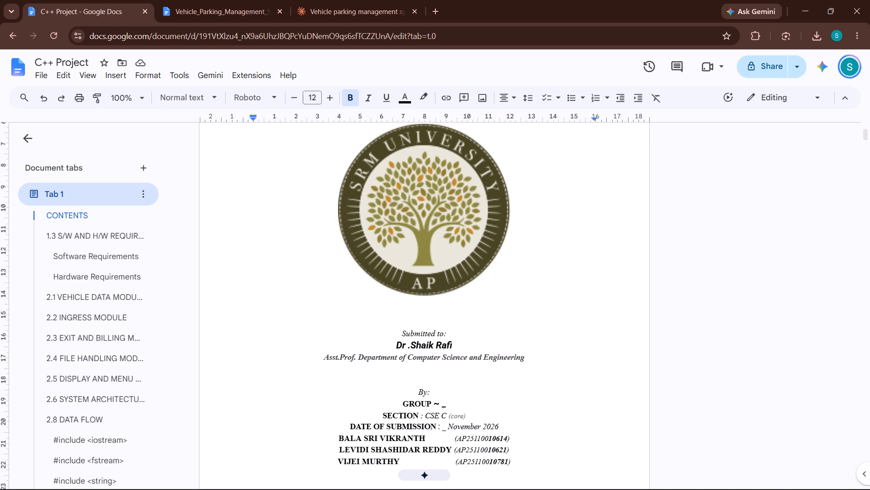
{"action": "scroll", "coordinate": [366, 328], "scroll_direction": "up", "scroll_amount": 5}
{"action": "scroll", "coordinate": [366, 328], "scroll_direction": "down", "scroll_amount": 9}
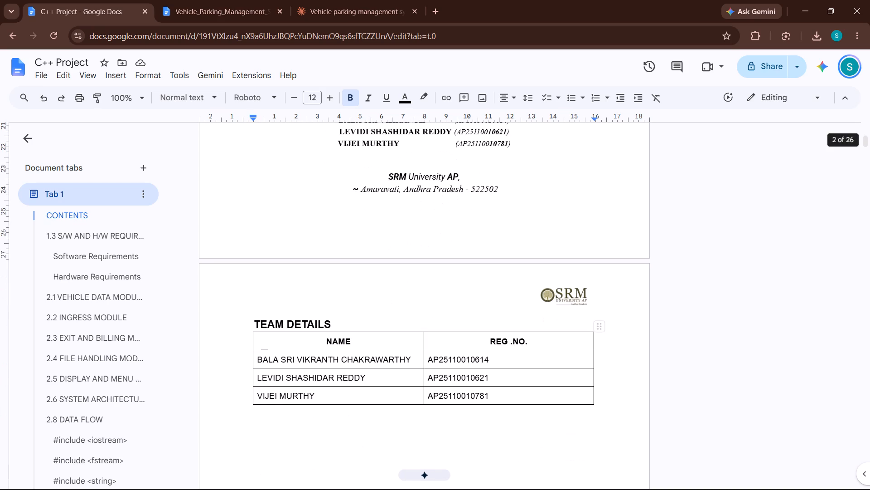
{"action": "scroll", "coordinate": [403, 363], "scroll_direction": "up", "scroll_amount": 10}
{"action": "scroll", "coordinate": [401, 358], "scroll_direction": "down", "scroll_amount": 5}
{"action": "scroll", "coordinate": [401, 358], "scroll_direction": "up", "scroll_amount": 6}
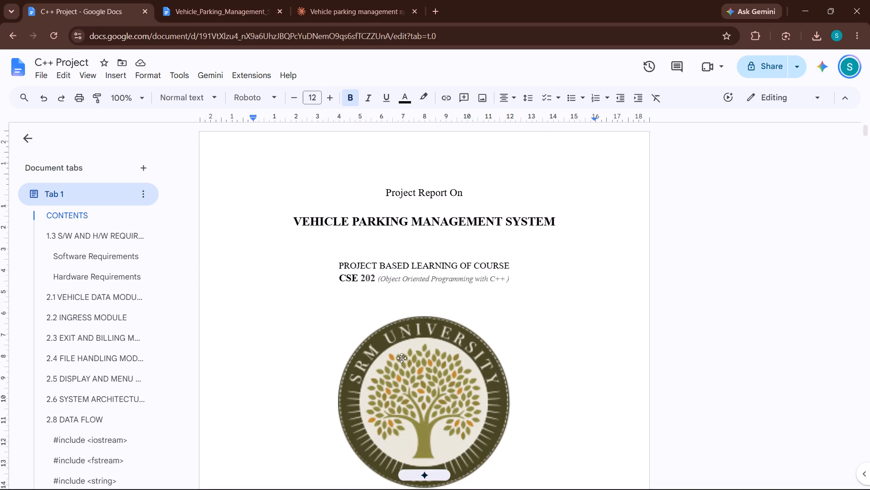
{"action": "scroll", "coordinate": [401, 358], "scroll_direction": "down", "scroll_amount": 10}
Delete the TEAM DETAILS heading and its name and registration number table, along with the page they occupy.
{"action": "left_click", "coordinate": [423, 416]}
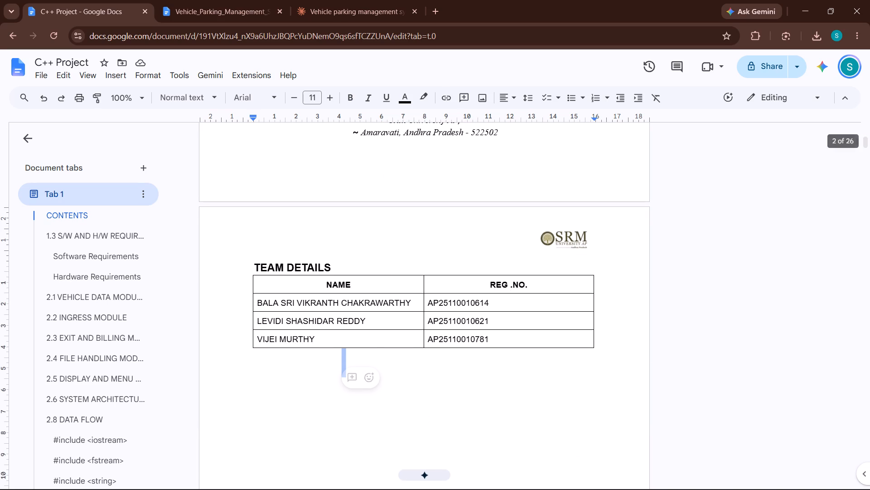
{"action": "left_click", "coordinate": [385, 379]}
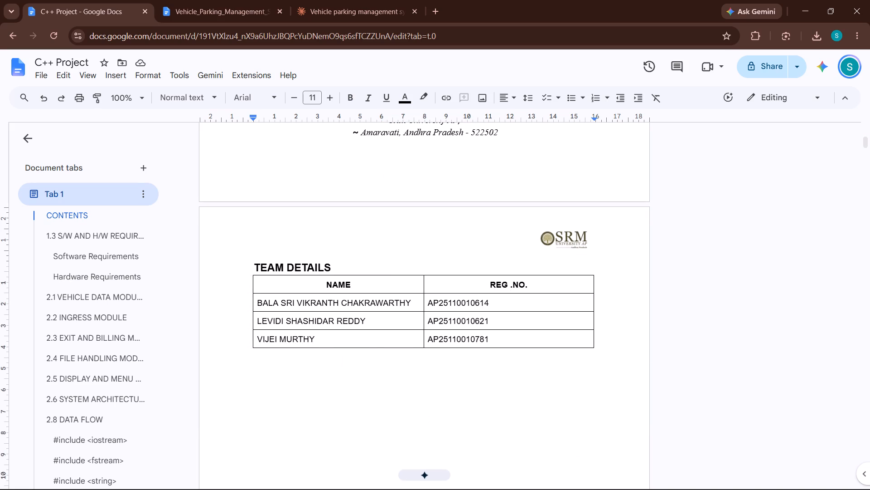
{"action": "scroll", "coordinate": [325, 355], "scroll_direction": "down", "scroll_amount": 2}
{"action": "right_click", "coordinate": [334, 343]}
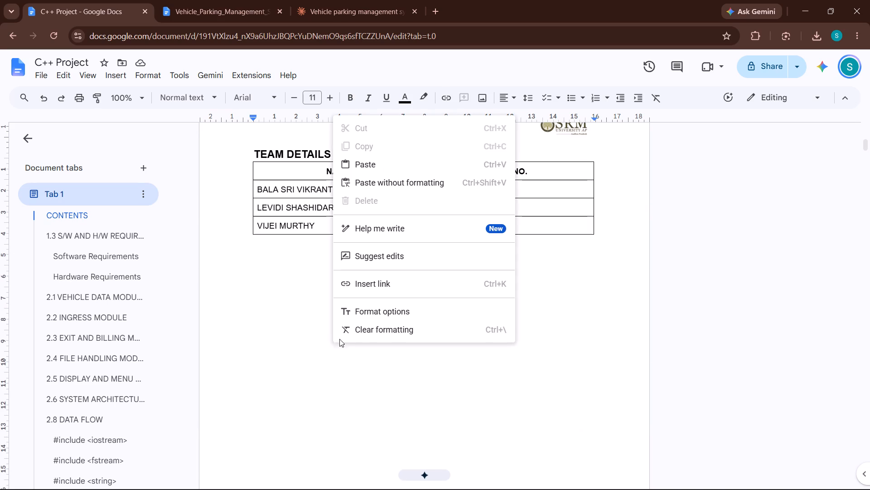
{"action": "double_click", "coordinate": [384, 209]}
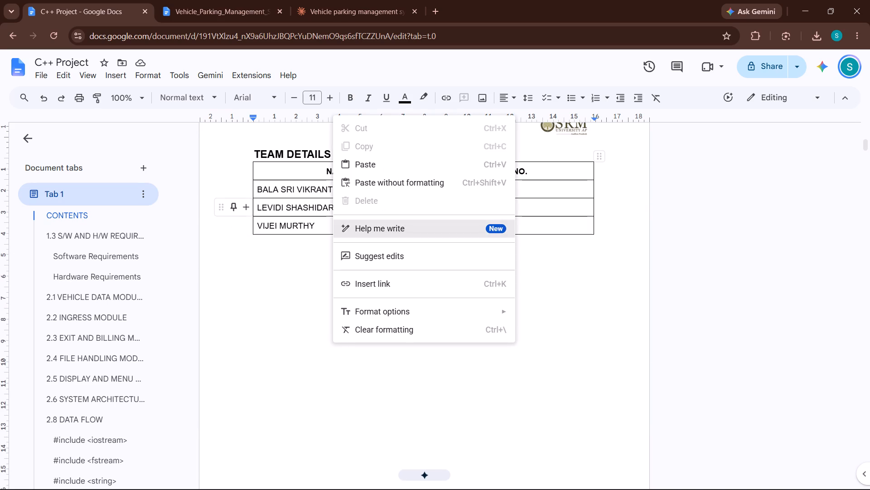
{"action": "left_click", "coordinate": [291, 251]}
{"action": "left_click_drag", "start_coordinate": [496, 218], "coordinate": [430, 214]}
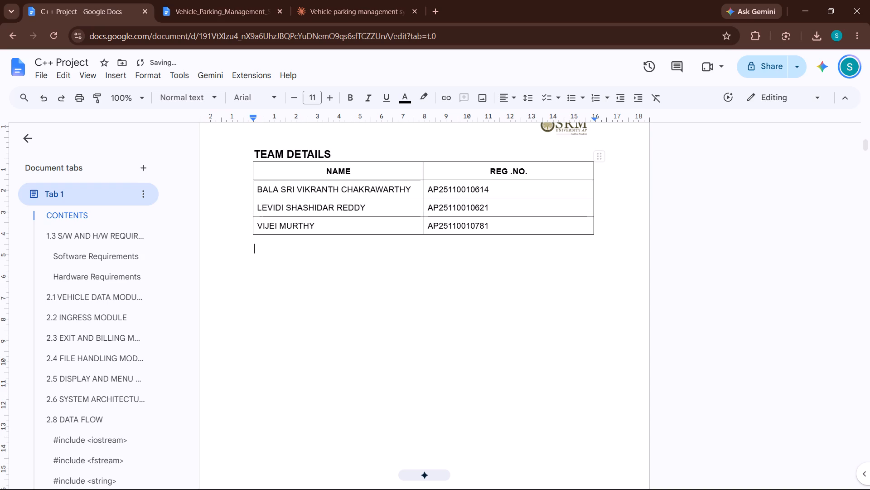
{"action": "left_click", "coordinate": [532, 231]}
{"action": "left_click_drag", "start_coordinate": [532, 231], "coordinate": [287, 152]}
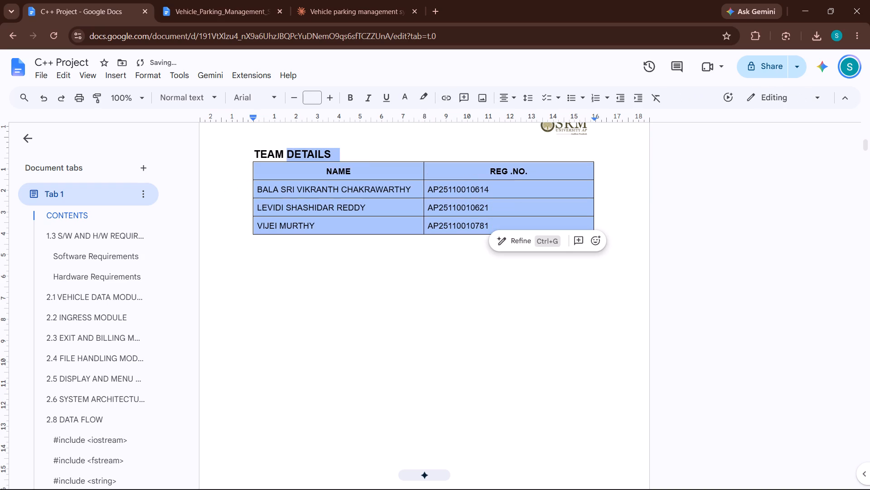
{"action": "left_click_drag", "start_coordinate": [287, 152], "coordinate": [257, 152]}
{"action": "key", "text": "BackSpace"}
{"action": "key", "text": "BackSpace"}
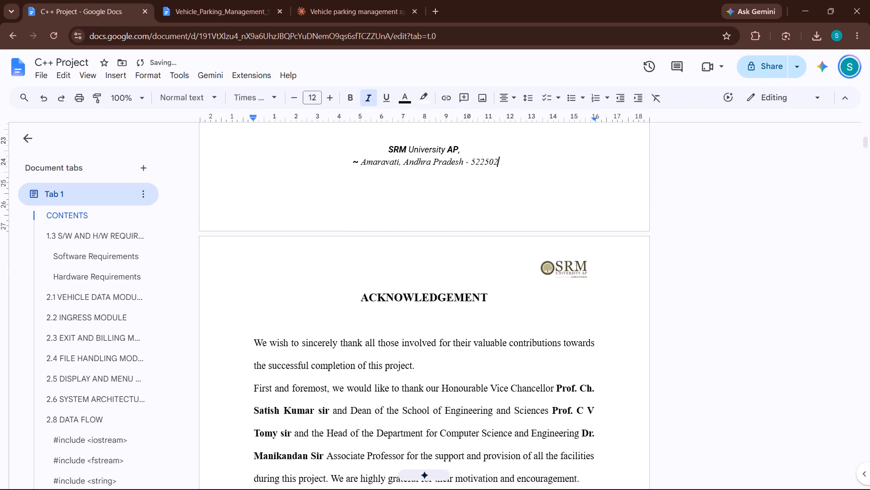
Examine the Acknowledgement and Certificate pages that follow the cover page.
{"action": "scroll", "coordinate": [503, 217], "scroll_direction": "down", "scroll_amount": 9}
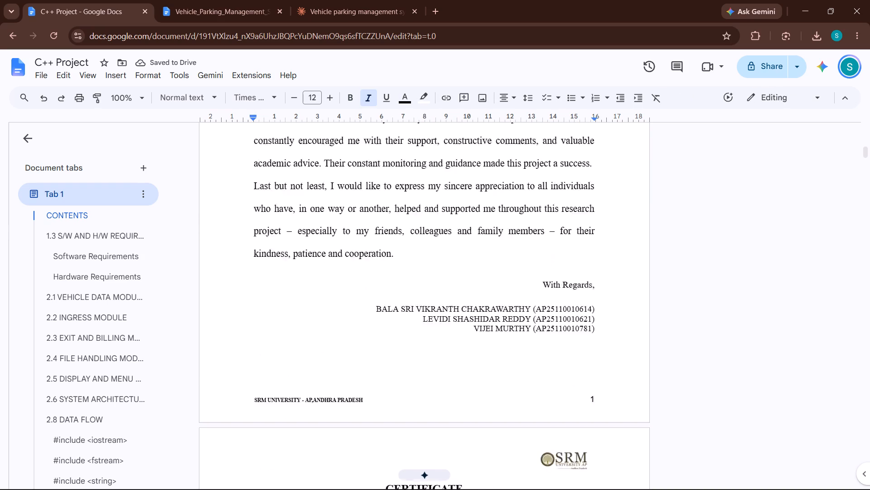
{"action": "scroll", "coordinate": [503, 216], "scroll_direction": "down", "scroll_amount": 11}
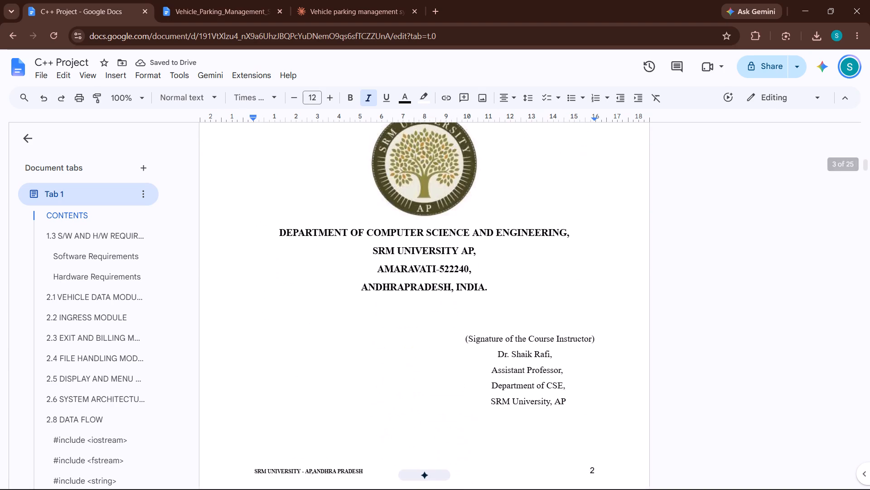
{"action": "scroll", "coordinate": [503, 218], "scroll_direction": "down", "scroll_amount": 3}
{"action": "scroll", "coordinate": [503, 218], "scroll_direction": "up", "scroll_amount": 20}
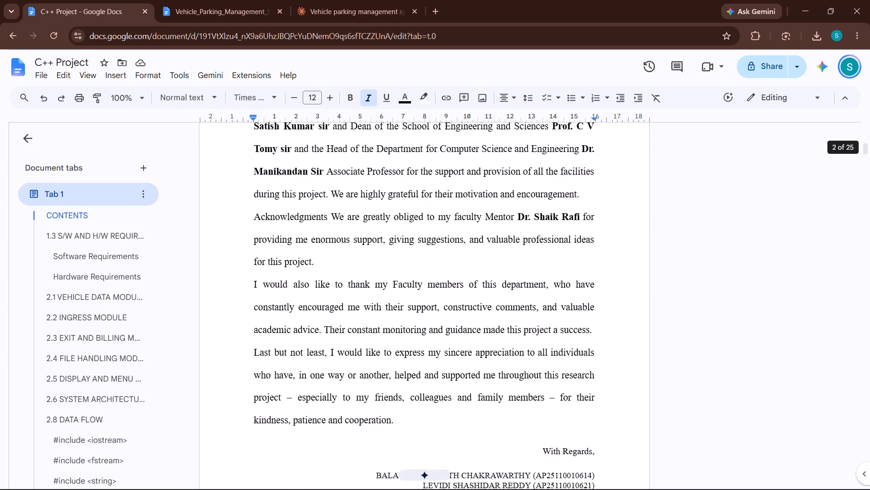
{"action": "scroll", "coordinate": [503, 225], "scroll_direction": "up", "scroll_amount": 8}
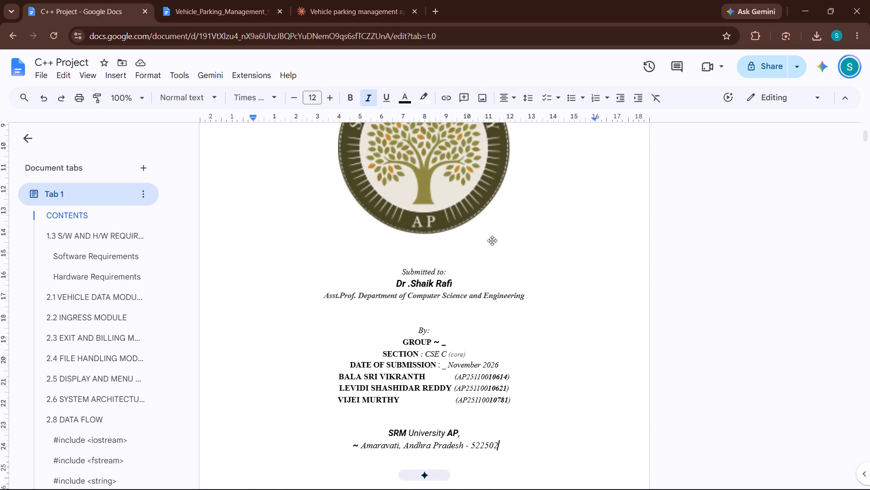
Insert a space before the second team member's parenthesized registration number on the cover page to align it with the others.
{"action": "left_click", "coordinate": [366, 372]}
{"action": "left_click", "coordinate": [338, 386]}
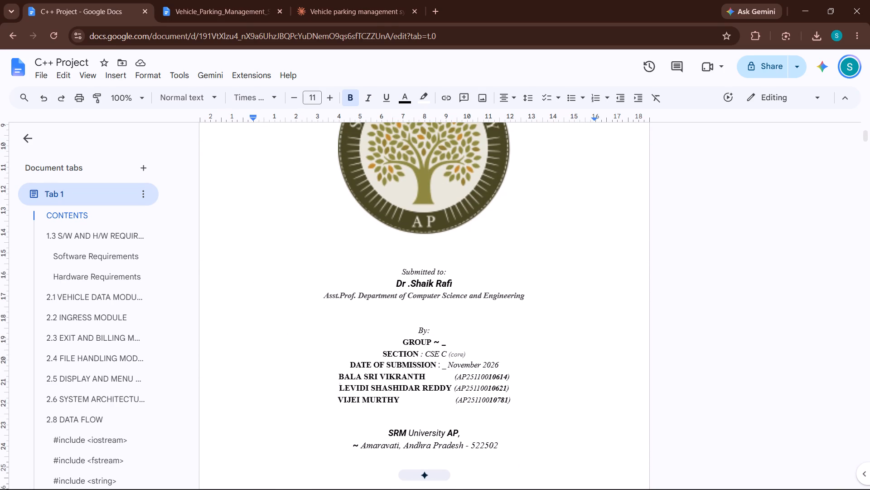
{"action": "left_click", "coordinate": [454, 386]}
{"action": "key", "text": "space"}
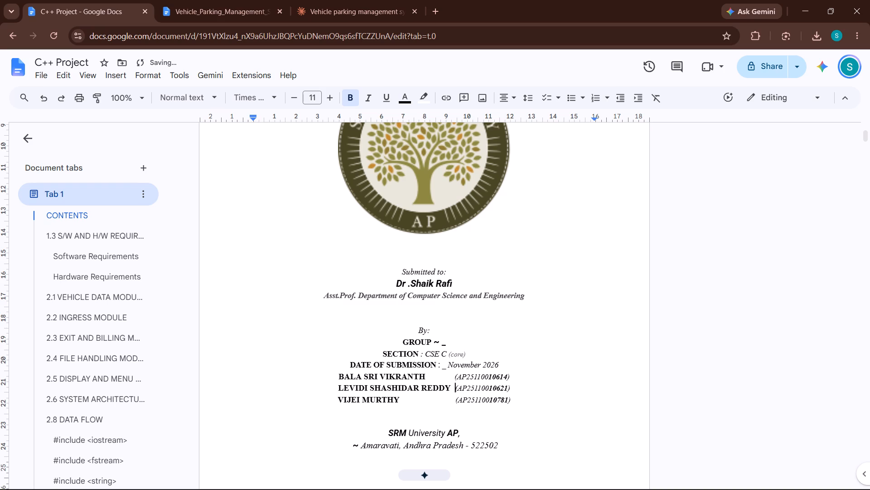
Replace the underscore before November 2026 in the cover page's date of submission with the placeholder <D>.
{"action": "left_click", "coordinate": [439, 373]}
{"action": "left_click", "coordinate": [551, 372]}
{"action": "left_click", "coordinate": [546, 364]}
{"action": "left_click", "coordinate": [515, 363]}
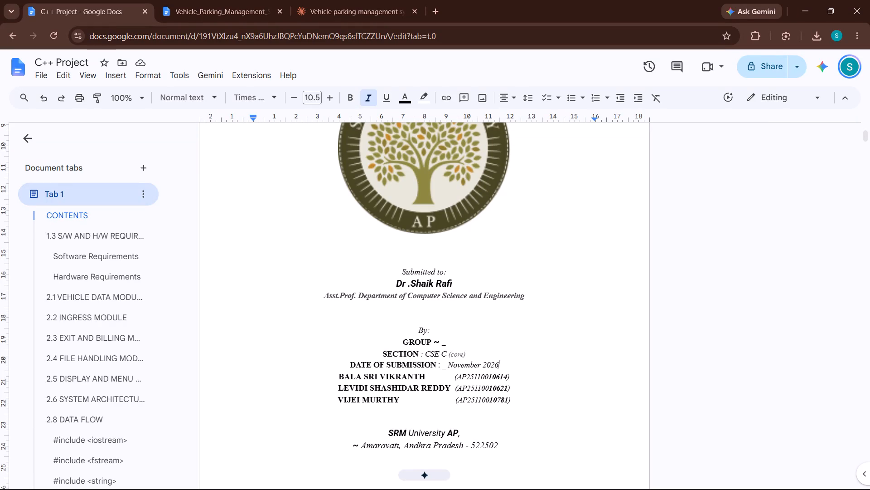
{"action": "key", "text": "Left"}
{"action": "key", "text": "Left"}
{"action": "key", "text": "Left"}
{"action": "key", "text": "Left"}
{"action": "key", "text": "Left"}
{"action": "key", "text": "Left"}
{"action": "key", "text": "Left"}
{"action": "key", "text": "Left"}
{"action": "key", "text": "Left"}
{"action": "key", "text": "Left"}
{"action": "key", "text": "Left"}
{"action": "key", "text": "Left"}
{"action": "key", "text": "Left"}
{"action": "key", "text": "BackSpace"}
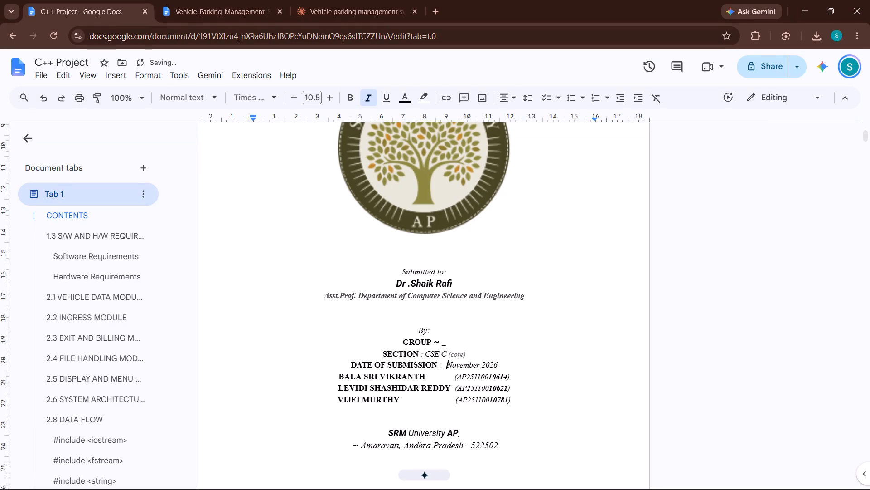
{"action": "key", "text": "BackSpace"}
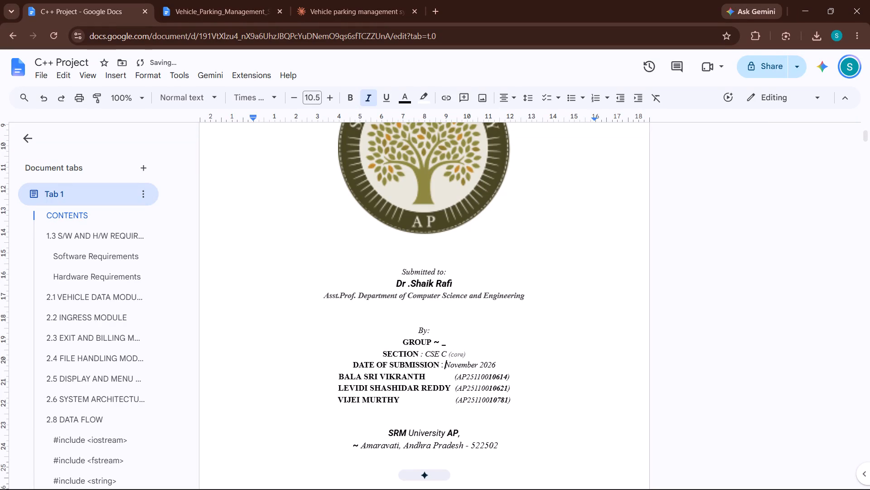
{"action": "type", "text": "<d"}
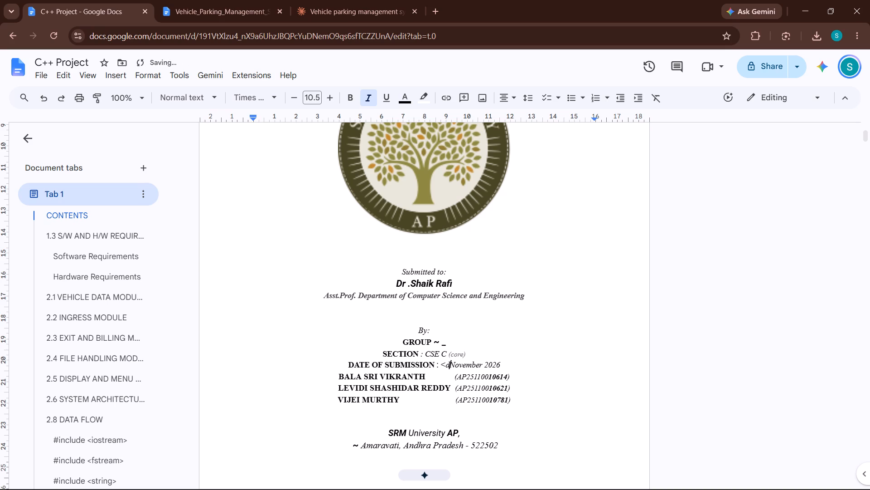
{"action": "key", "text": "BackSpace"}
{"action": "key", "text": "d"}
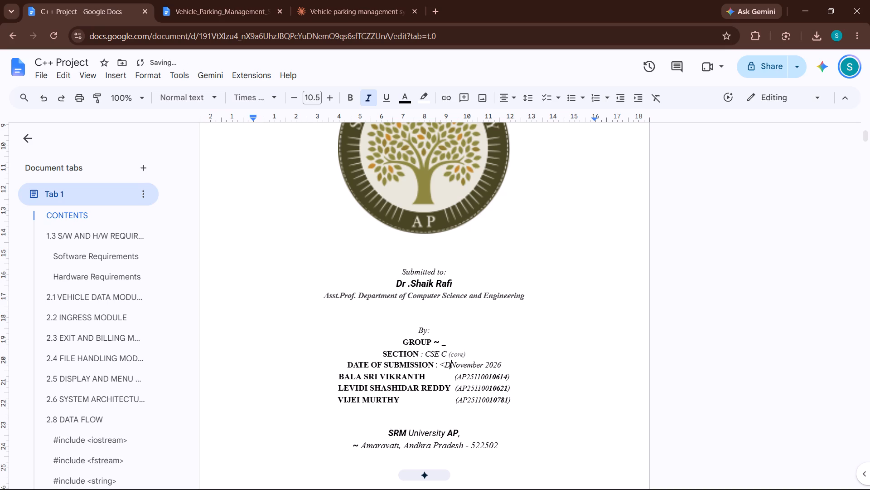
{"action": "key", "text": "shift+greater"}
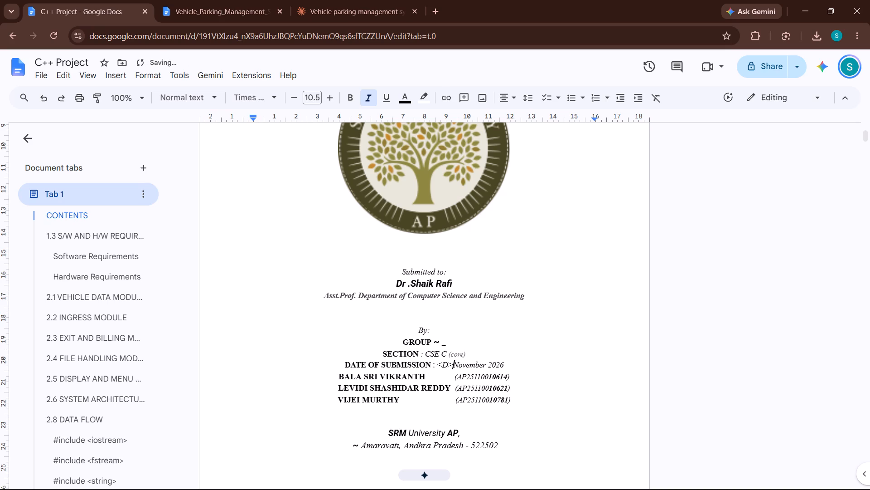
{"action": "left_click", "coordinate": [360, 489]}
{"action": "key", "text": "alt+Tab"}
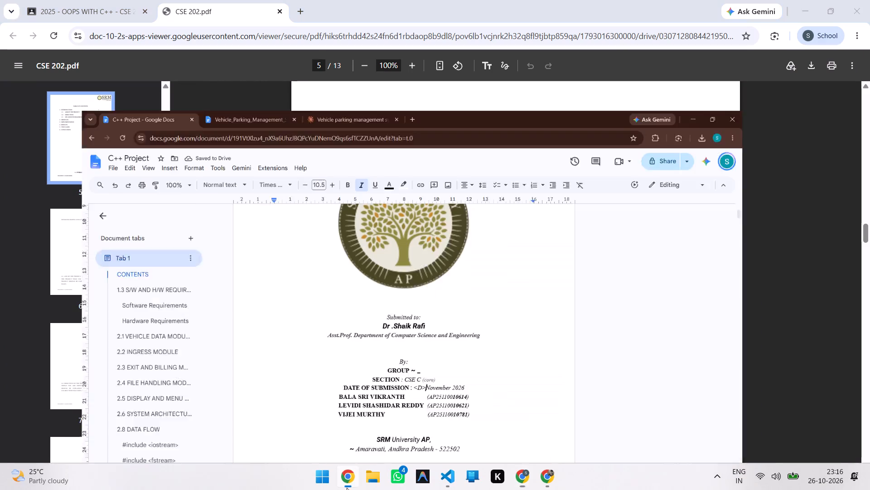
Colour the <D> placeholder in the date of submission red.
{"action": "left_click", "coordinate": [449, 371]}
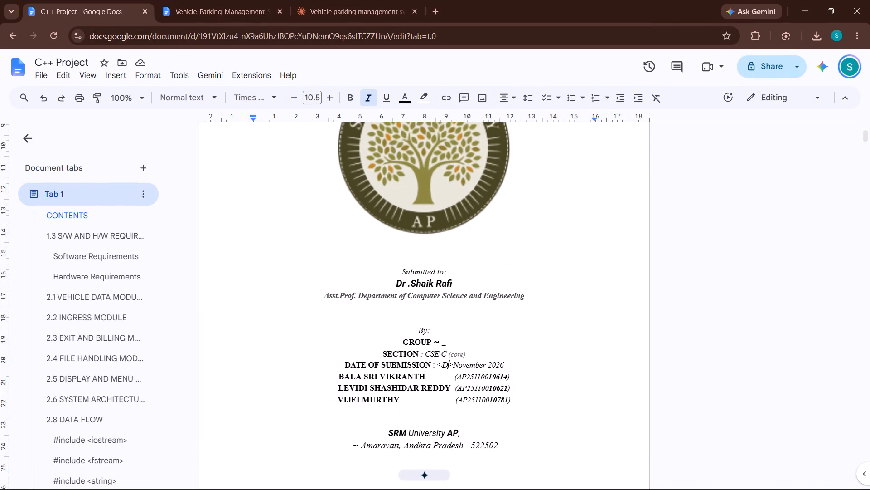
{"action": "left_click_drag", "start_coordinate": [435, 368], "coordinate": [456, 367]}
{"action": "left_click", "coordinate": [405, 97]}
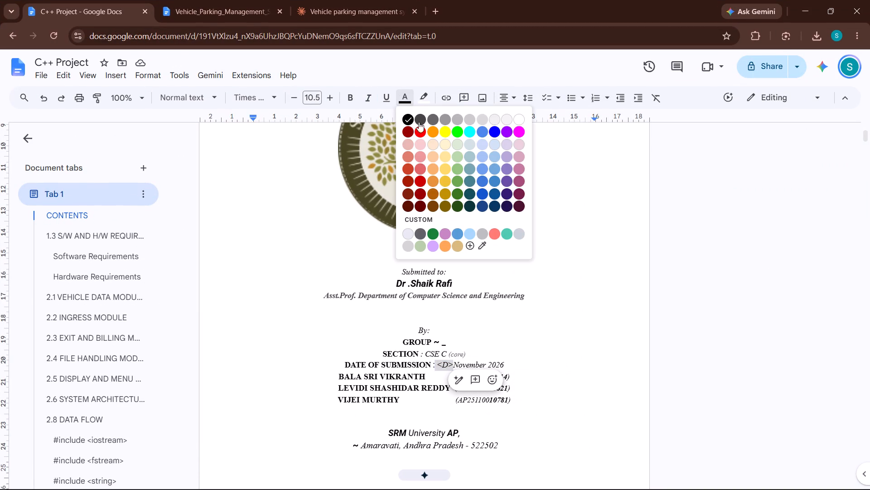
{"action": "left_click", "coordinate": [421, 132]}
{"action": "left_click", "coordinate": [429, 319]}
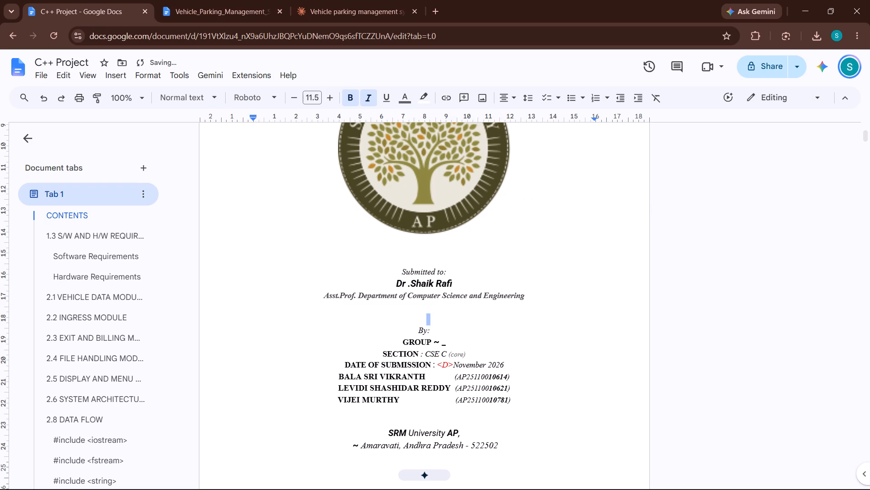
{"action": "left_click", "coordinate": [442, 337]}
{"action": "left_click", "coordinate": [753, 385]}
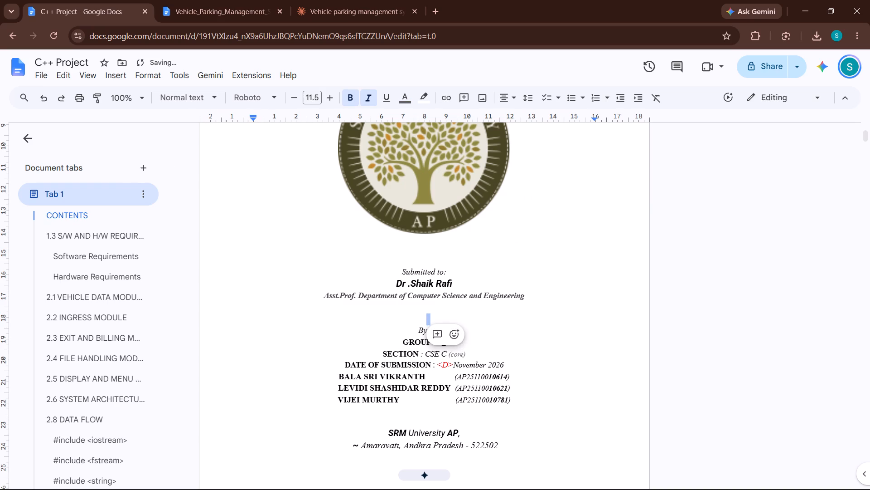
Replace the underscore after GROUP on the cover page with the placeholder <N> and colour it red.
{"action": "left_click", "coordinate": [472, 343]}
{"action": "left_click_drag", "start_coordinate": [448, 343], "coordinate": [441, 343]}
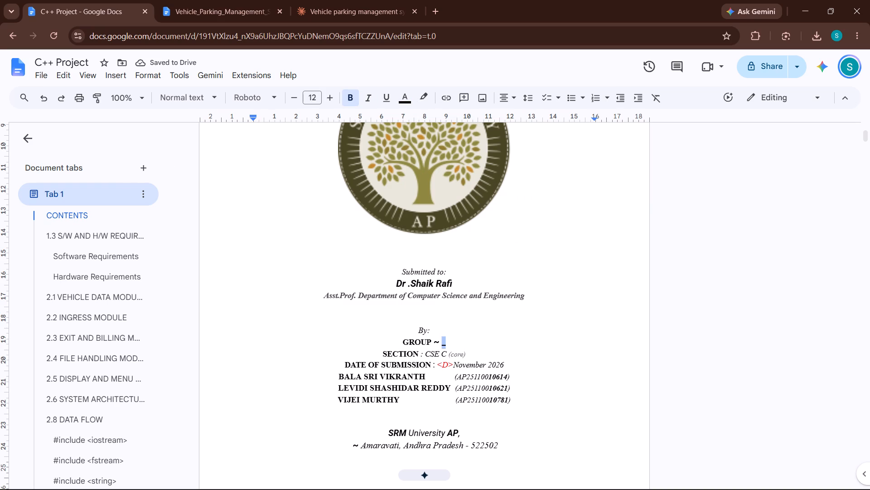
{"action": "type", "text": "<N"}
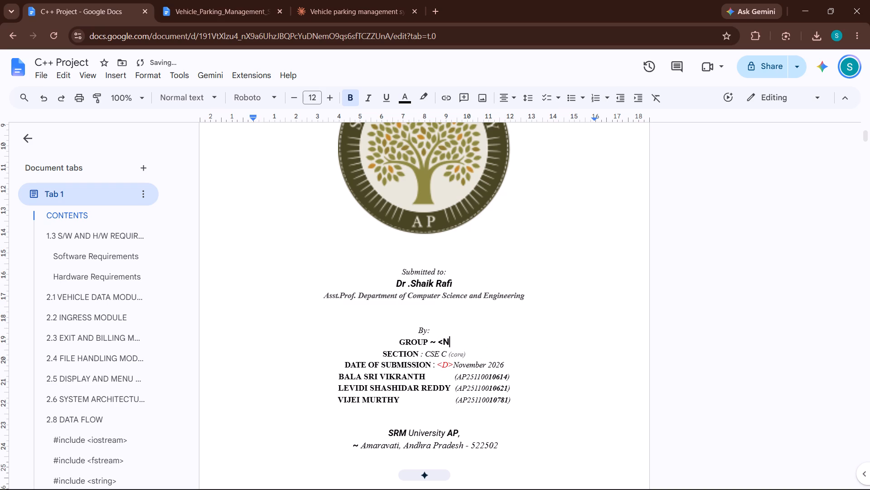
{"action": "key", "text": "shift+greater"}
{"action": "left_click_drag", "start_coordinate": [452, 342], "coordinate": [436, 342]}
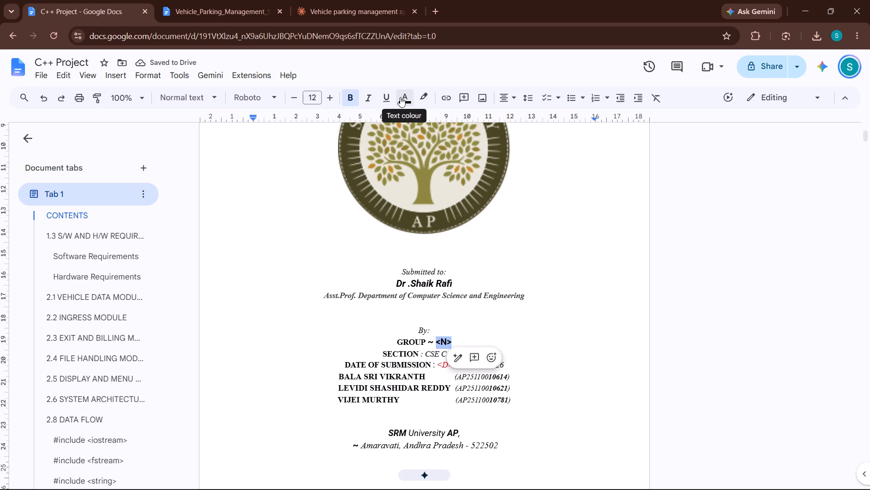
{"action": "left_click", "coordinate": [400, 97]}
{"action": "left_click", "coordinate": [420, 134]}
{"action": "left_click", "coordinate": [297, 283]}
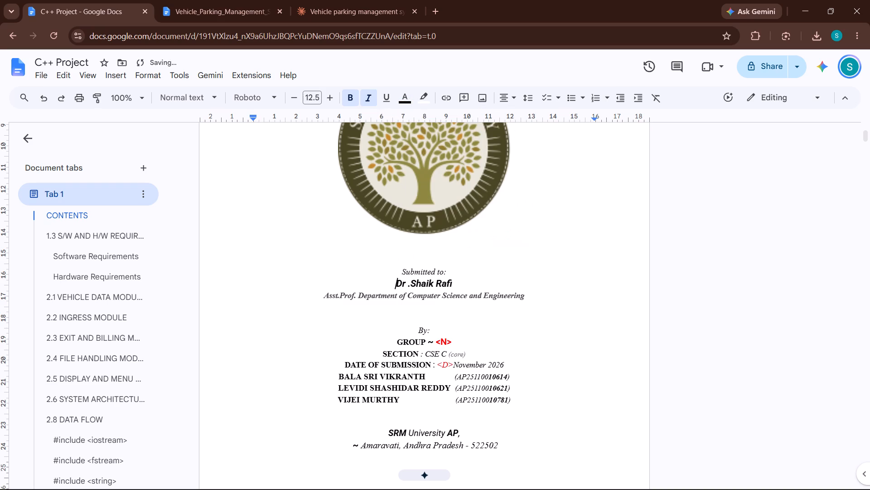
Review the pages from the cover page through the Acknowledgement to the Certificate's signature block.
{"action": "scroll", "coordinate": [537, 299], "scroll_direction": "up", "scroll_amount": 2}
{"action": "scroll", "coordinate": [537, 299], "scroll_direction": "down", "scroll_amount": 4}
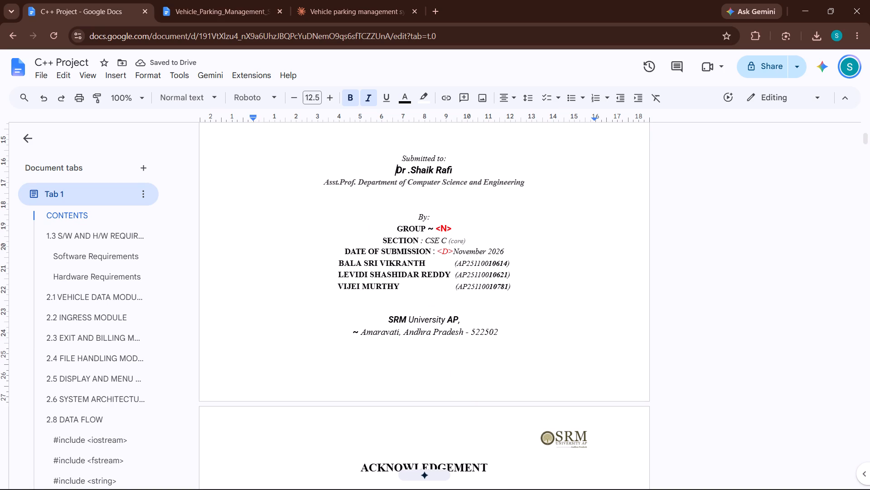
{"action": "scroll", "coordinate": [535, 294], "scroll_direction": "down", "scroll_amount": 3}
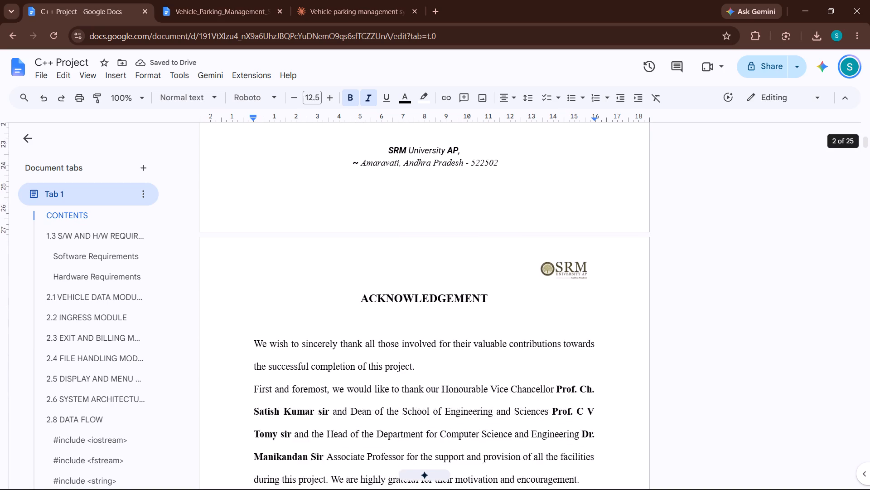
{"action": "scroll", "coordinate": [532, 299], "scroll_direction": "down", "scroll_amount": 3}
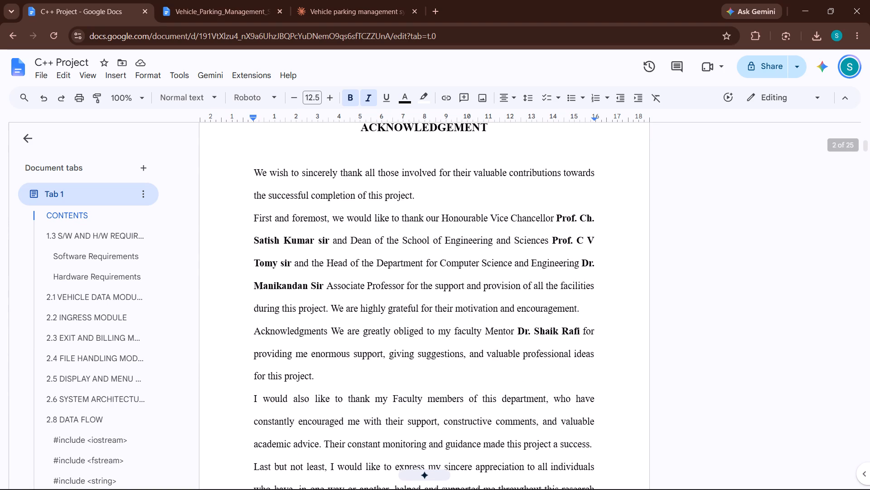
{"action": "scroll", "coordinate": [526, 305], "scroll_direction": "down", "scroll_amount": 12}
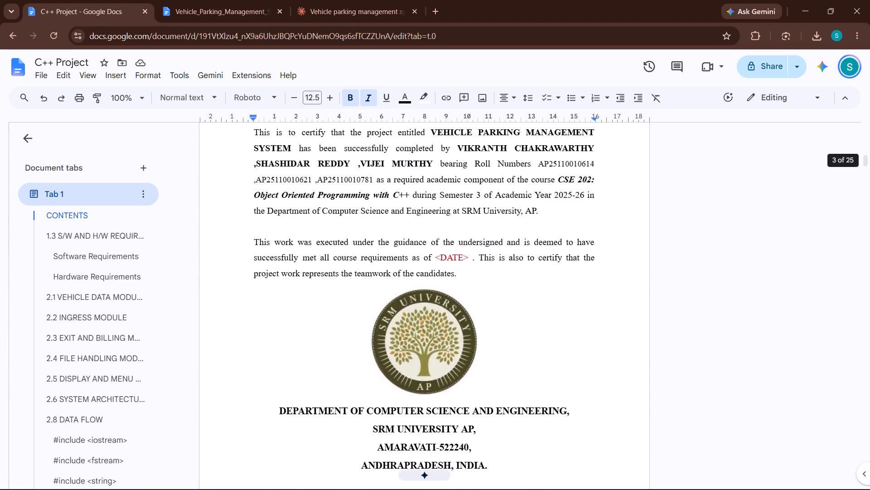
{"action": "scroll", "coordinate": [525, 308], "scroll_direction": "down", "scroll_amount": 2}
{"action": "scroll", "coordinate": [524, 309], "scroll_direction": "up", "scroll_amount": 2}
{"action": "scroll", "coordinate": [524, 309], "scroll_direction": "down", "scroll_amount": 6}
{"action": "scroll", "coordinate": [523, 310], "scroll_direction": "up", "scroll_amount": 4}
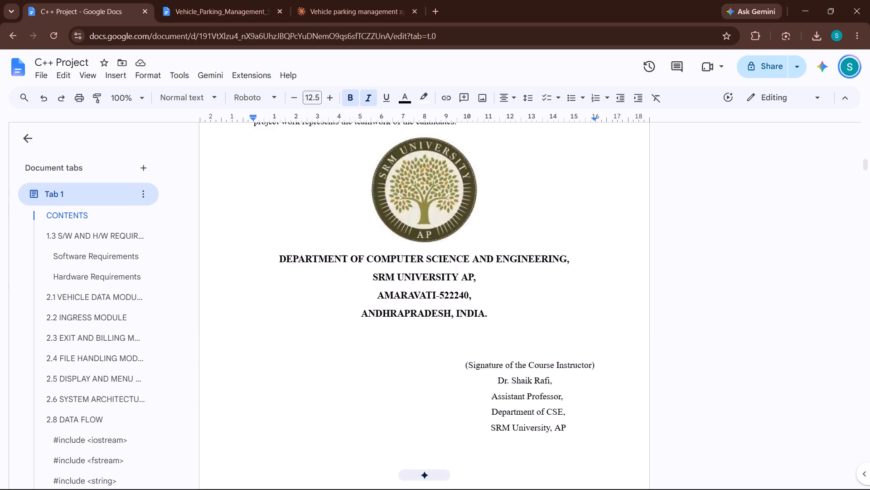
{"action": "scroll", "coordinate": [523, 310], "scroll_direction": "up", "scroll_amount": 4}
Set the font size of the three team members' names in the Certificate paragraph to 11.
{"action": "left_click", "coordinate": [570, 375]}
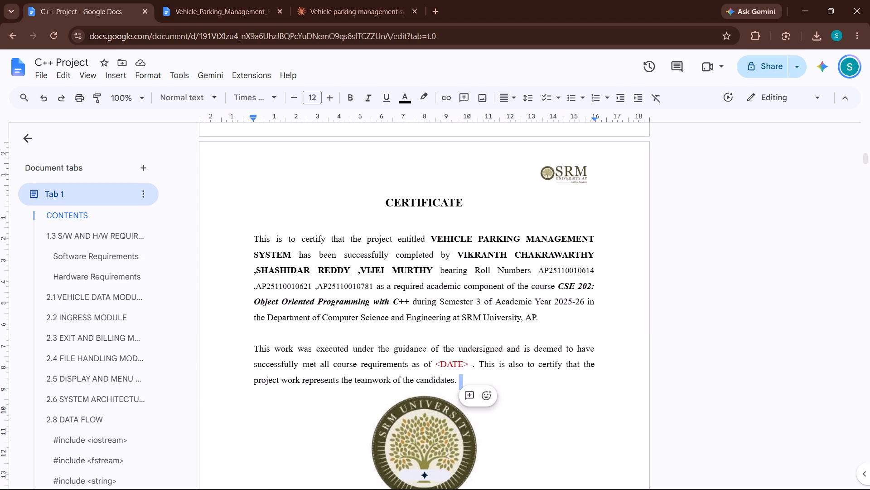
{"action": "left_click", "coordinate": [503, 336]}
{"action": "left_click", "coordinate": [528, 310]}
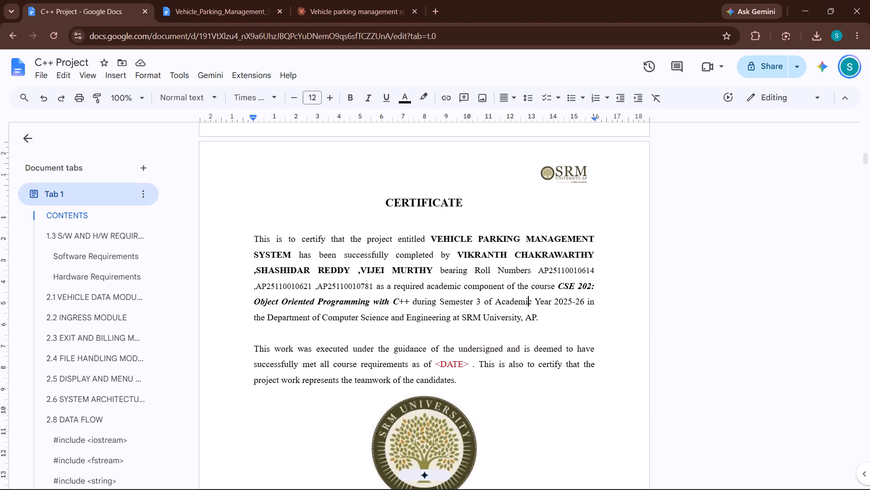
{"action": "left_click_drag", "start_coordinate": [456, 255], "coordinate": [441, 270]}
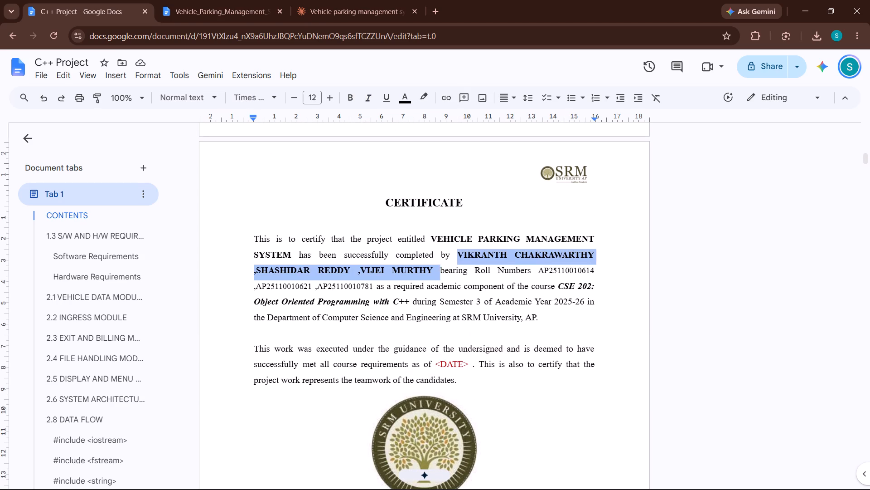
{"action": "left_click_drag", "start_coordinate": [441, 270], "coordinate": [433, 272]}
{"action": "left_click", "coordinate": [298, 92]}
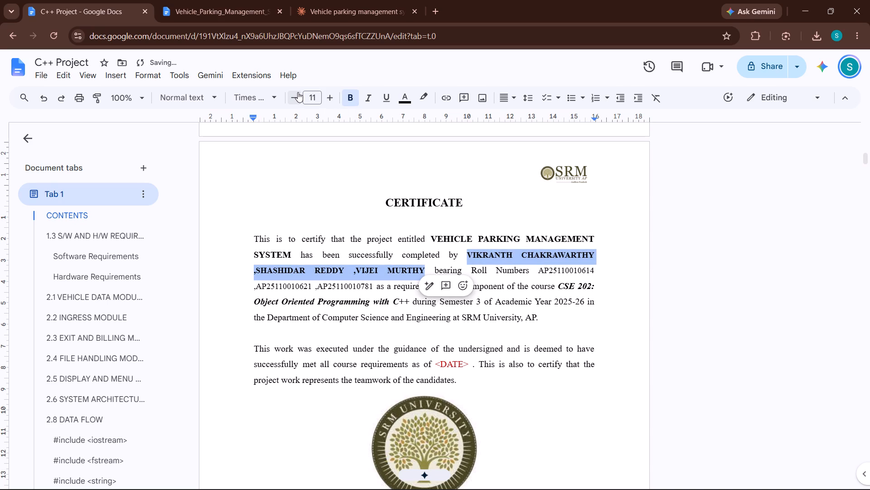
{"action": "left_click", "coordinate": [290, 180]}
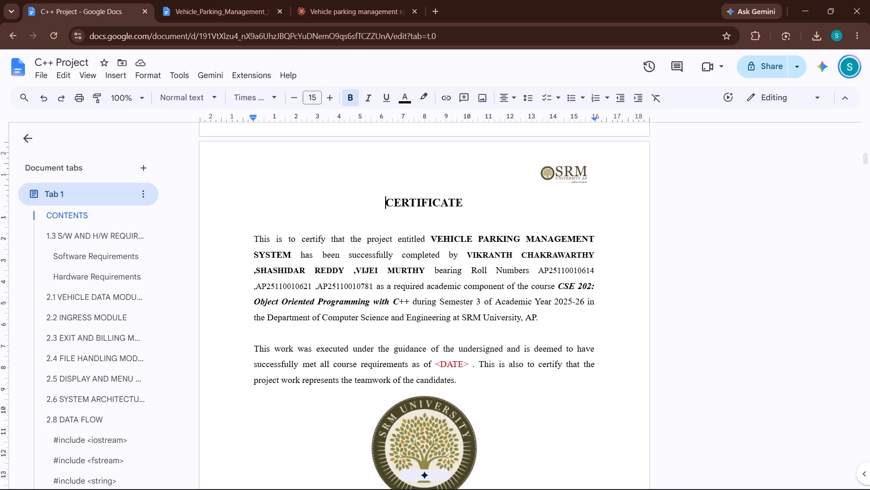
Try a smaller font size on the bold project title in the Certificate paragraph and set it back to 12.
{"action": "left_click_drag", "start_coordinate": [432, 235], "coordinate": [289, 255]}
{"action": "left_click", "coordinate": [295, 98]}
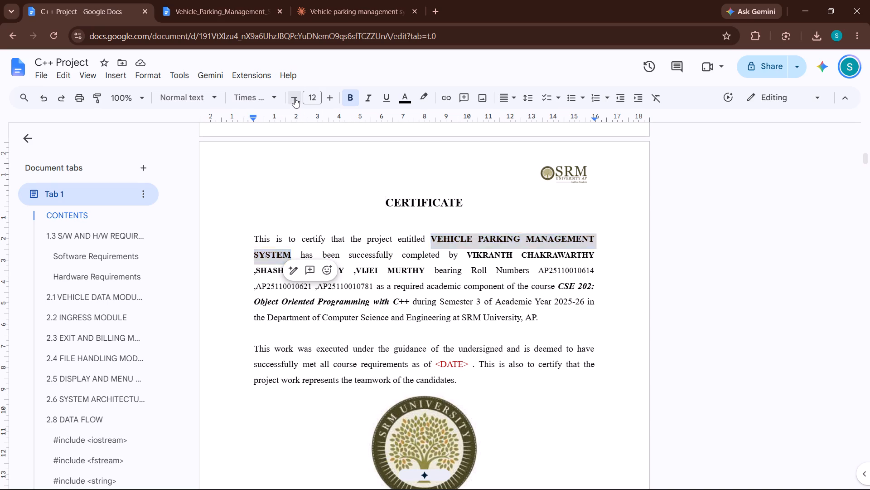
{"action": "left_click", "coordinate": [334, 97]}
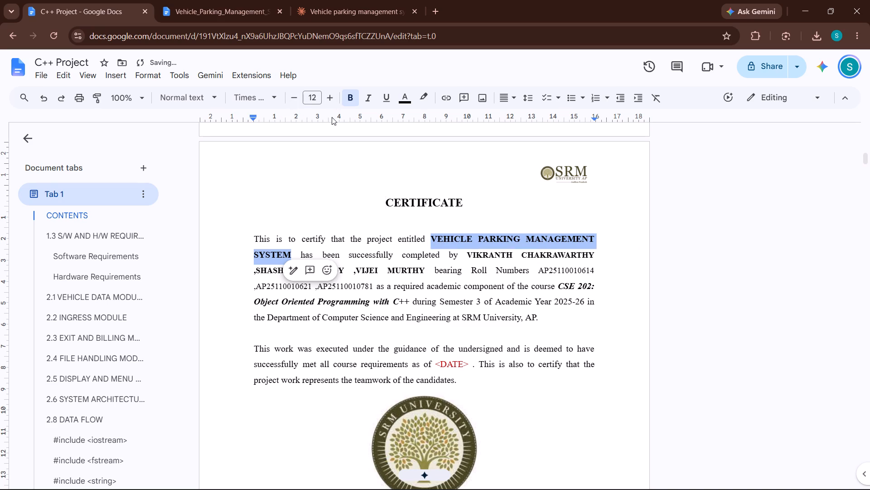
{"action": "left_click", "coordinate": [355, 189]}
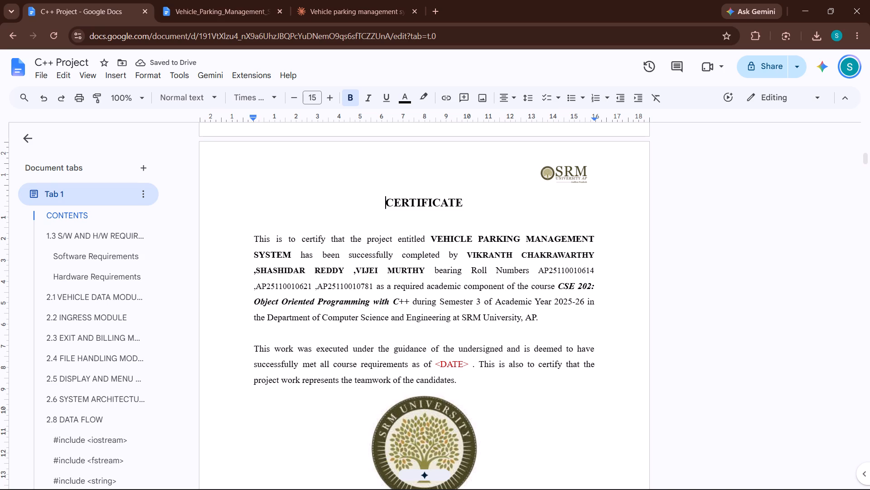
Check the Certificate page down to its footer, and go back over the preceding pages to the cover page details.
{"action": "scroll", "coordinate": [623, 256], "scroll_direction": "down", "scroll_amount": 4}
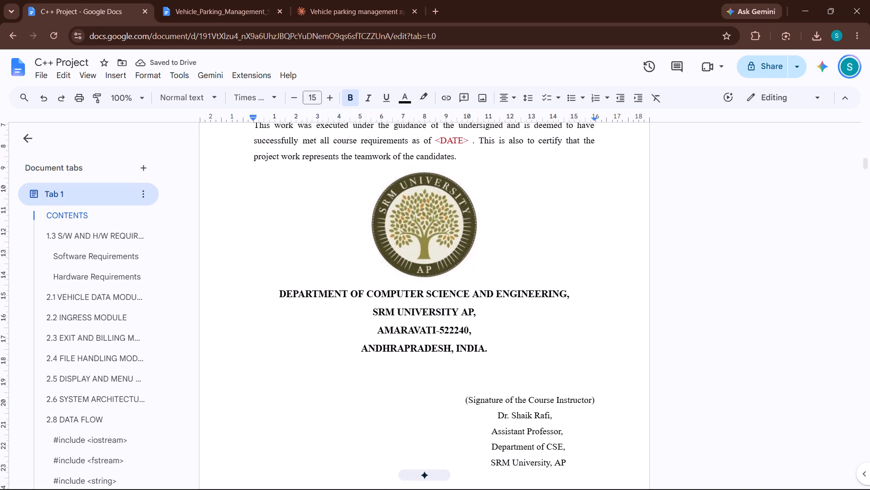
{"action": "scroll", "coordinate": [622, 262], "scroll_direction": "down", "scroll_amount": 2}
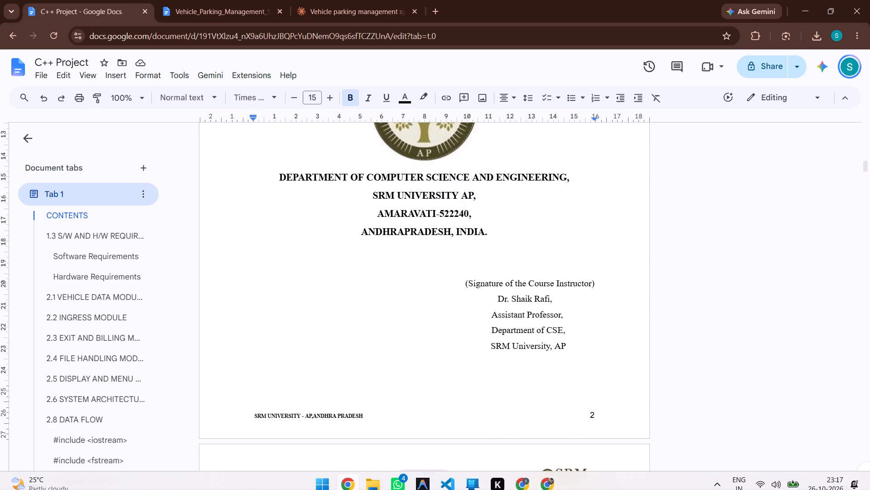
{"action": "scroll", "coordinate": [596, 404], "scroll_direction": "down", "scroll_amount": 3}
{"action": "scroll", "coordinate": [595, 404], "scroll_direction": "up", "scroll_amount": 8}
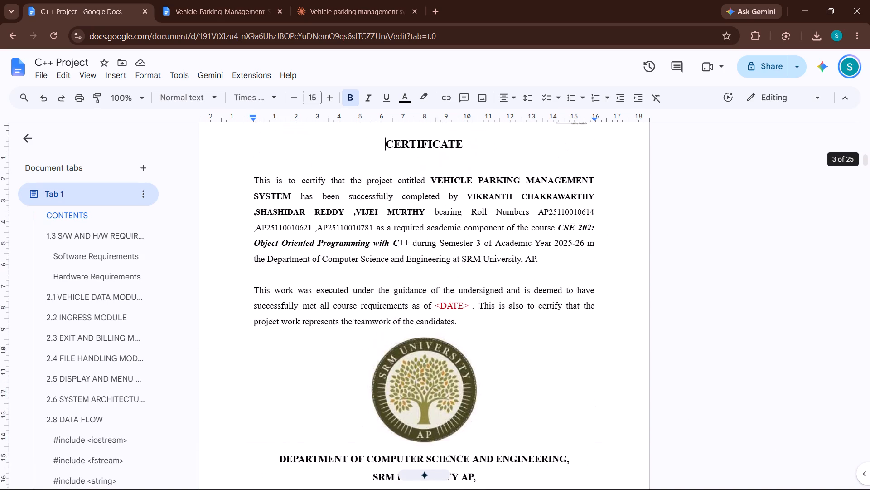
{"action": "scroll", "coordinate": [594, 403], "scroll_direction": "up", "scroll_amount": 16}
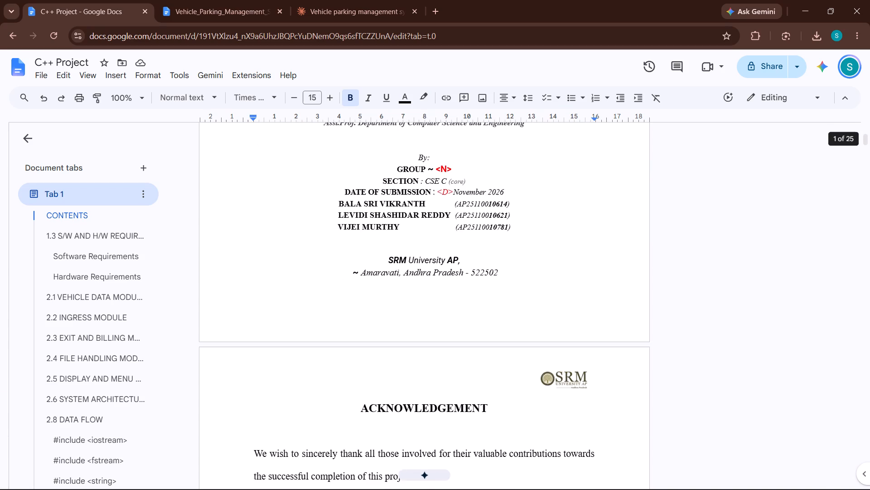
Review the cover page, Acknowledgement and Certificate pages down to the start of the Abstract.
{"action": "scroll", "coordinate": [592, 403], "scroll_direction": "up", "scroll_amount": 9}
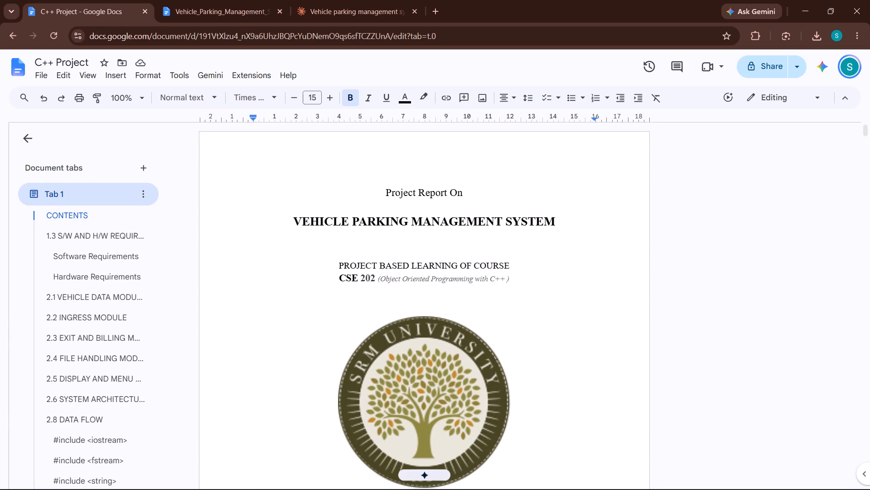
{"action": "scroll", "coordinate": [592, 403], "scroll_direction": "down", "scroll_amount": 2}
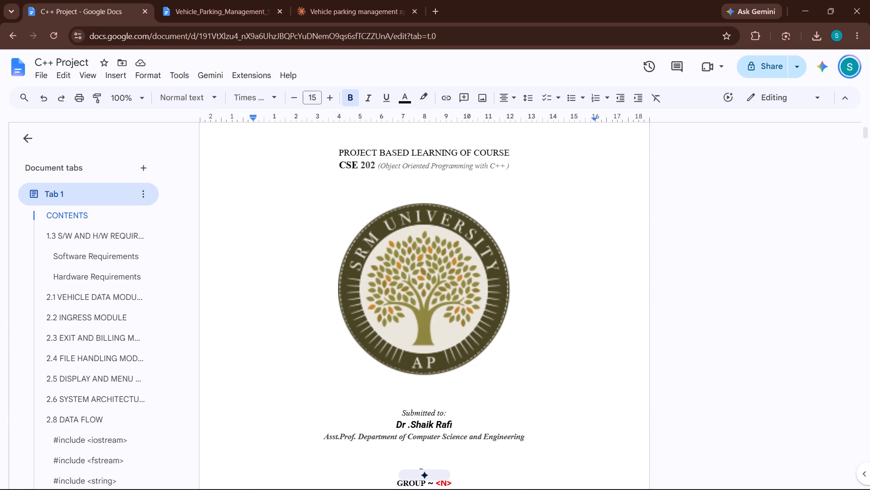
{"action": "scroll", "coordinate": [589, 404], "scroll_direction": "down", "scroll_amount": 4}
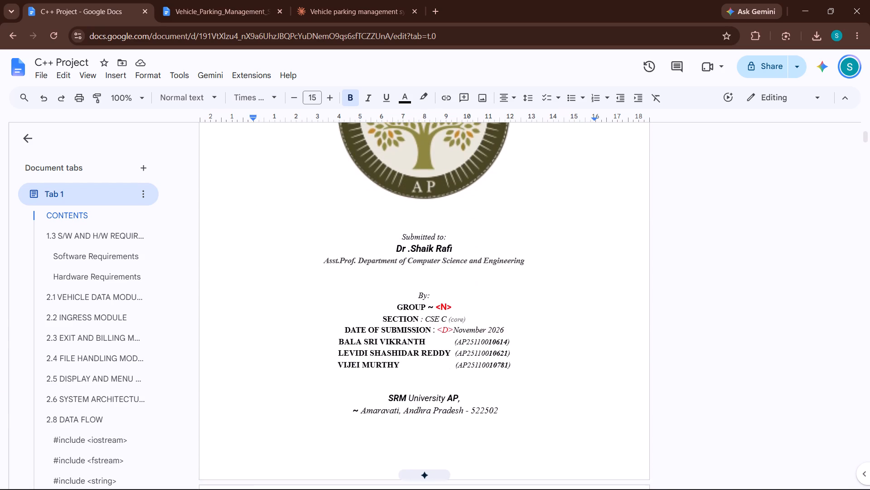
{"action": "scroll", "coordinate": [589, 404], "scroll_direction": "down", "scroll_amount": 1}
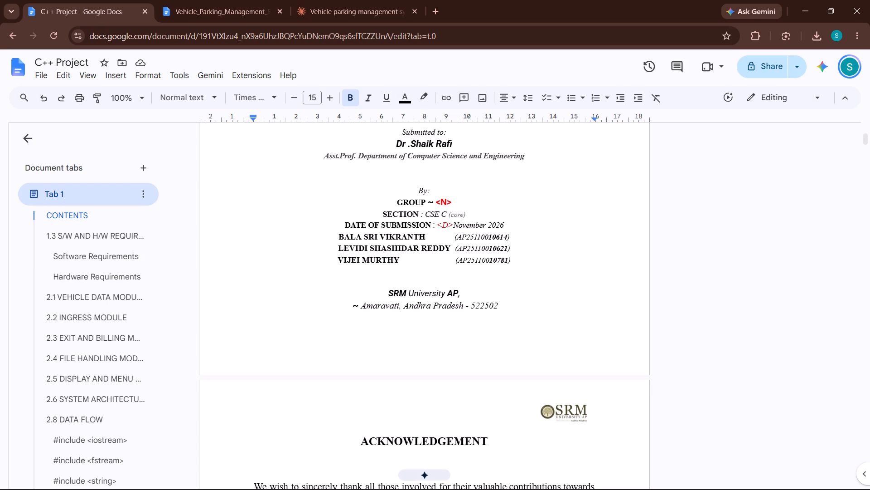
{"action": "scroll", "coordinate": [387, 253], "scroll_direction": "down", "scroll_amount": 11}
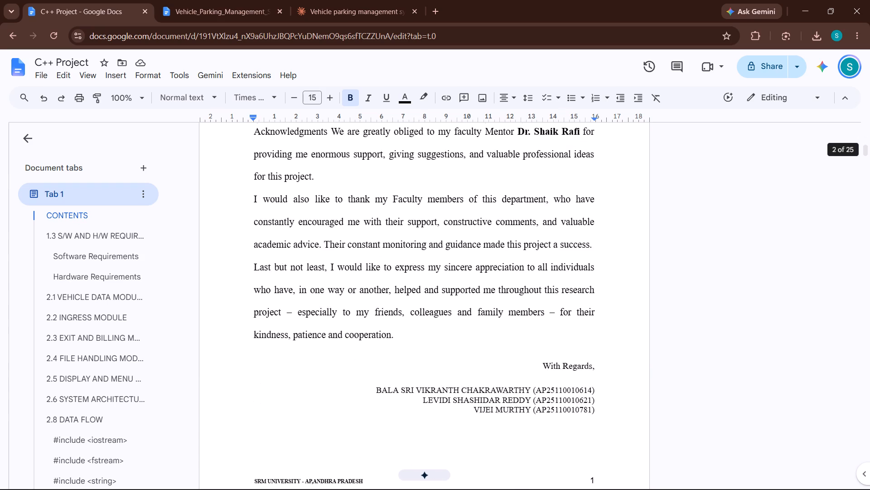
{"action": "scroll", "coordinate": [390, 251], "scroll_direction": "down", "scroll_amount": 13}
{"action": "scroll", "coordinate": [390, 259], "scroll_direction": "up", "scroll_amount": 2}
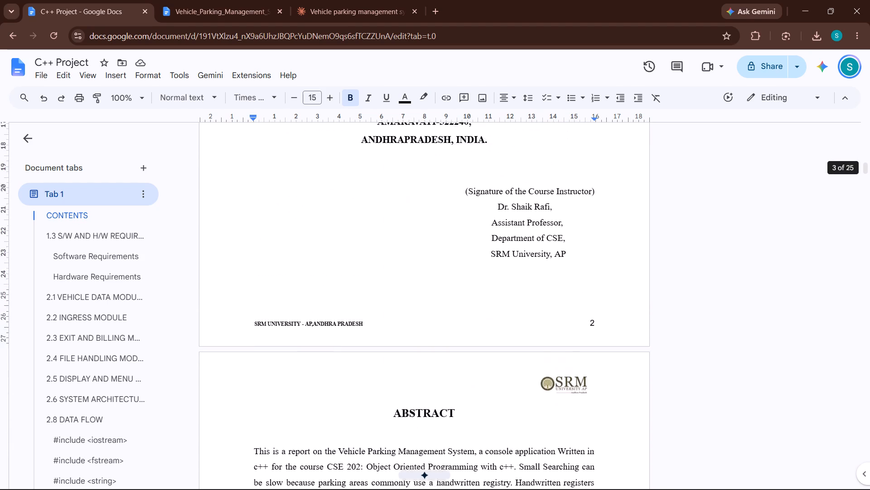
{"action": "scroll", "coordinate": [390, 259], "scroll_direction": "up", "scroll_amount": 16}
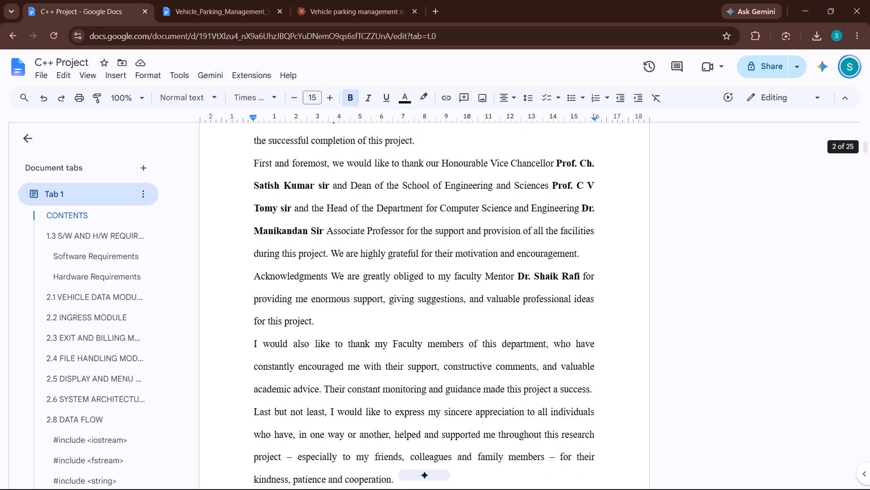
{"action": "scroll", "coordinate": [388, 259], "scroll_direction": "up", "scroll_amount": 17}
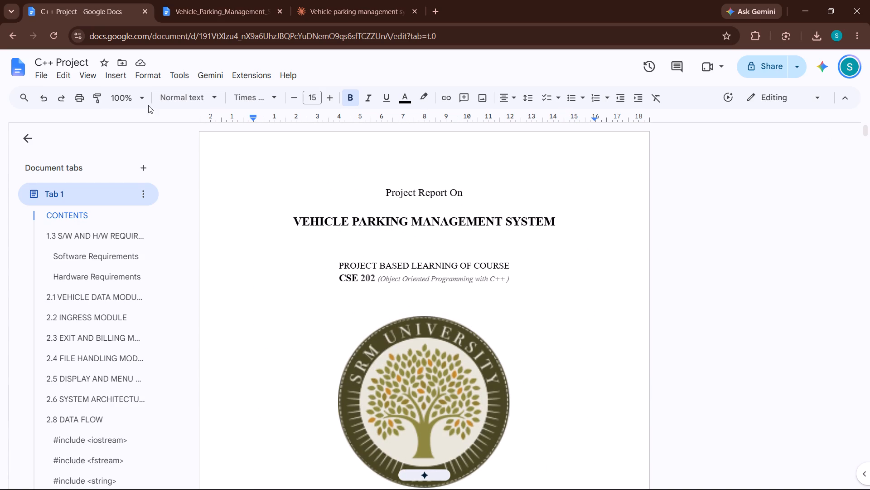
In File Explorer, delete the earlier exports "C++ Project" and "C++ Project (1)" from the Downloads folder.
{"action": "left_click", "coordinate": [48, 78]}
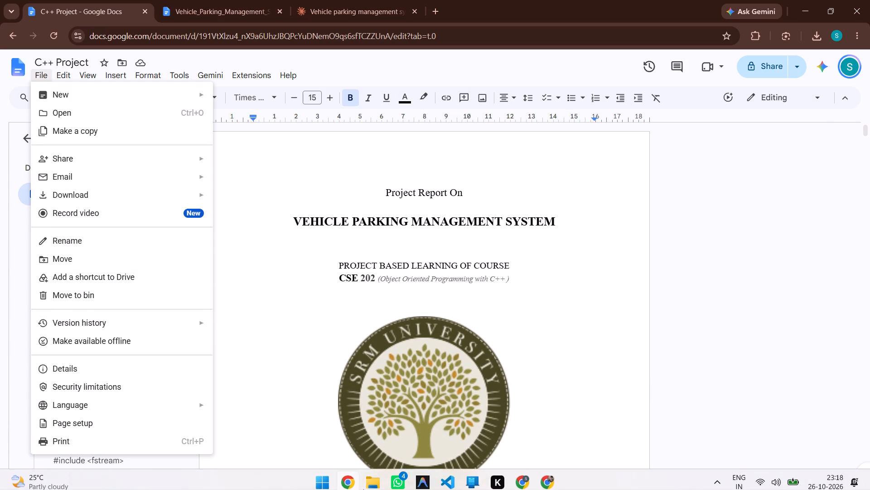
{"action": "left_click", "coordinate": [367, 483]}
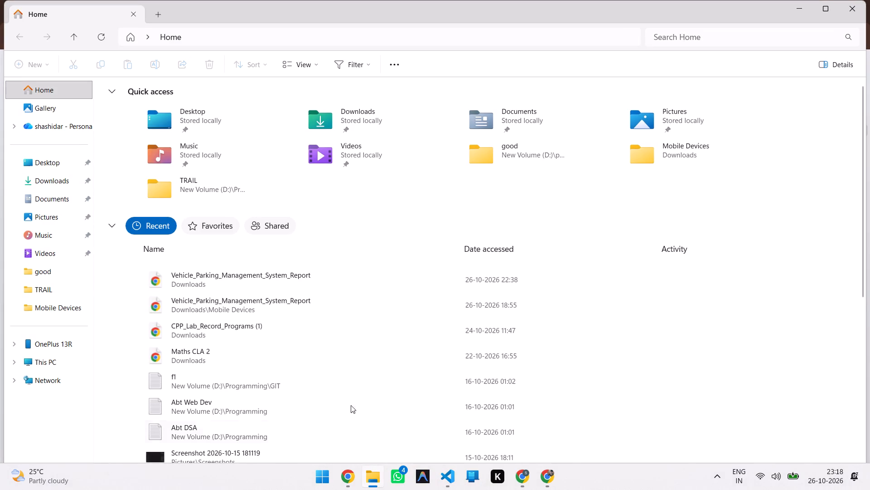
{"action": "left_click", "coordinate": [62, 179]}
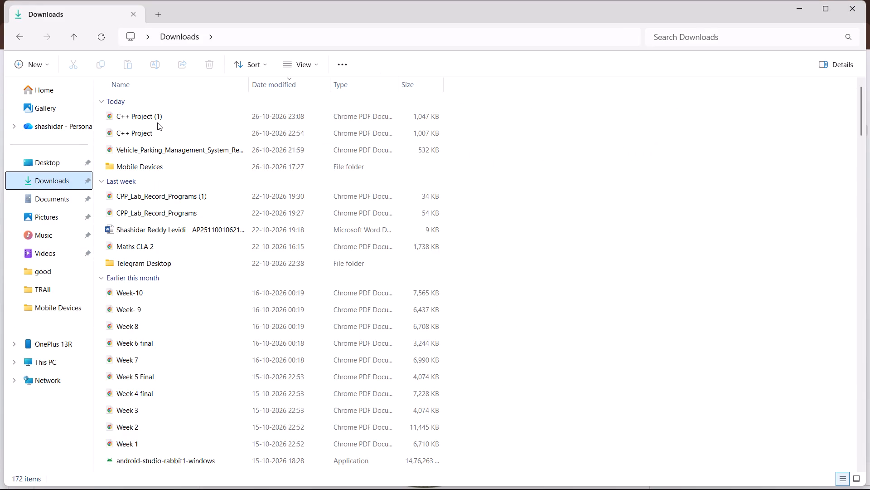
{"action": "left_click", "coordinate": [157, 118]}
{"action": "left_click", "coordinate": [161, 133]}
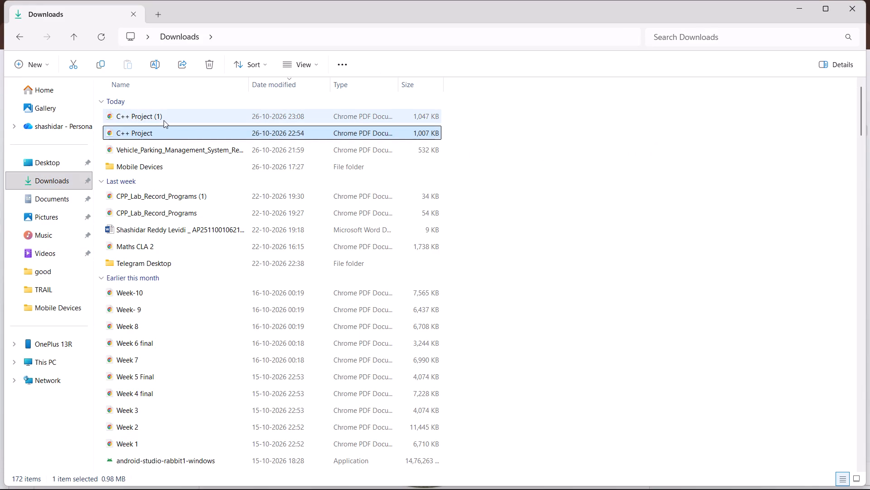
{"action": "left_click", "coordinate": [163, 120], "text": "shift"}
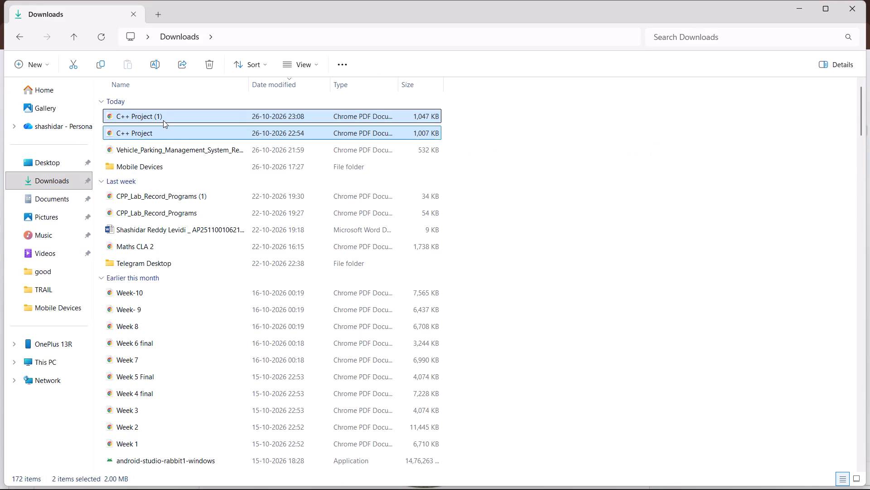
{"action": "key", "text": "Delete"}
{"action": "key", "text": "Delete"}
{"action": "left_click", "coordinate": [255, 260]}
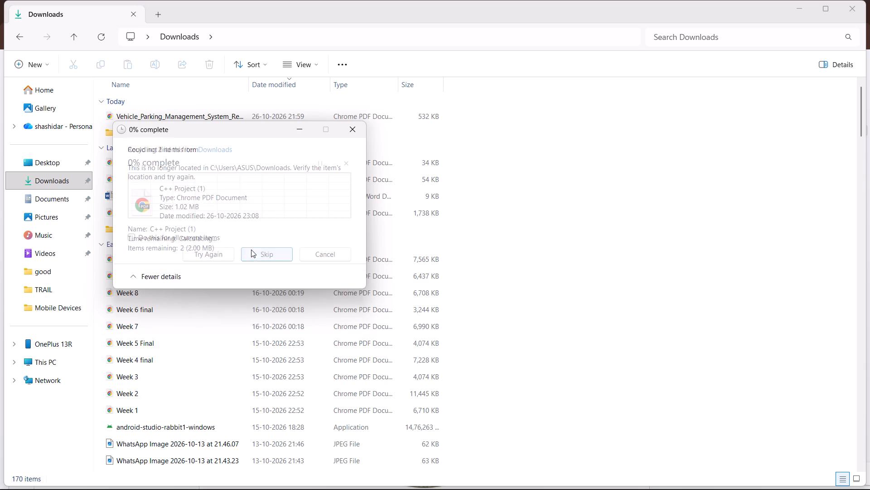
{"action": "left_click", "coordinate": [271, 256]}
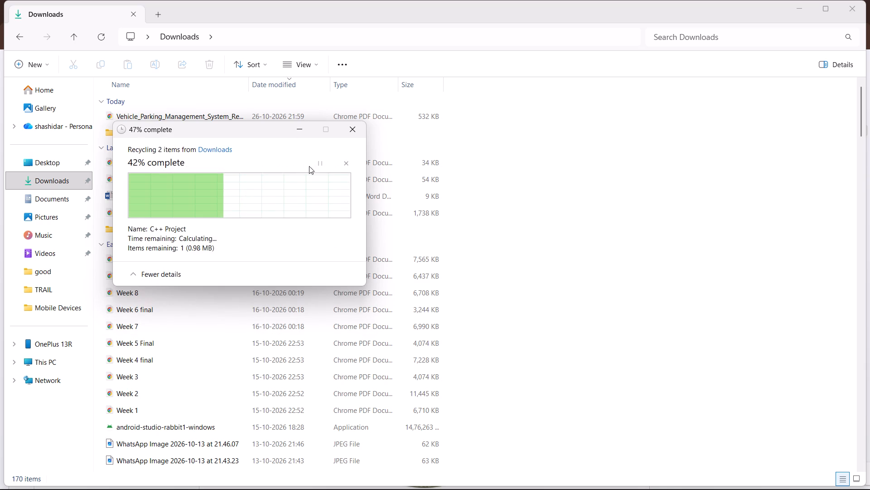
Switch back to the C++ Project report in Google Docs and download it as a PDF.
{"action": "key", "text": "alt+Tab"}
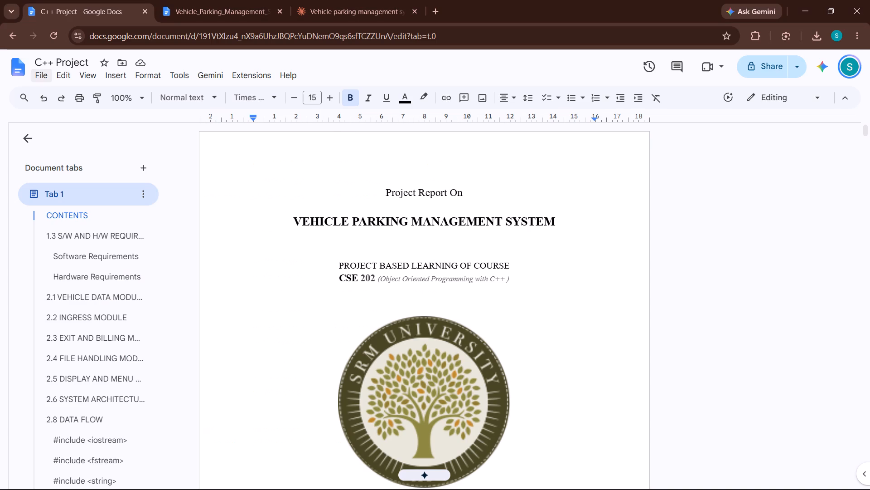
{"action": "left_click", "coordinate": [40, 73]}
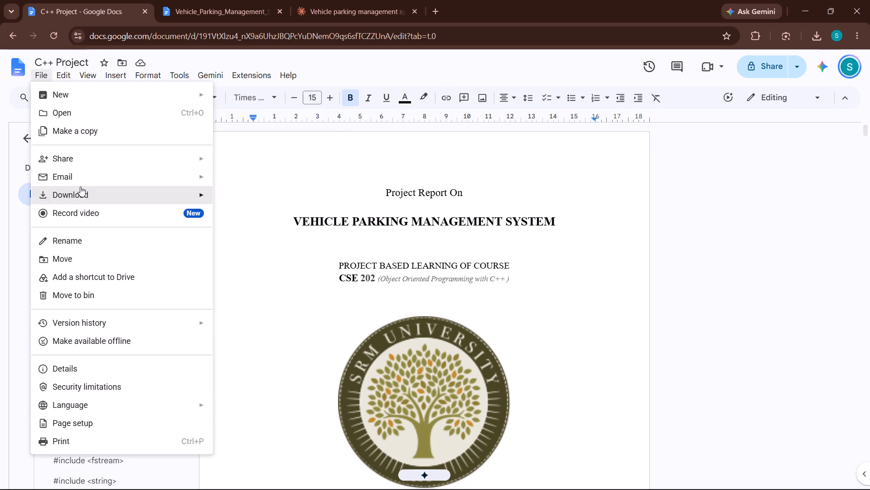
{"action": "left_click", "coordinate": [80, 186]}
{"action": "left_click", "coordinate": [269, 219]}
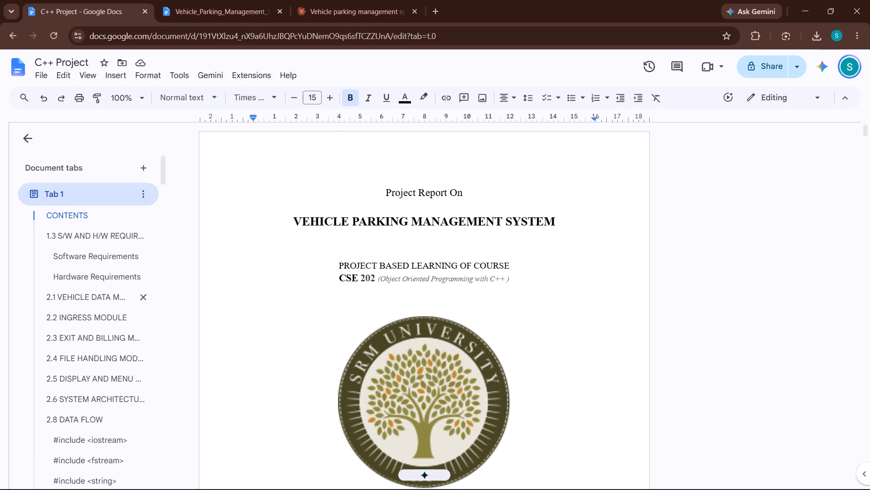
{"action": "scroll", "coordinate": [343, 216], "scroll_direction": "down", "scroll_amount": 8}
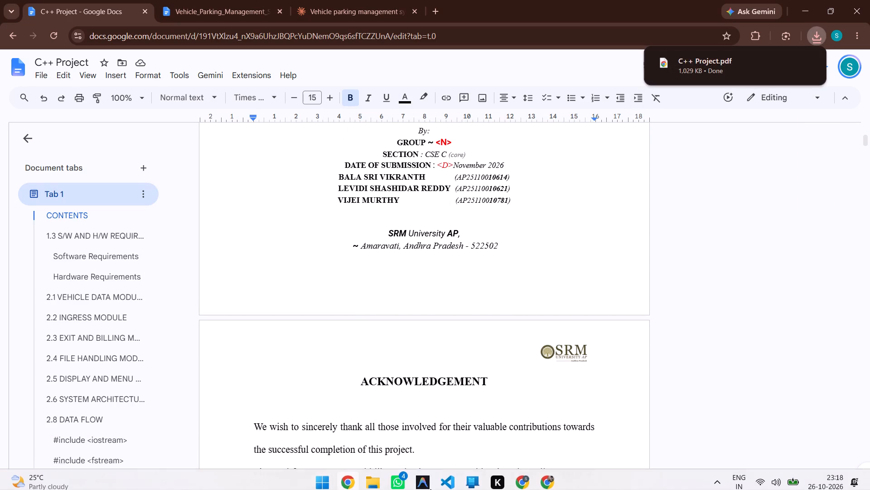
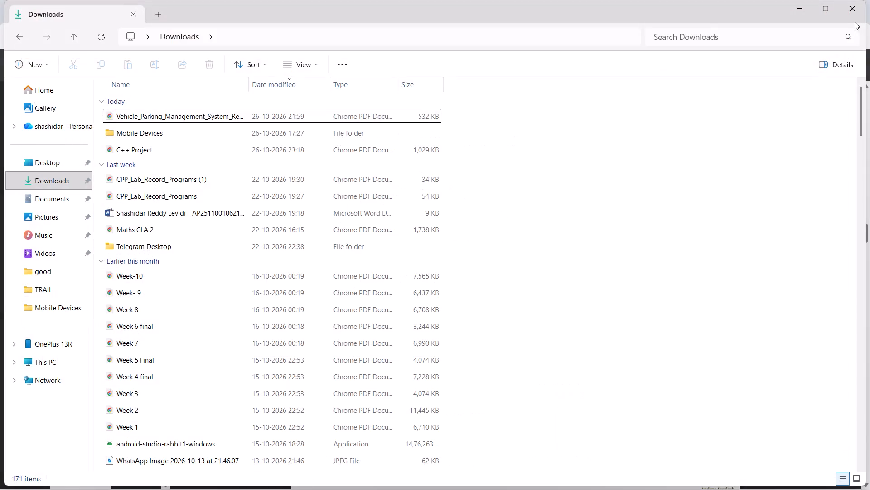
Close the Downloads window in File Explorer and the Visual Studio Code window, leaving the desktop clear.
{"action": "triple_click", "coordinate": [852, 9]}
{"action": "triple_click", "coordinate": [852, 8]}
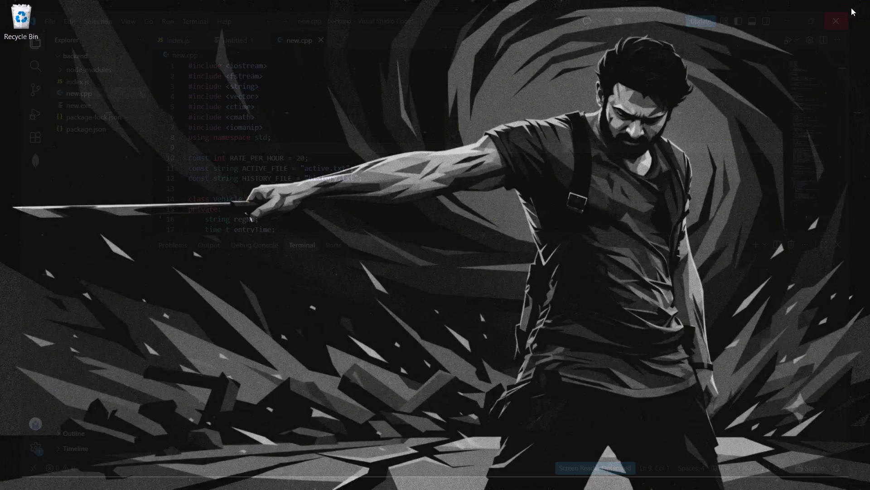
Open the Shut Down Windows dialog from the empty desktop.
{"action": "key", "text": "alt+F4"}
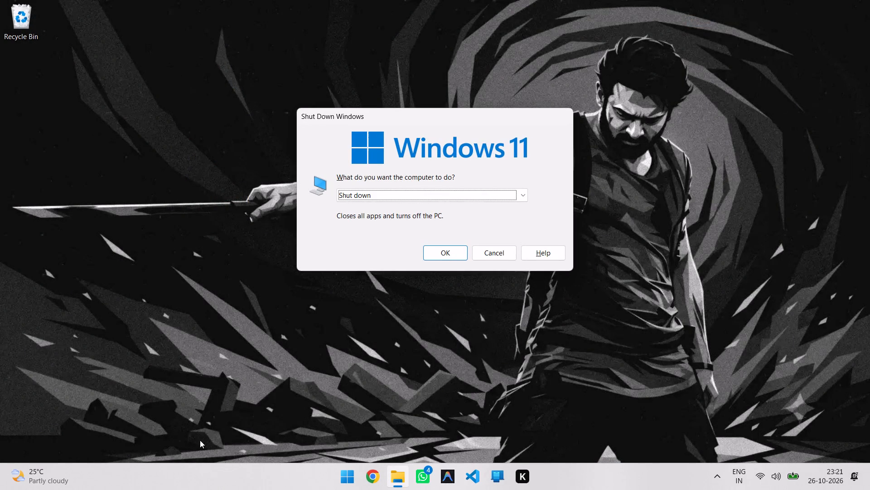